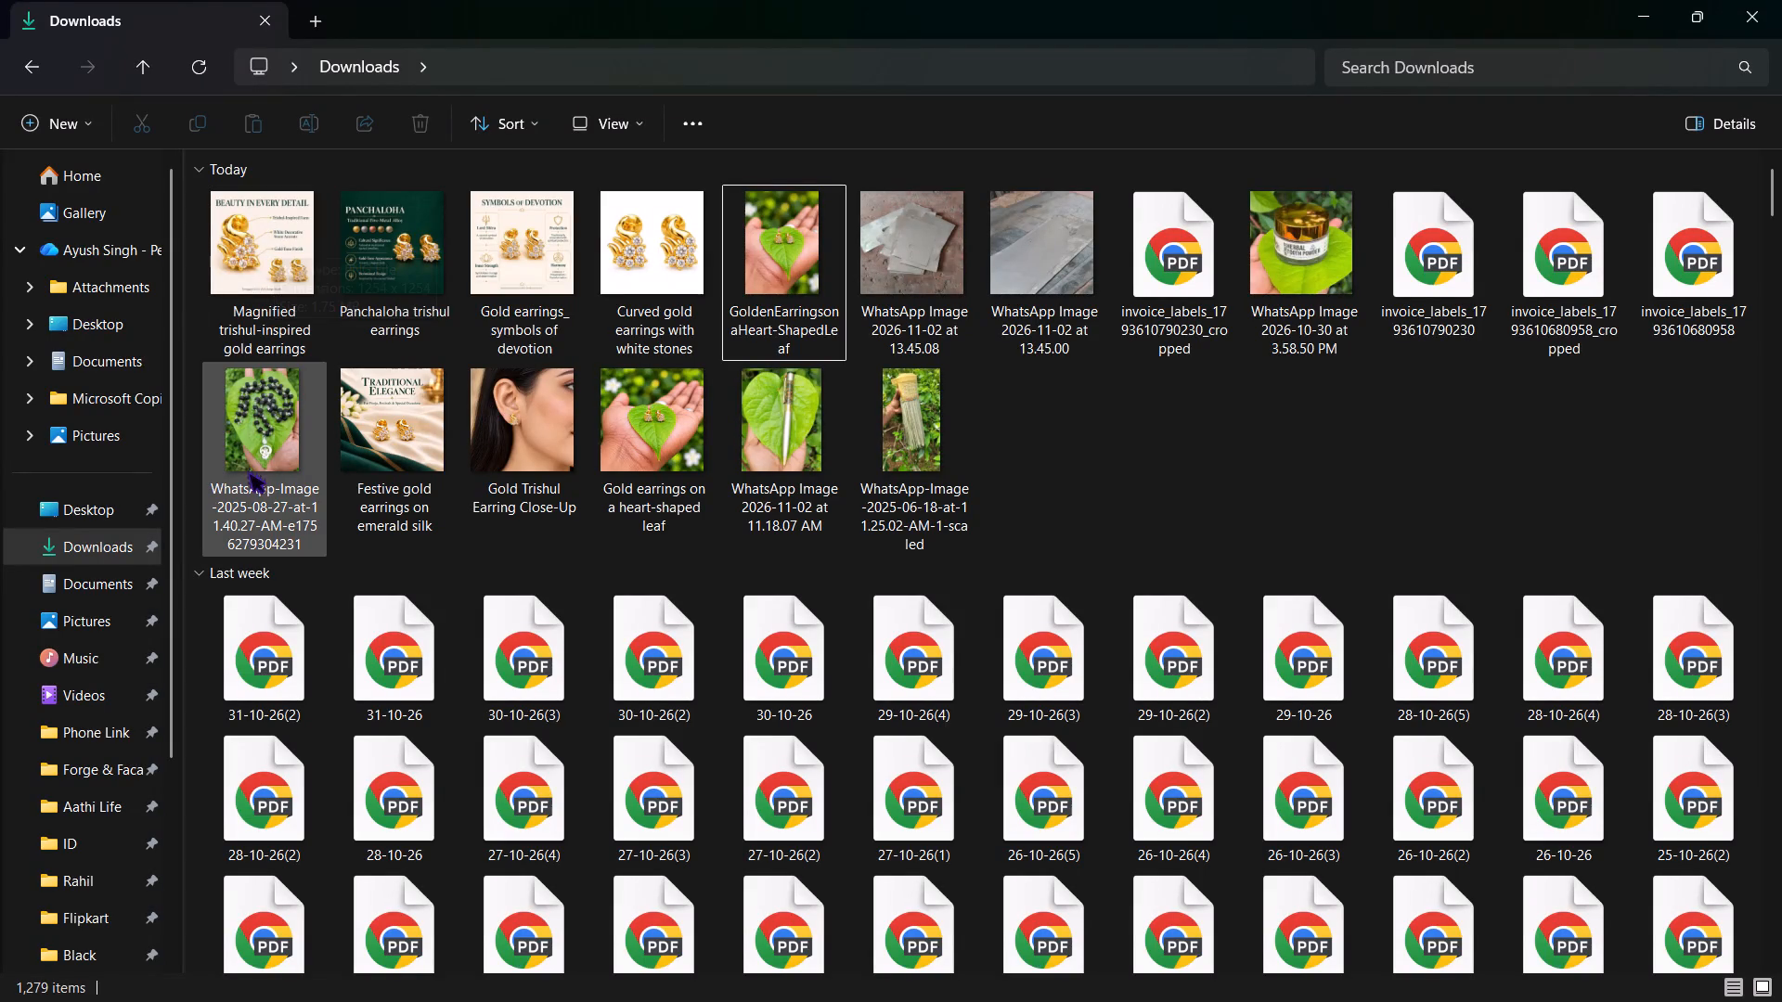
# Delete the three WhatsApp product photos in the second row of today's downloads and refresh the folder.
pyautogui.click(276, 440)
pyautogui.press('Delete')
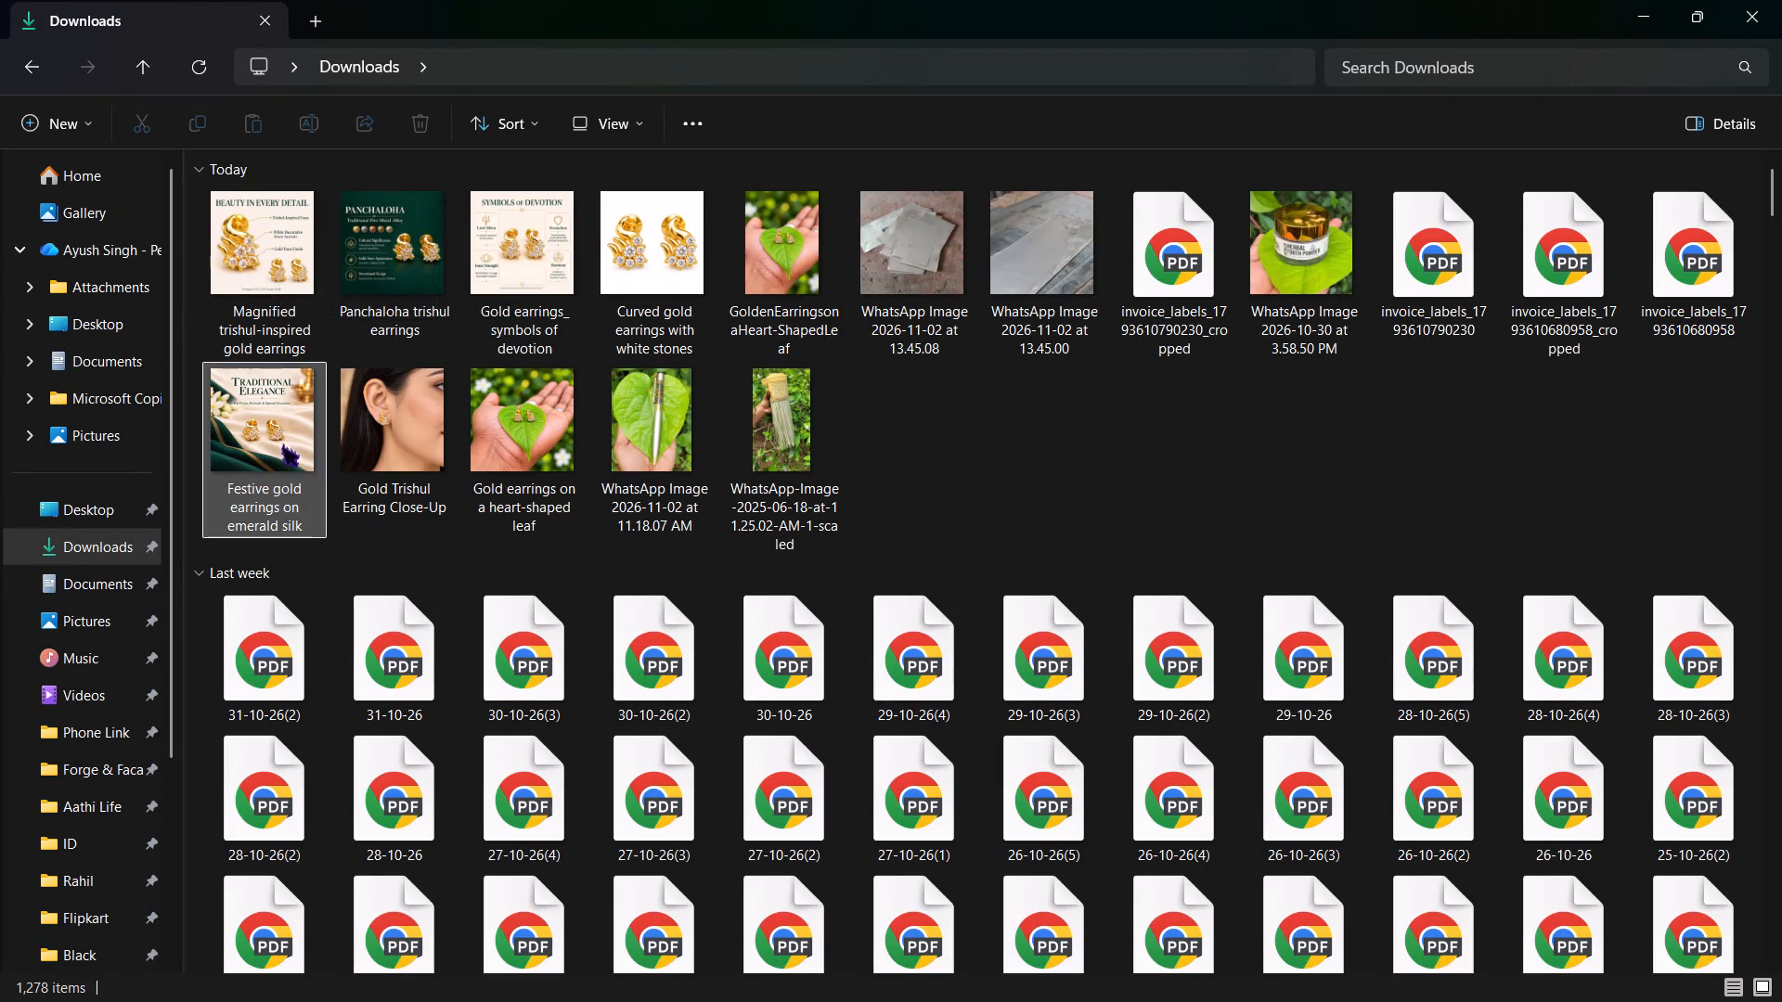
pyautogui.moveTo(918, 449); pyautogui.dragTo(755, 448)
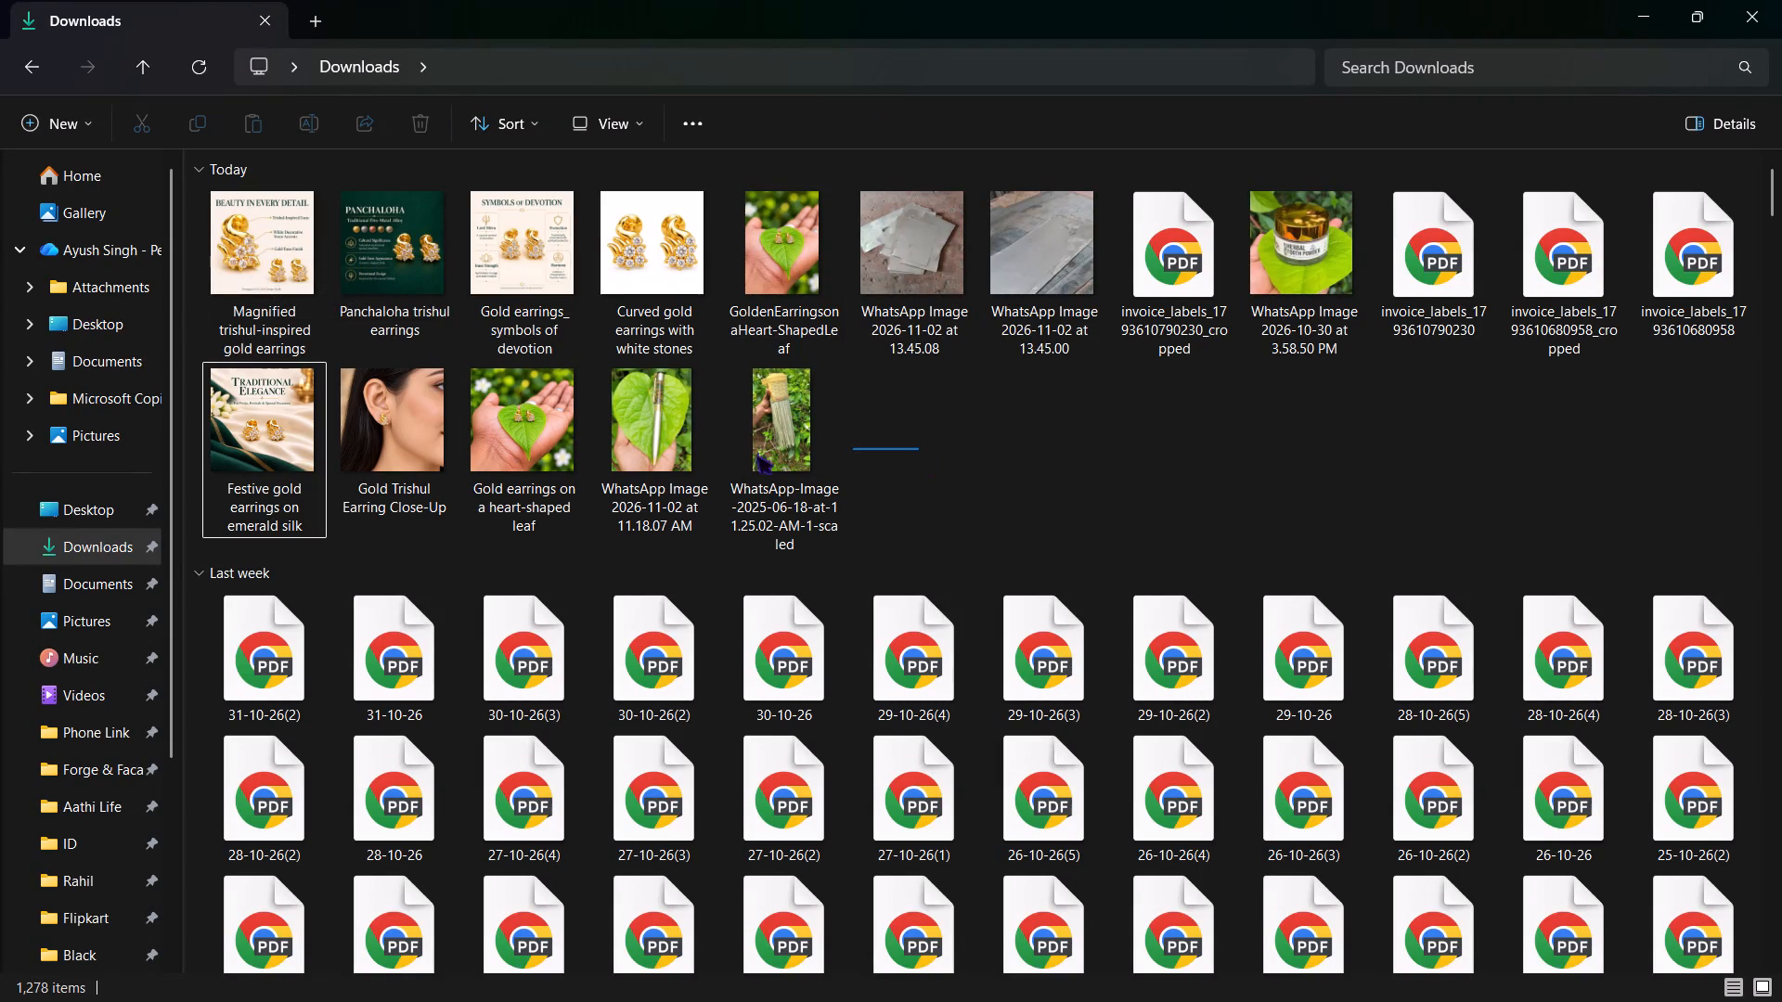
pyautogui.moveTo(755, 448); pyautogui.dragTo(630, 443)
pyautogui.press('Delete')
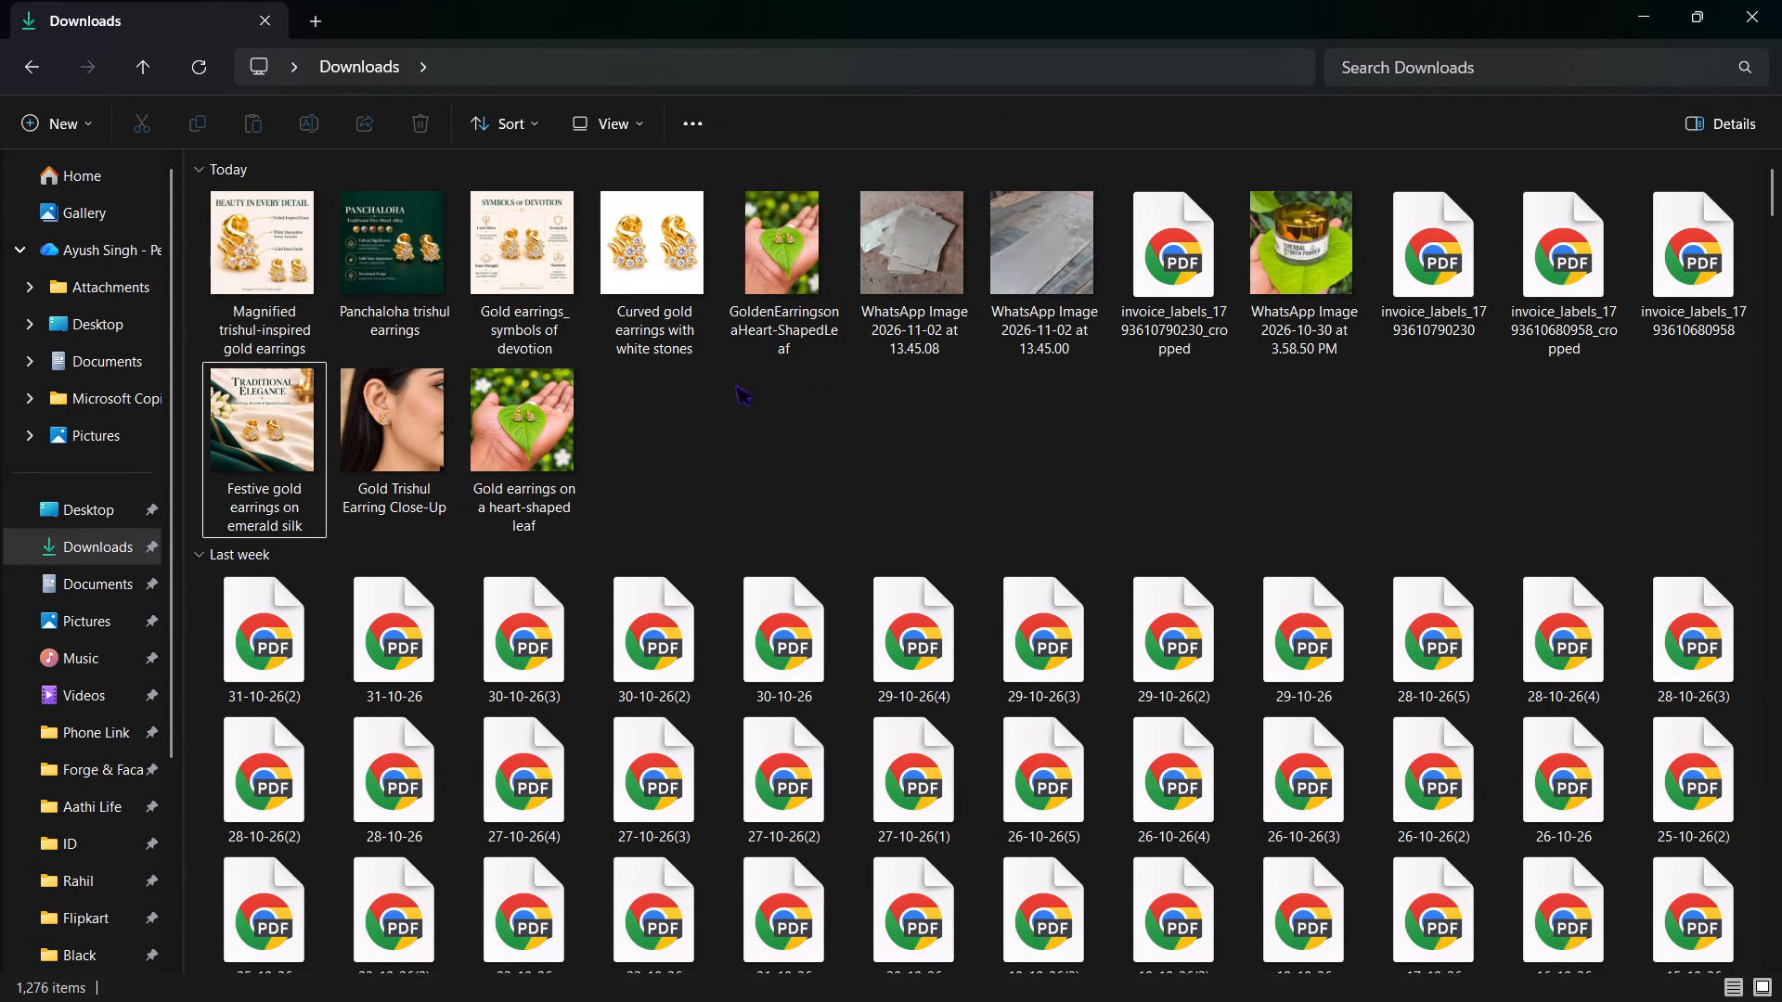
pyautogui.press('F5')
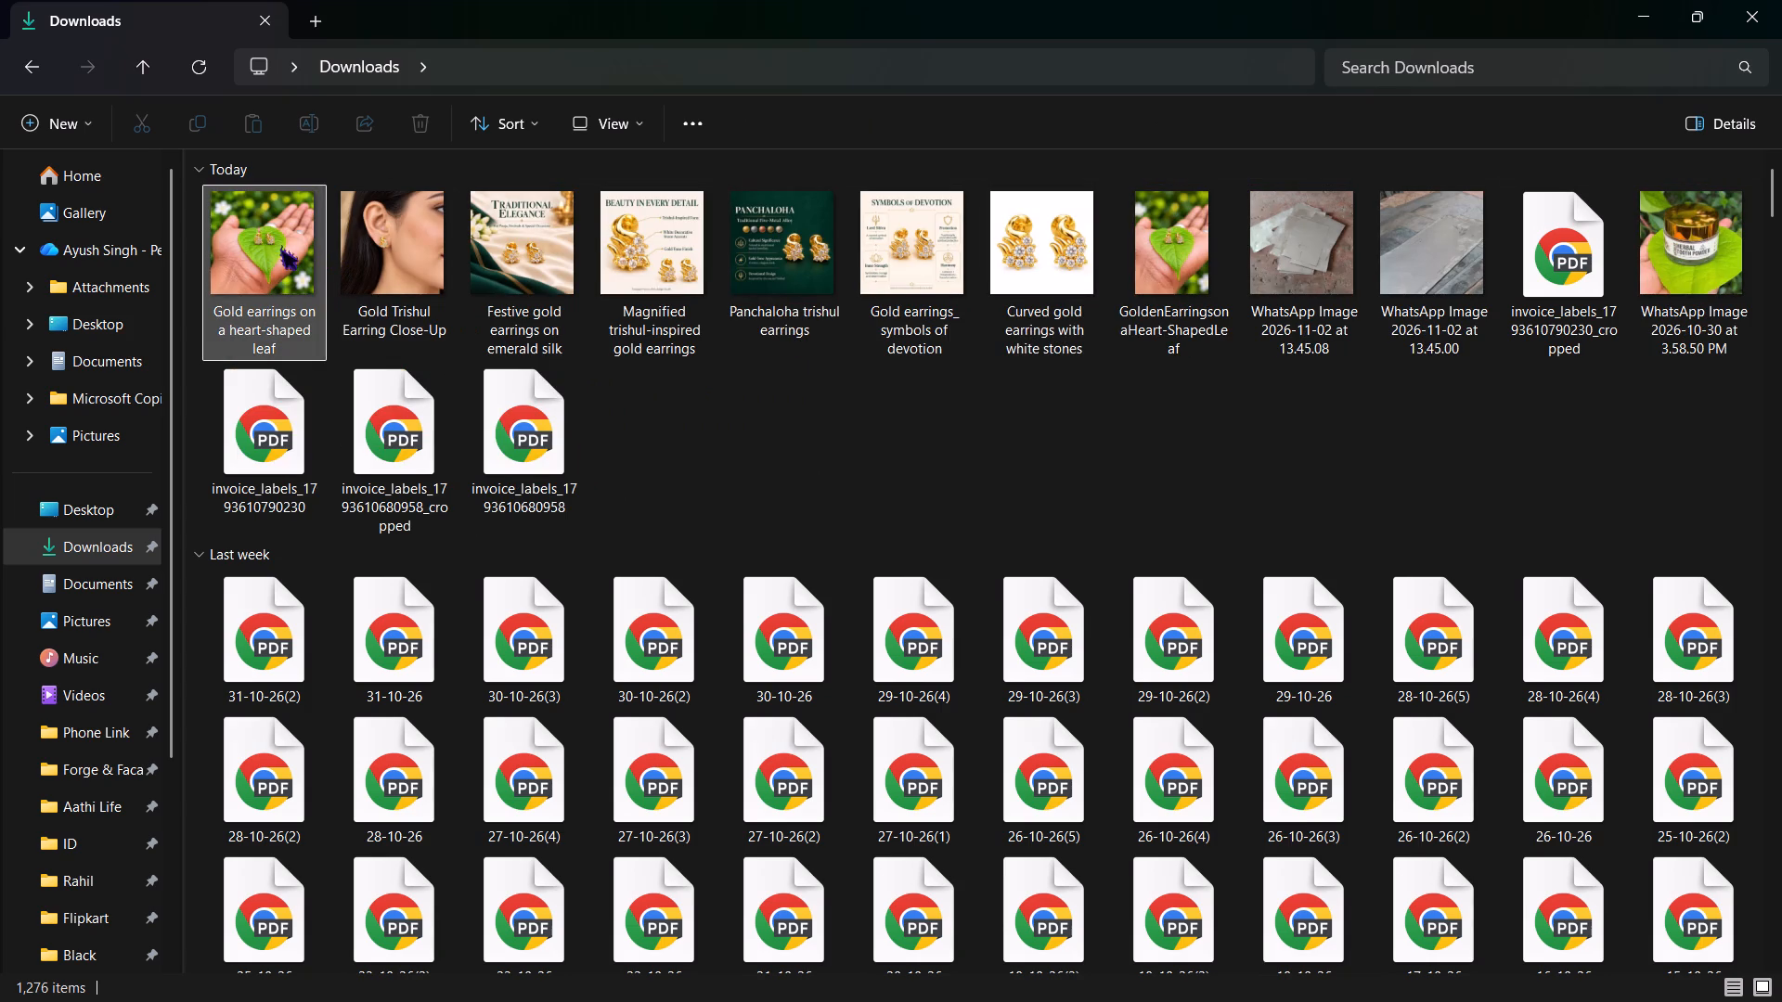
# Delete the two cropped invoice label PDFs and the three remaining WhatsApp images from today's downloads.
pyautogui.click(734, 432)
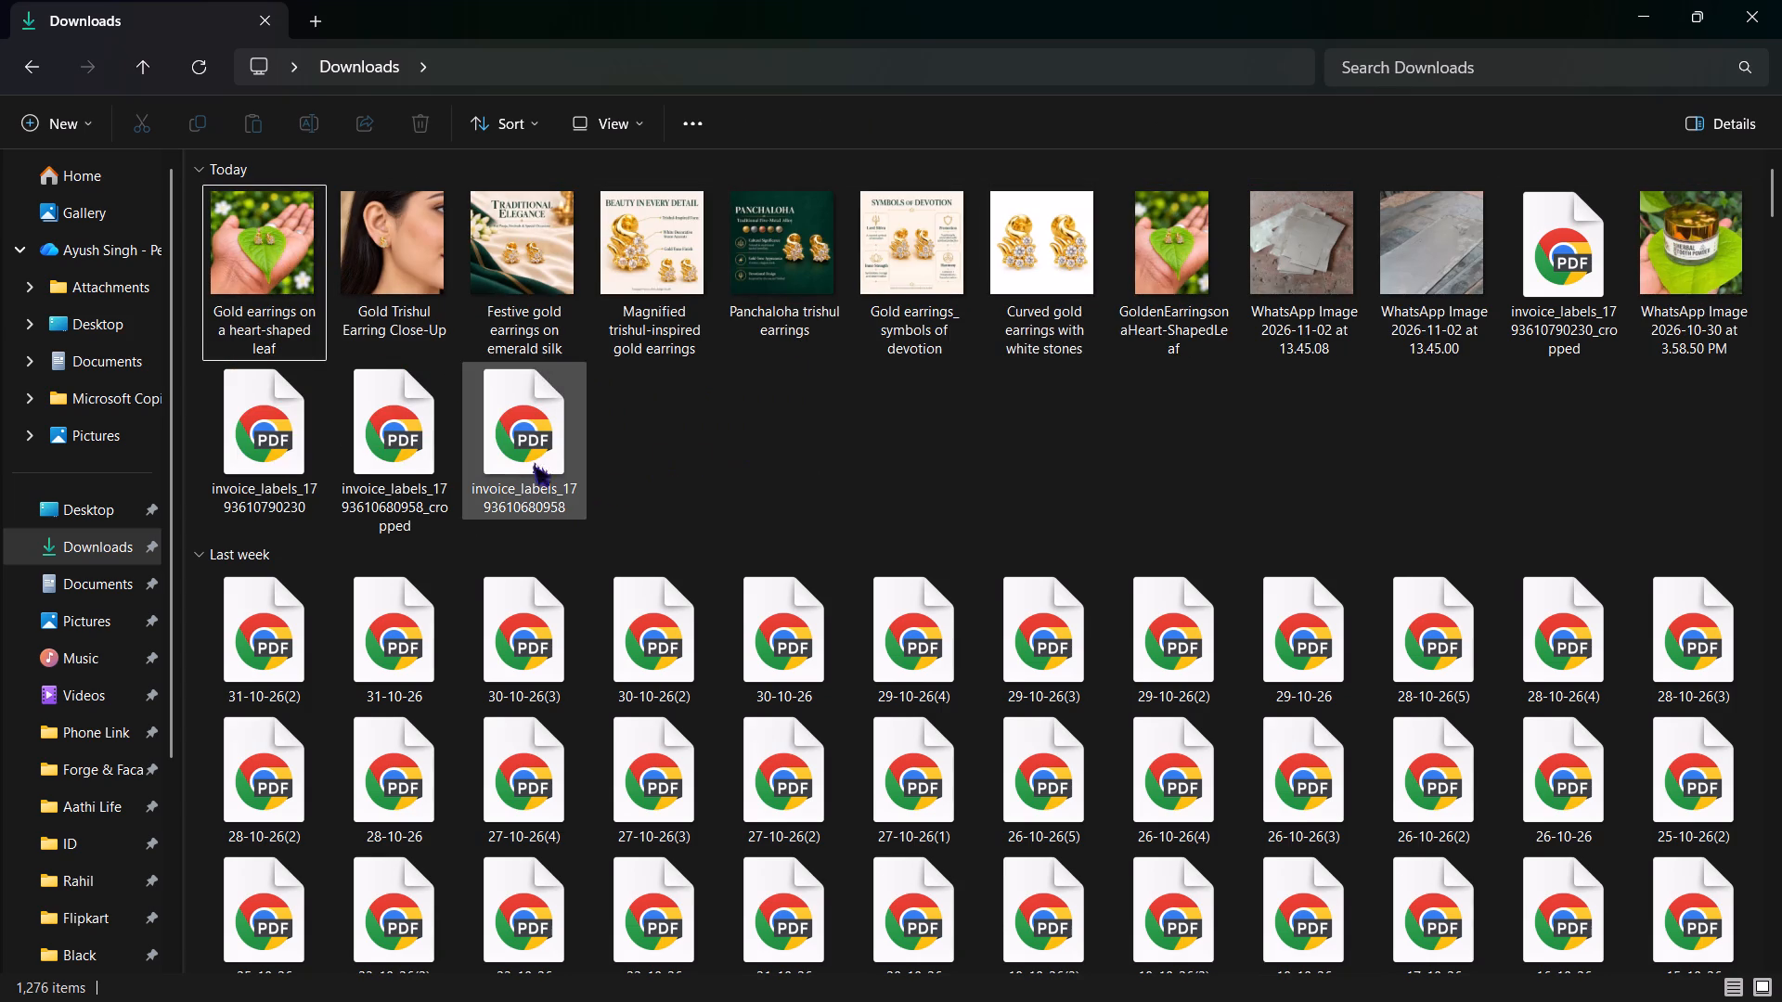
pyautogui.click(414, 448)
pyautogui.press('Delete')
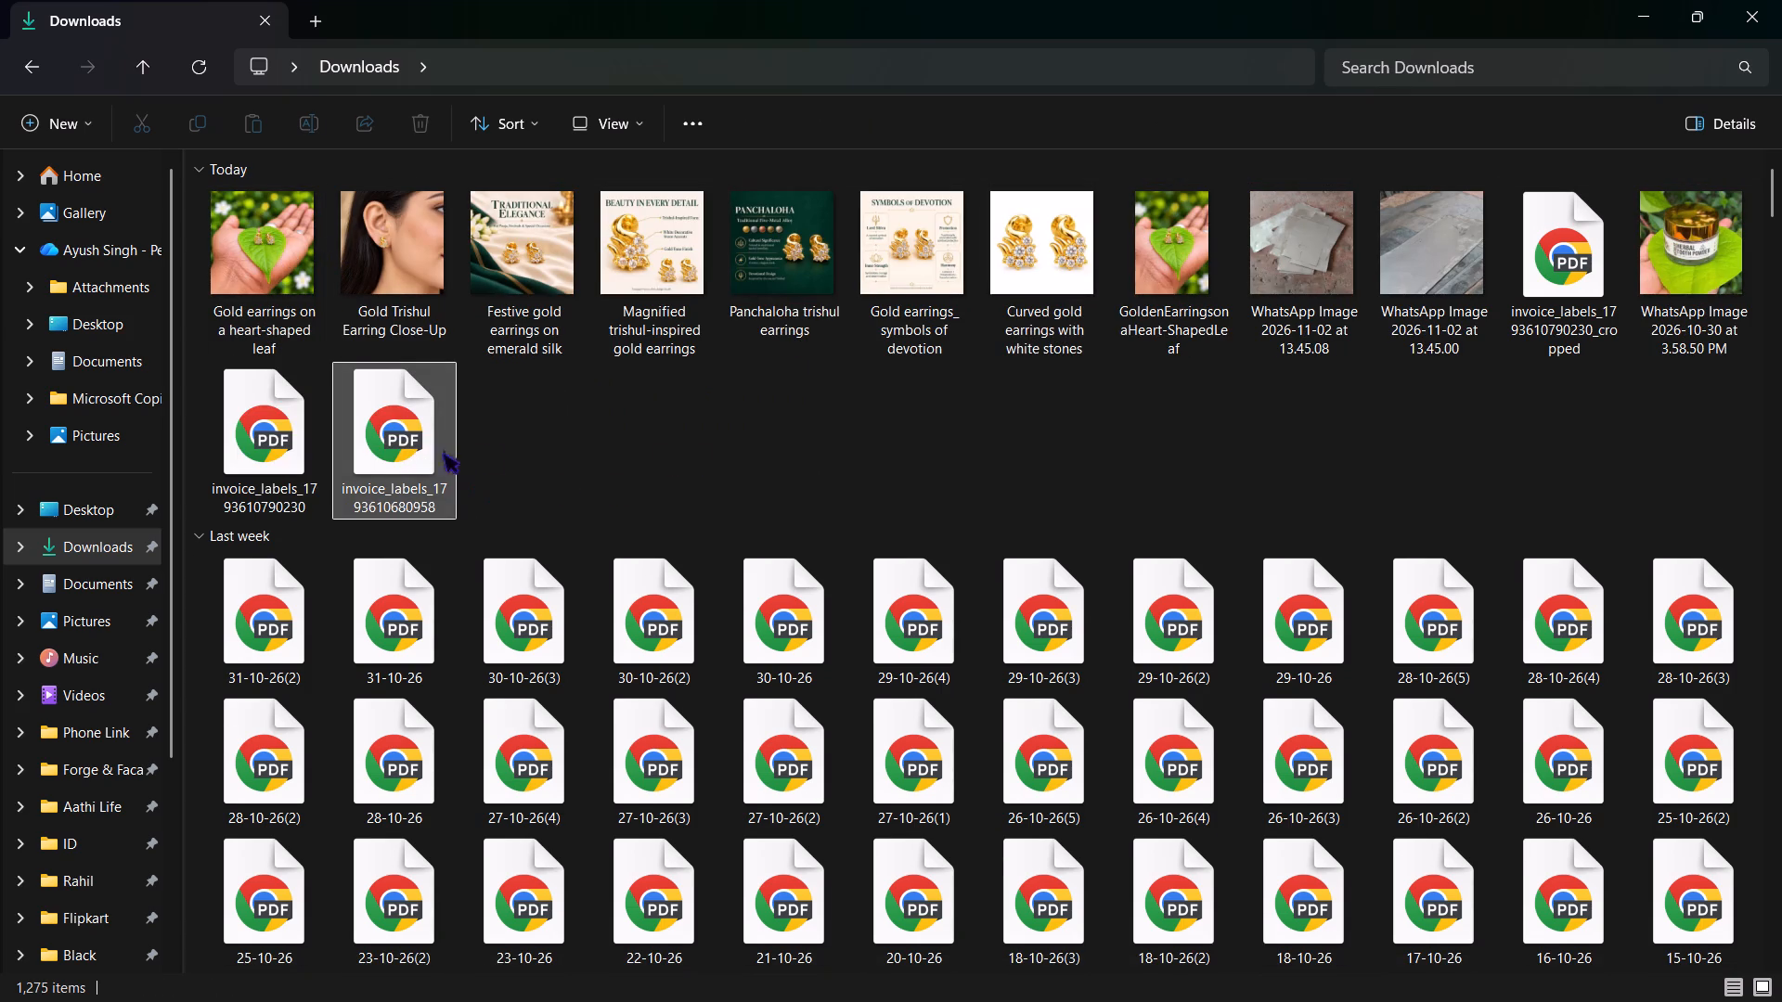
pyautogui.click(1569, 255)
pyautogui.press('Delete')
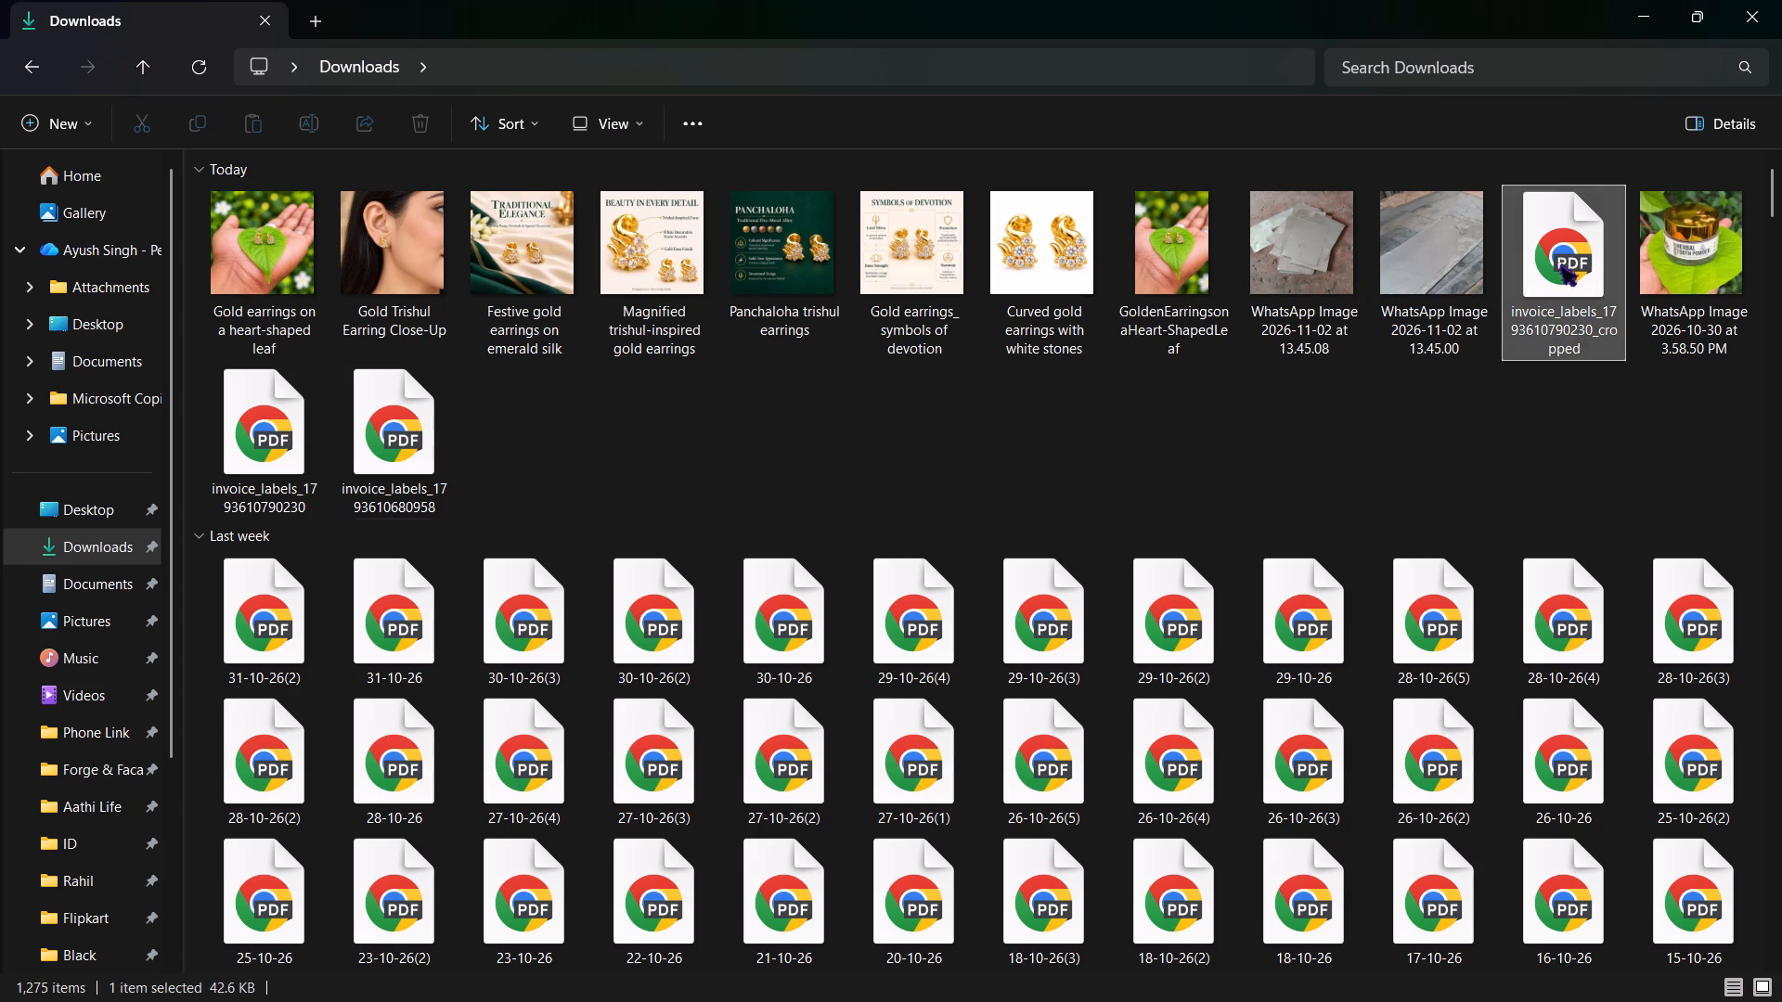
pyautogui.click(1551, 241)
pyautogui.press('Delete')
pyautogui.click(1420, 235)
pyautogui.press('Delete')
pyautogui.click(1283, 257)
pyautogui.press('Delete')
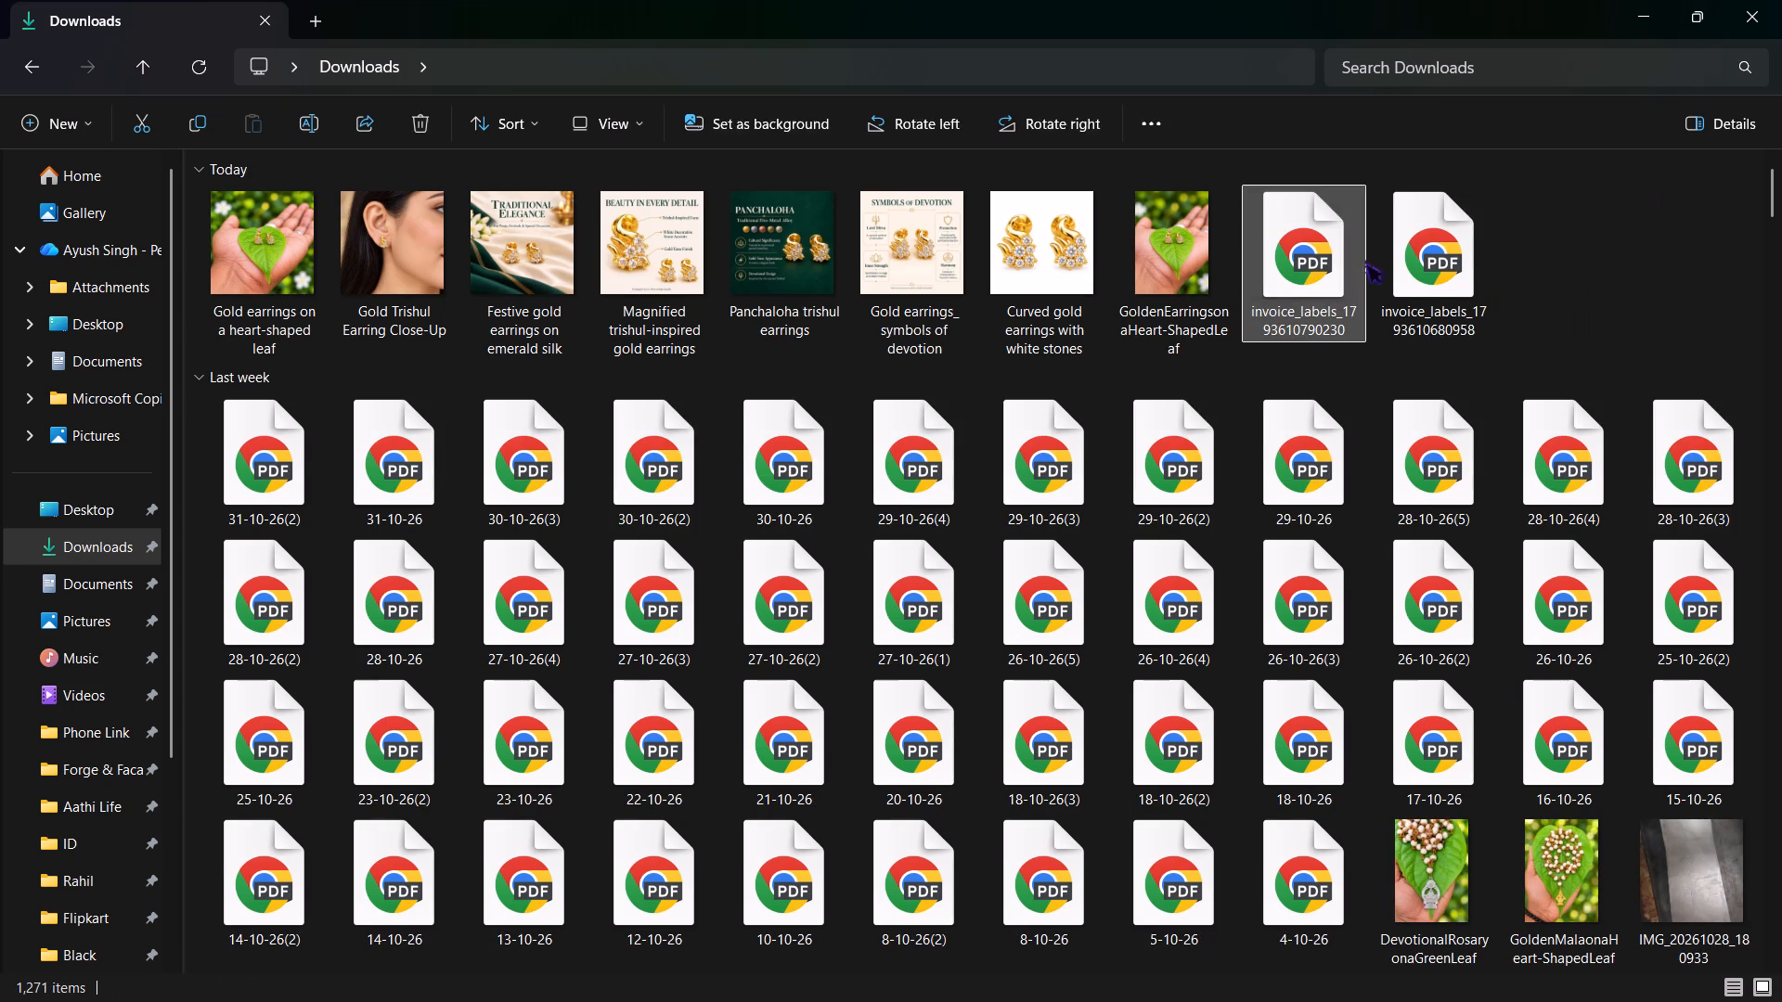
# Move the two invoice label PDFs from Downloads into a new folder named November inside Aathi Life's Flipkart folder.
pyautogui.moveTo(1644, 259); pyautogui.dragTo(1311, 252)
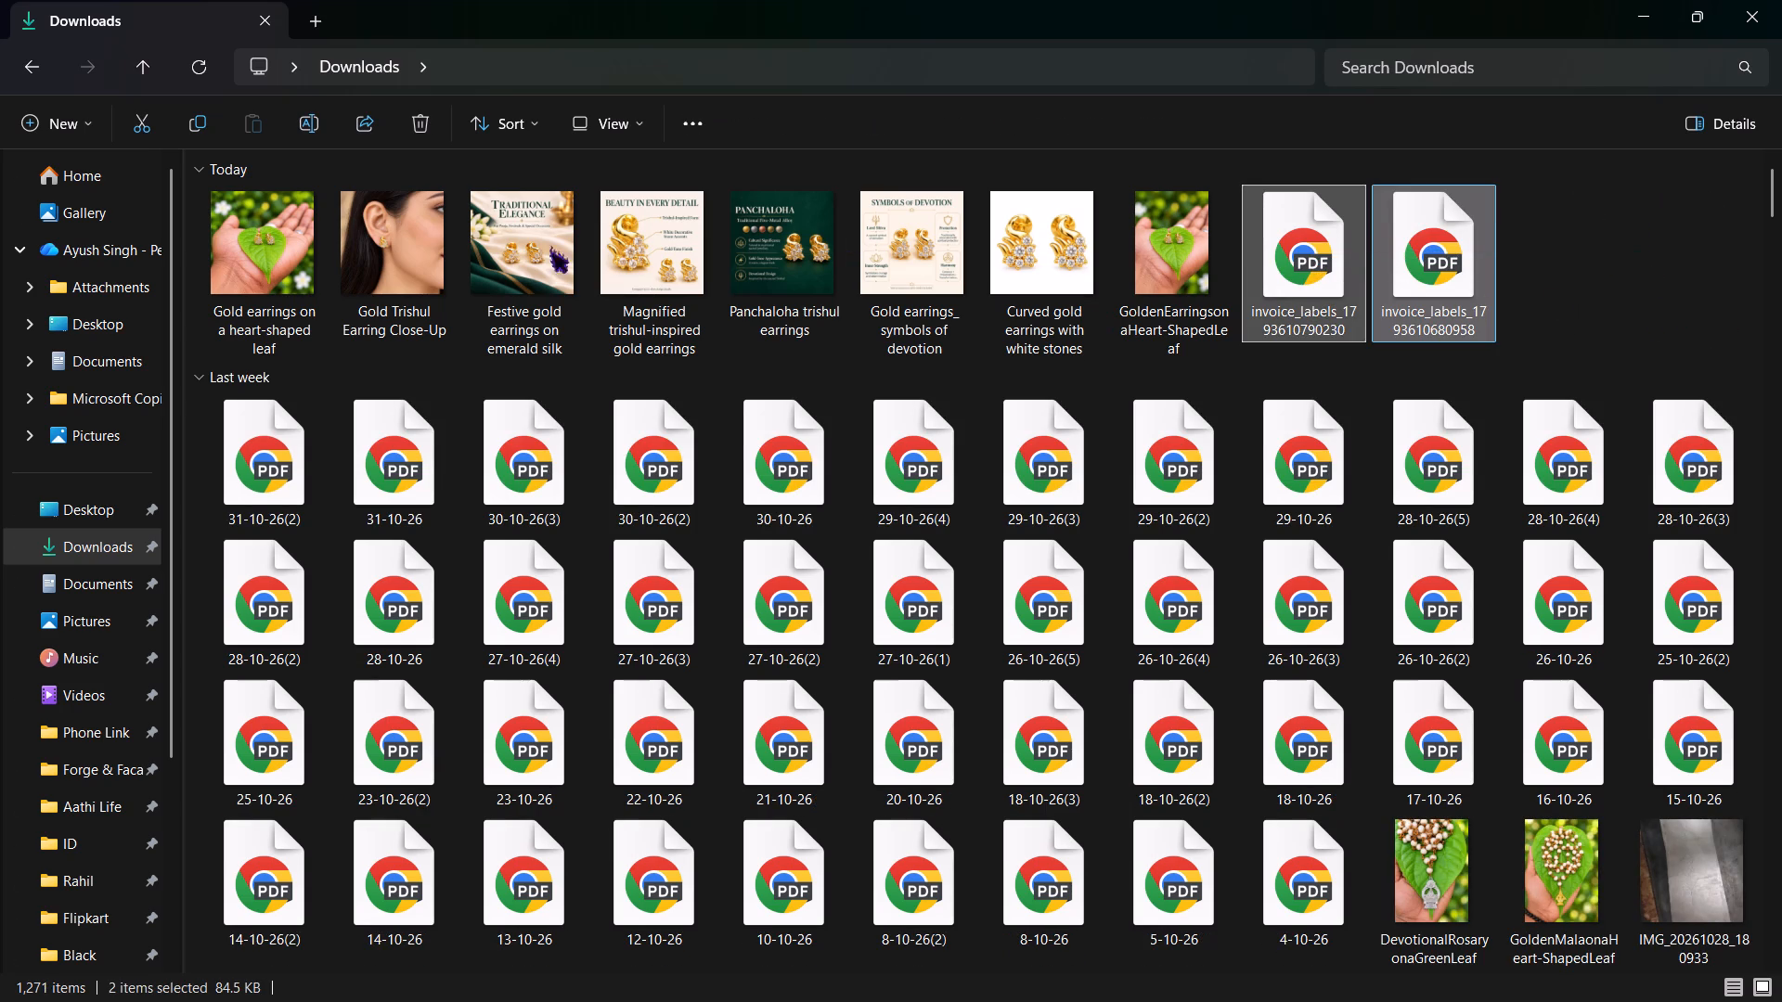
pyautogui.click(136, 112)
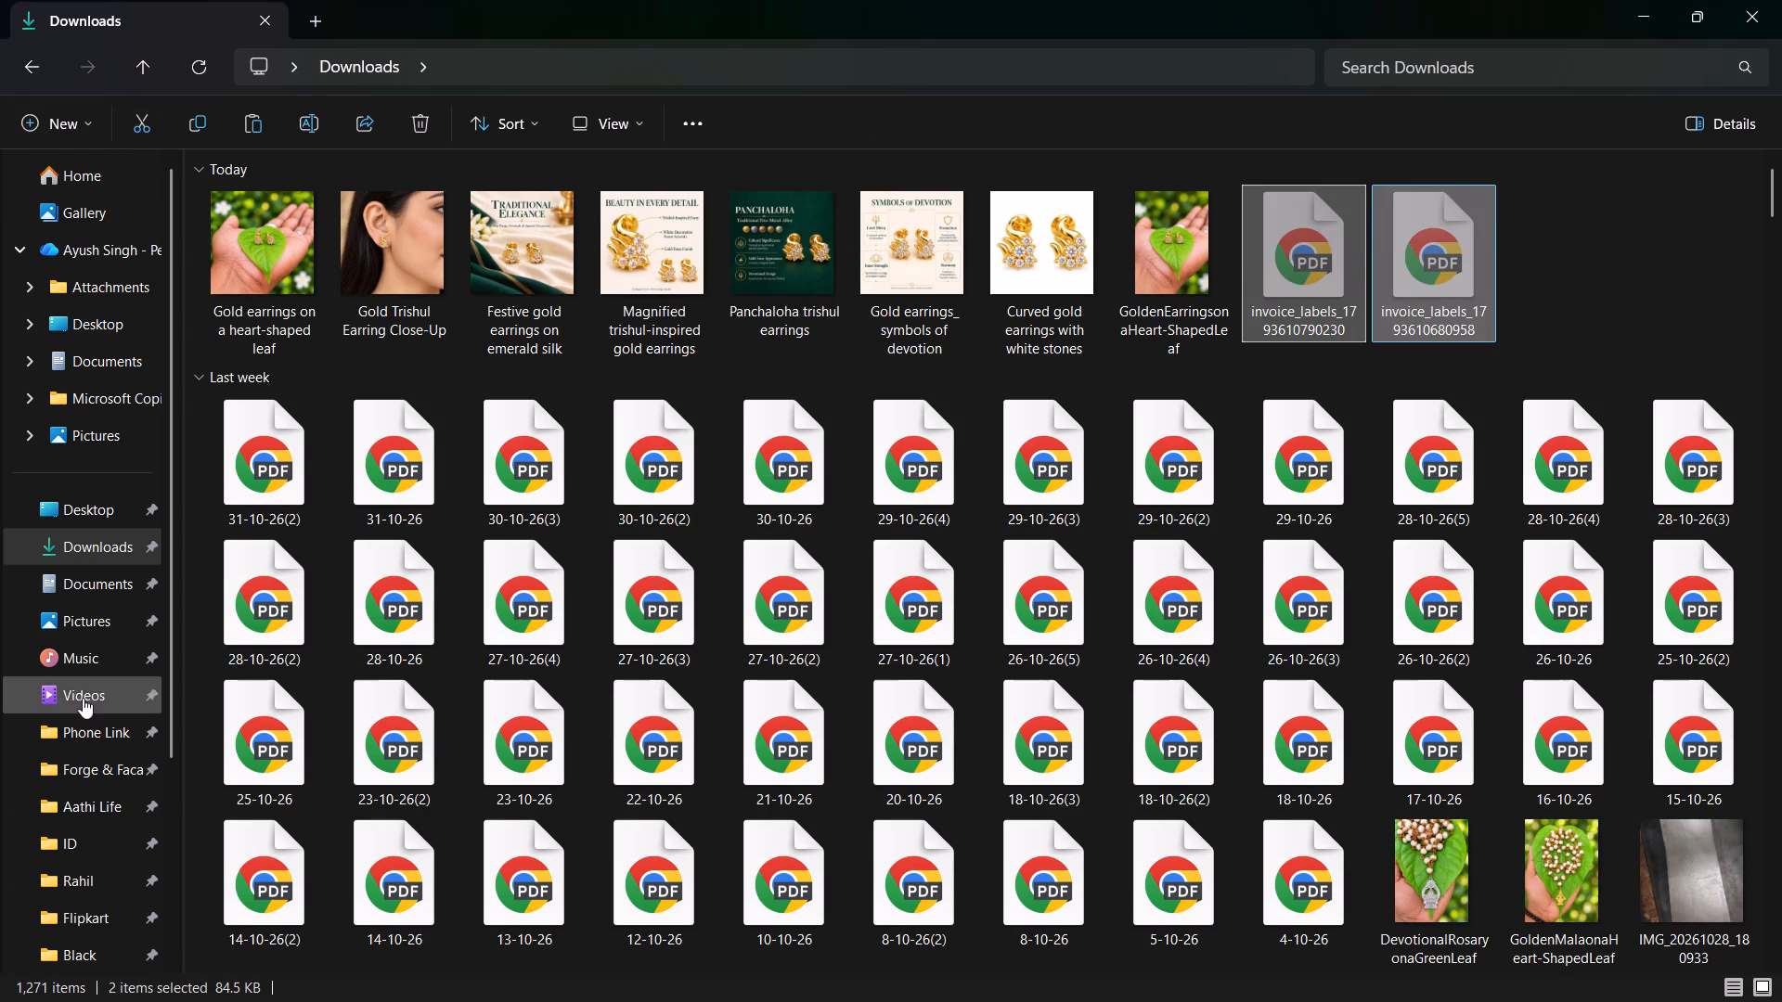
pyautogui.click(86, 818)
pyautogui.click(359, 213)
pyautogui.press('f')
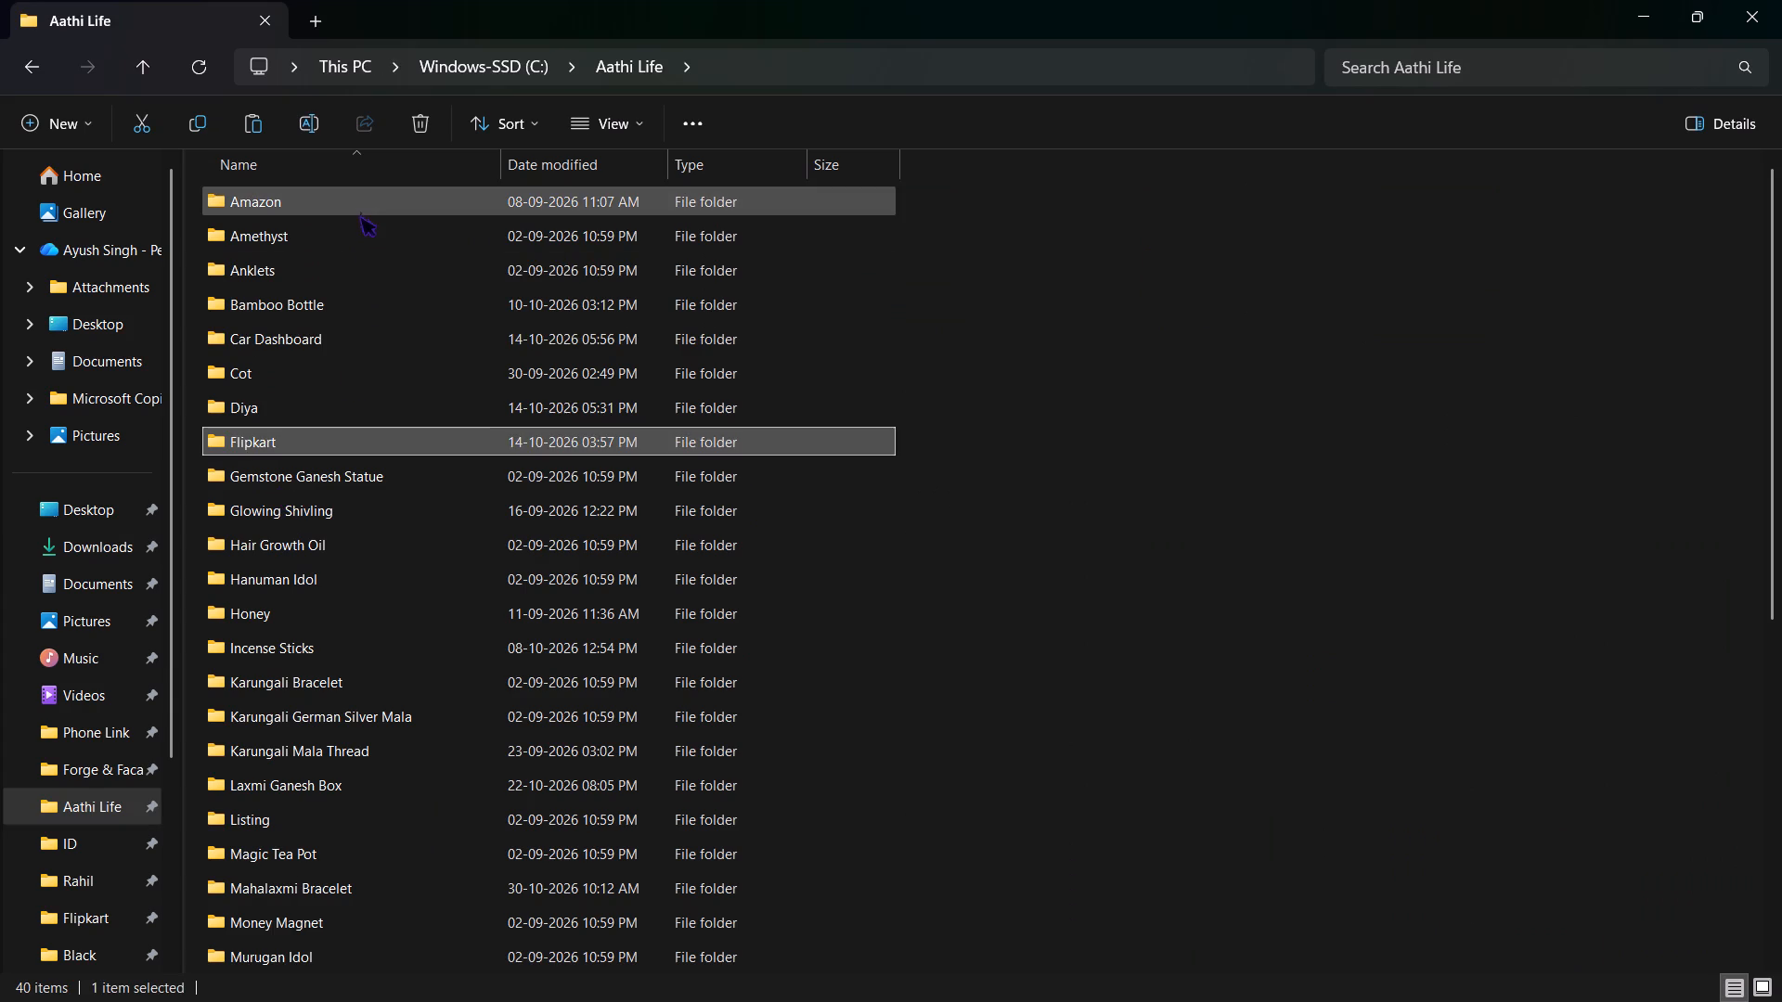
pyautogui.press('Return')
pyautogui.press('Return')
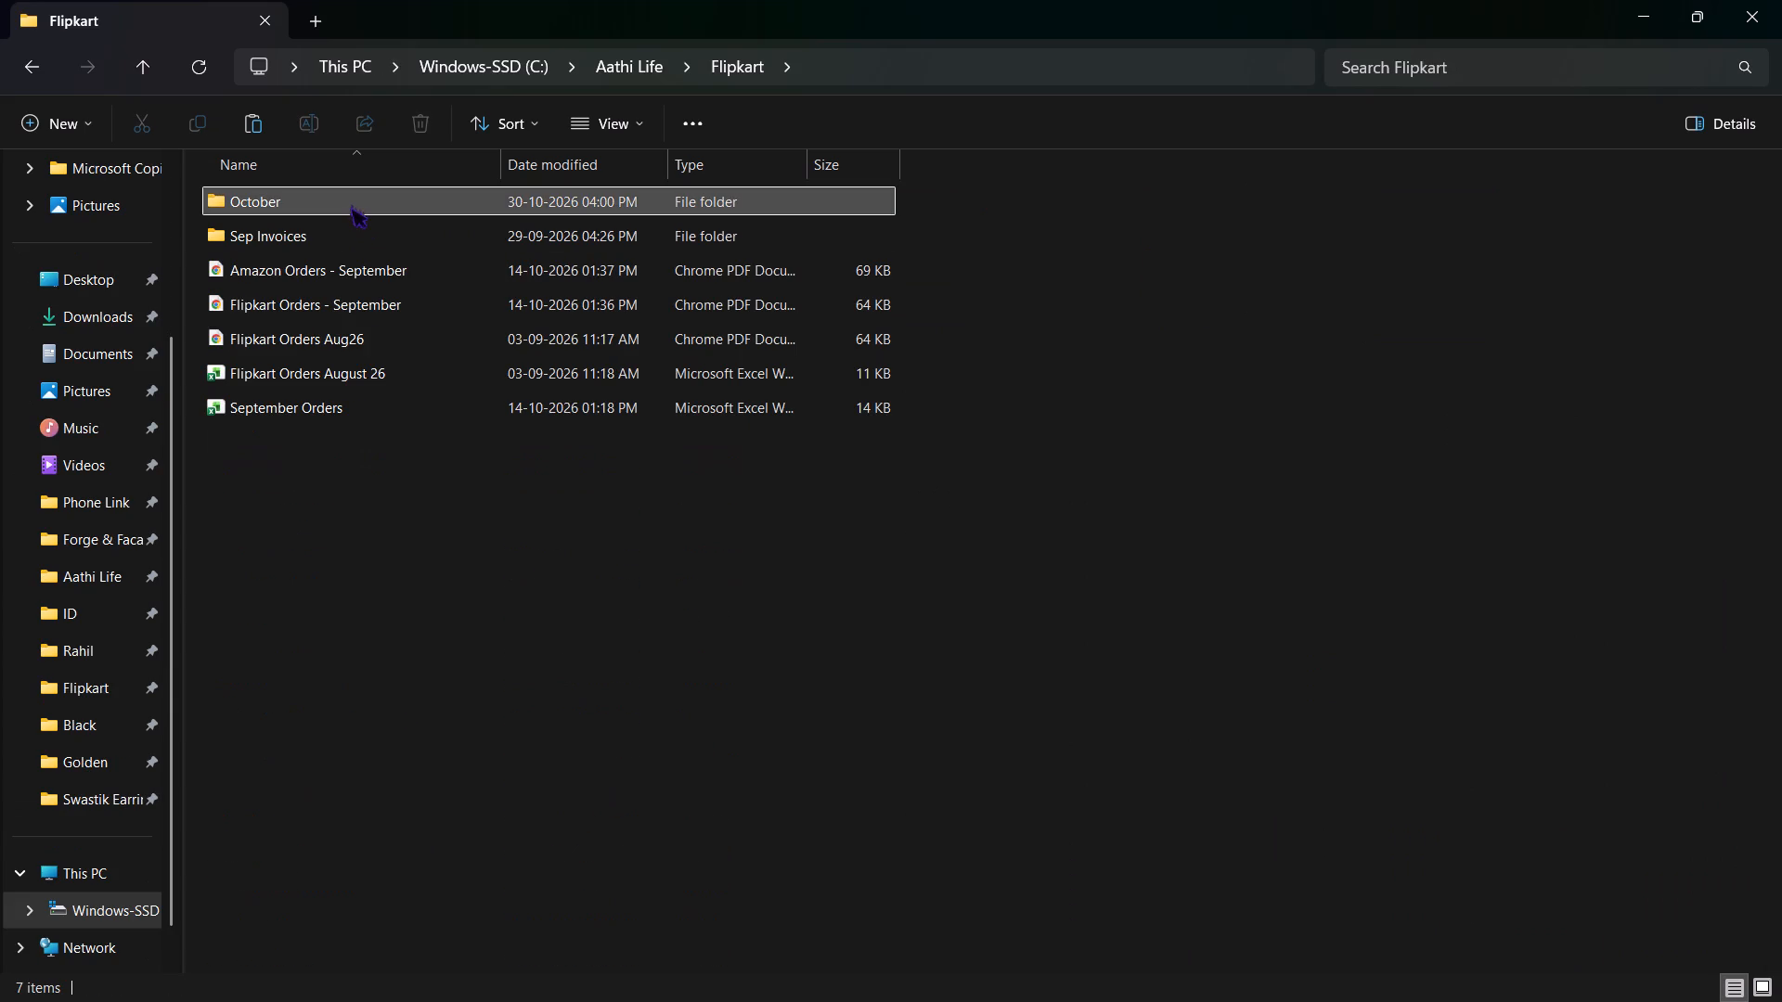
pyautogui.rightClick(249, 588)
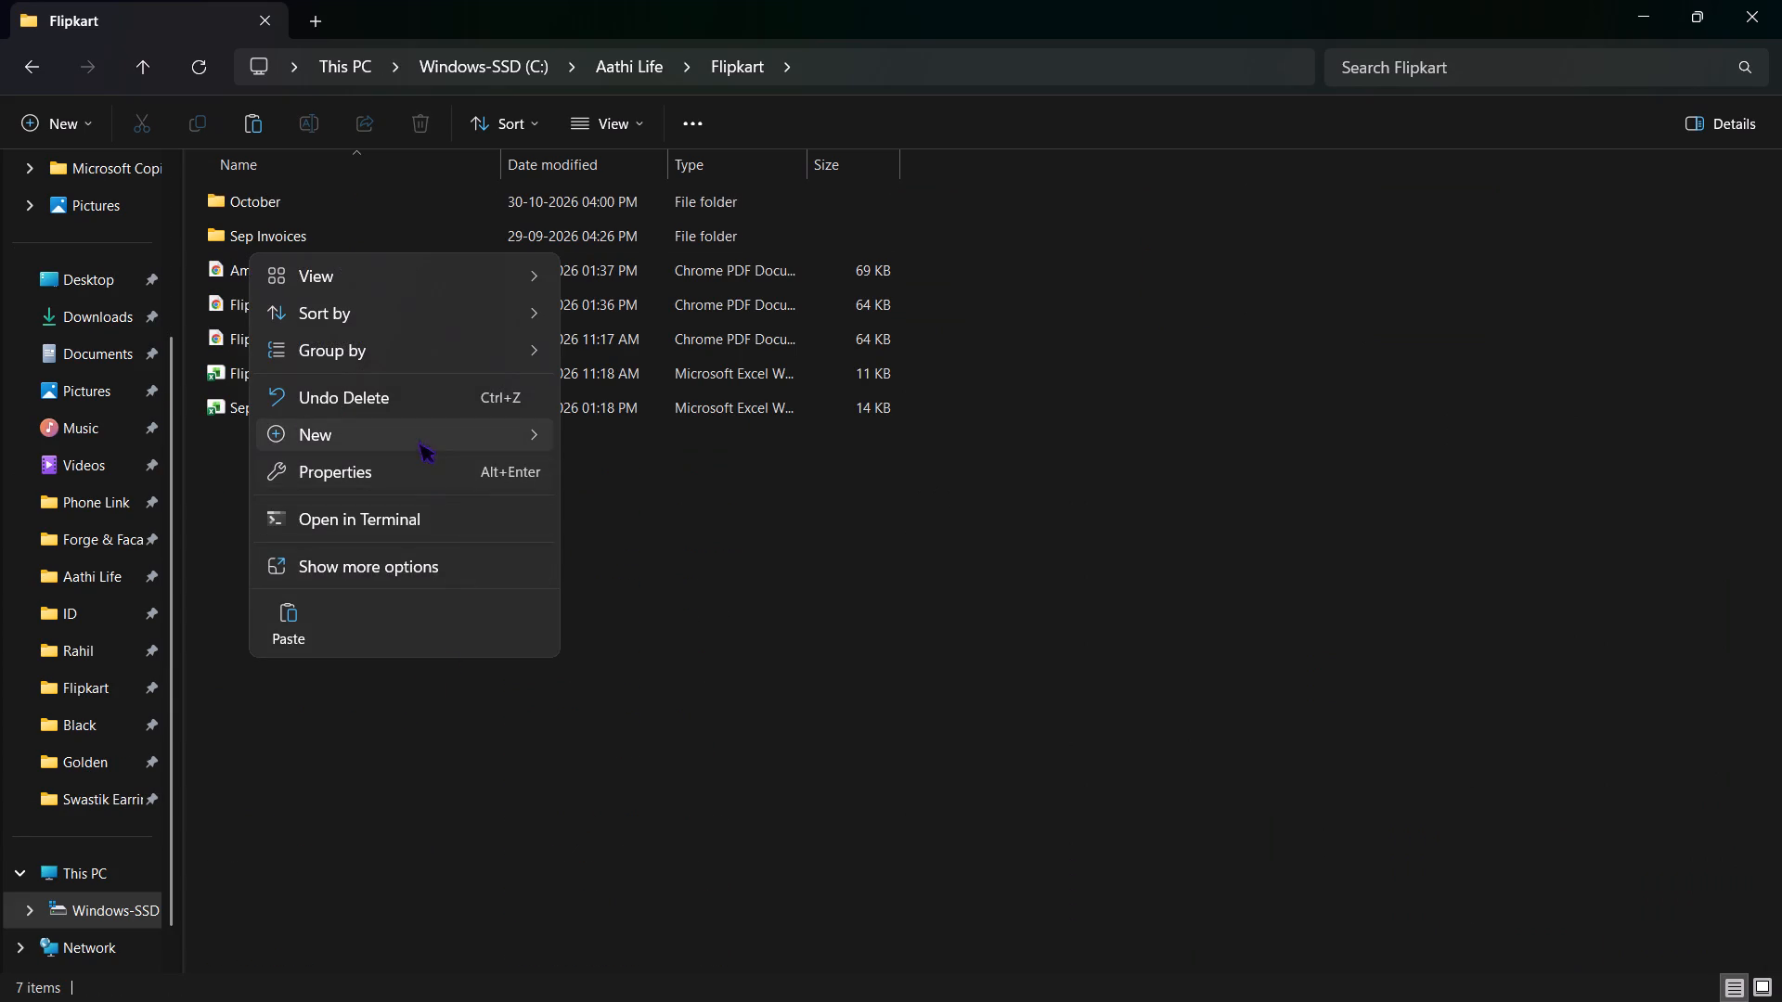
pyautogui.click(601, 446)
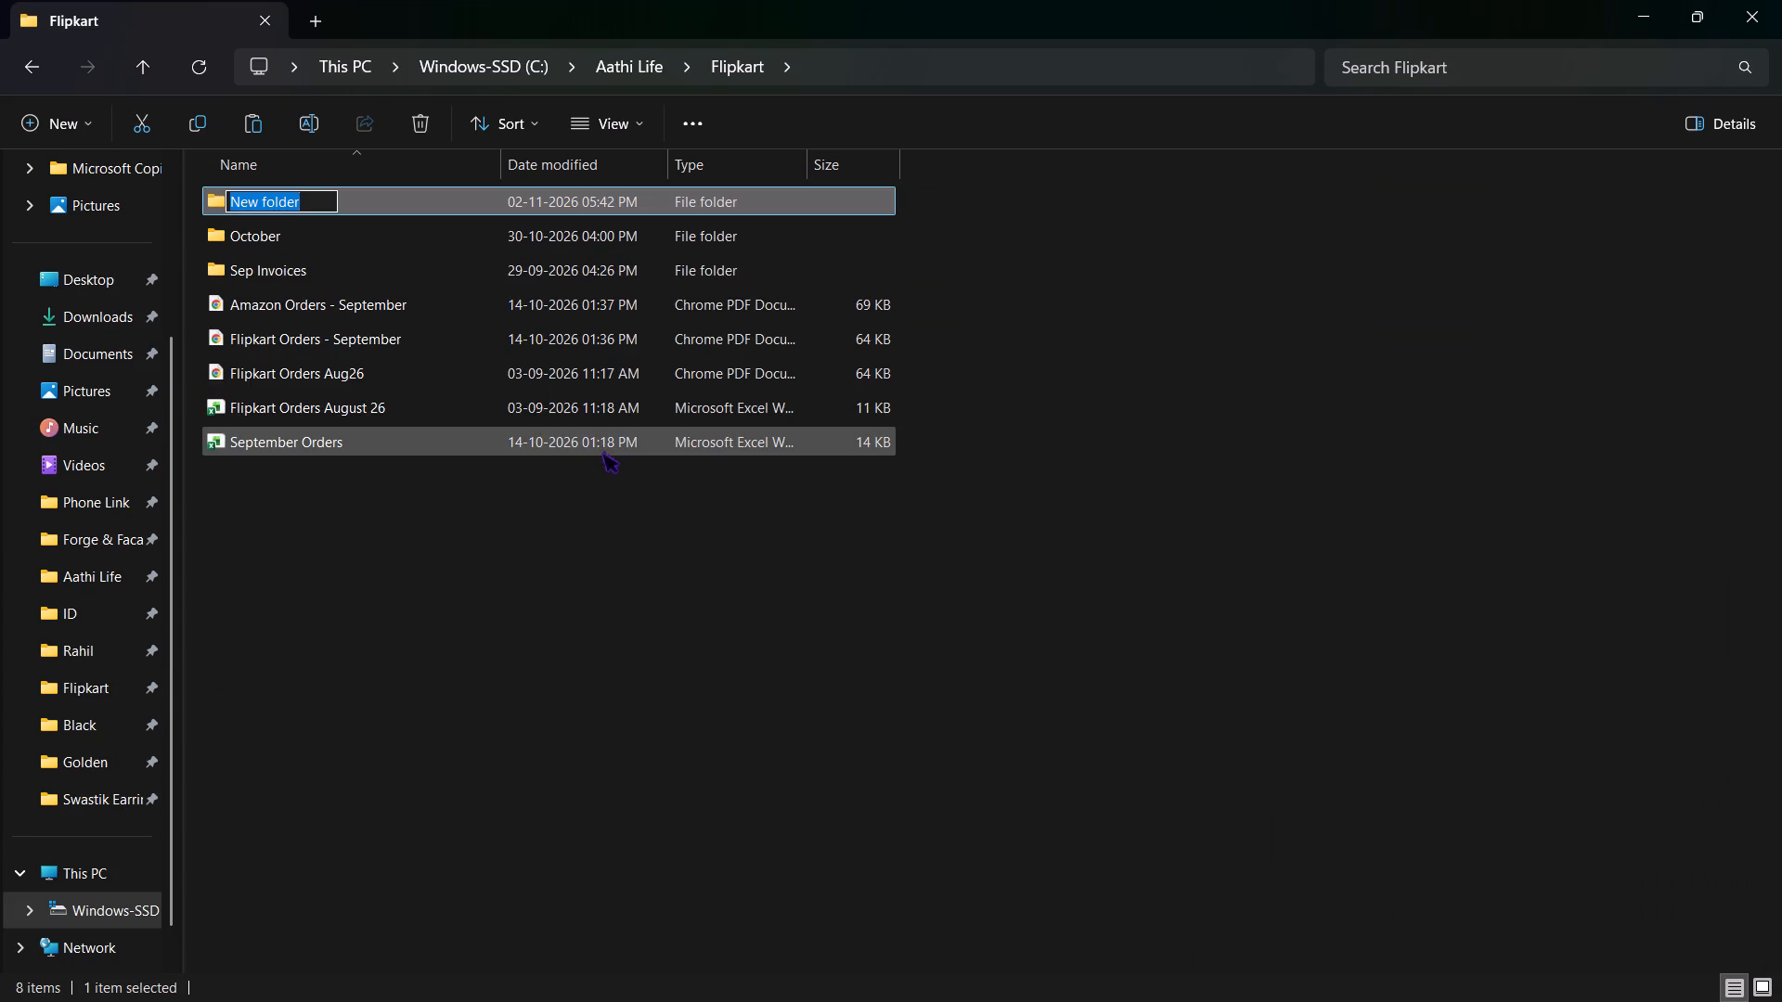
pyautogui.write('November')
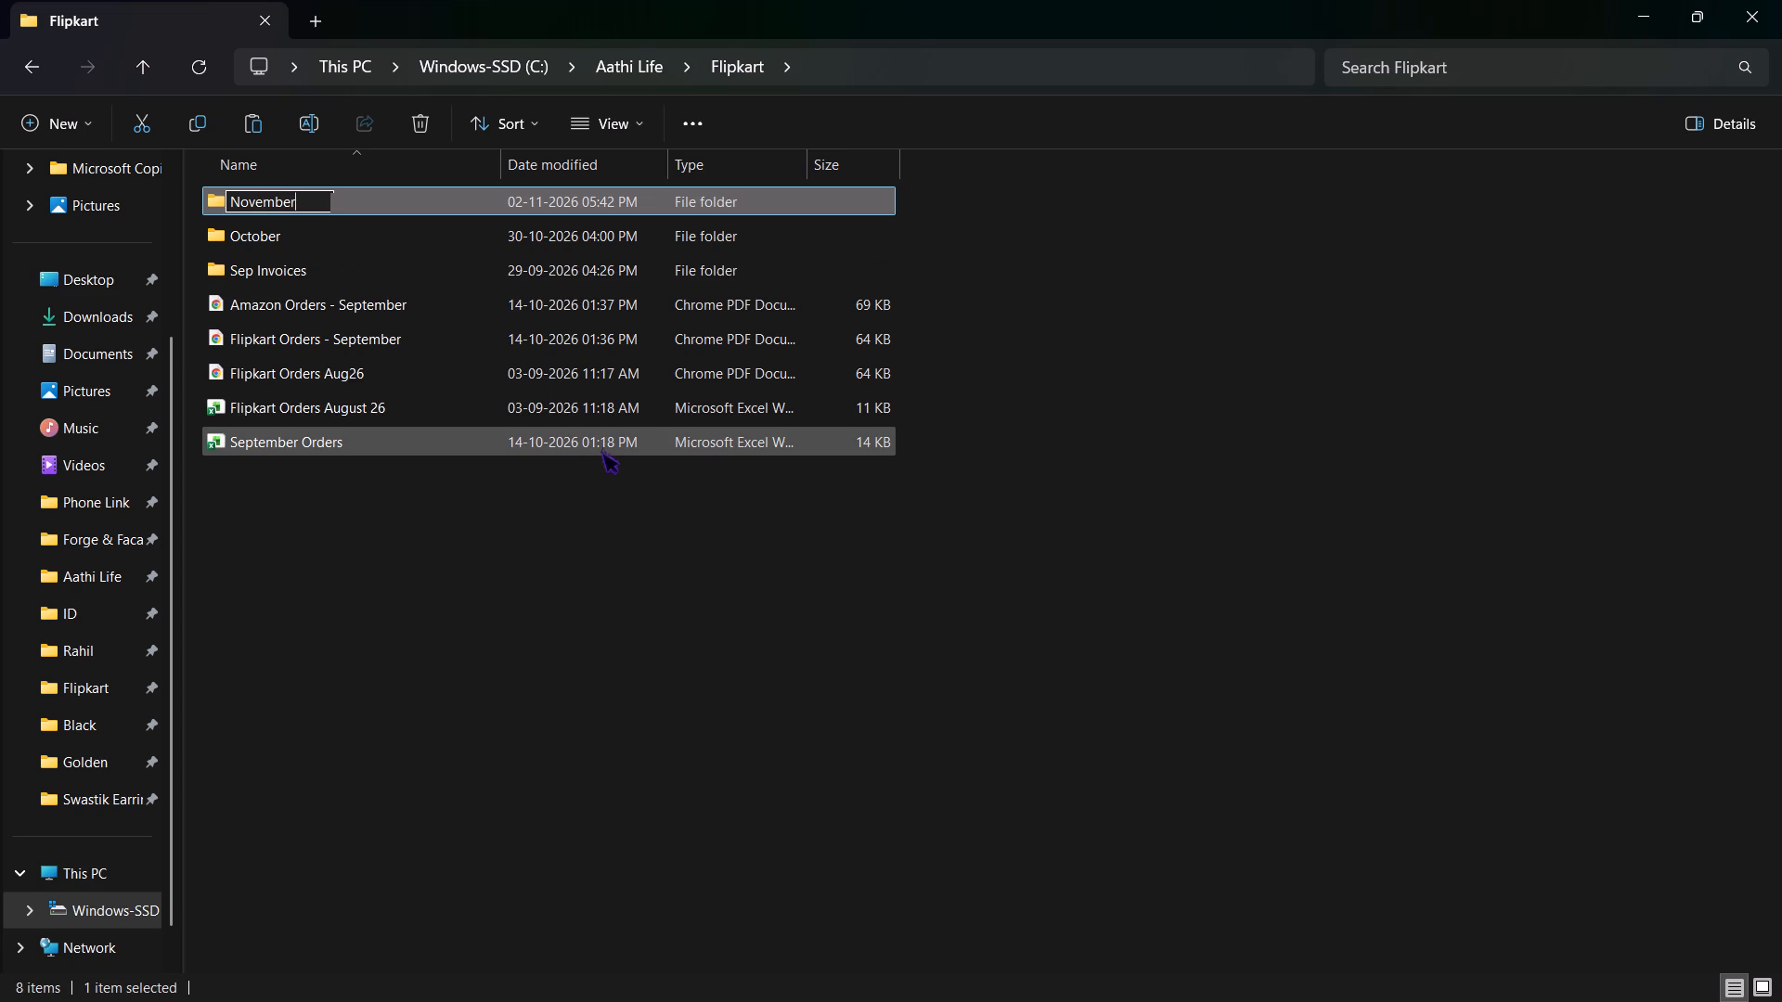
pyautogui.press('Return')
pyautogui.press('Return')
pyautogui.hotkey('ctrl', 'v')
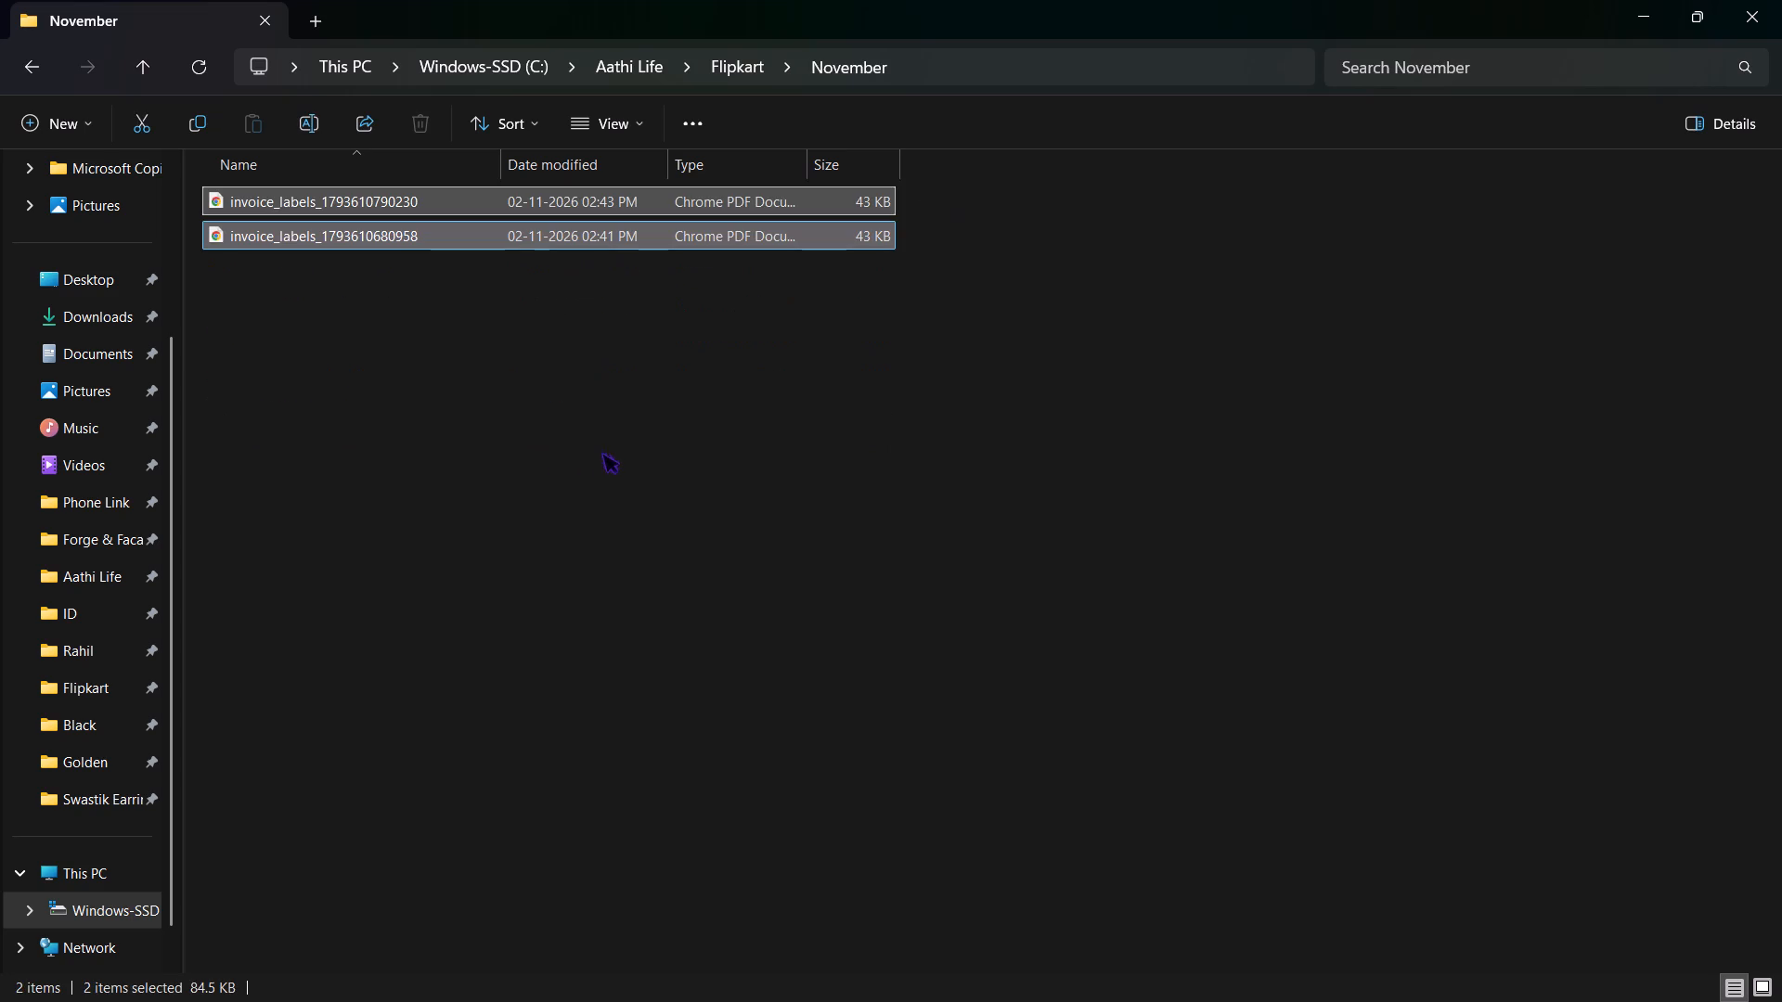
pyautogui.click(555, 456)
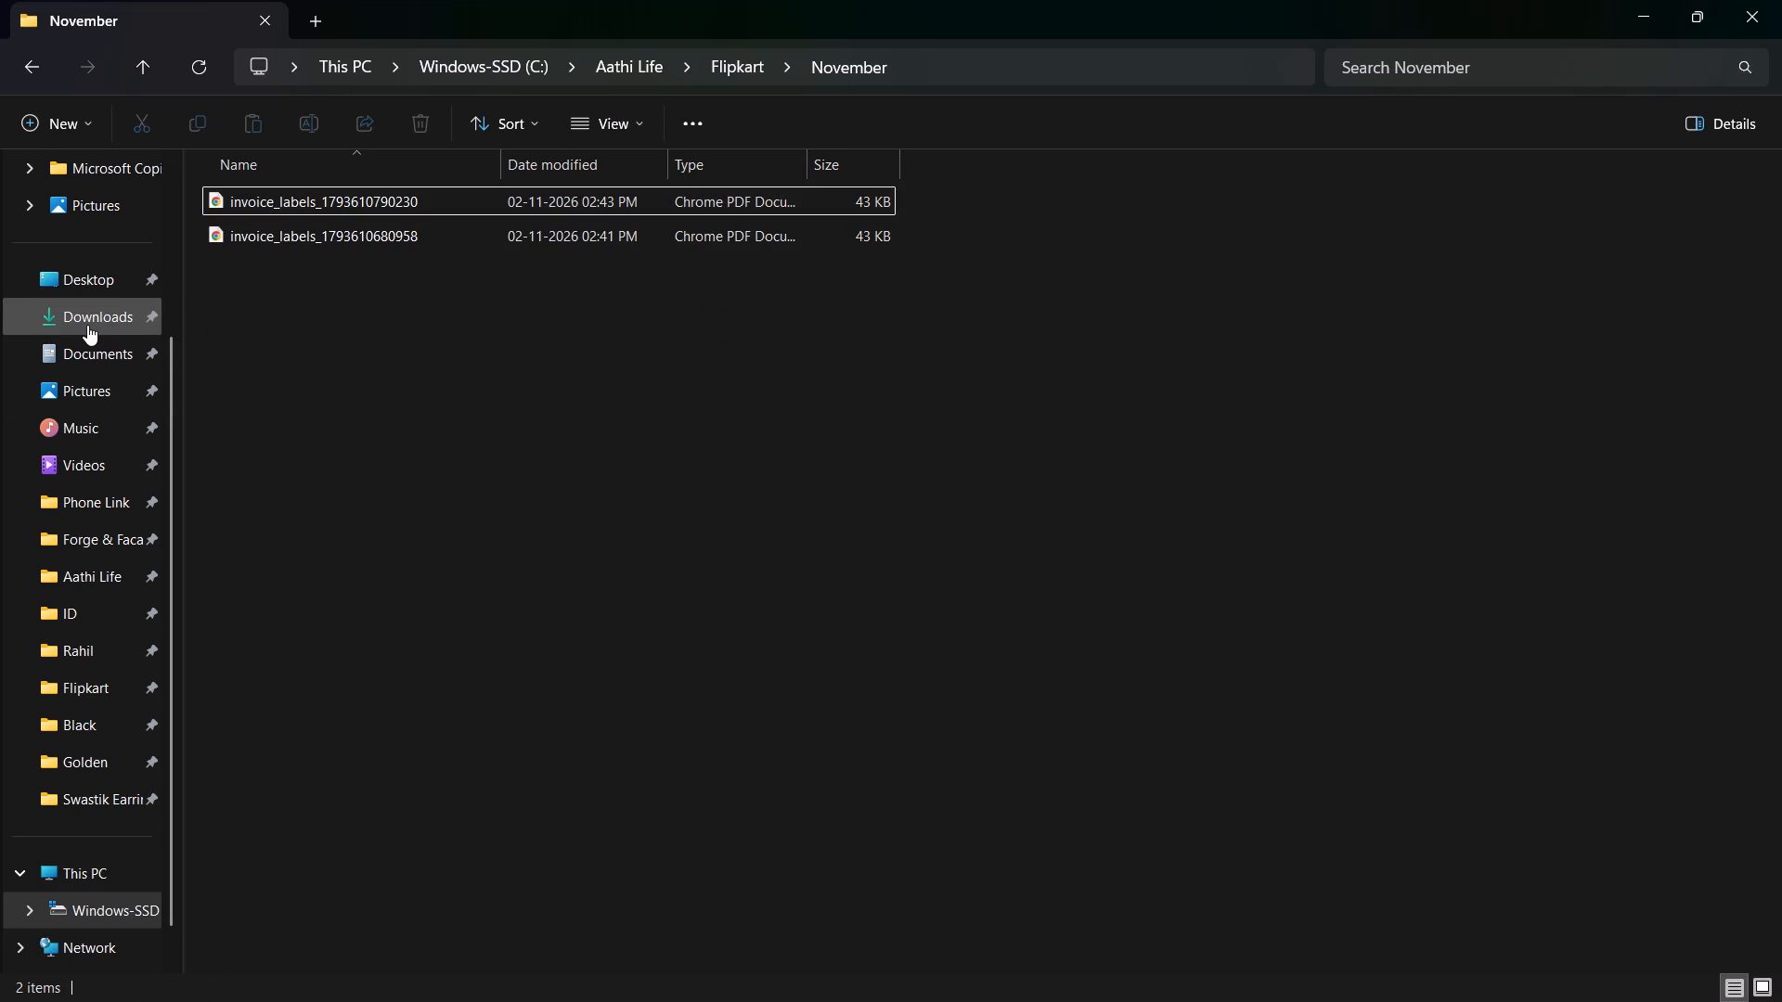
# Move today's eight gold earring images from Downloads into a new folder named Trishul Earrings inside Aathi Life.
pyautogui.click(87, 325)
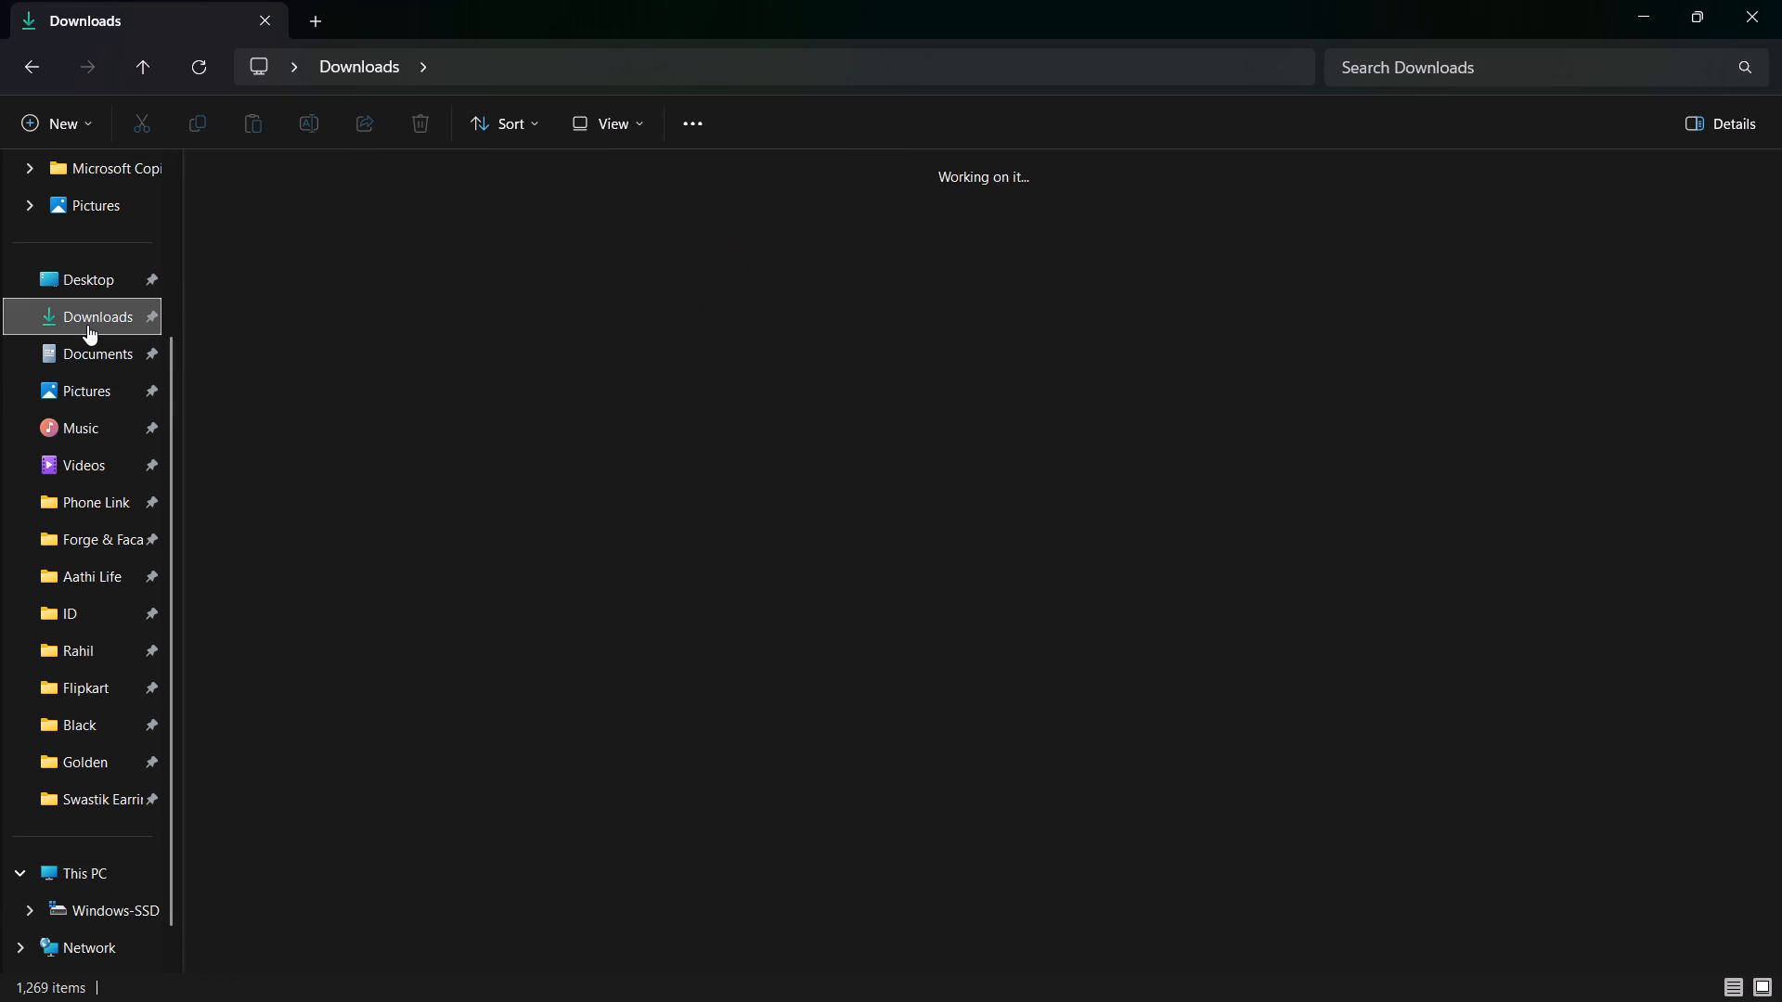
pyautogui.click(1369, 225)
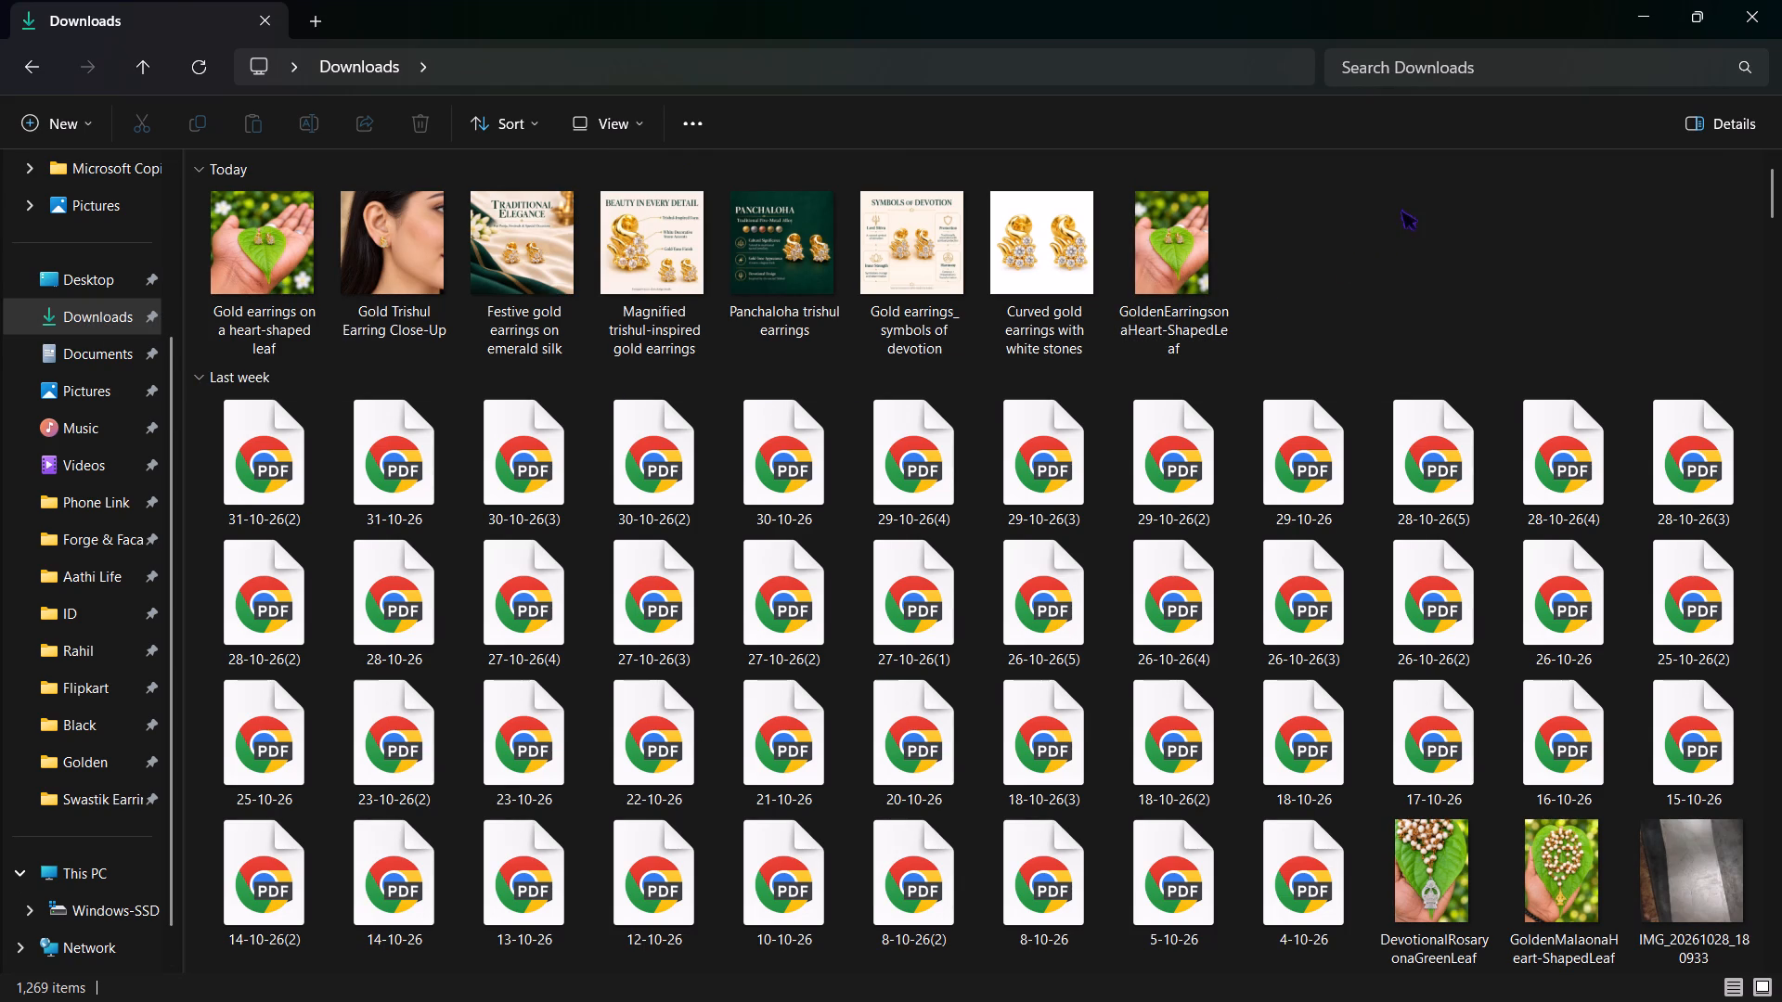
pyautogui.click(1361, 242)
pyautogui.moveTo(1333, 217); pyautogui.dragTo(376, 226)
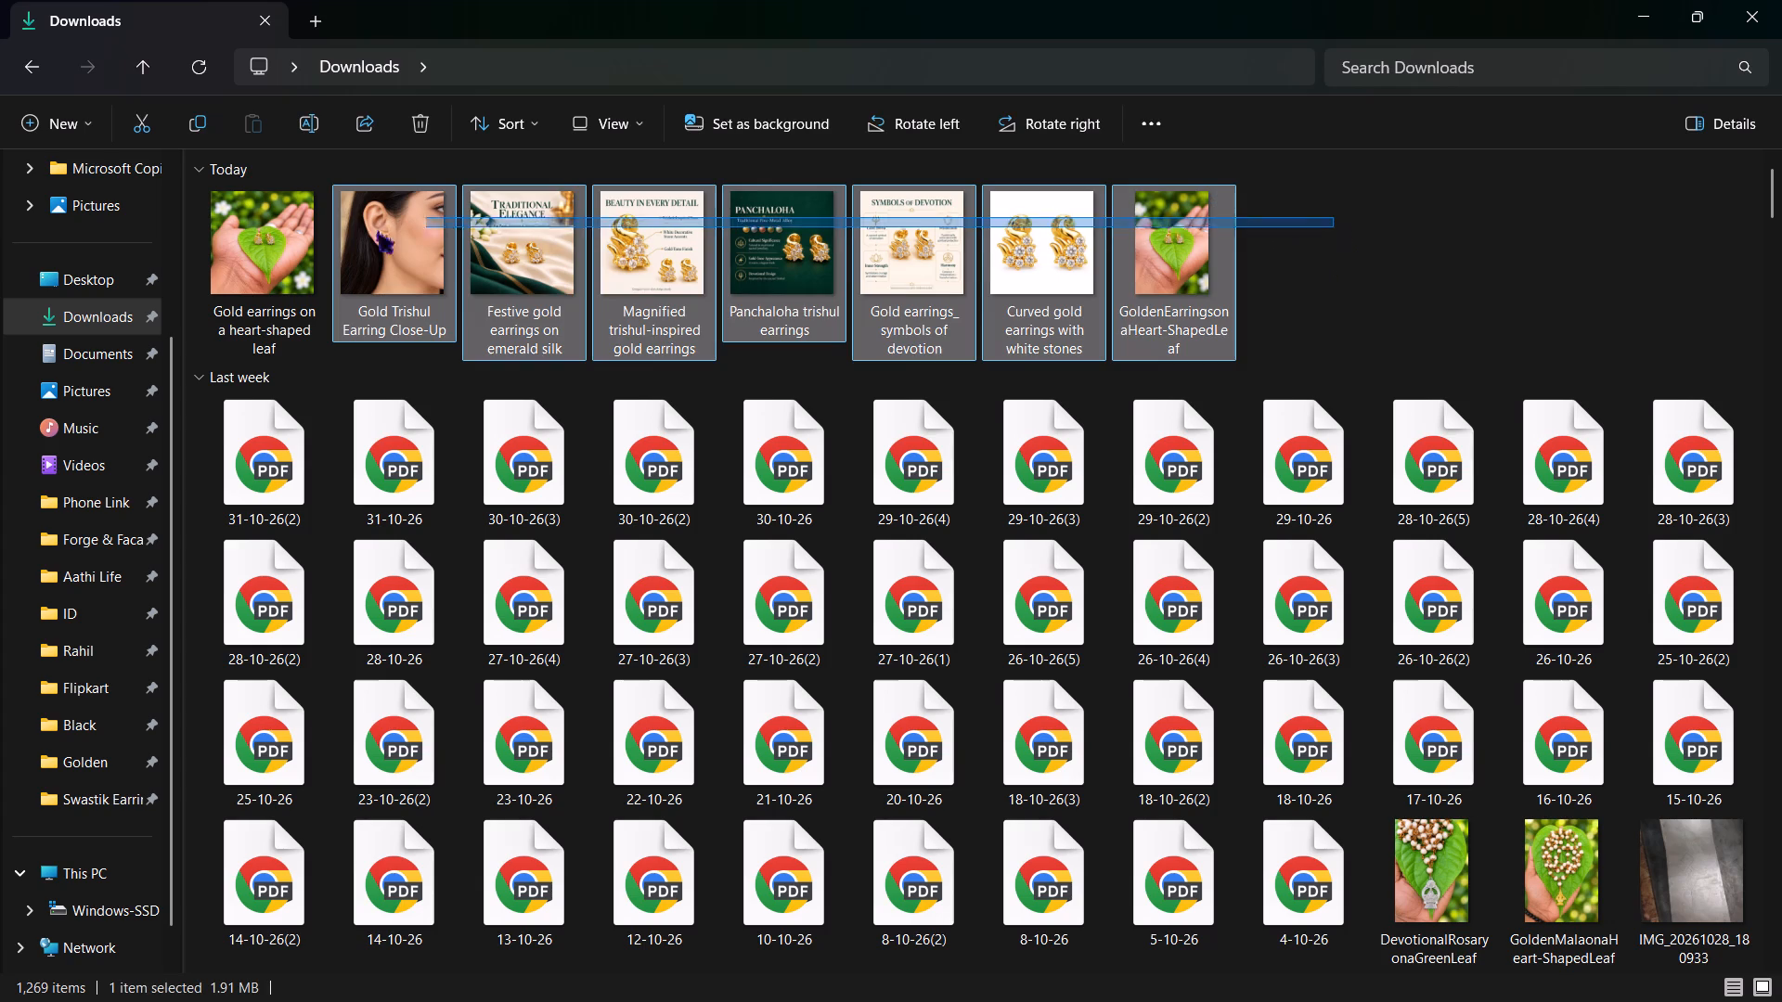
pyautogui.moveTo(376, 226); pyautogui.dragTo(258, 215)
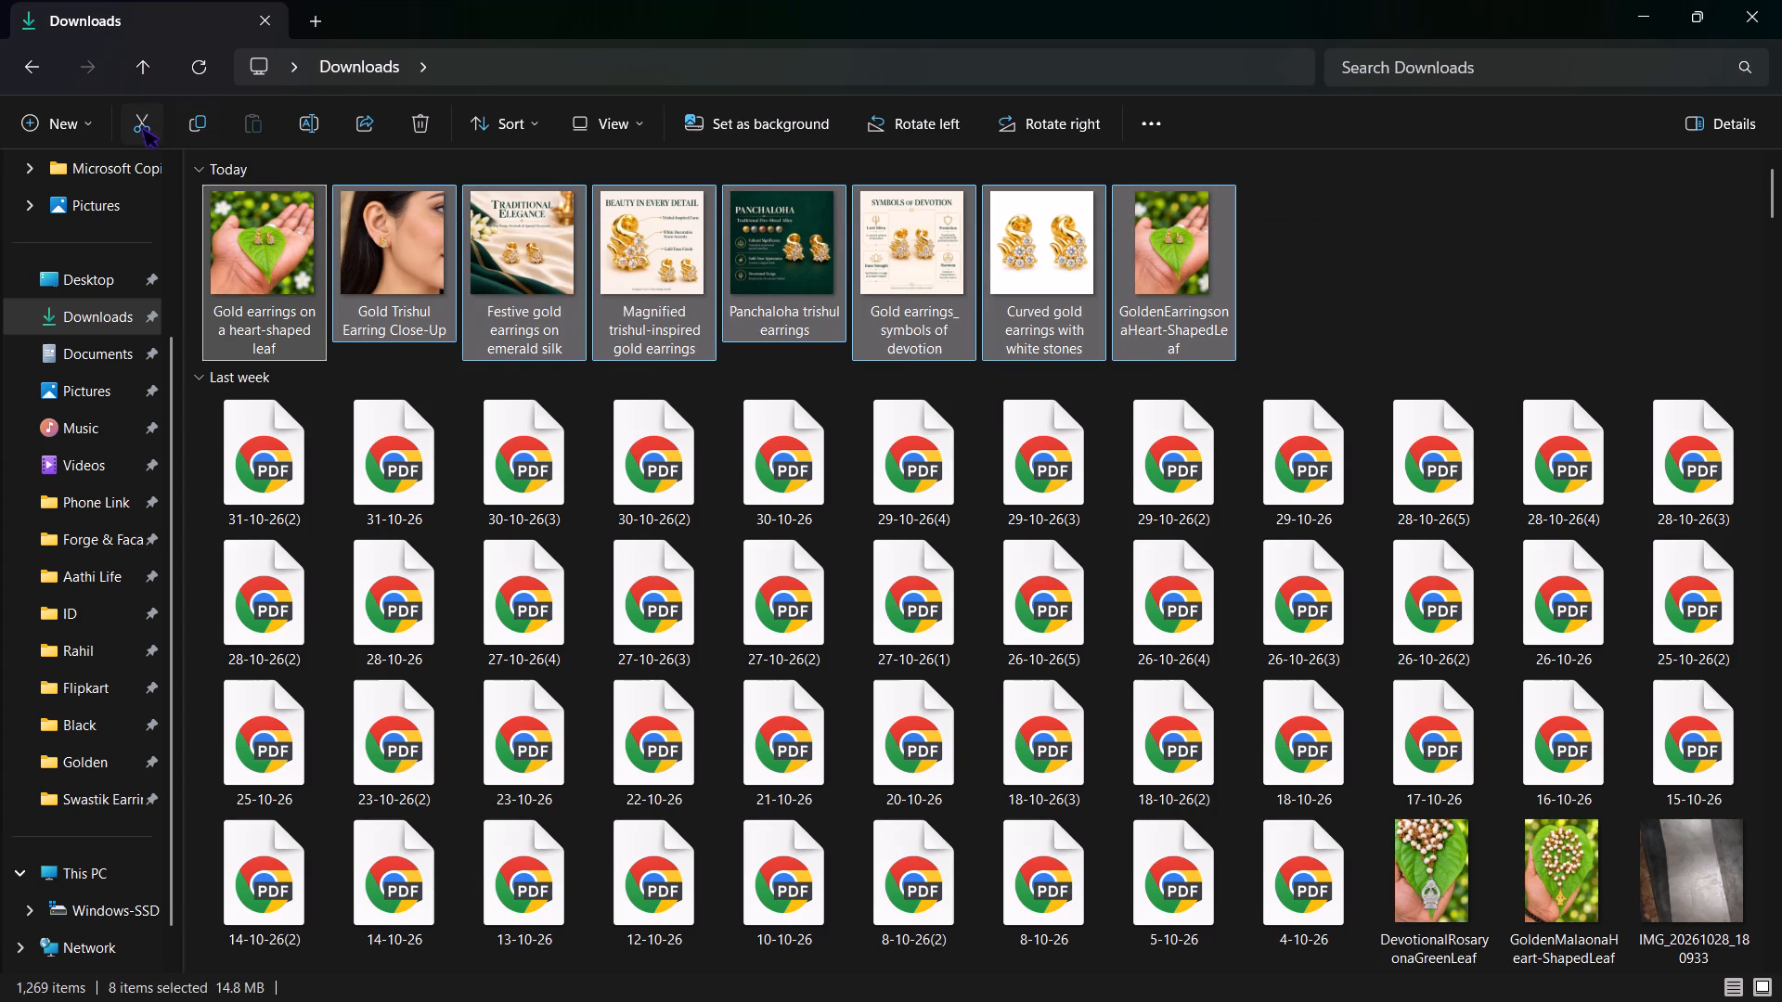
pyautogui.click(141, 122)
pyautogui.click(76, 577)
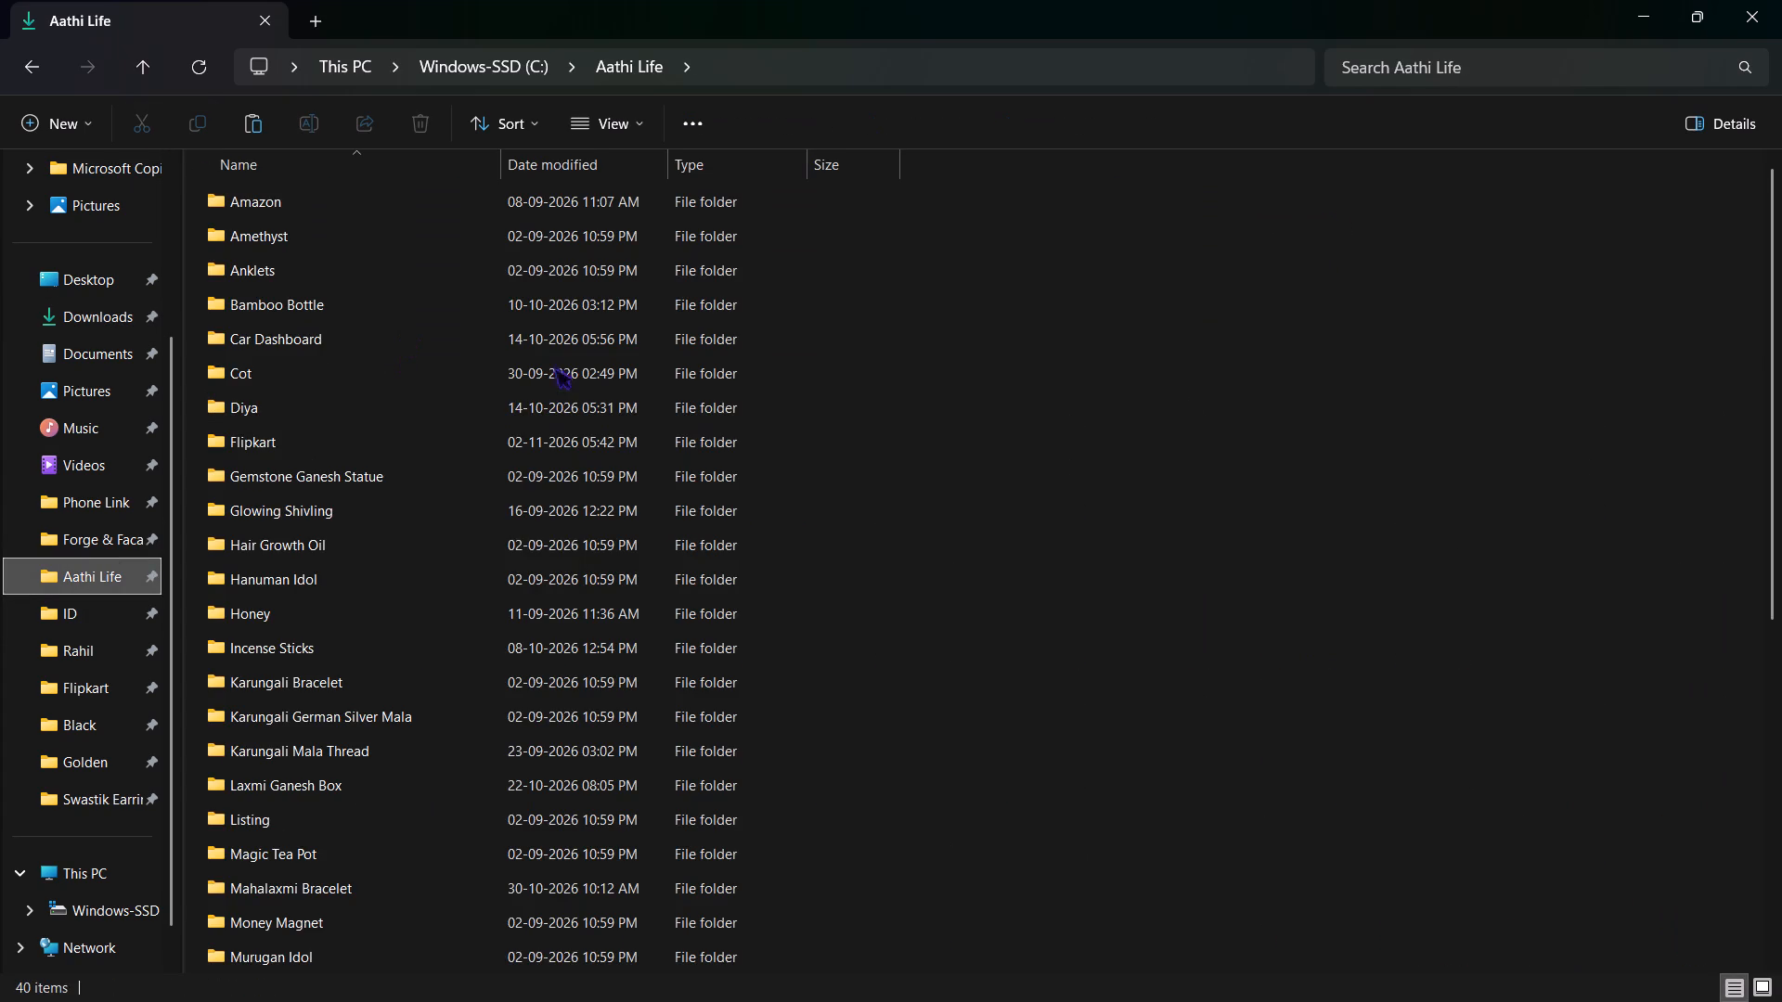
pyautogui.rightClick(1040, 436)
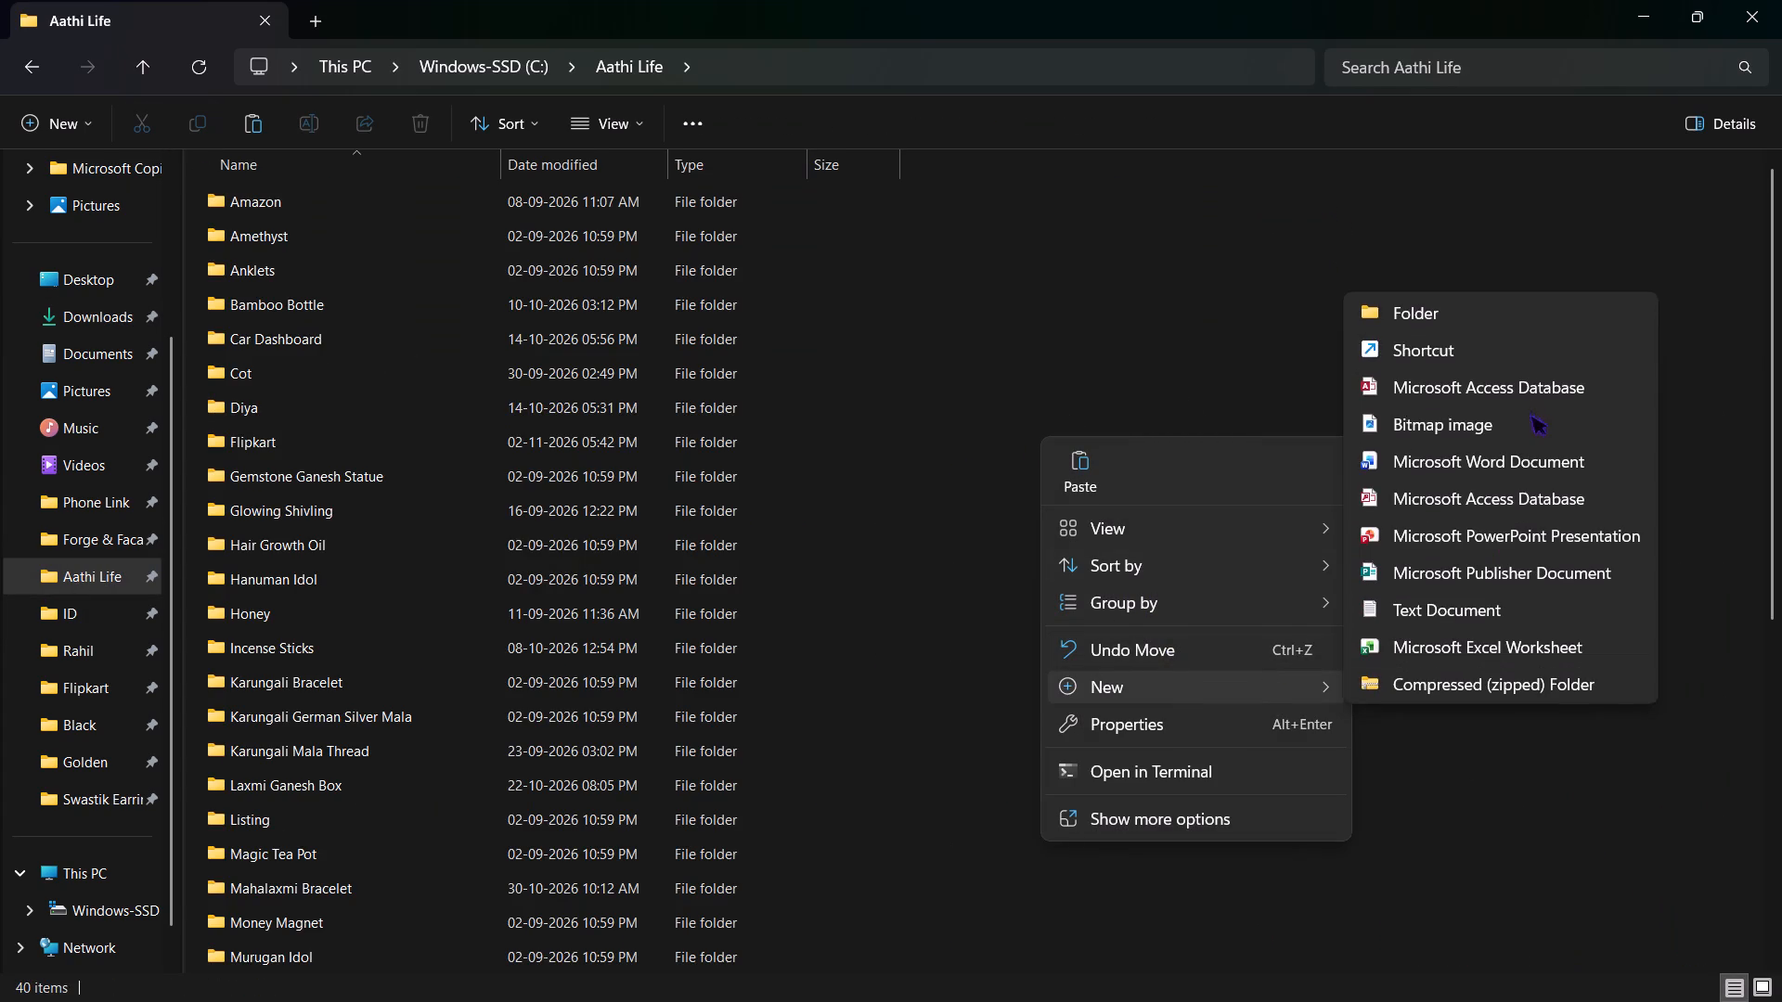
pyautogui.click(1467, 301)
pyautogui.write('Trishul')
pyautogui.press('space')
pyautogui.write('Earrings')
pyautogui.press('Return')
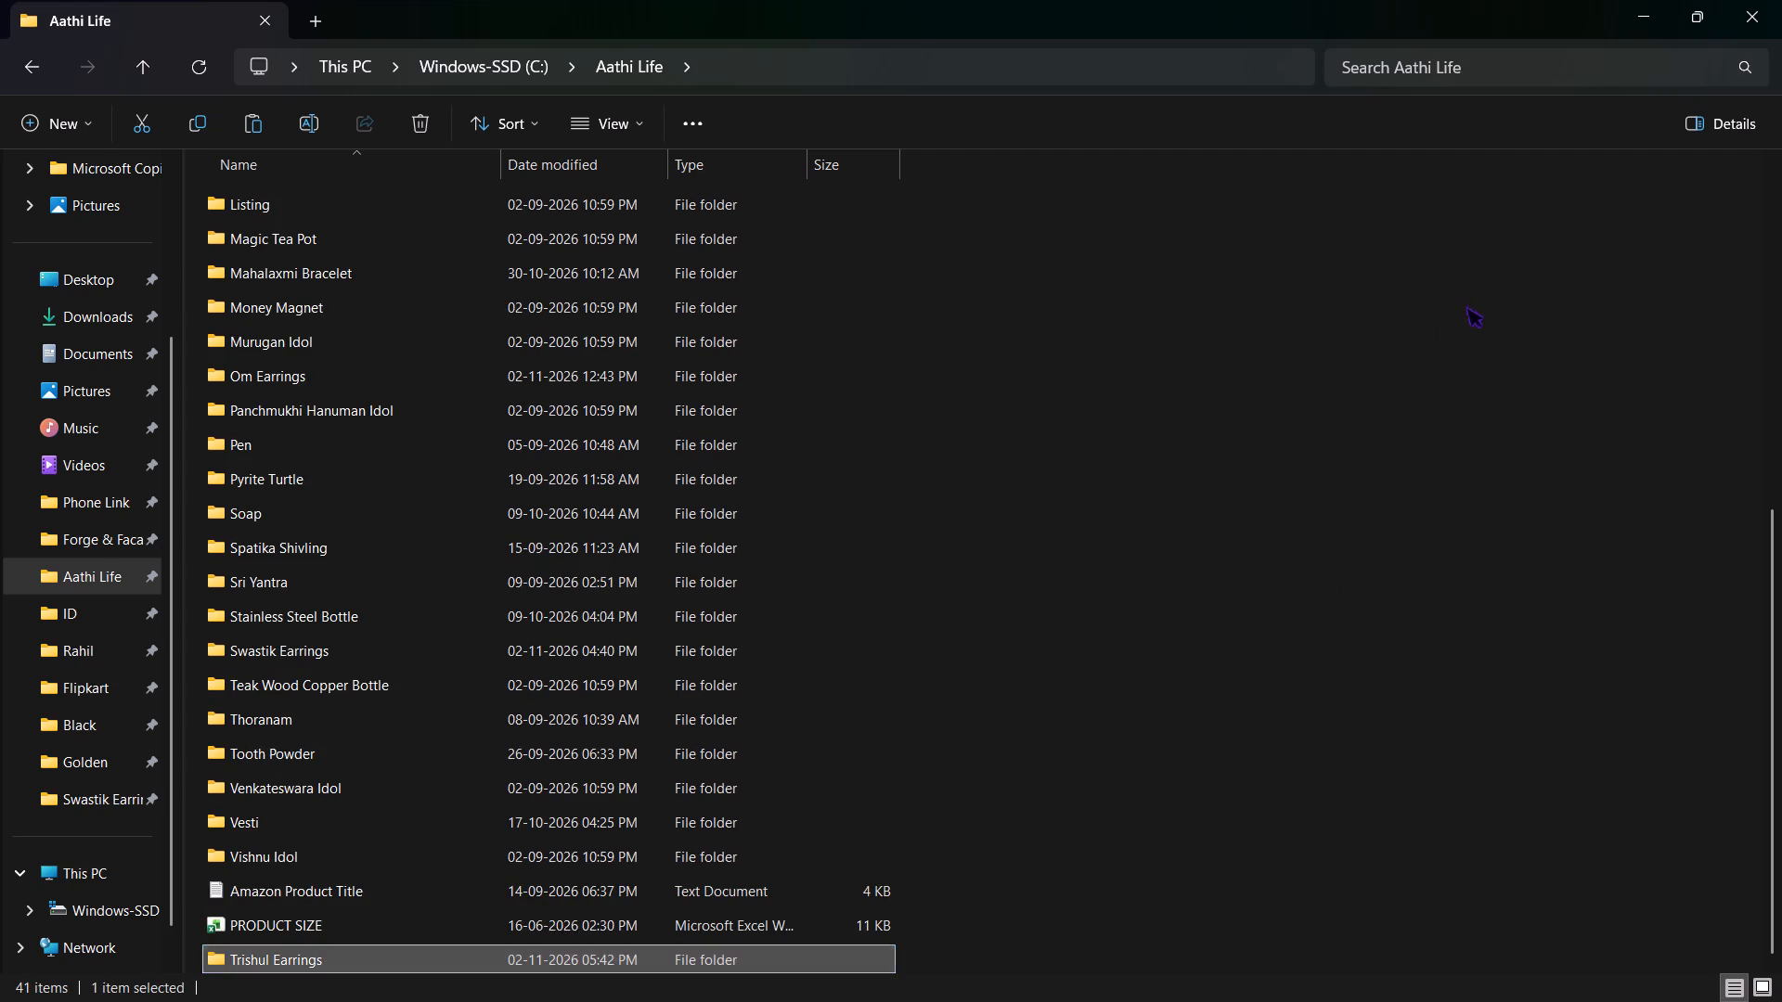
pyautogui.press('Return')
pyautogui.hotkey('ctrl', 'v')
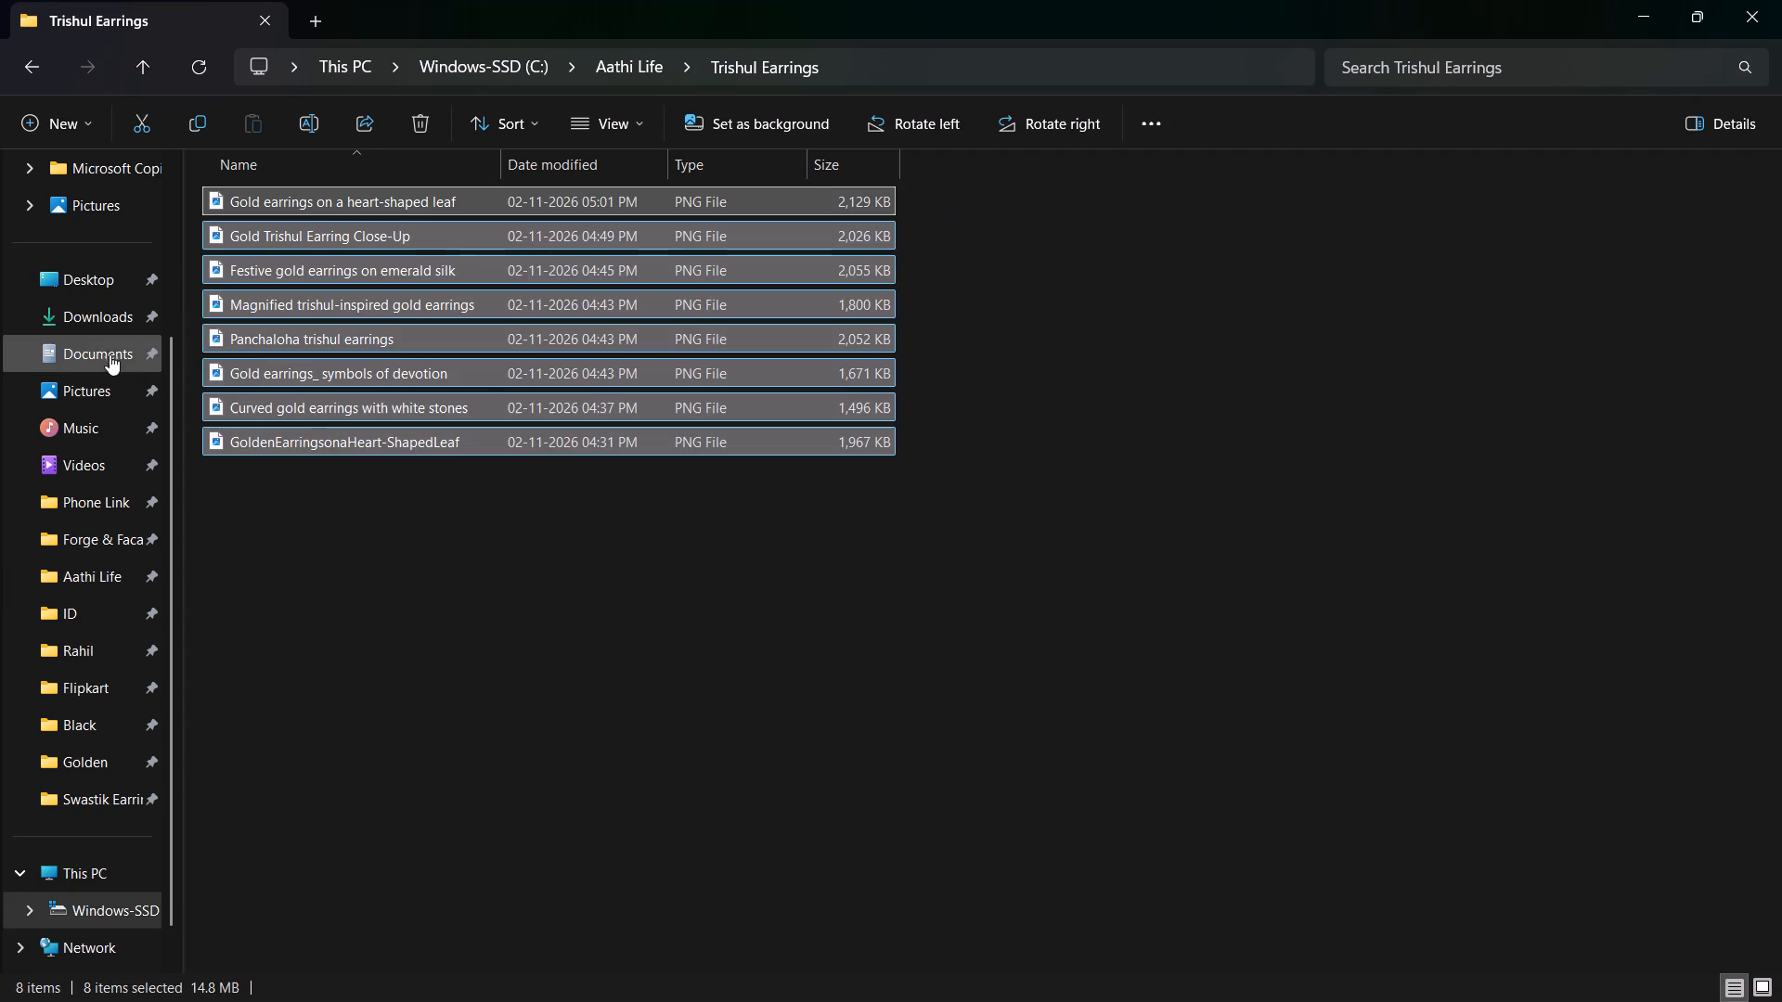
# Return to the Downloads folder and check the remaining files.
pyautogui.click(101, 318)
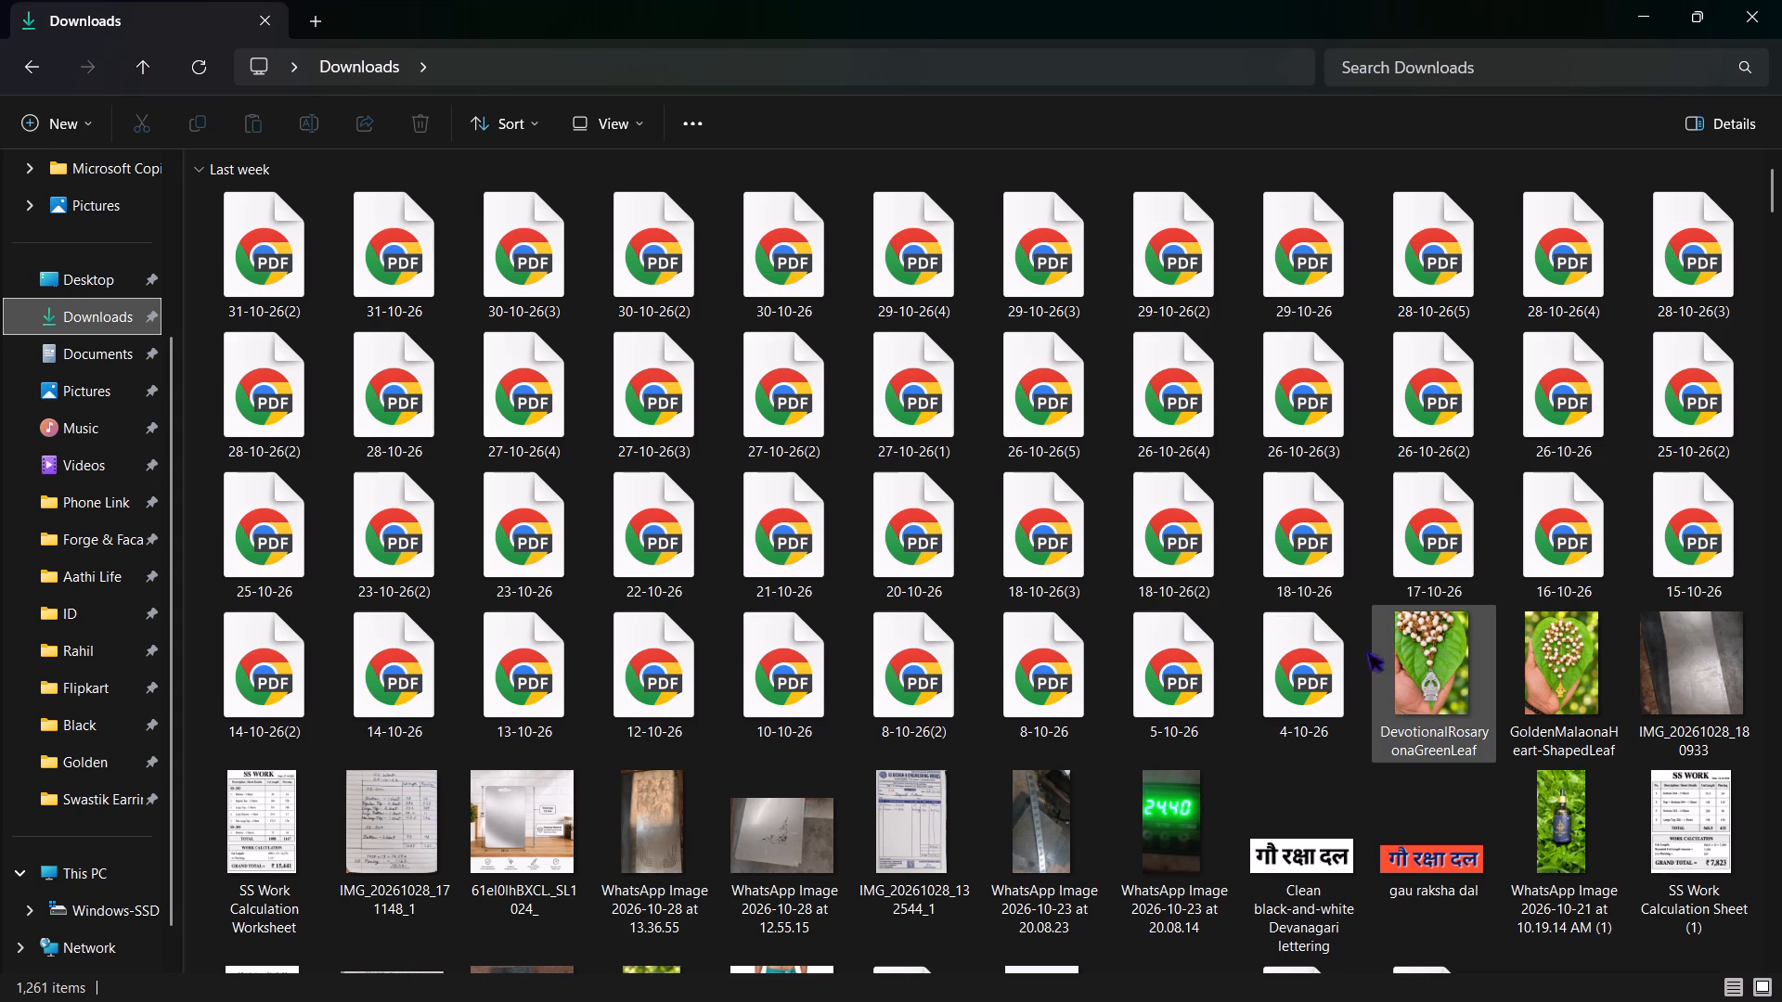
pyautogui.scroll(6, 632, 497)
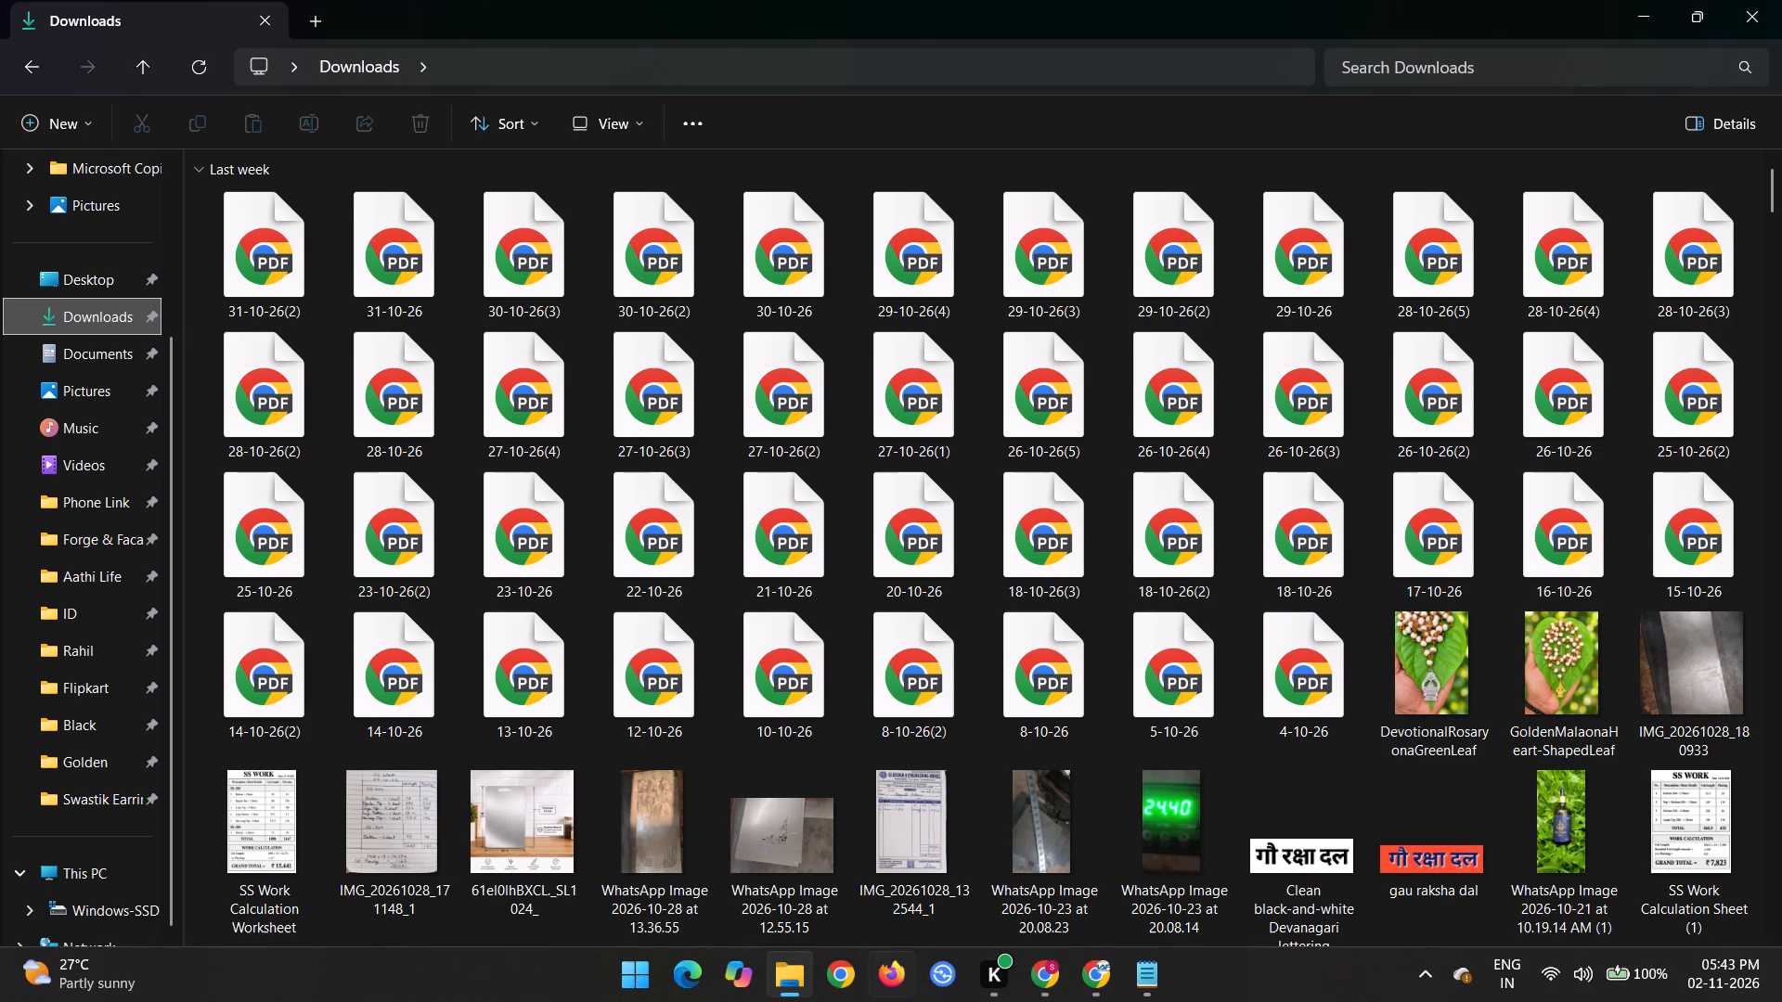
# Switch to Chrome and review the Easy Ship orders waiting for pickup in Amazon Seller Central's Manage Orders.
pyautogui.click(1097, 969)
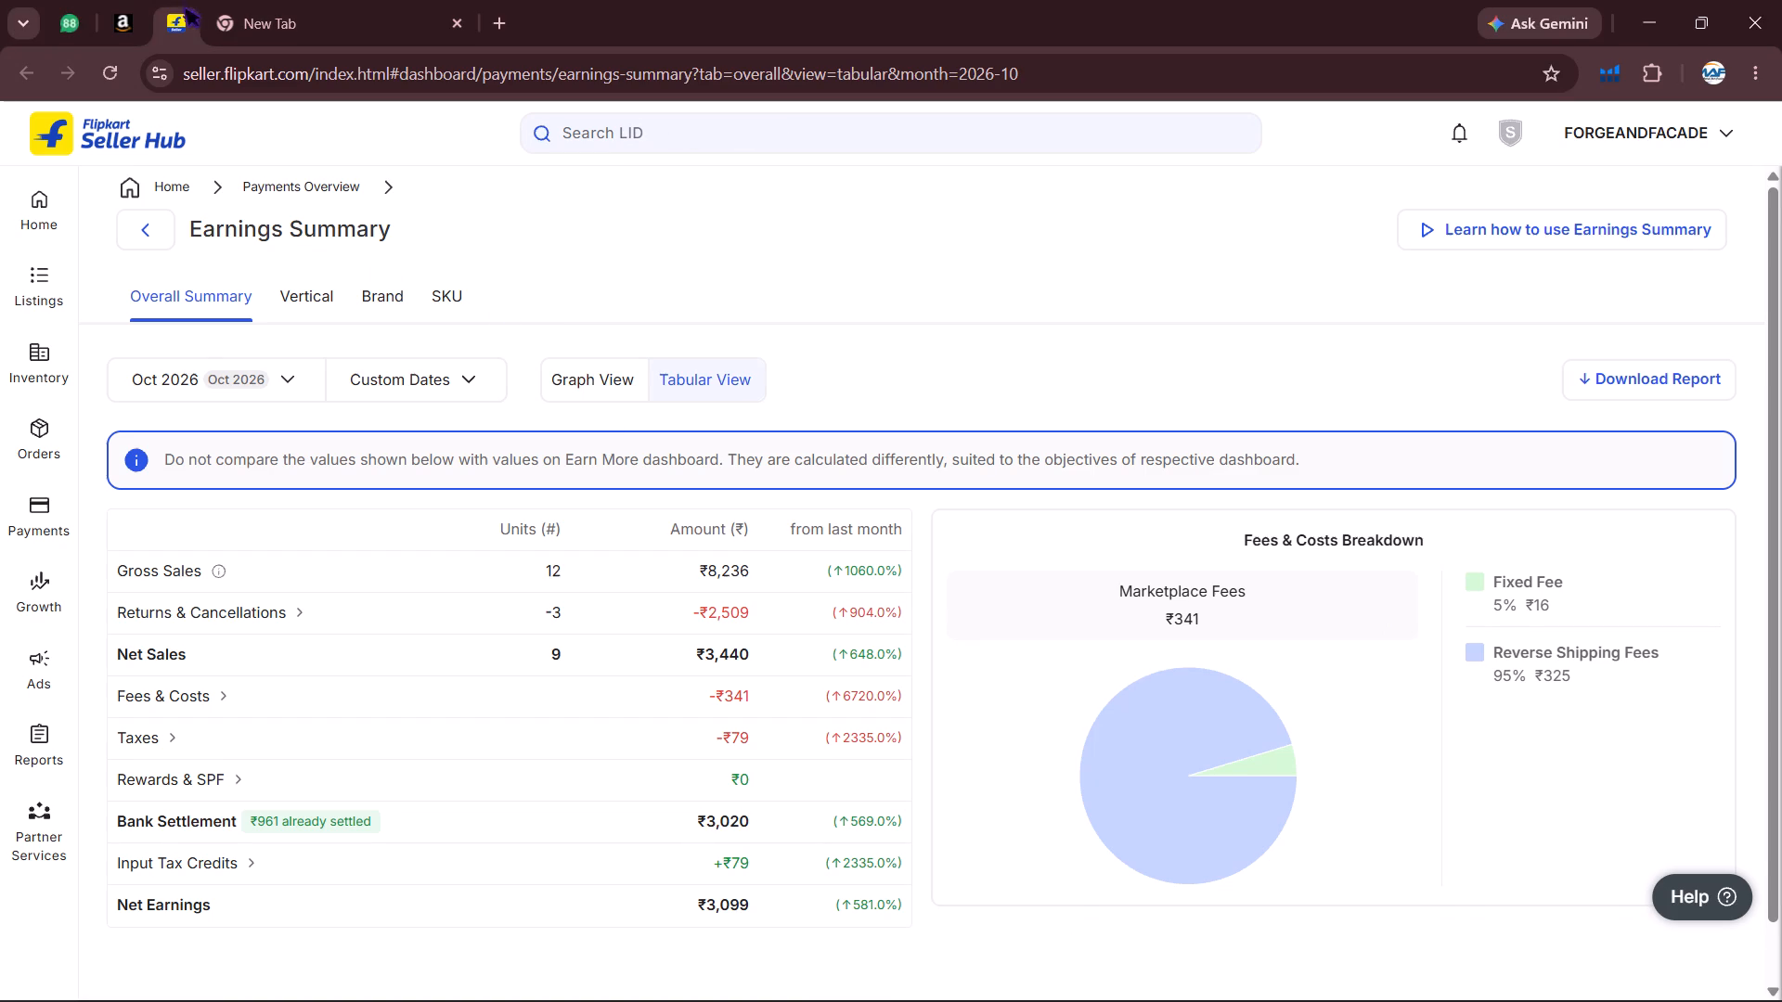
pyautogui.click(133, 0)
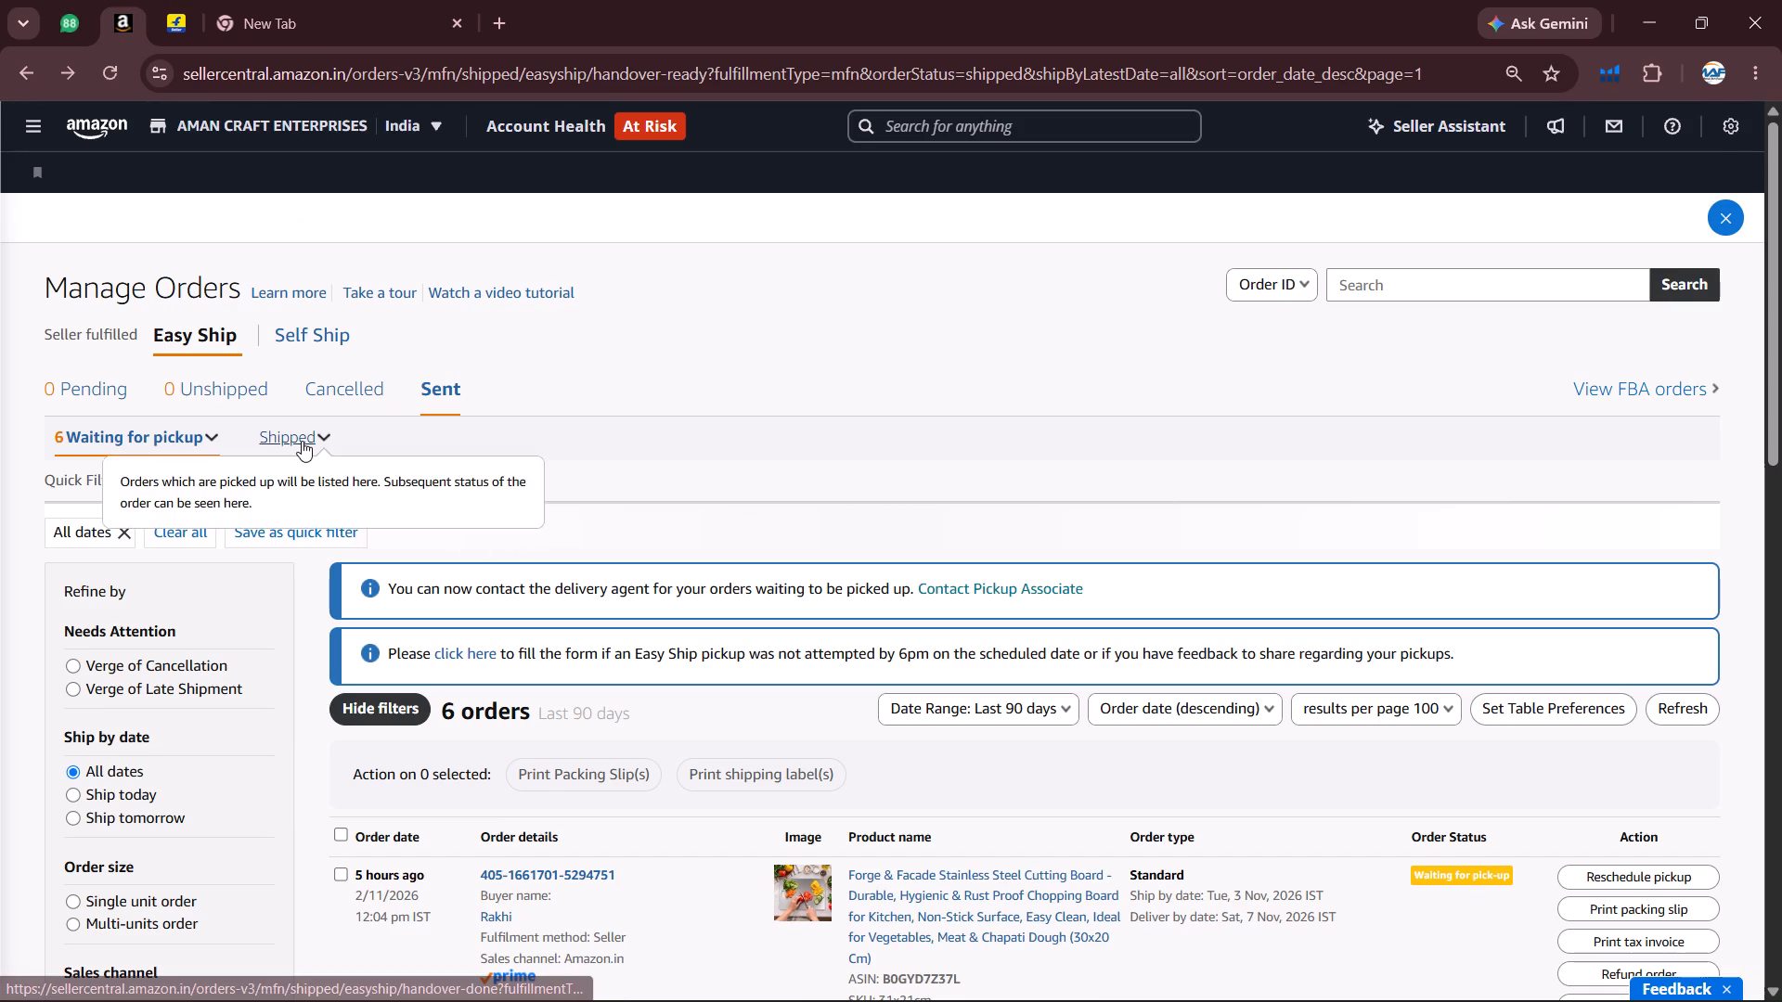
pyautogui.click(302, 441)
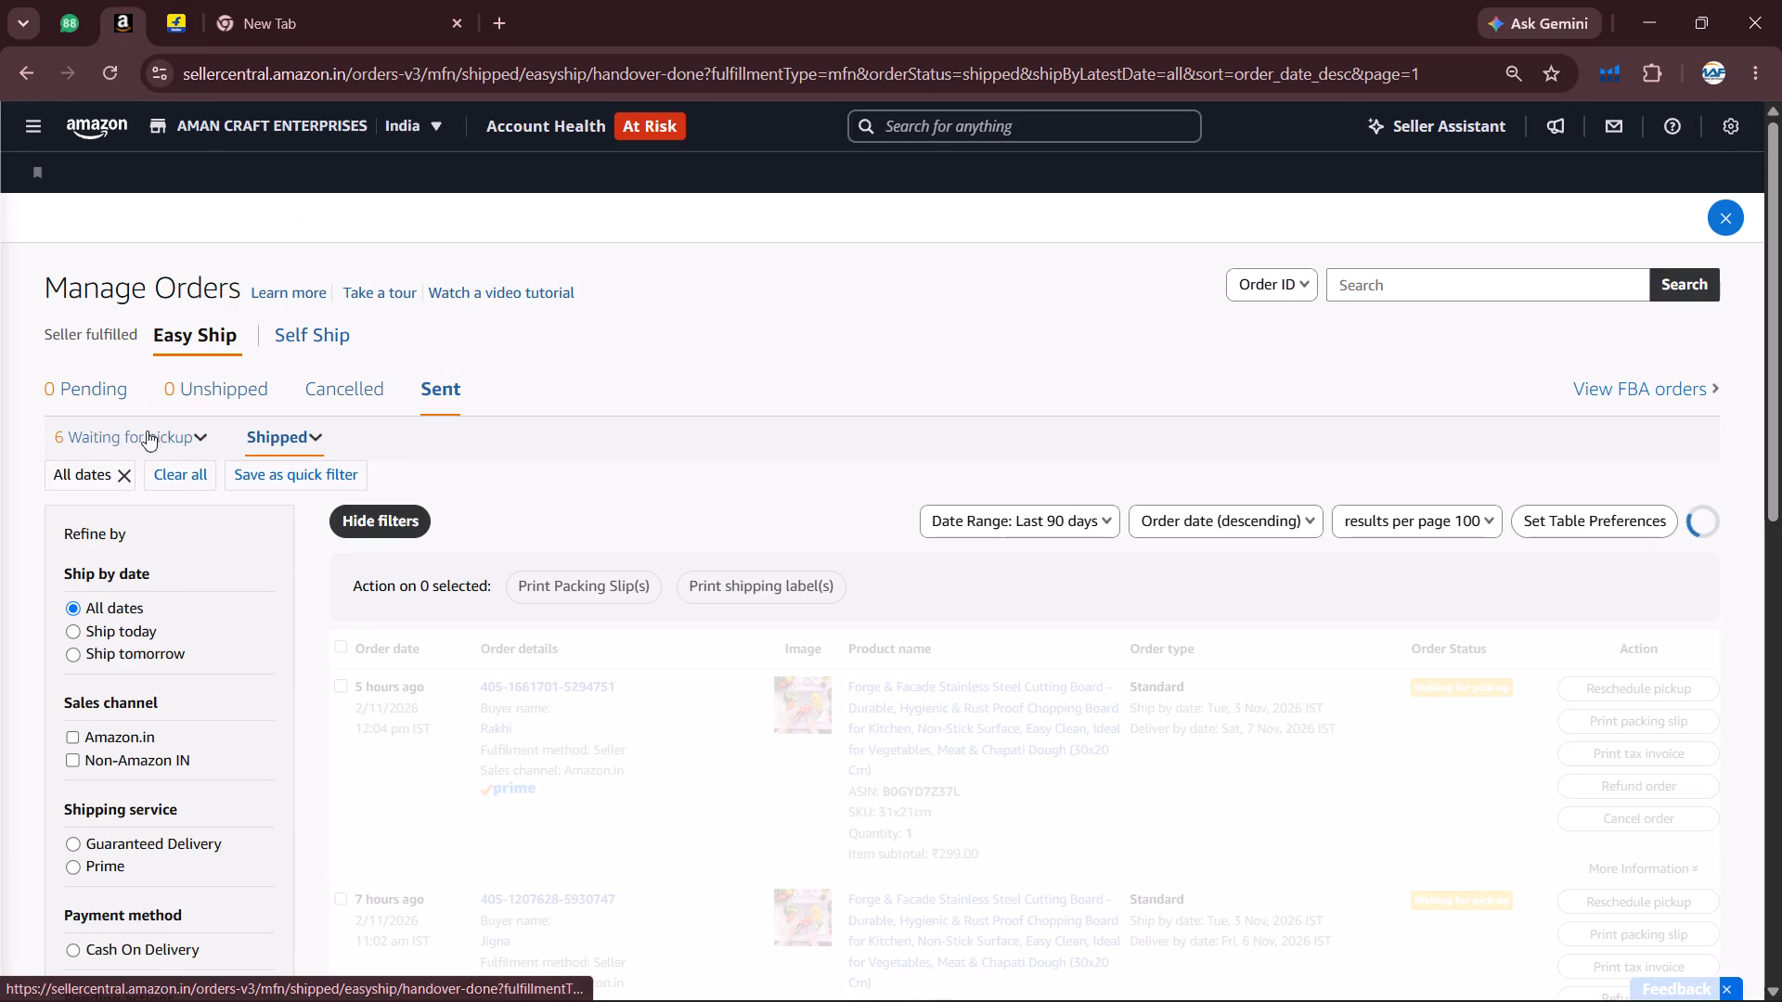
pyautogui.click(147, 444)
pyautogui.scroll(-3, 612, 458)
pyautogui.scroll(-8, 751, 479)
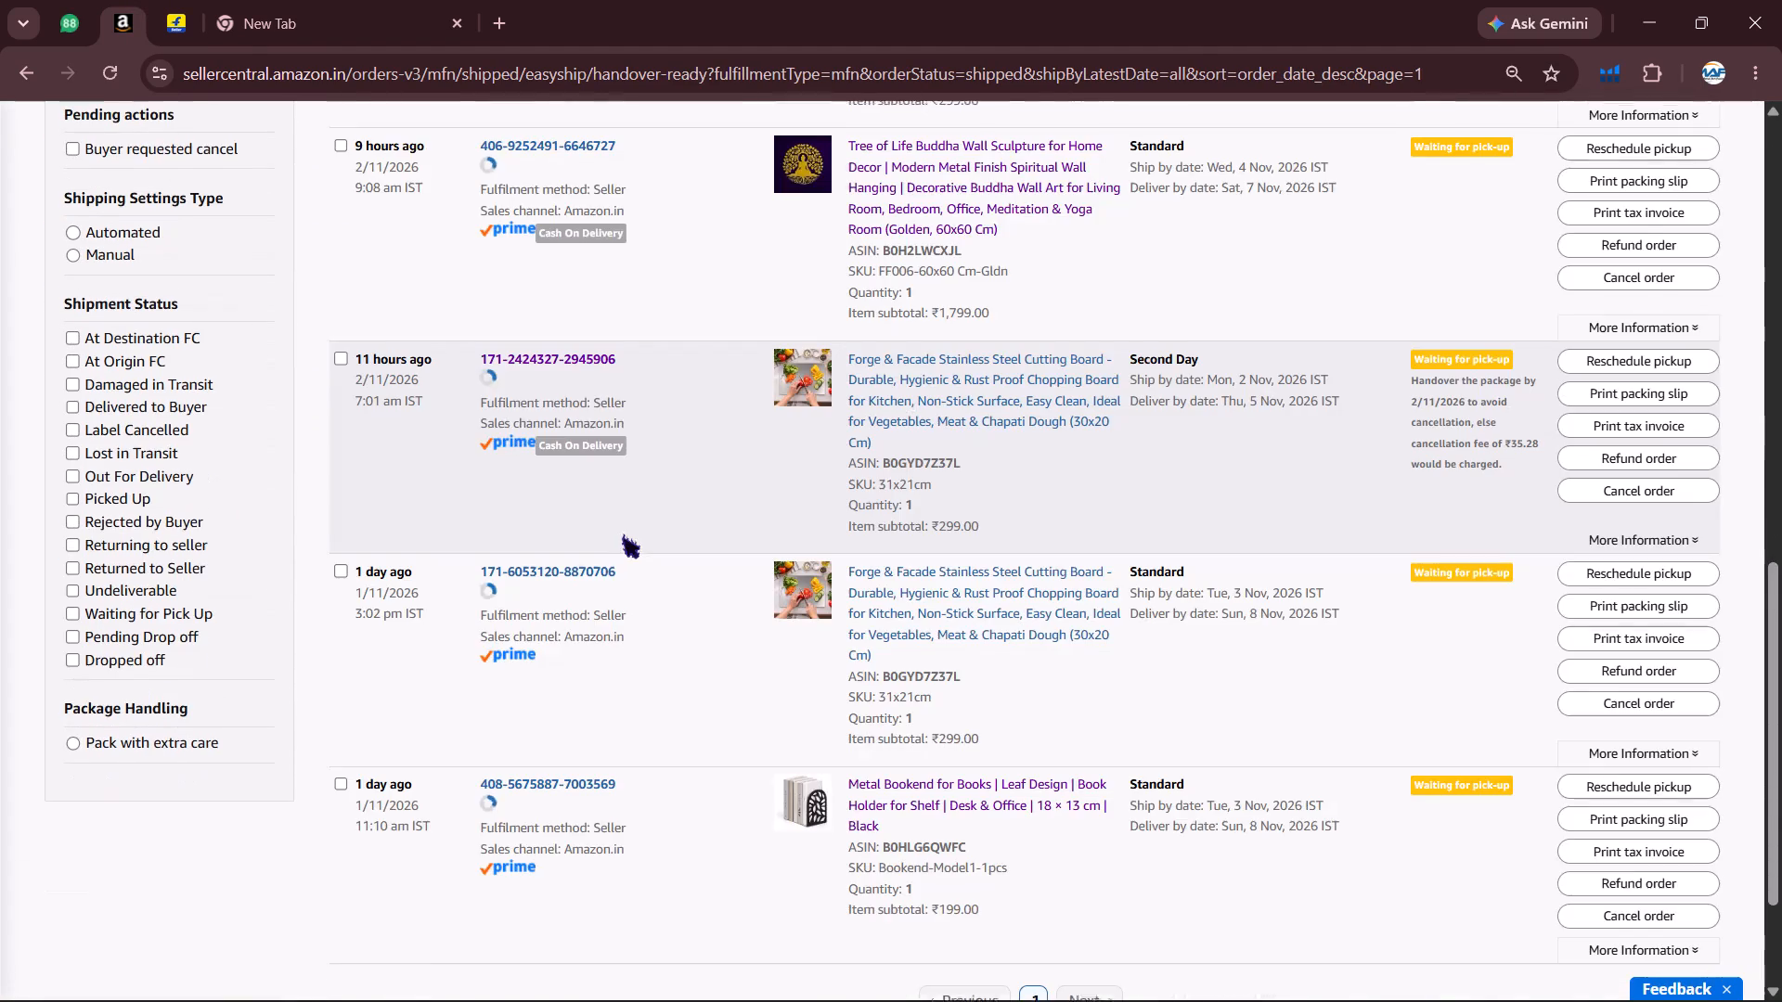
pyautogui.scroll(-4, 623, 579)
pyautogui.scroll(5, 448, 656)
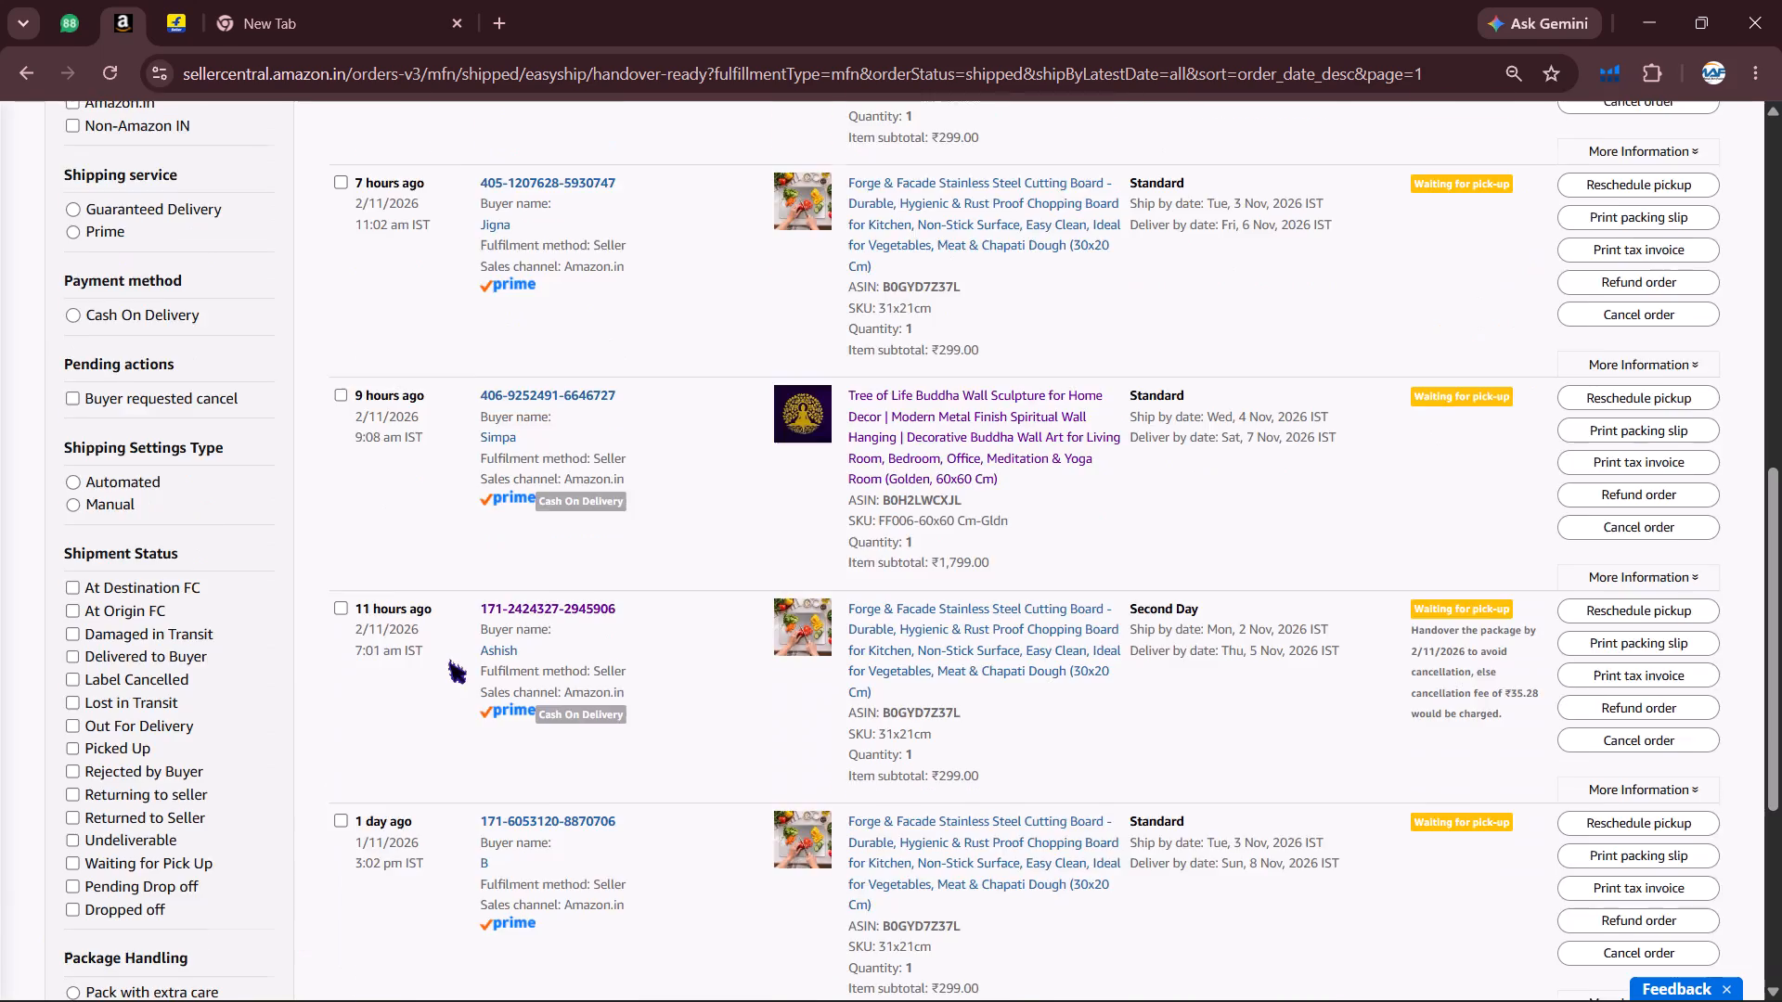
pyautogui.scroll(6, 468, 443)
# Show the shipped Easy Ship orders and review their dates back to 25 October against the dated invoice PDFs in Downloads.
pyautogui.click(268, 367)
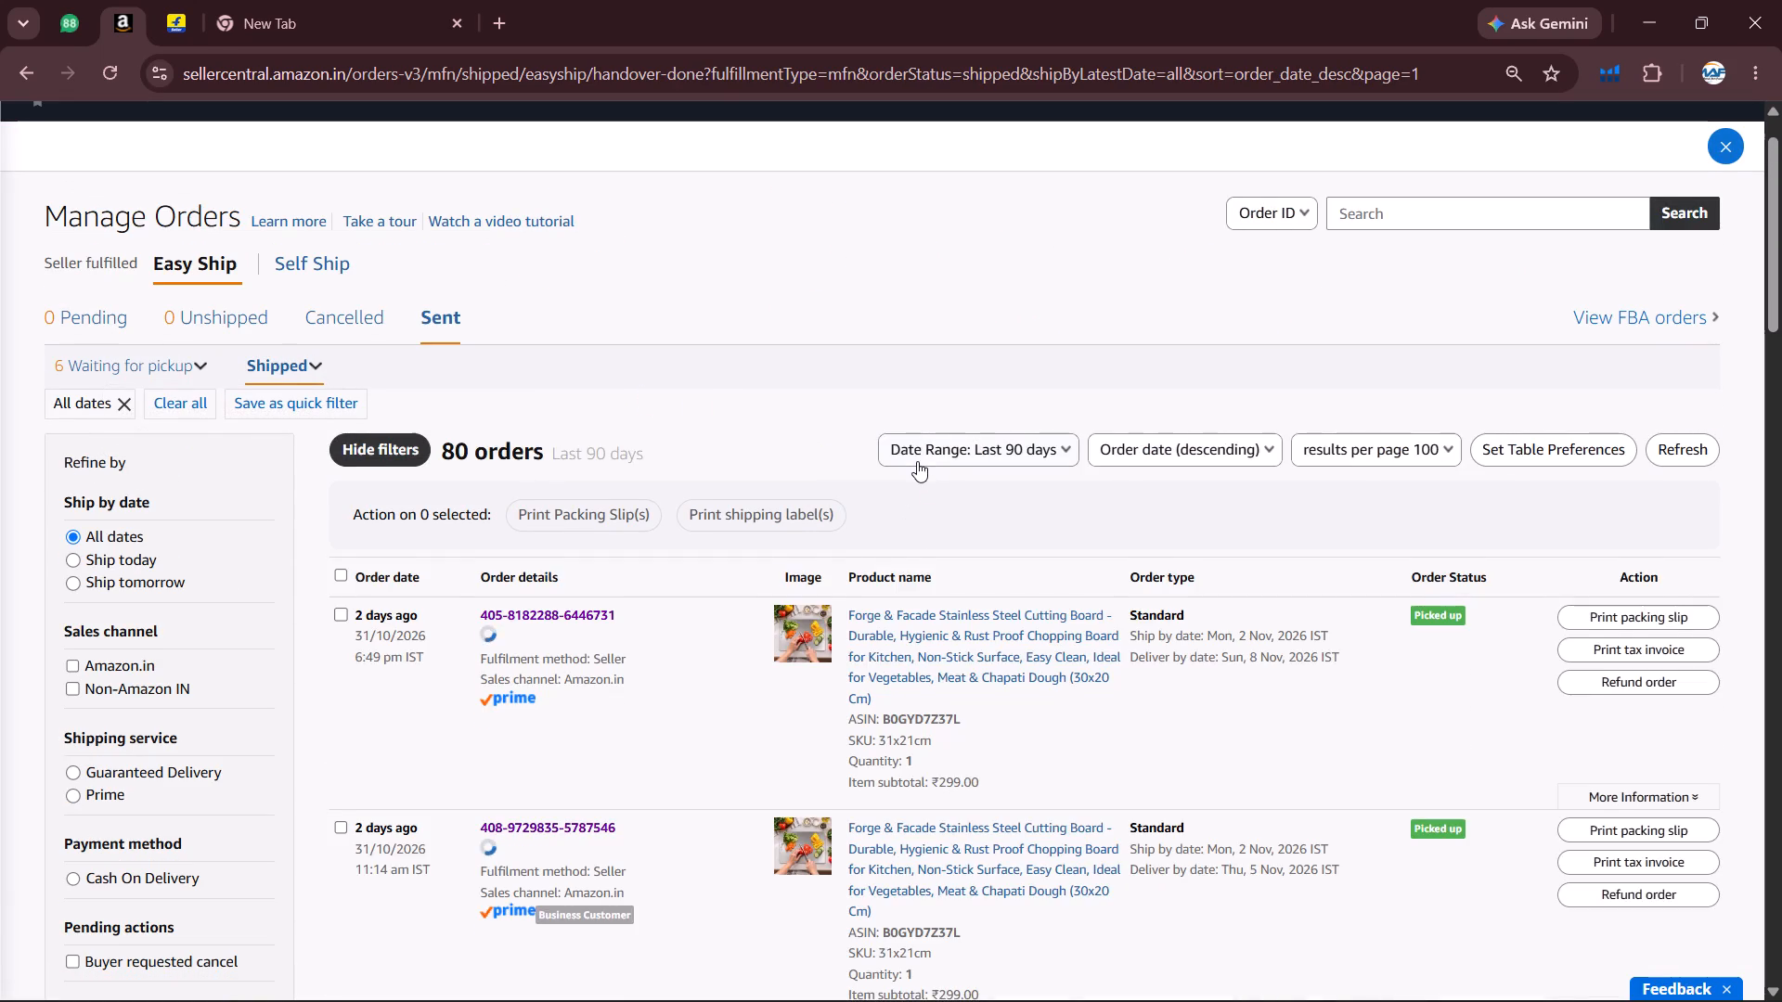
pyautogui.scroll(-7, 917, 461)
pyautogui.scroll(-13, 769, 455)
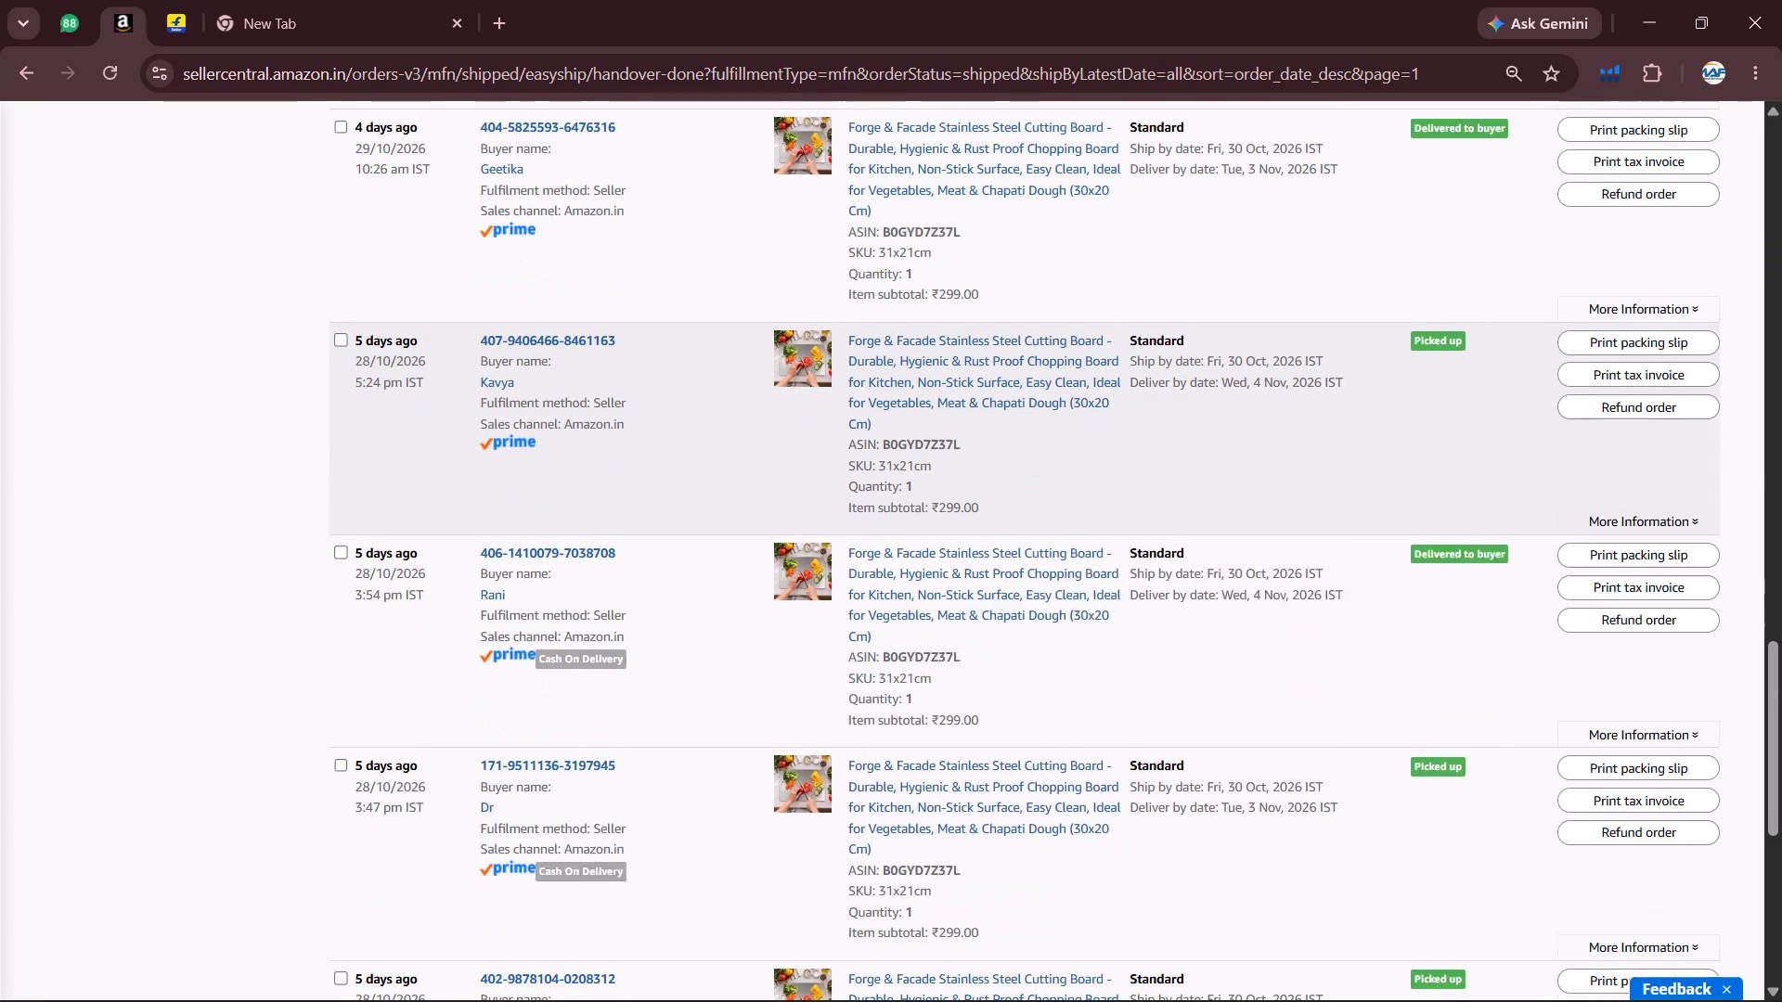
pyautogui.hotkey('alt', 'Tab')
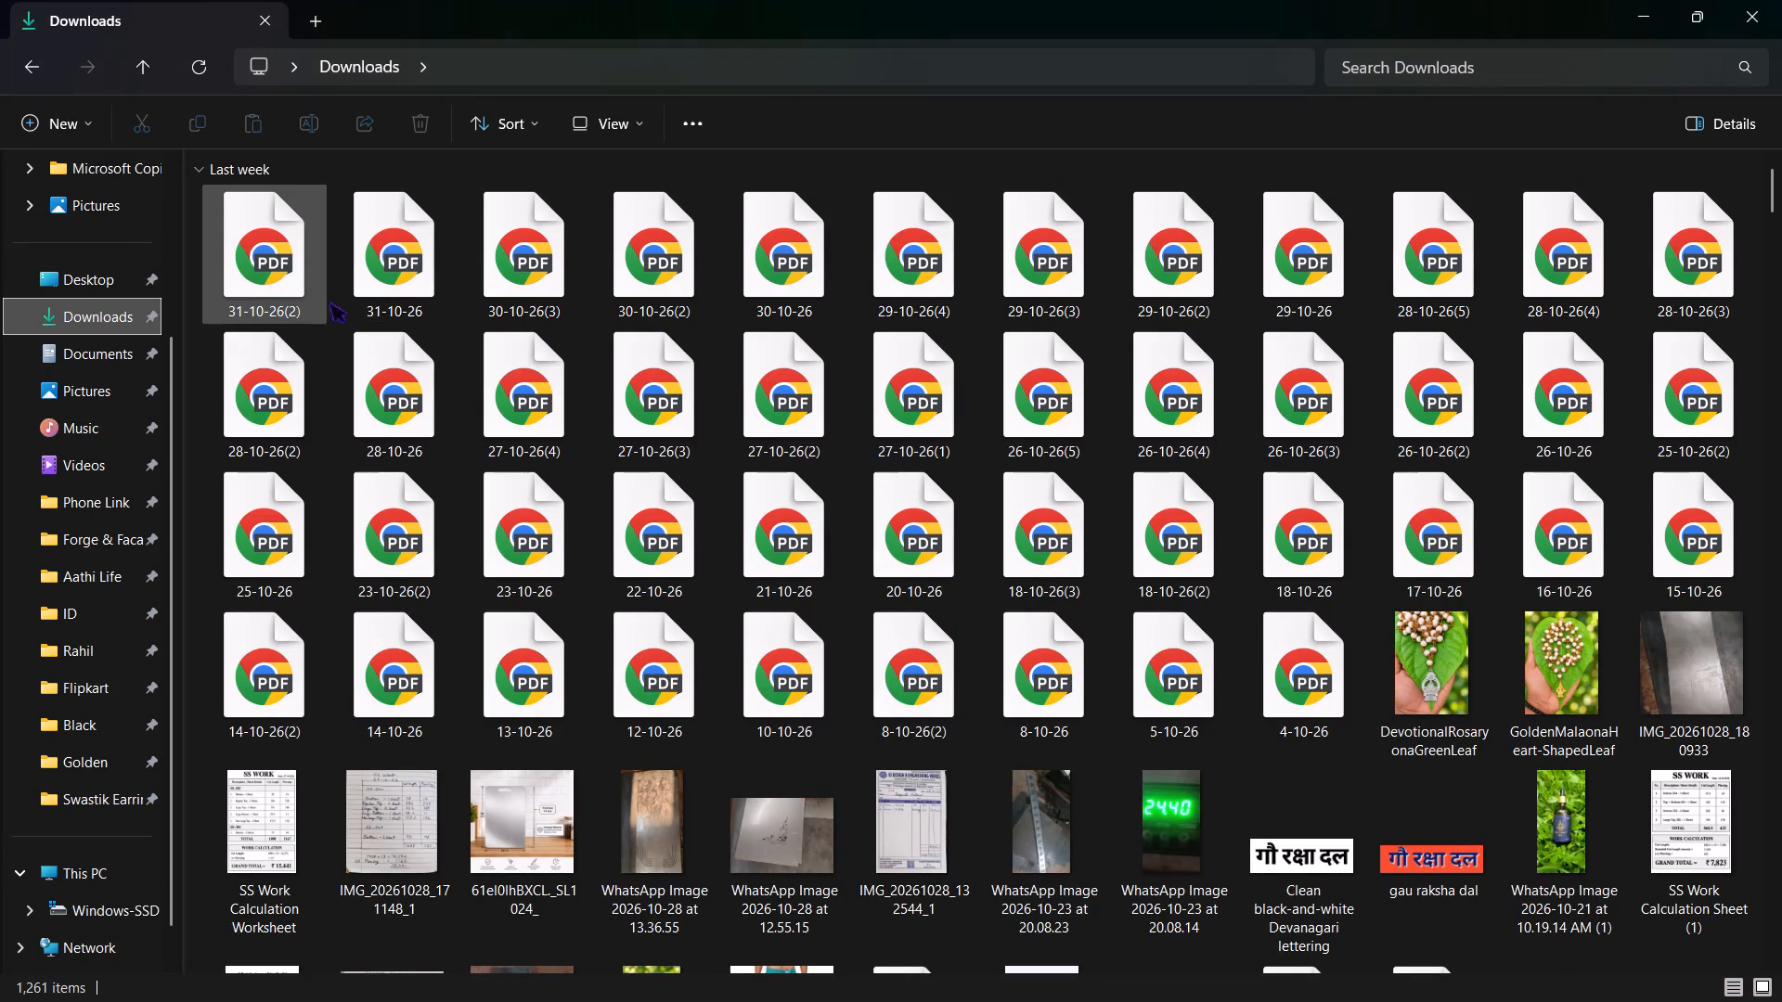
pyautogui.click(282, 272)
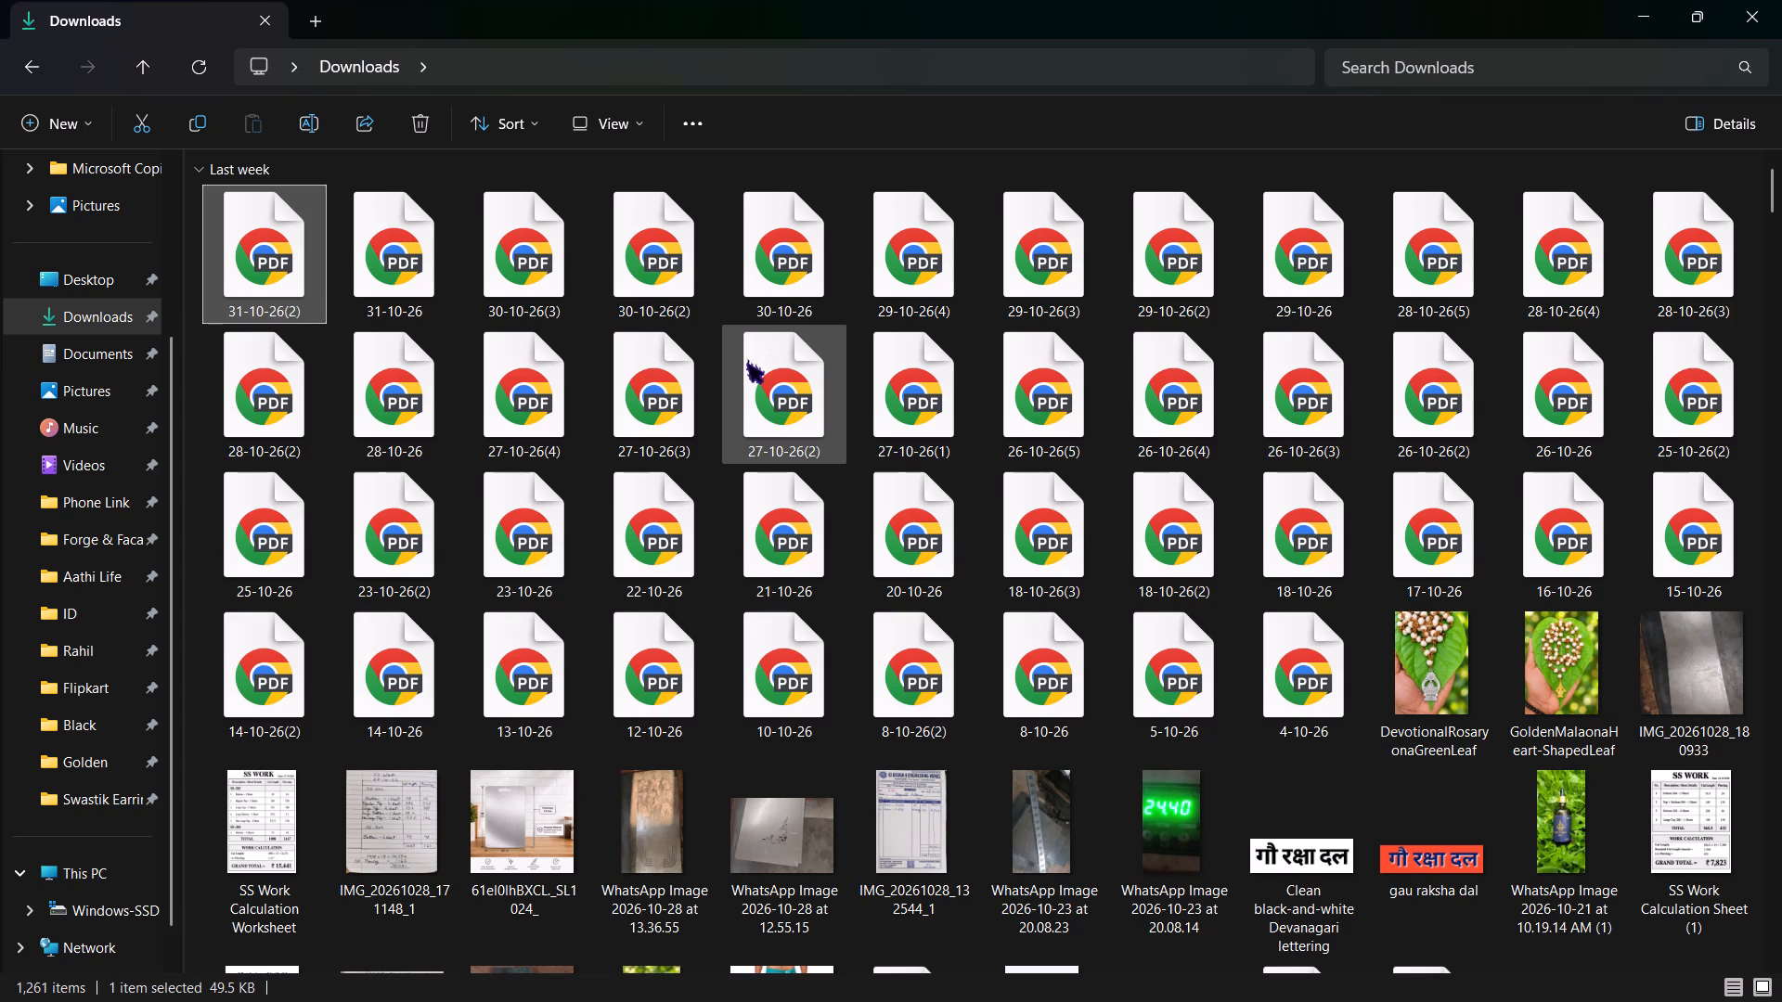
pyautogui.hotkey('alt', 'Tab')
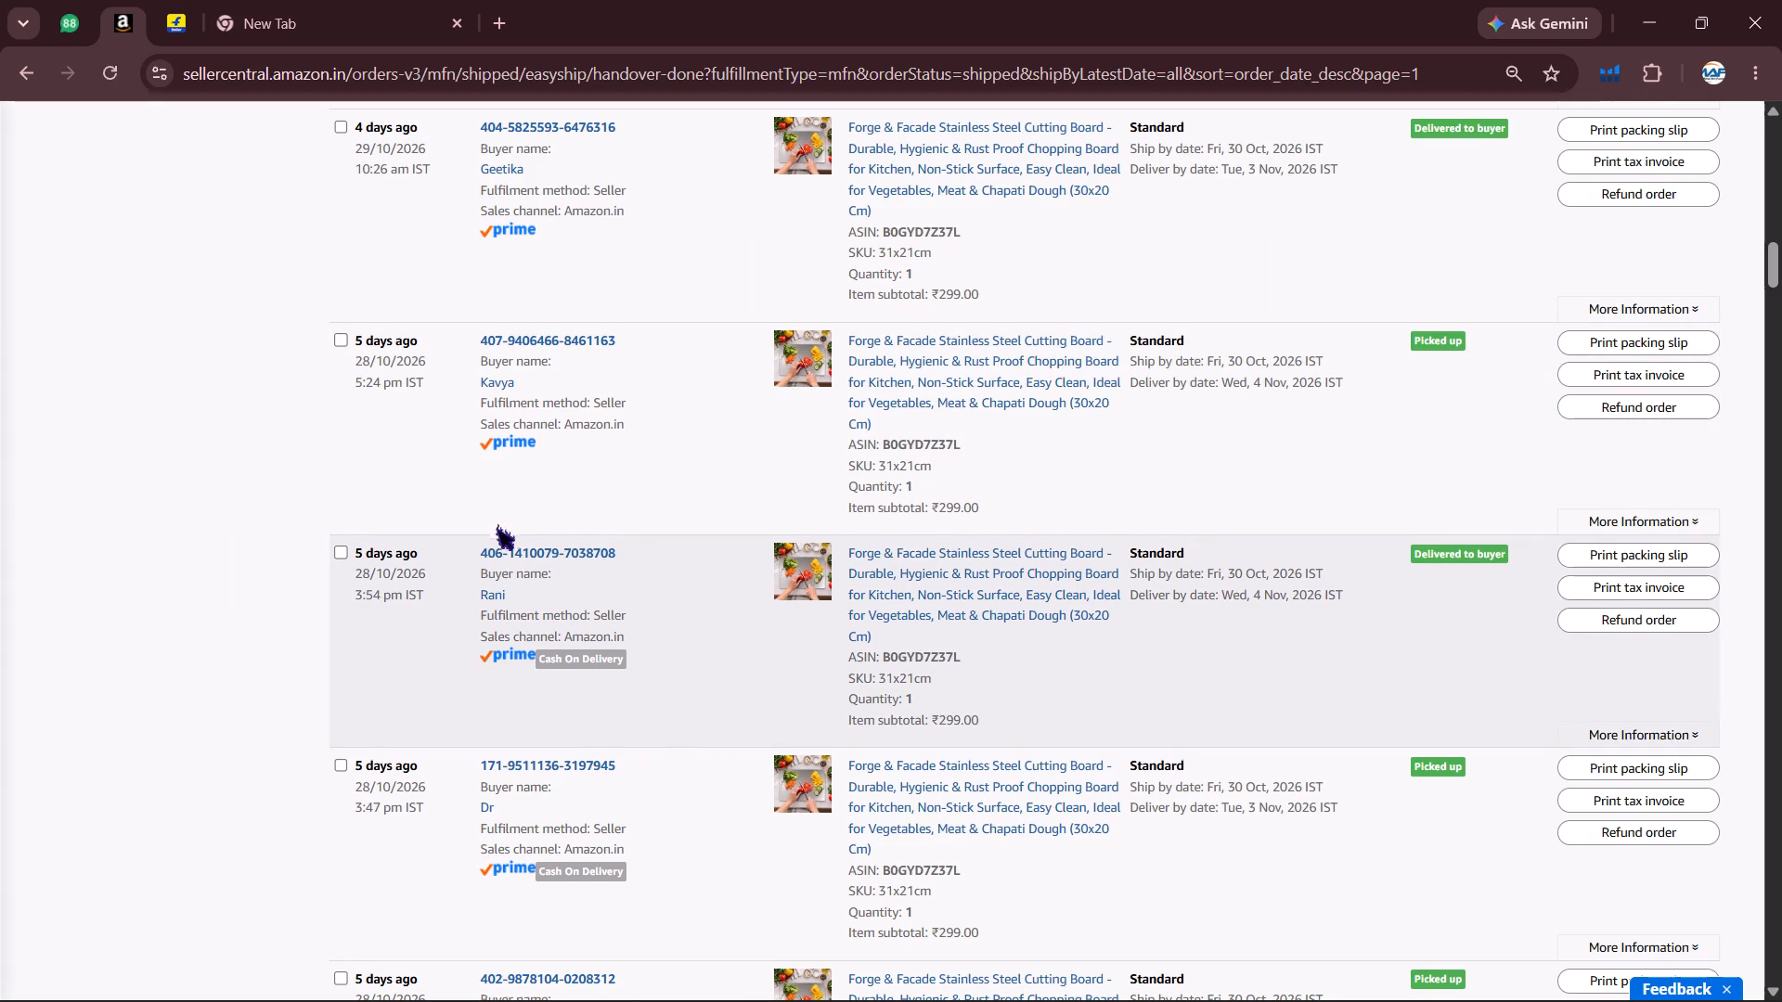
pyautogui.scroll(-19, 556, 659)
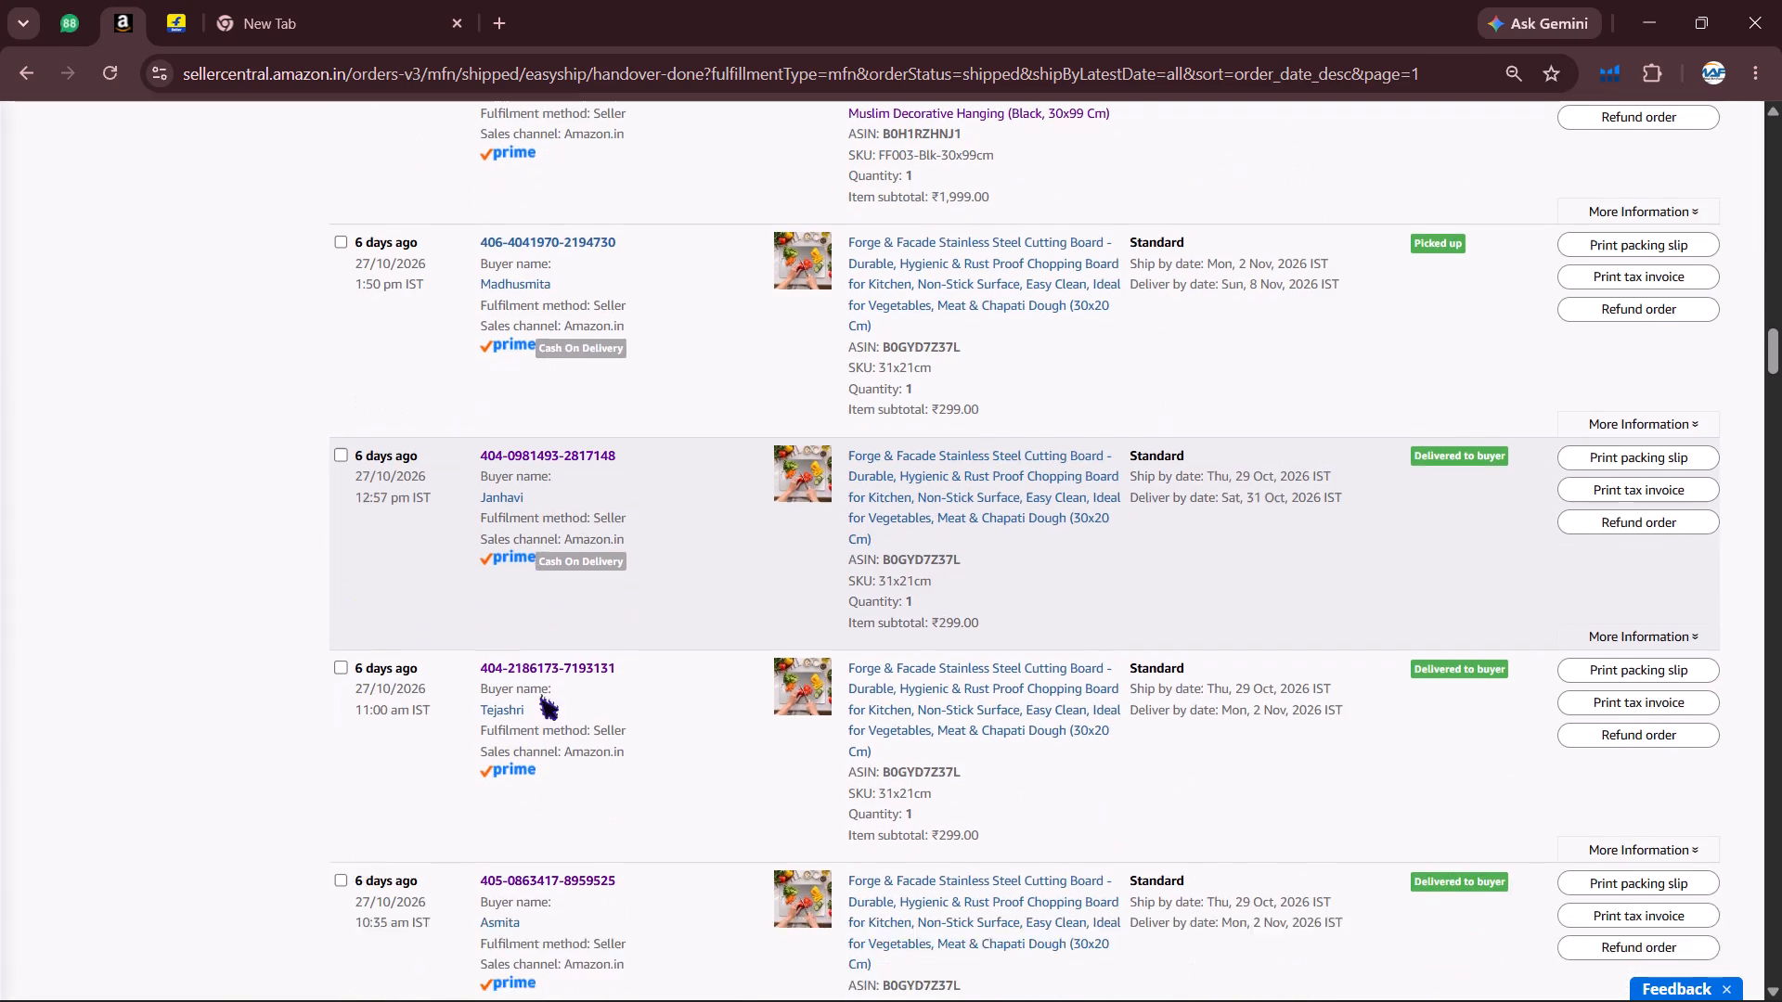
pyautogui.scroll(-7, 545, 636)
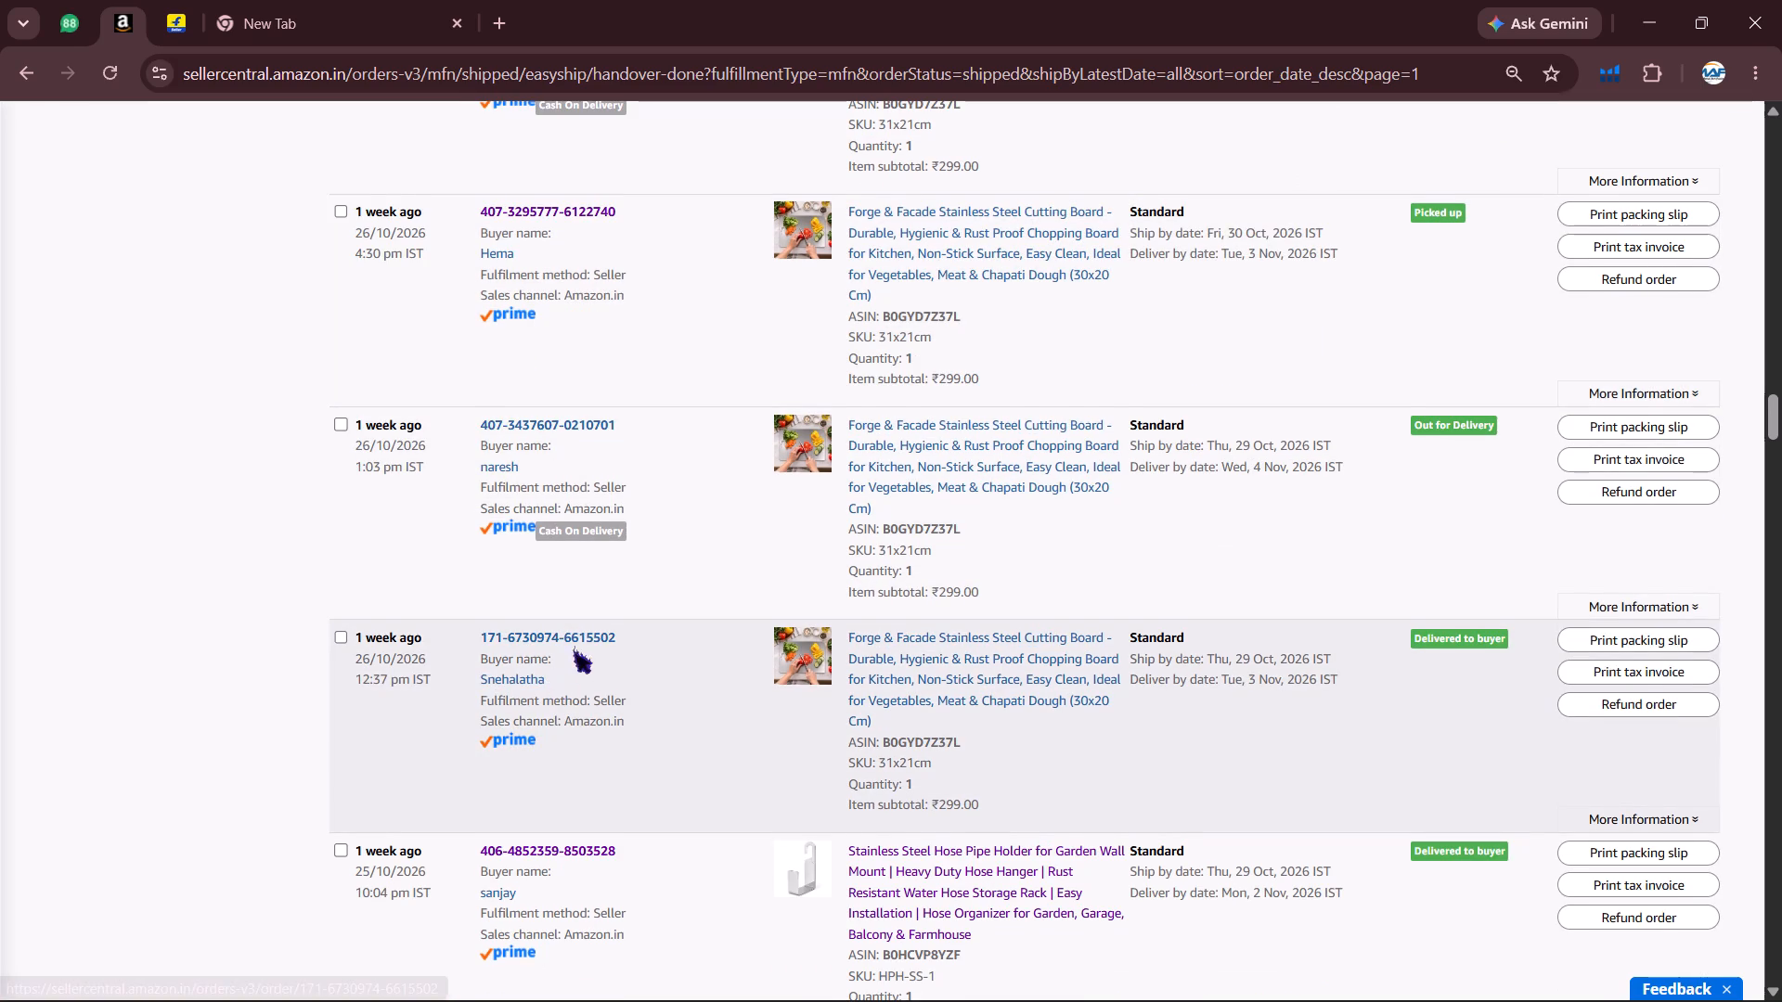
pyautogui.scroll(7, 575, 655)
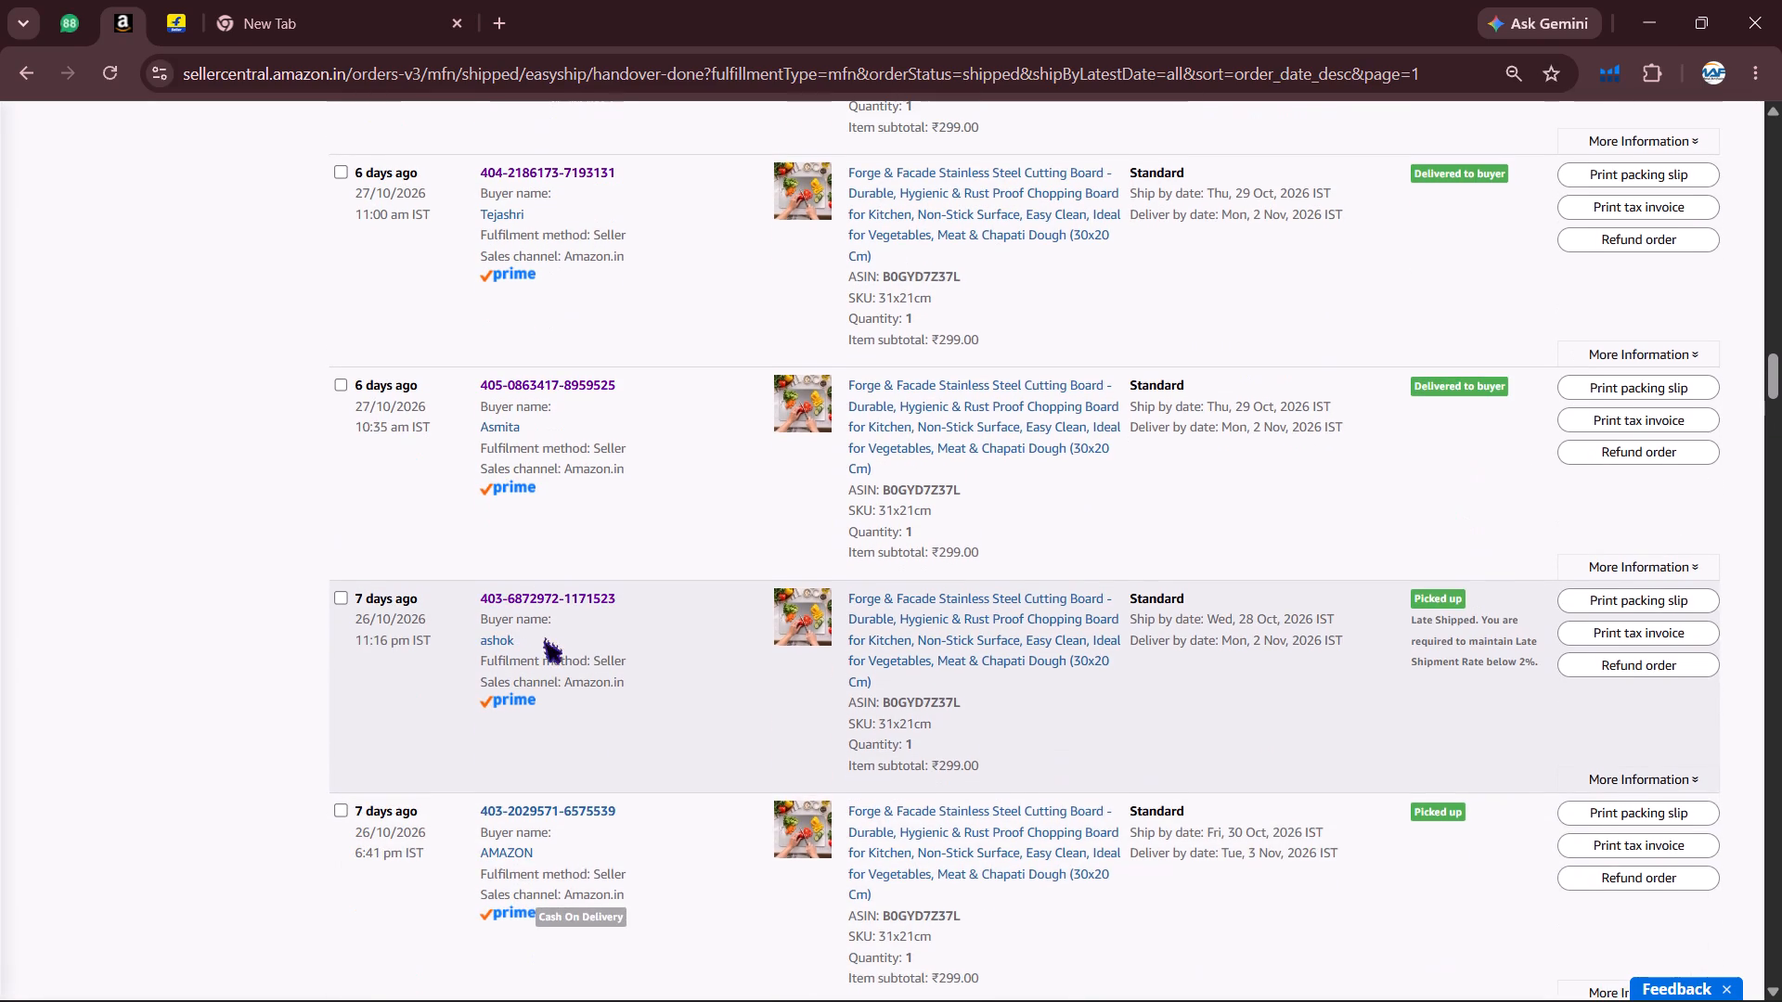
# Compare the 26 and 27 October invoice files in Downloads with the shipped orders from those dates in Seller Central.
pyautogui.hotkey('alt', 'Tab')
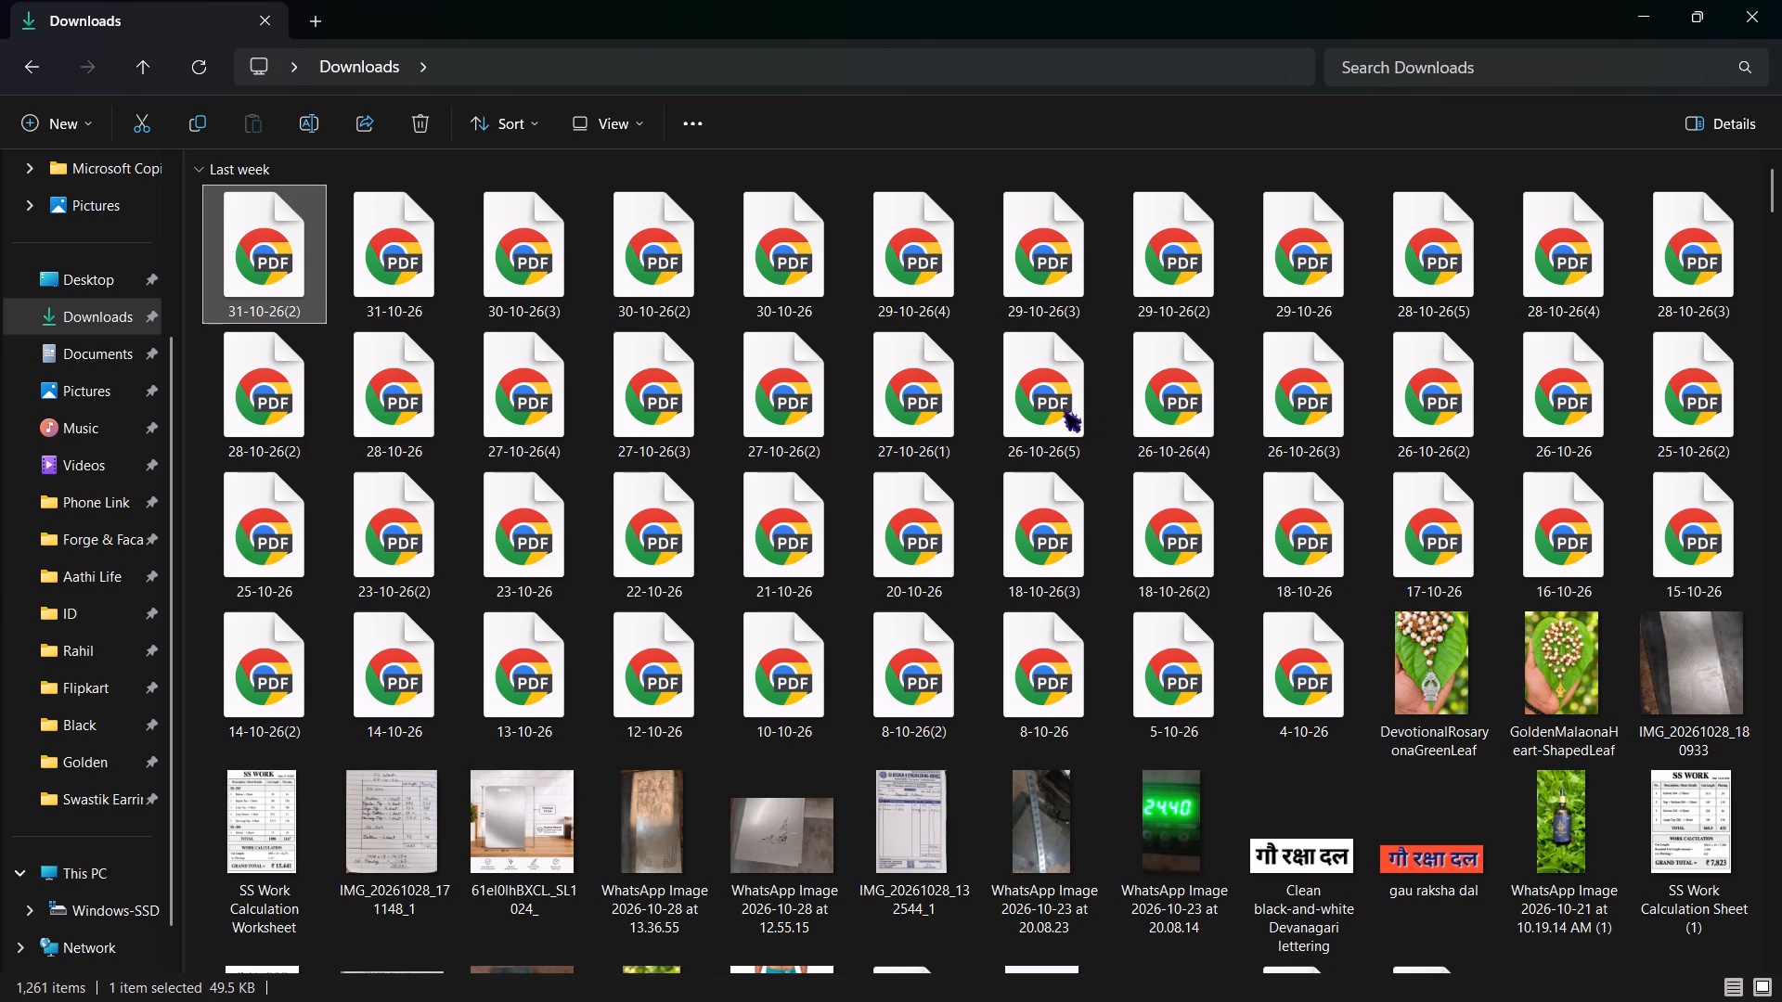
pyautogui.hotkey('alt', 'Tab')
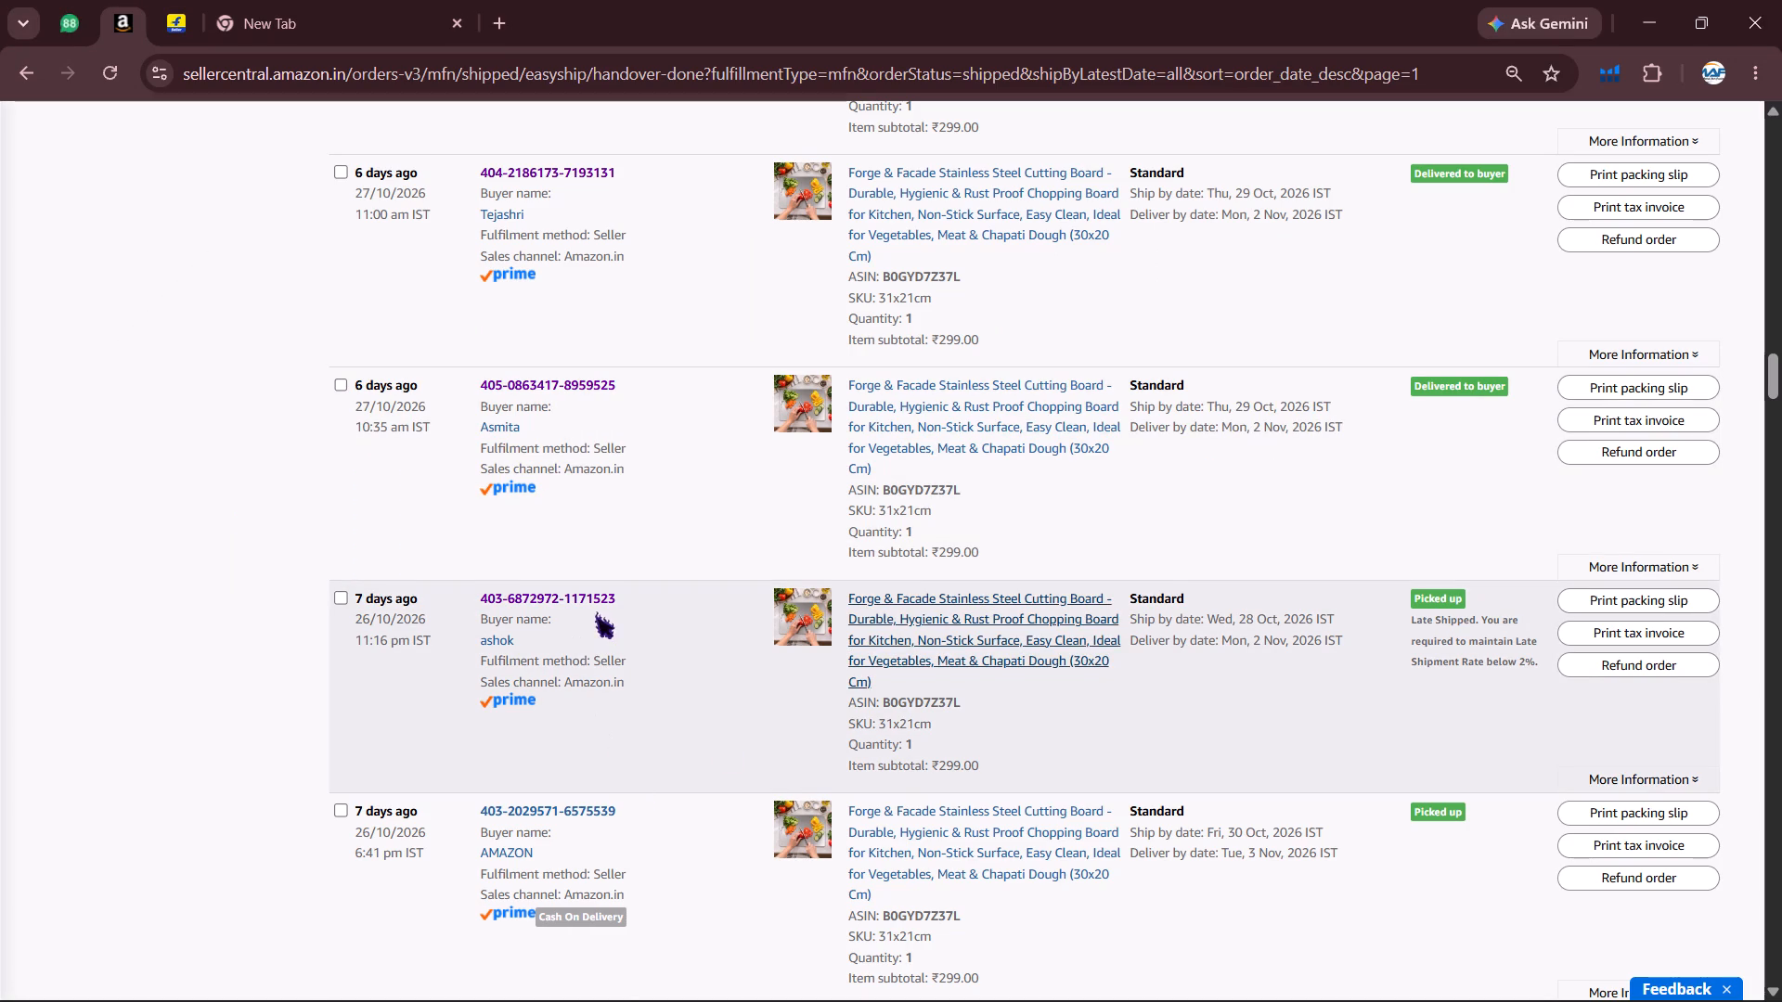
pyautogui.scroll(-3, 705, 704)
pyautogui.scroll(-3, 437, 751)
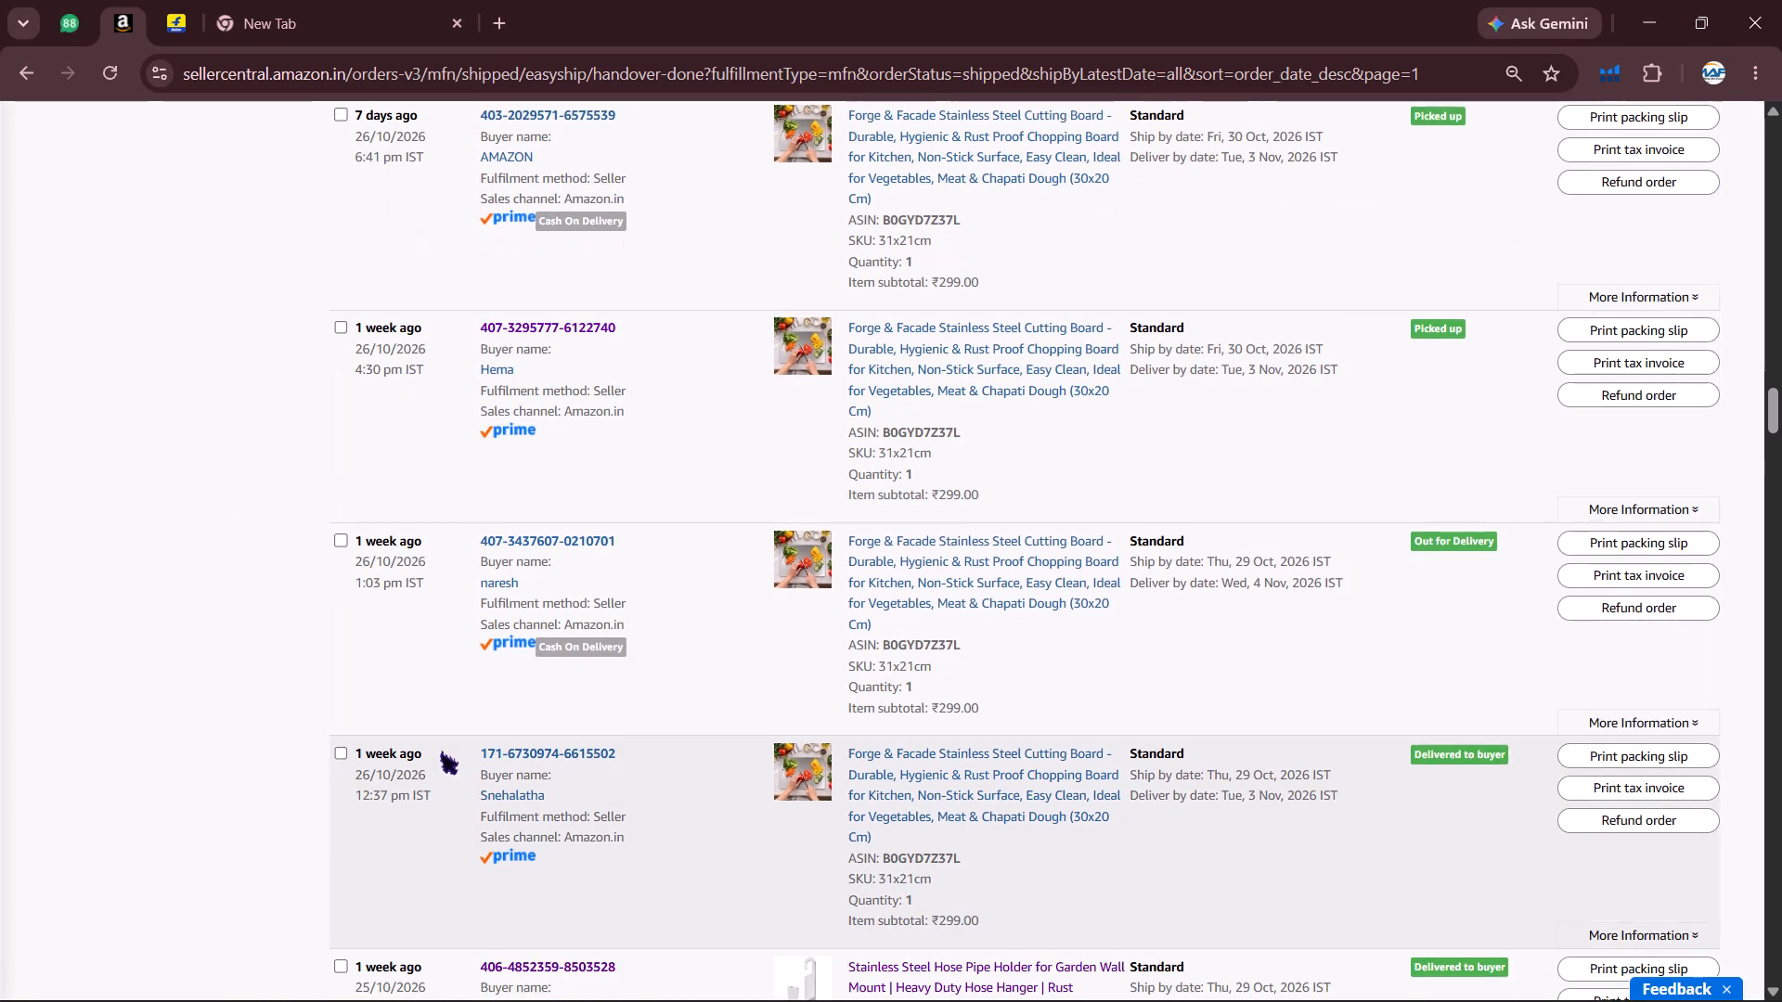
pyautogui.scroll(-2, 464, 852)
pyautogui.scroll(4, 530, 632)
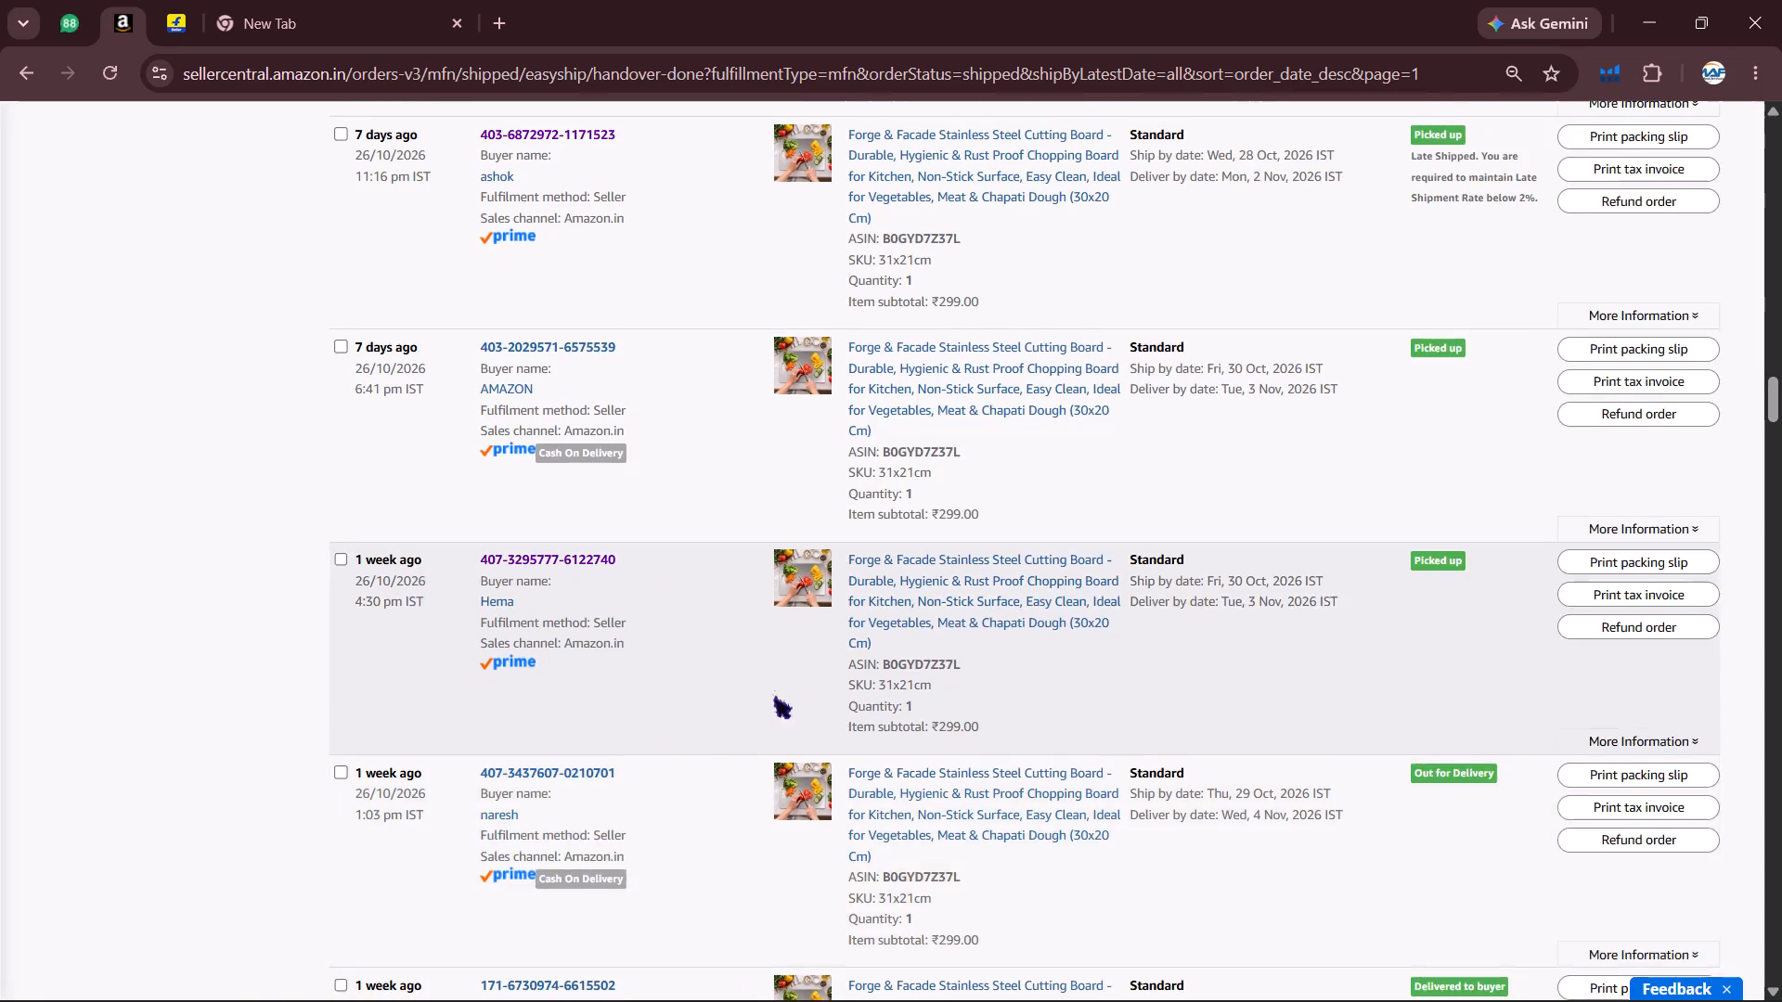
pyautogui.scroll(6, 750, 644)
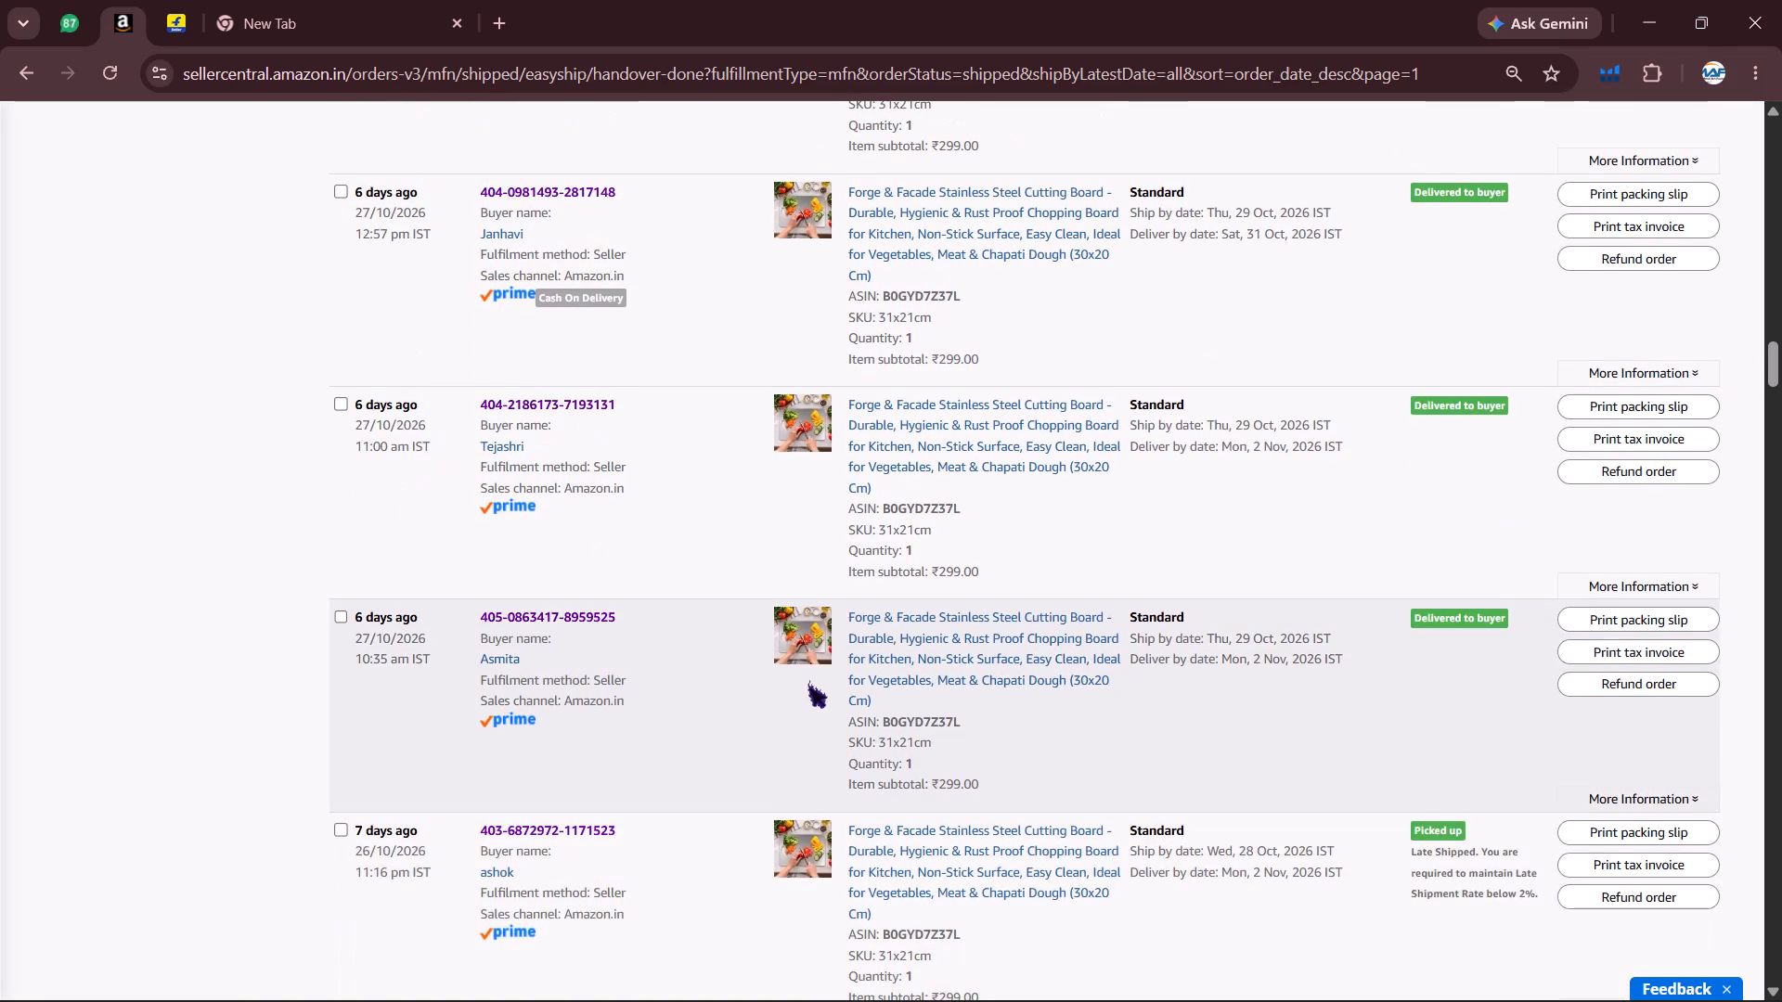
pyautogui.scroll(2, 828, 632)
pyautogui.scroll(1, 854, 415)
pyautogui.scroll(2, 851, 511)
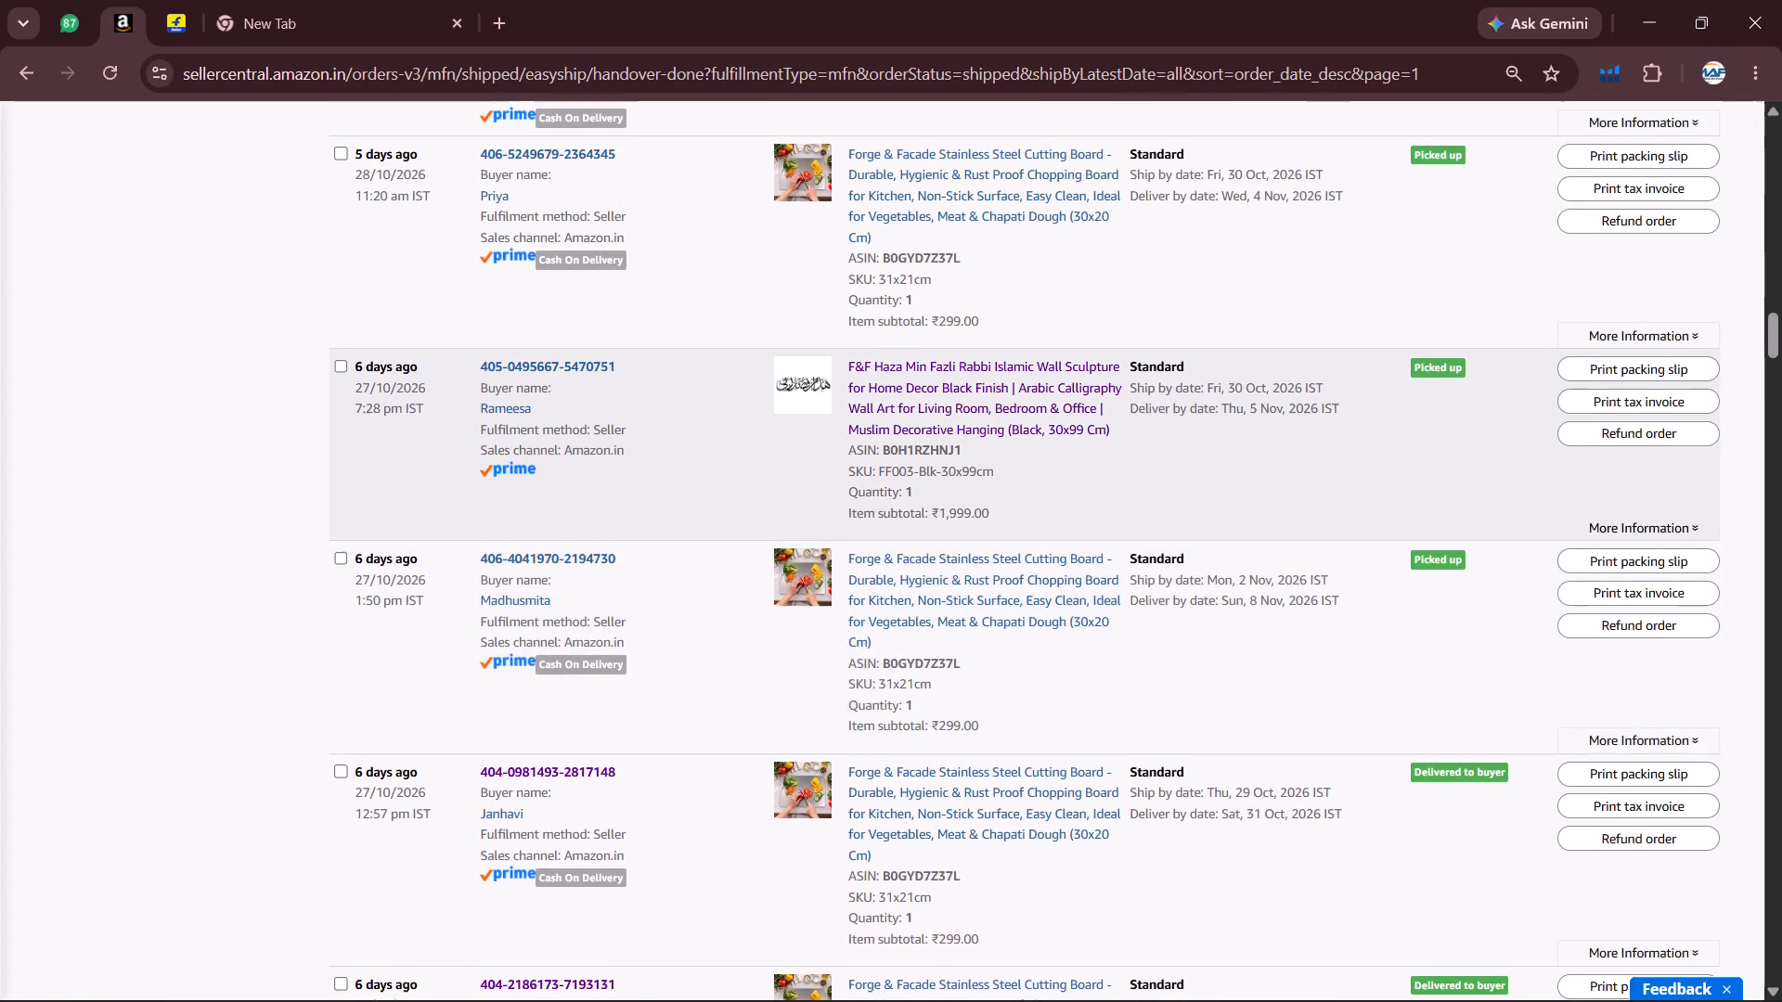
pyautogui.scroll(2, 741, 456)
# Go through the four 27-10-26 invoice PDFs in Downloads and match them with the shipped orders dated 27/10/2026.
pyautogui.hotkey('alt', 'Tab')
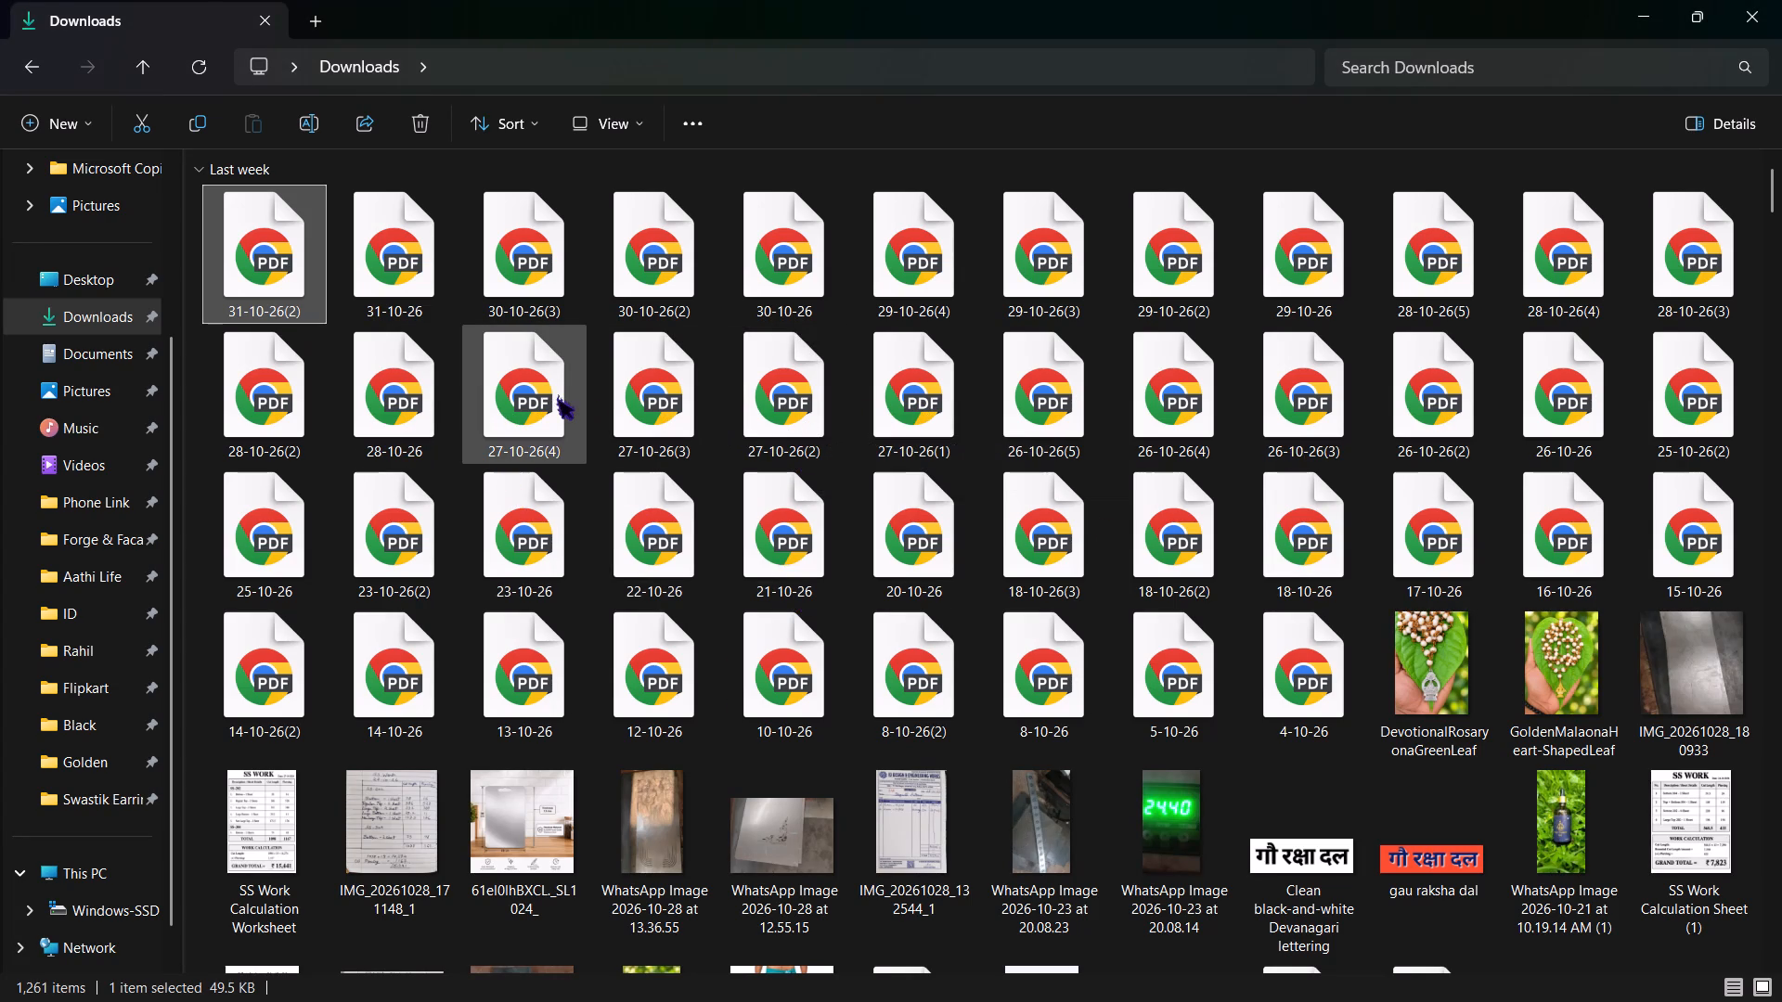
pyautogui.click(903, 397)
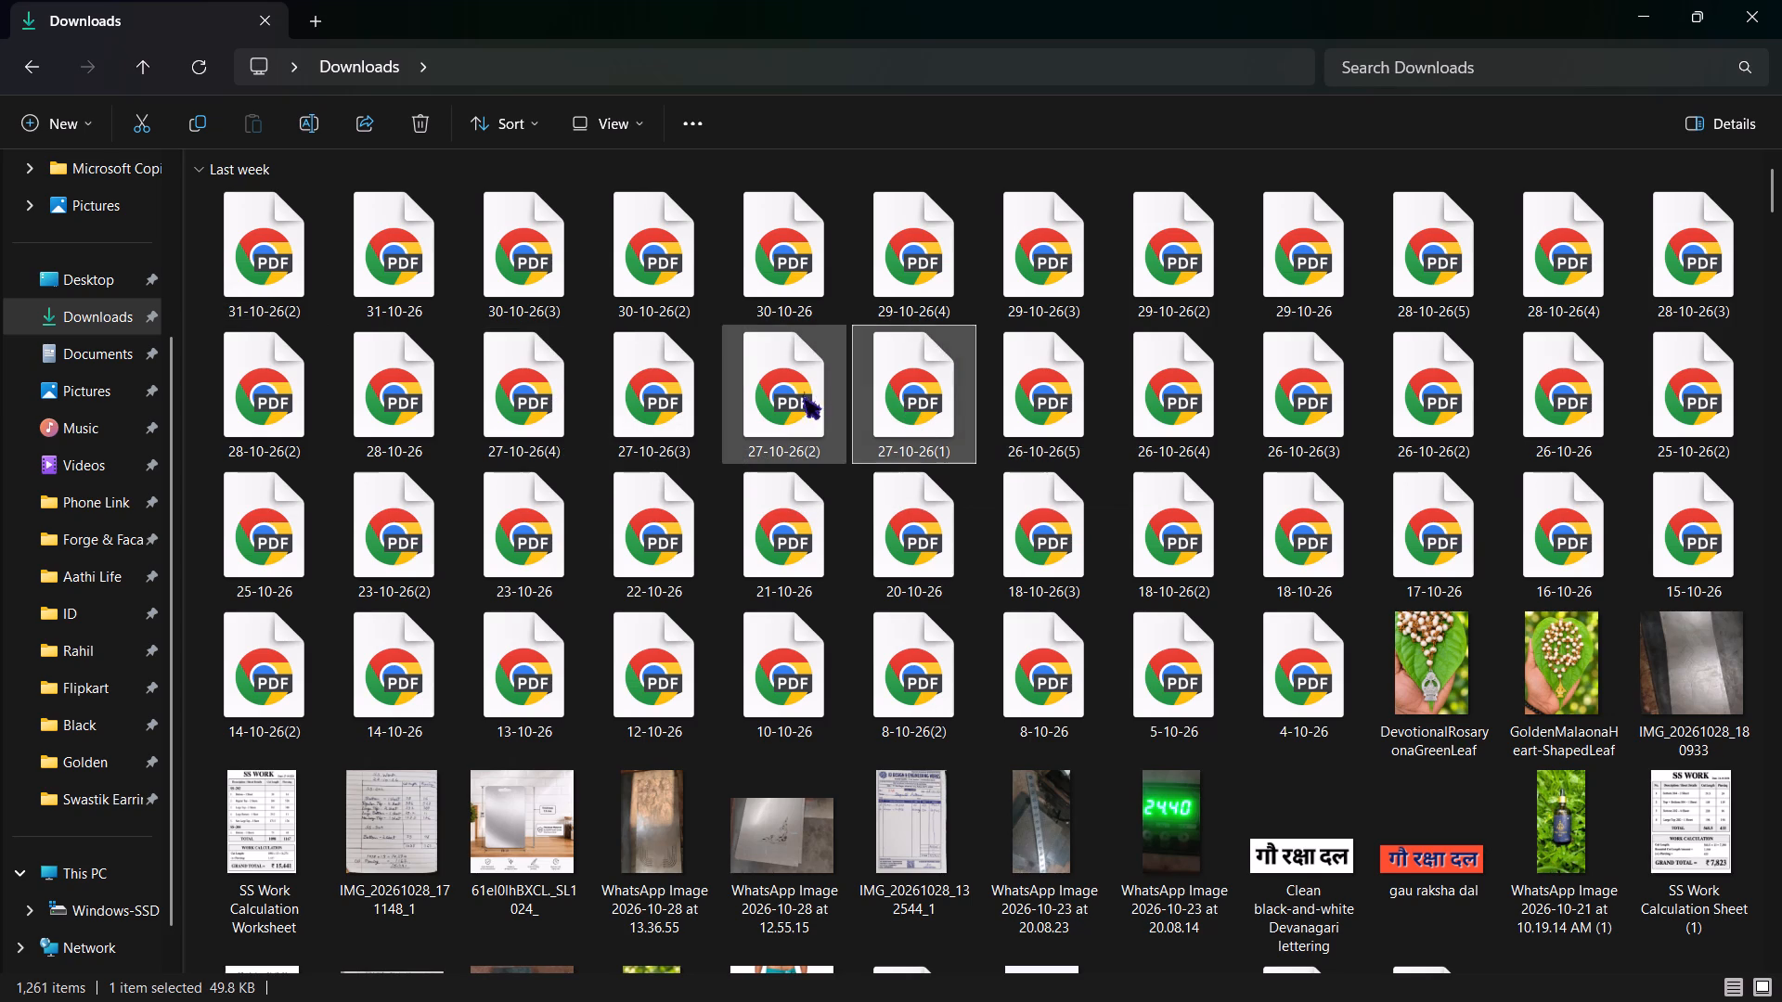
pyautogui.click(803, 392)
pyautogui.click(662, 384)
pyautogui.click(541, 391)
pyautogui.hotkey('alt', 'Tab')
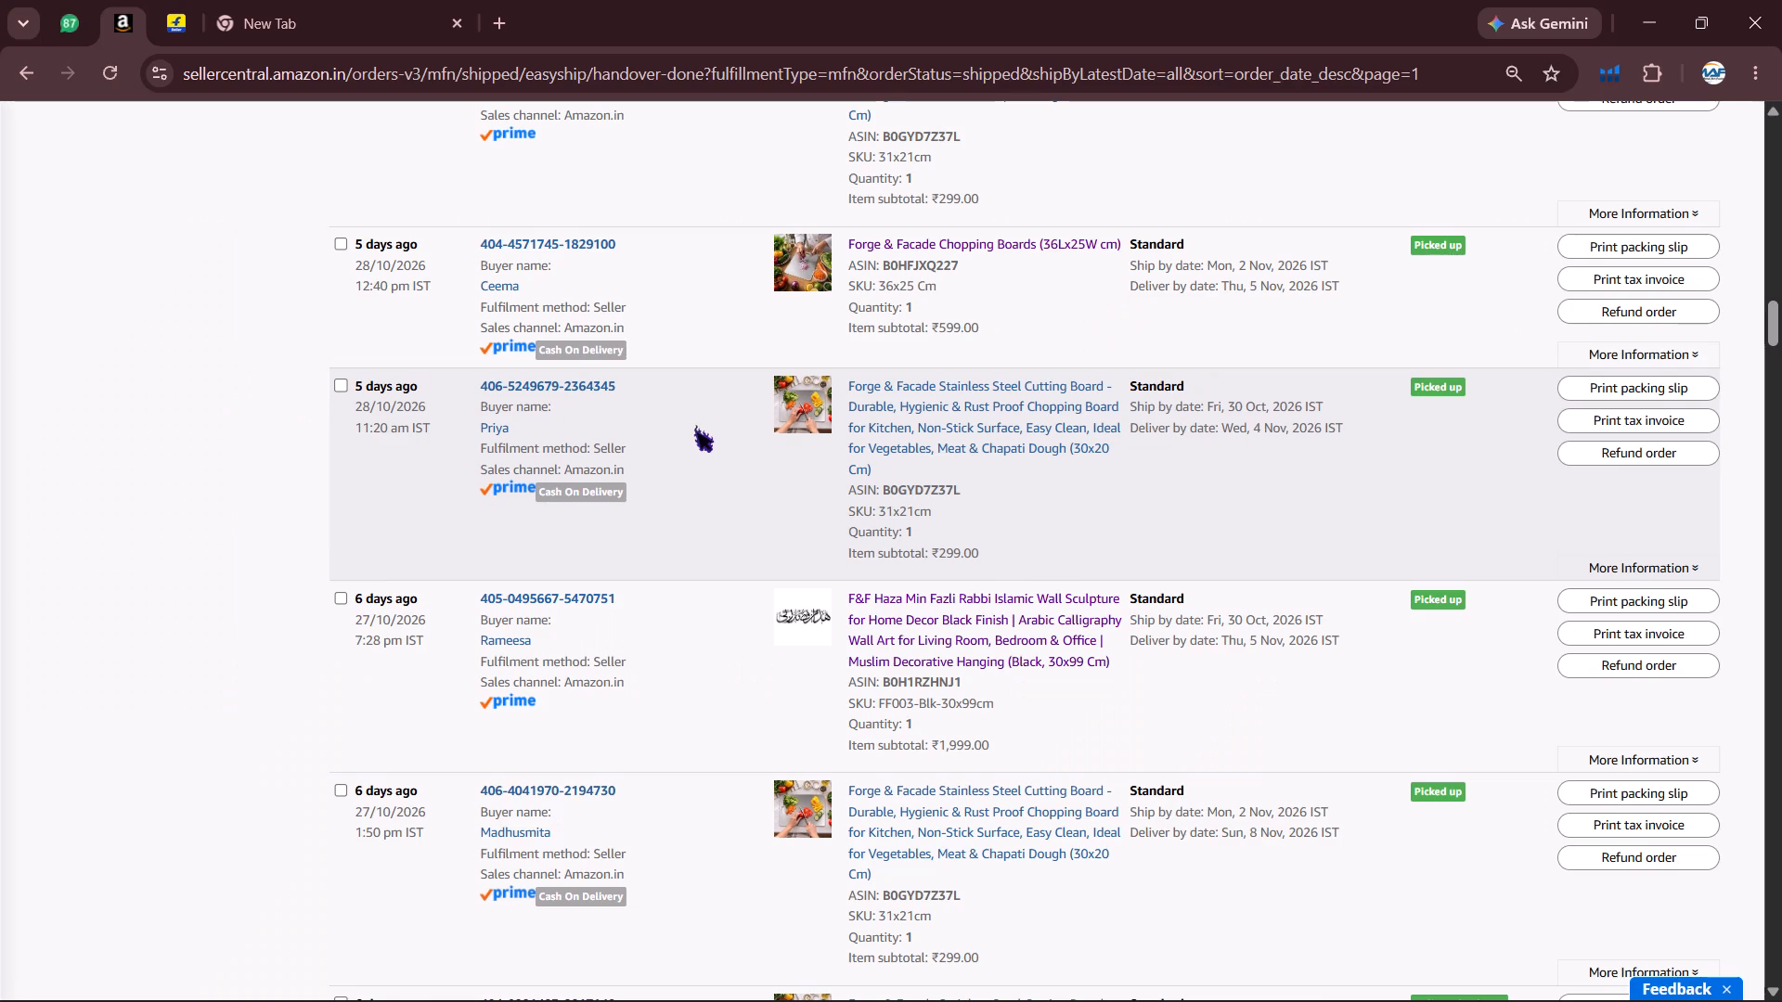
pyautogui.scroll(-1, 553, 810)
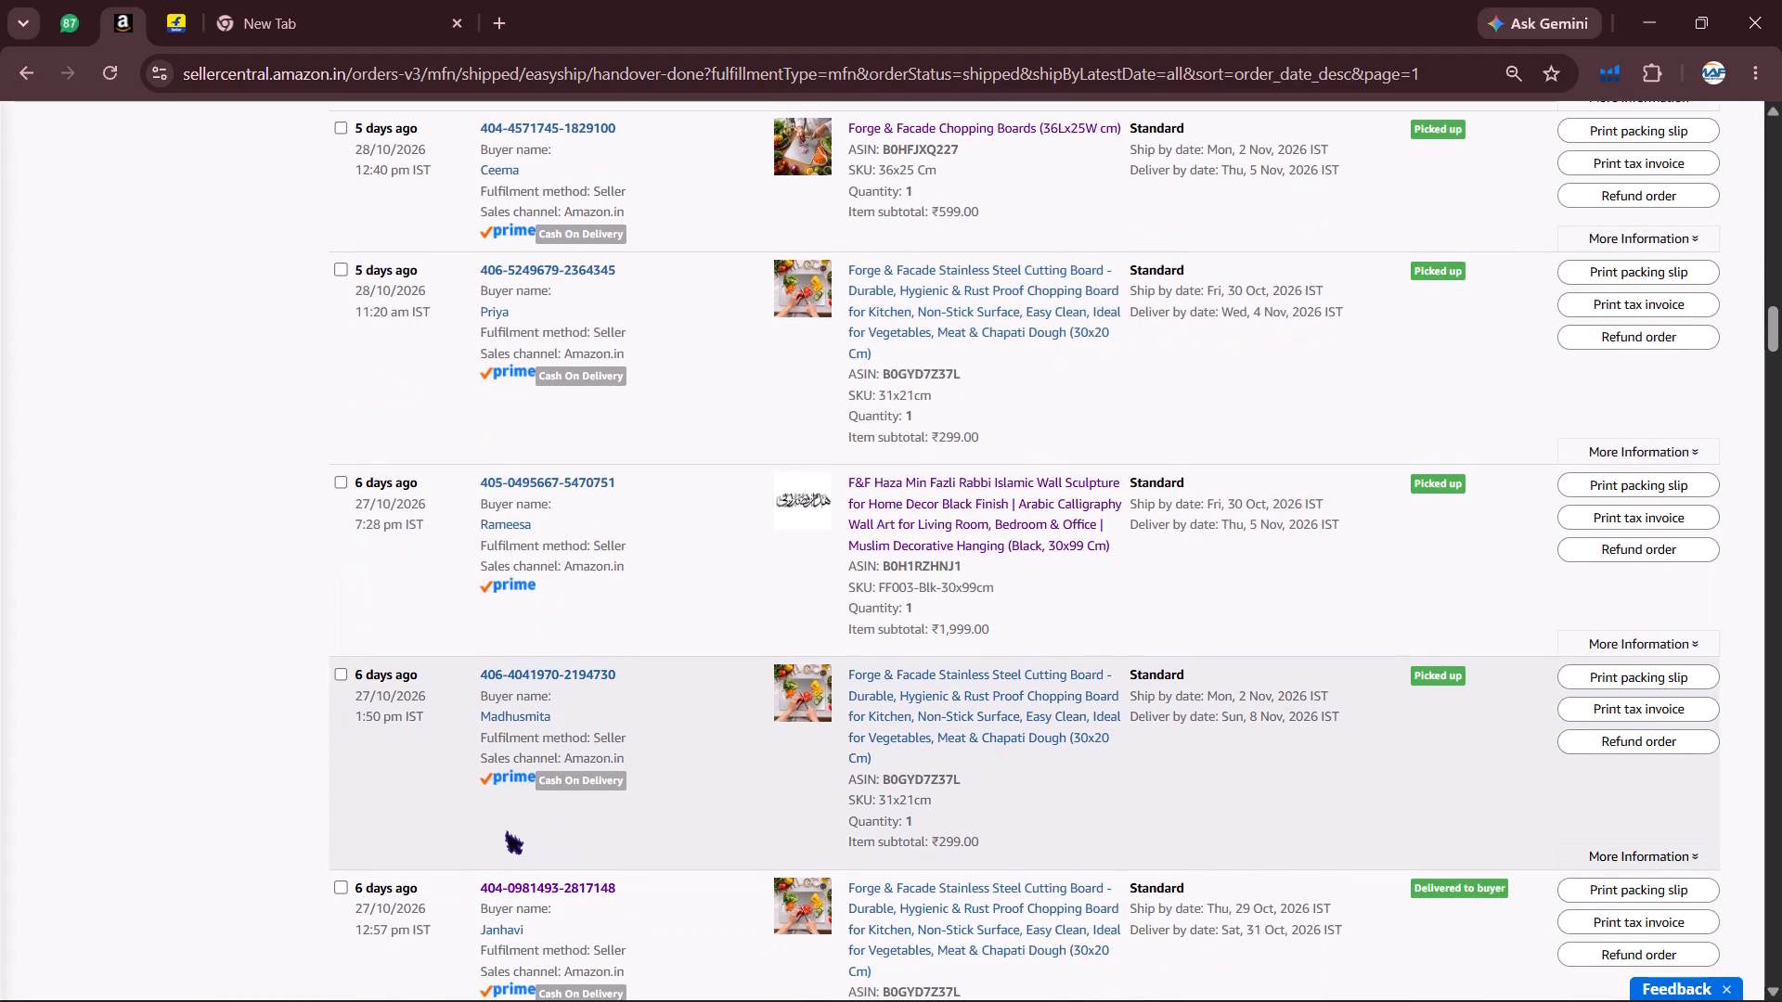
pyautogui.scroll(-6, 505, 827)
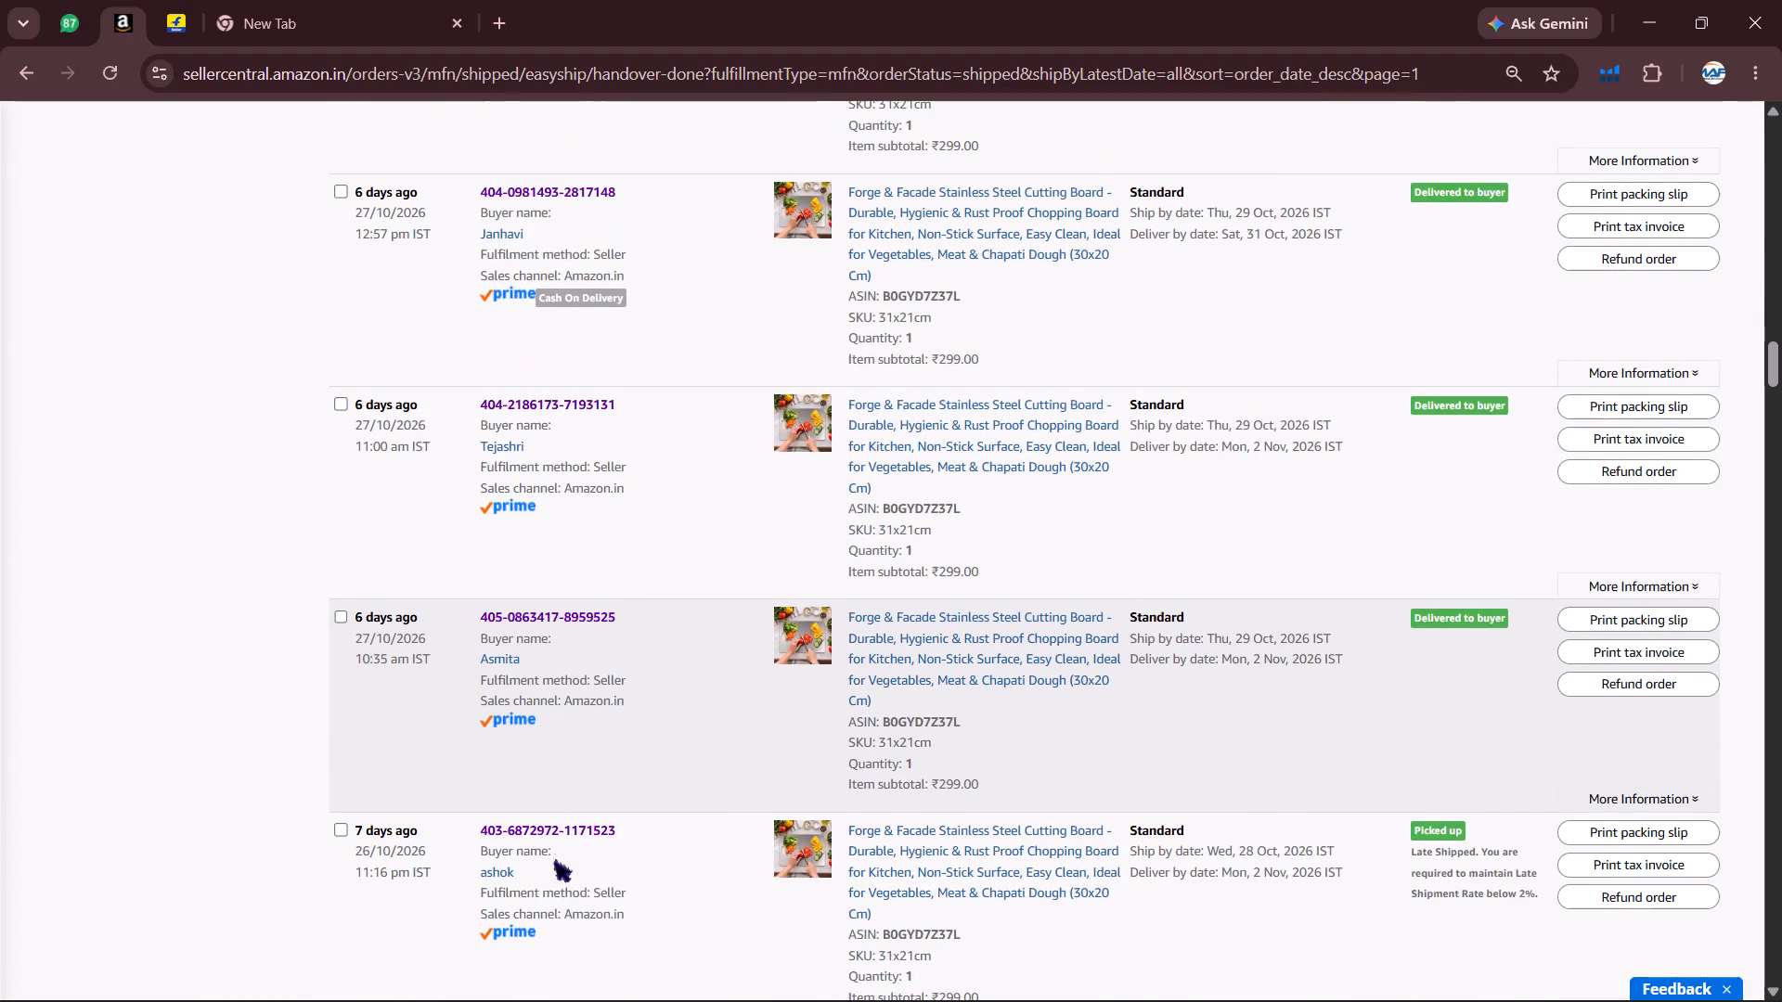
pyautogui.scroll(1, 463, 878)
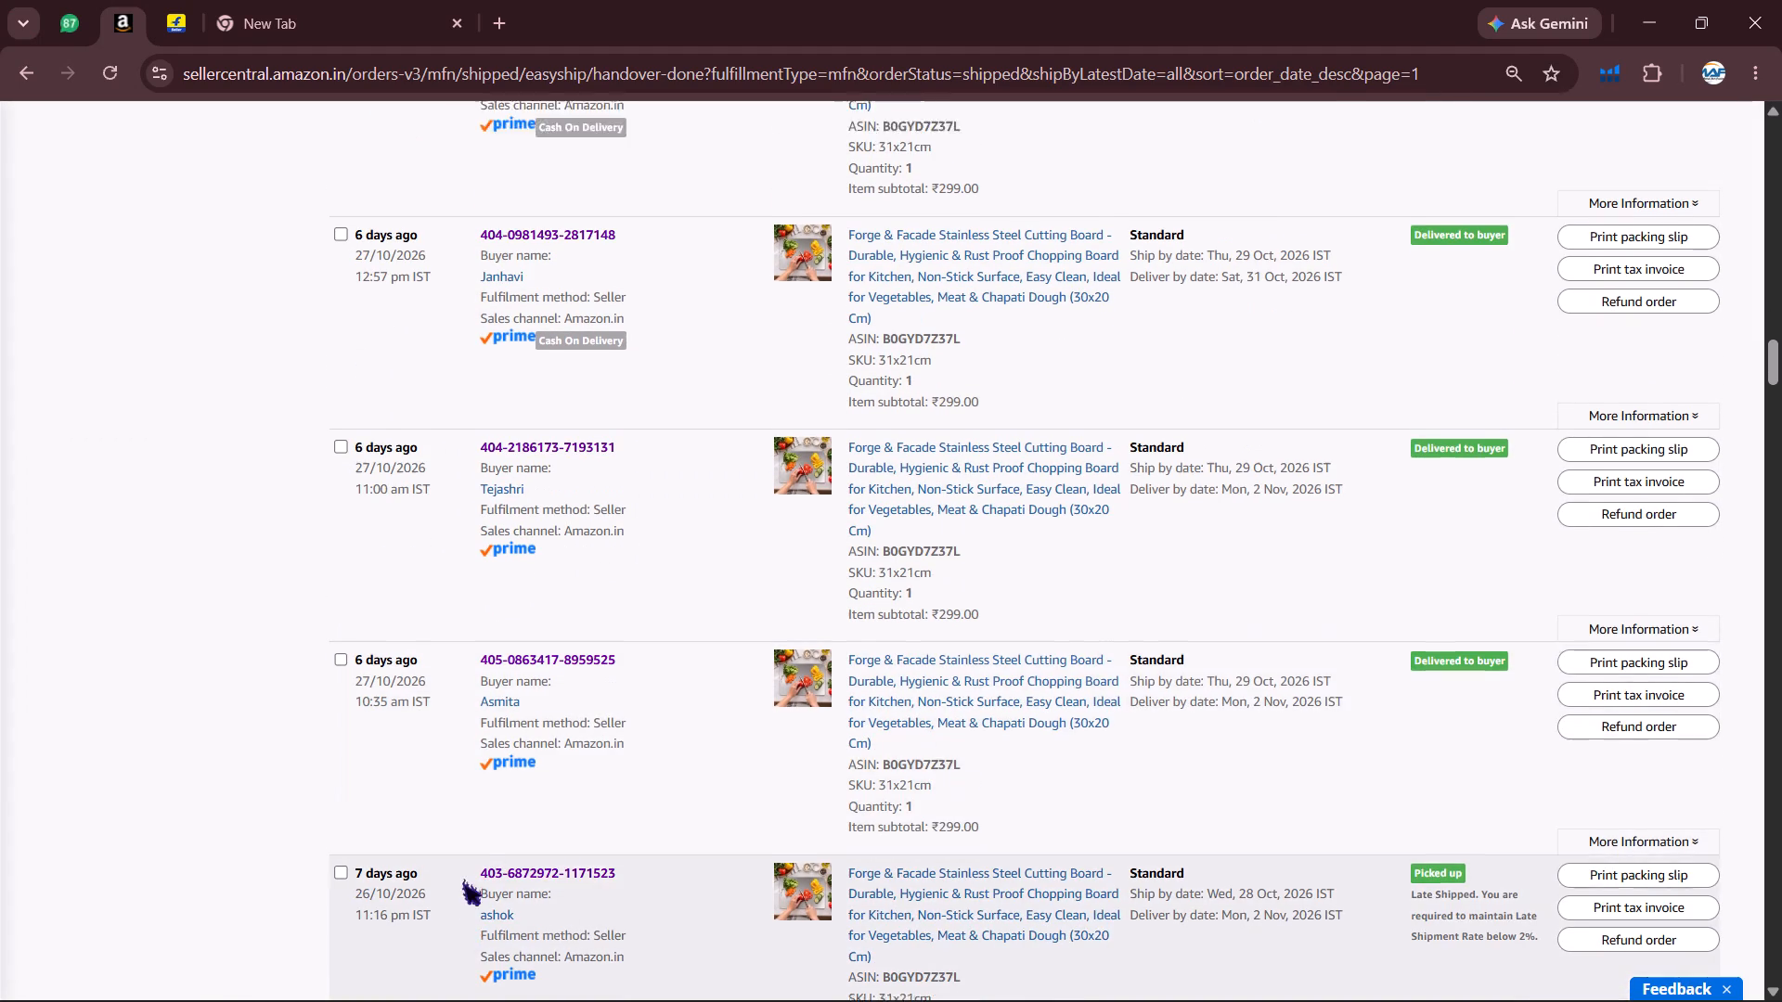
pyautogui.scroll(1, 609, 830)
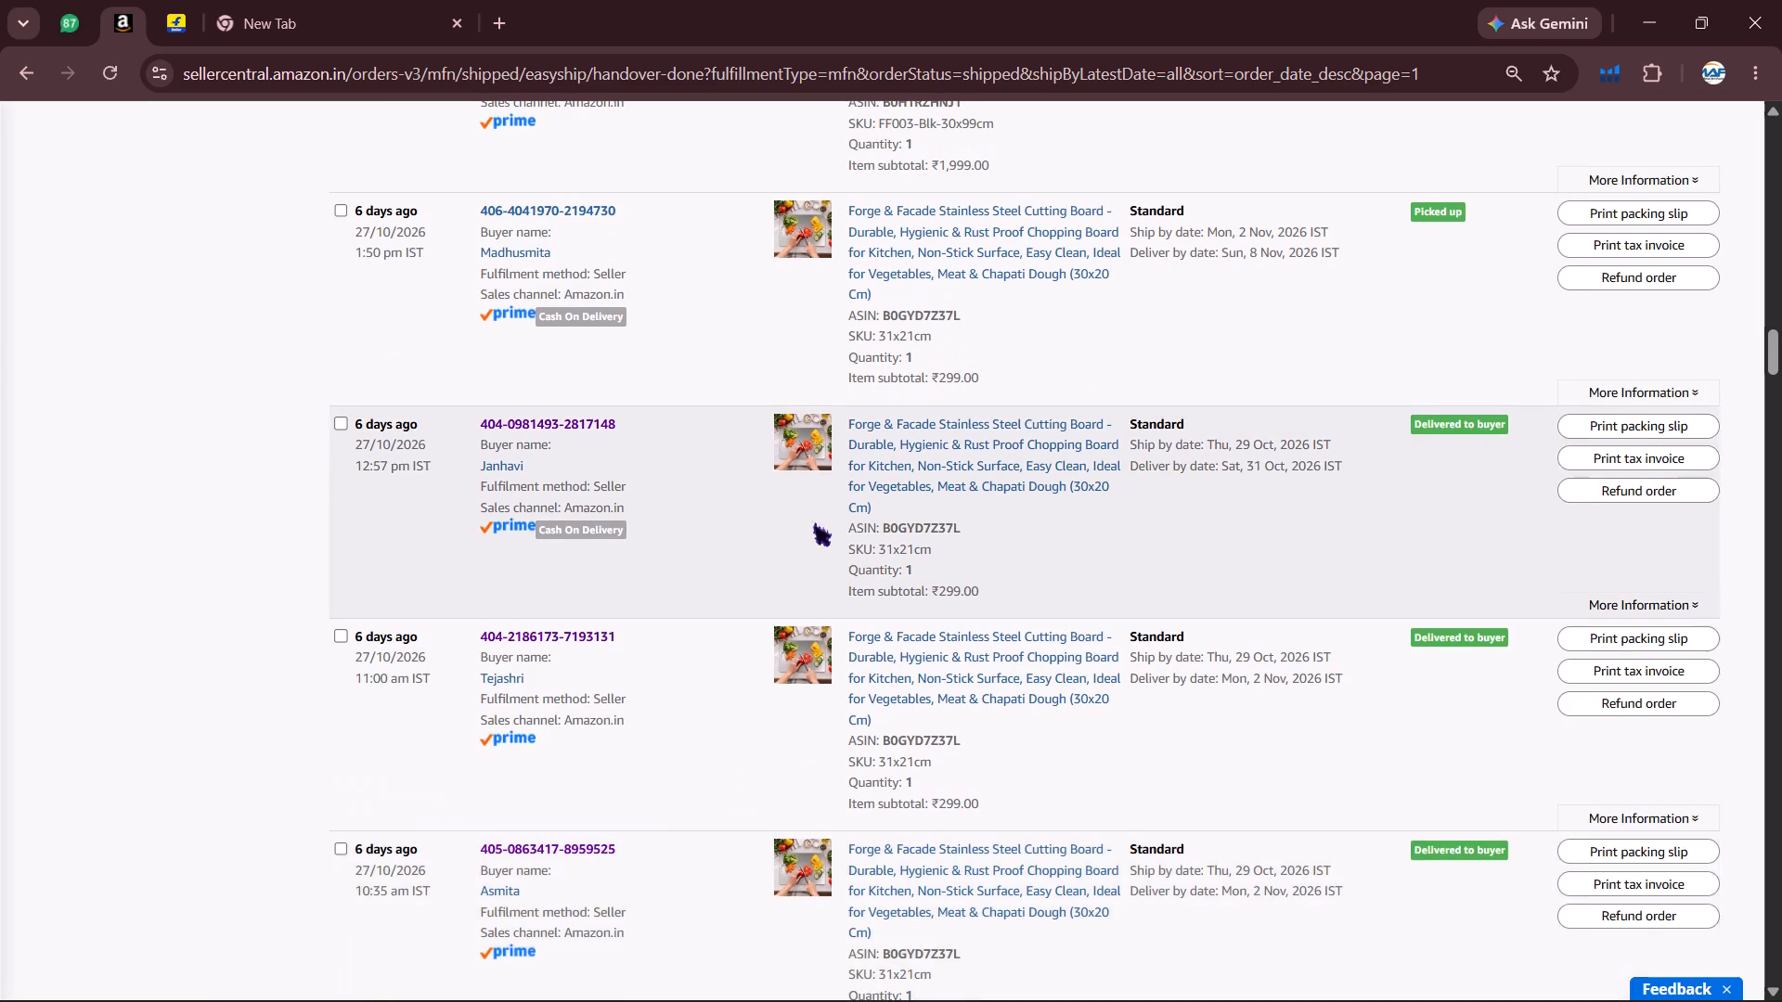
pyautogui.scroll(1, 813, 519)
pyautogui.scroll(1, 818, 392)
# Open the invoice 27-10-26(4) from Downloads, check its order number and close it.
pyautogui.hotkey('alt', 'Tab')
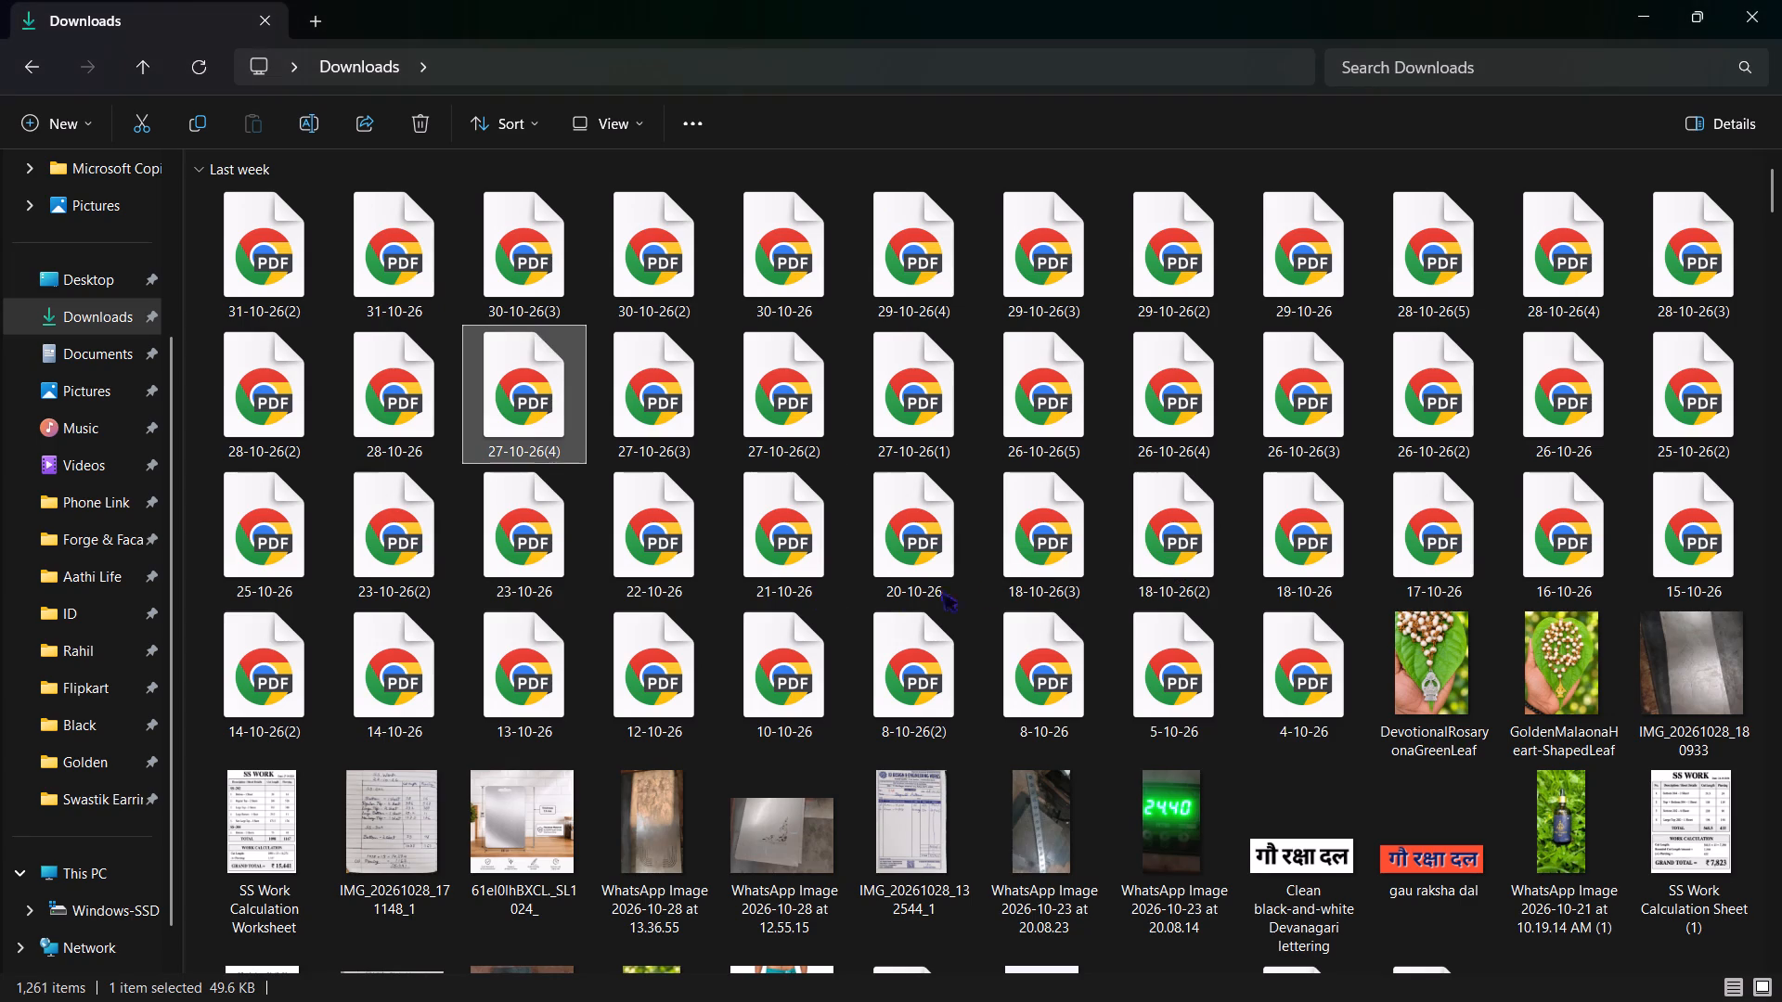
pyautogui.doubleClick(552, 407)
pyautogui.scroll(-2, 834, 532)
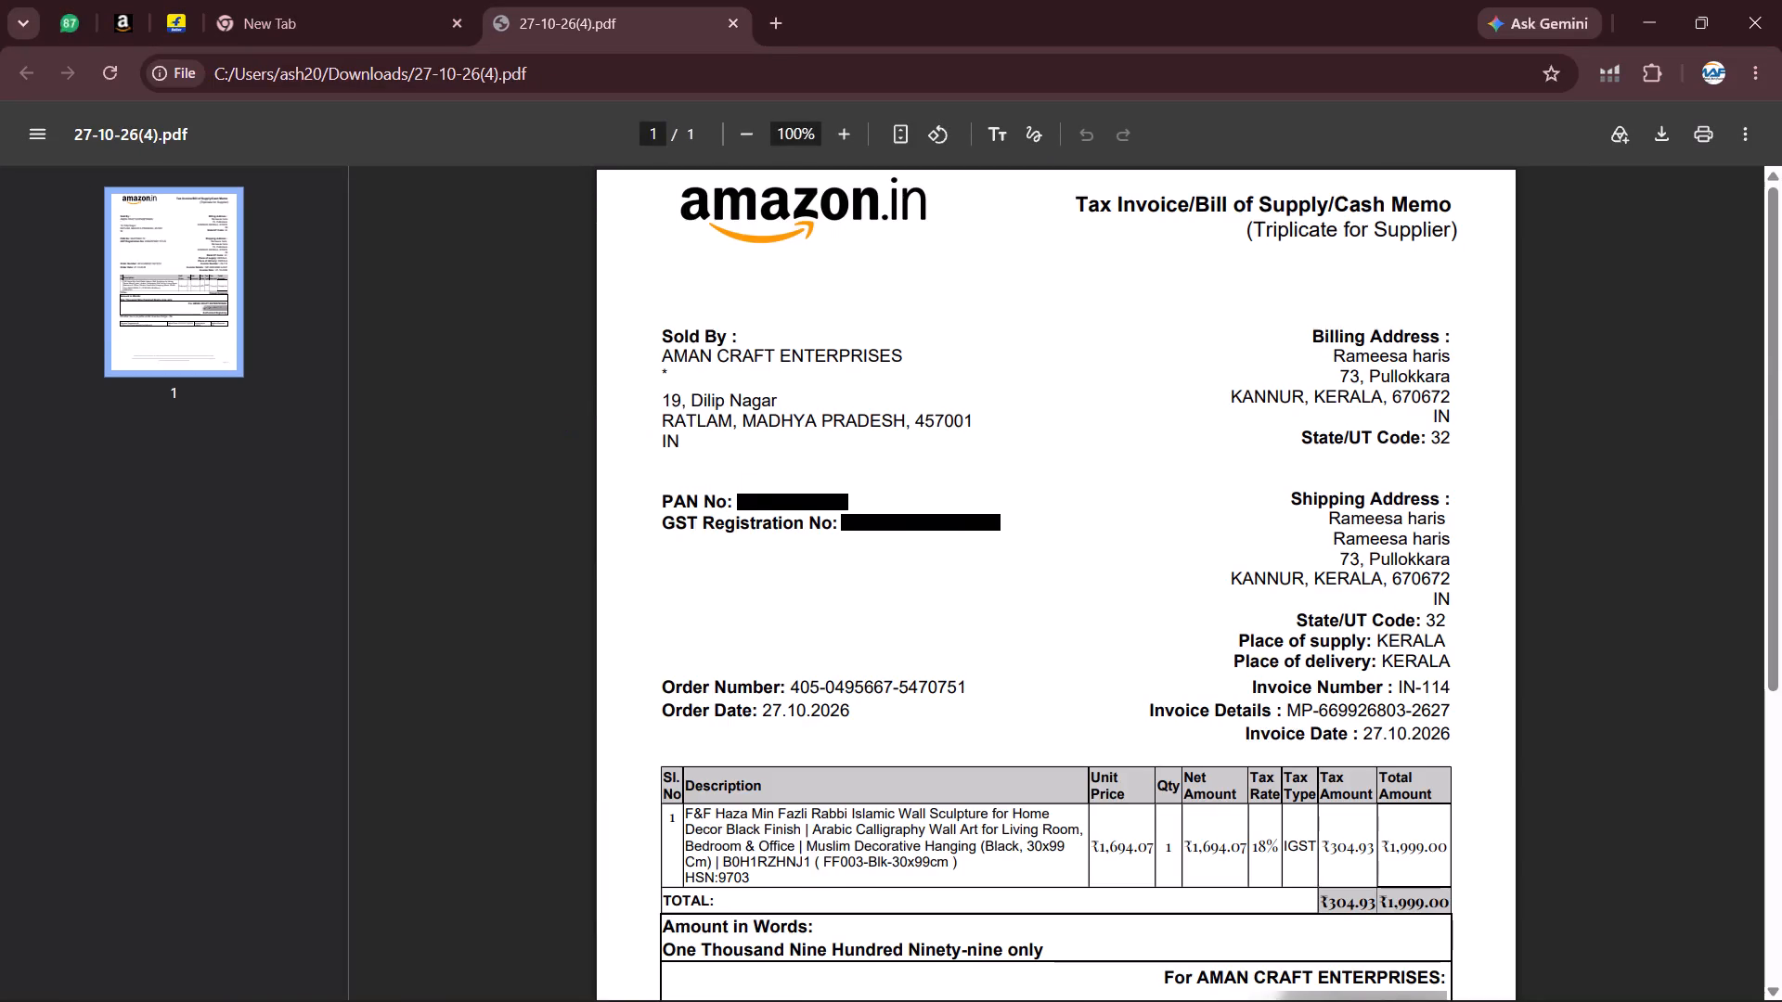
pyautogui.scroll(-4, 834, 532)
pyautogui.scroll(10, 1014, 651)
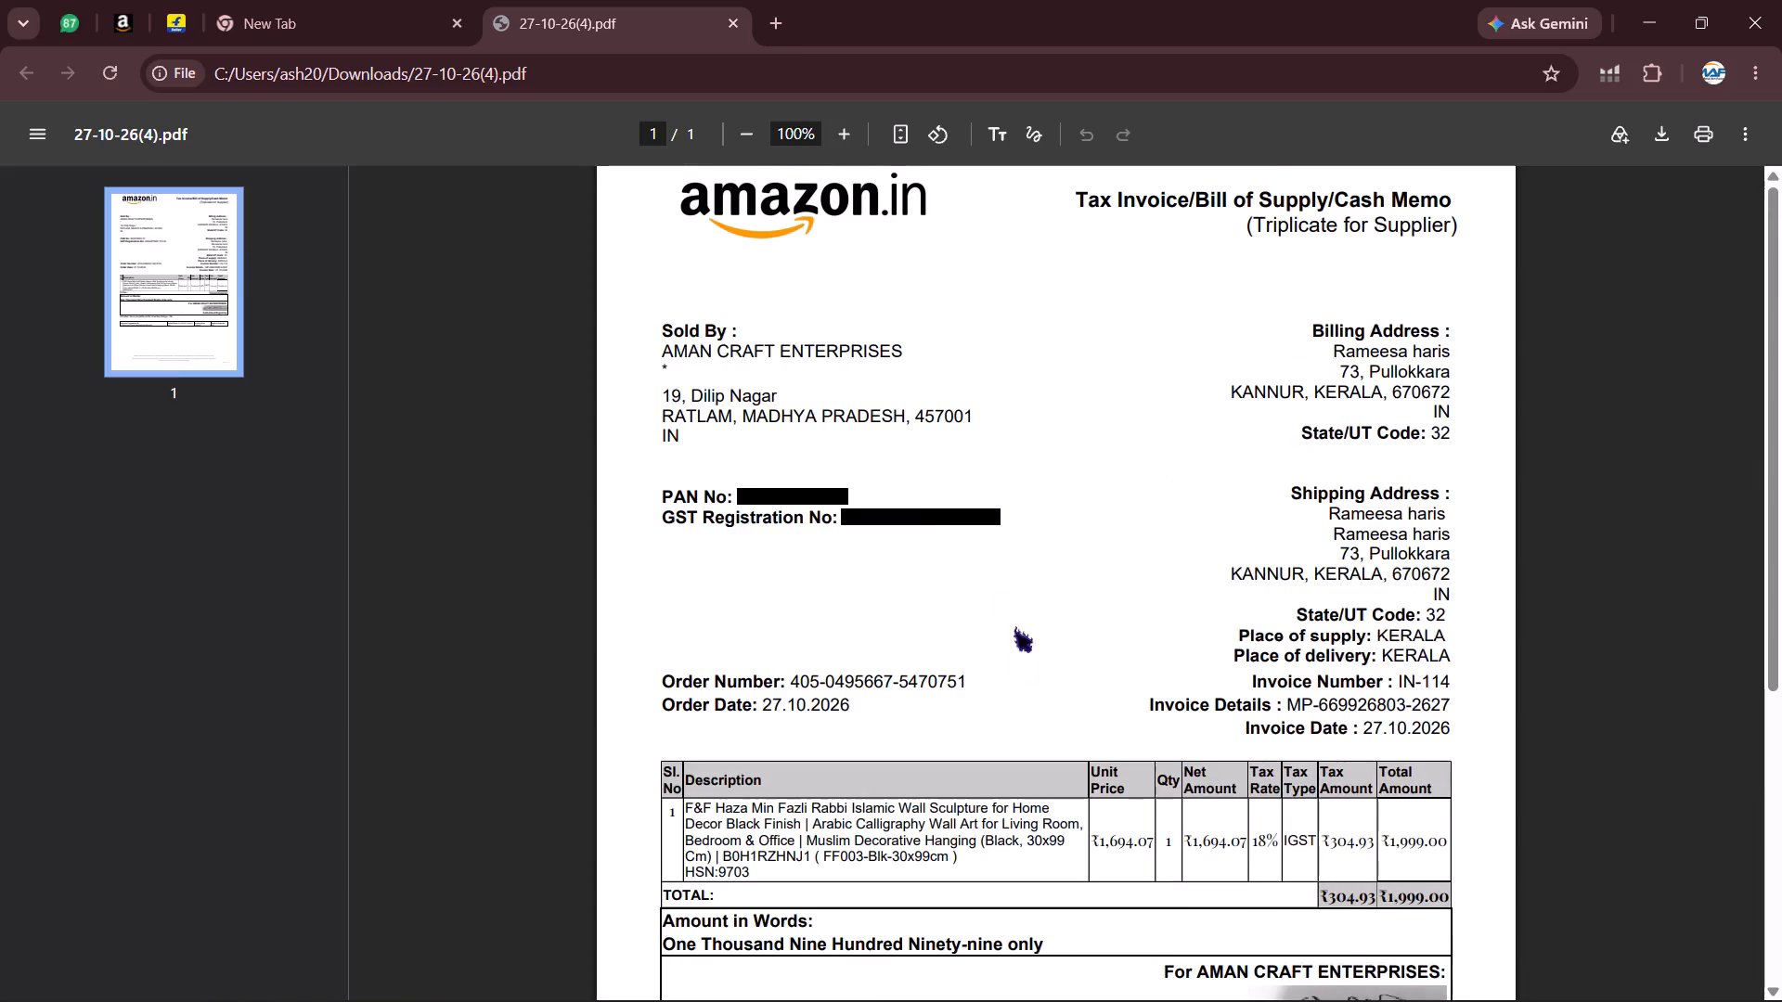
pyautogui.moveTo(972, 684); pyautogui.dragTo(837, 687)
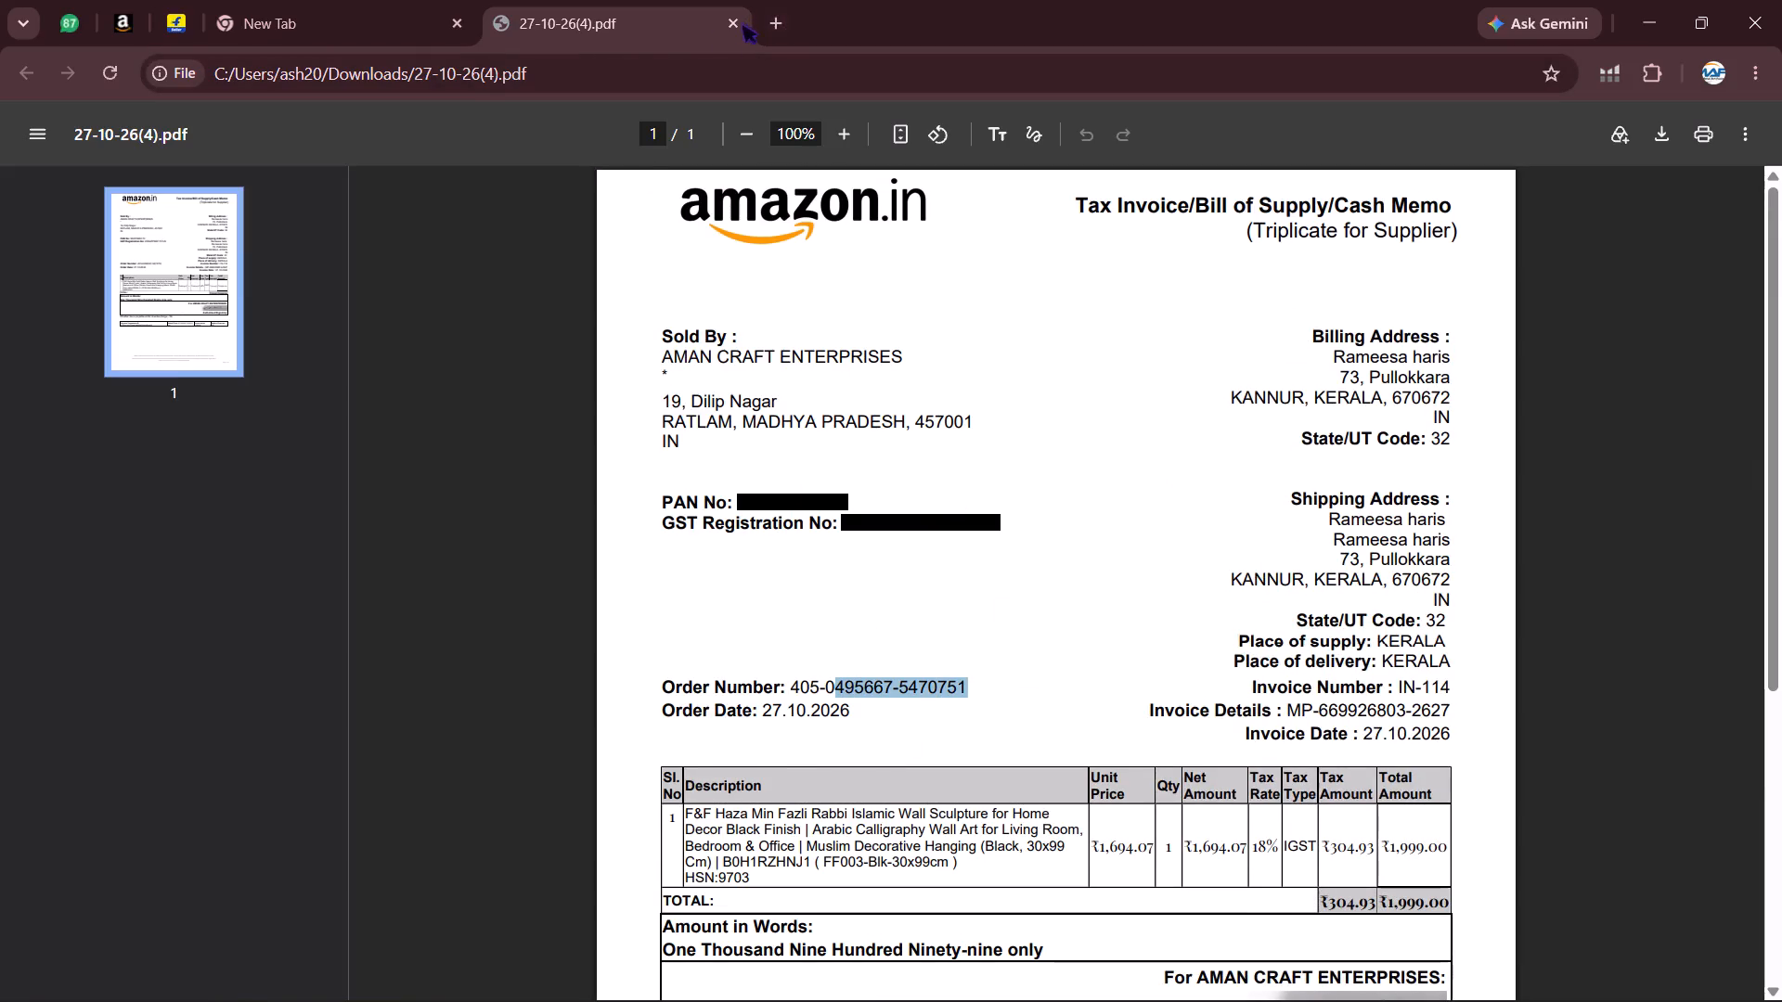
pyautogui.click(736, 17)
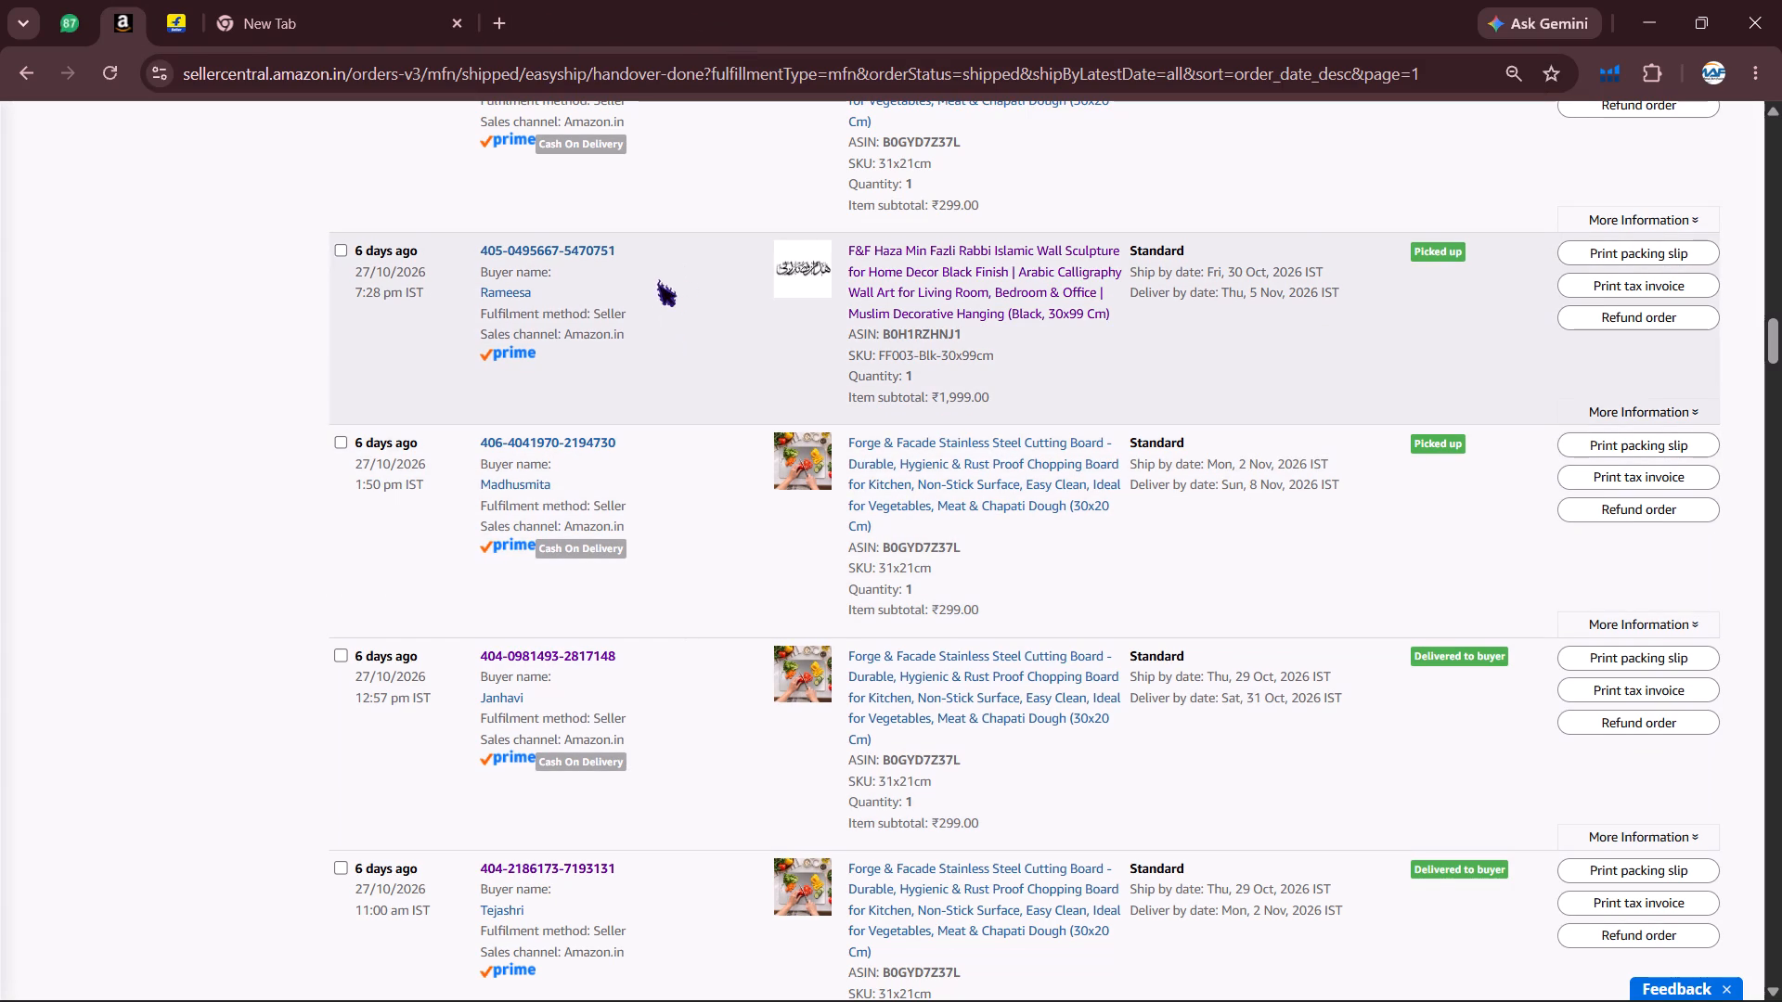
# Open the invoice 27-10-26(1), close it, and compare it with the 27 October shipped orders in Seller Central.
pyautogui.hotkey('alt', 'Tab')
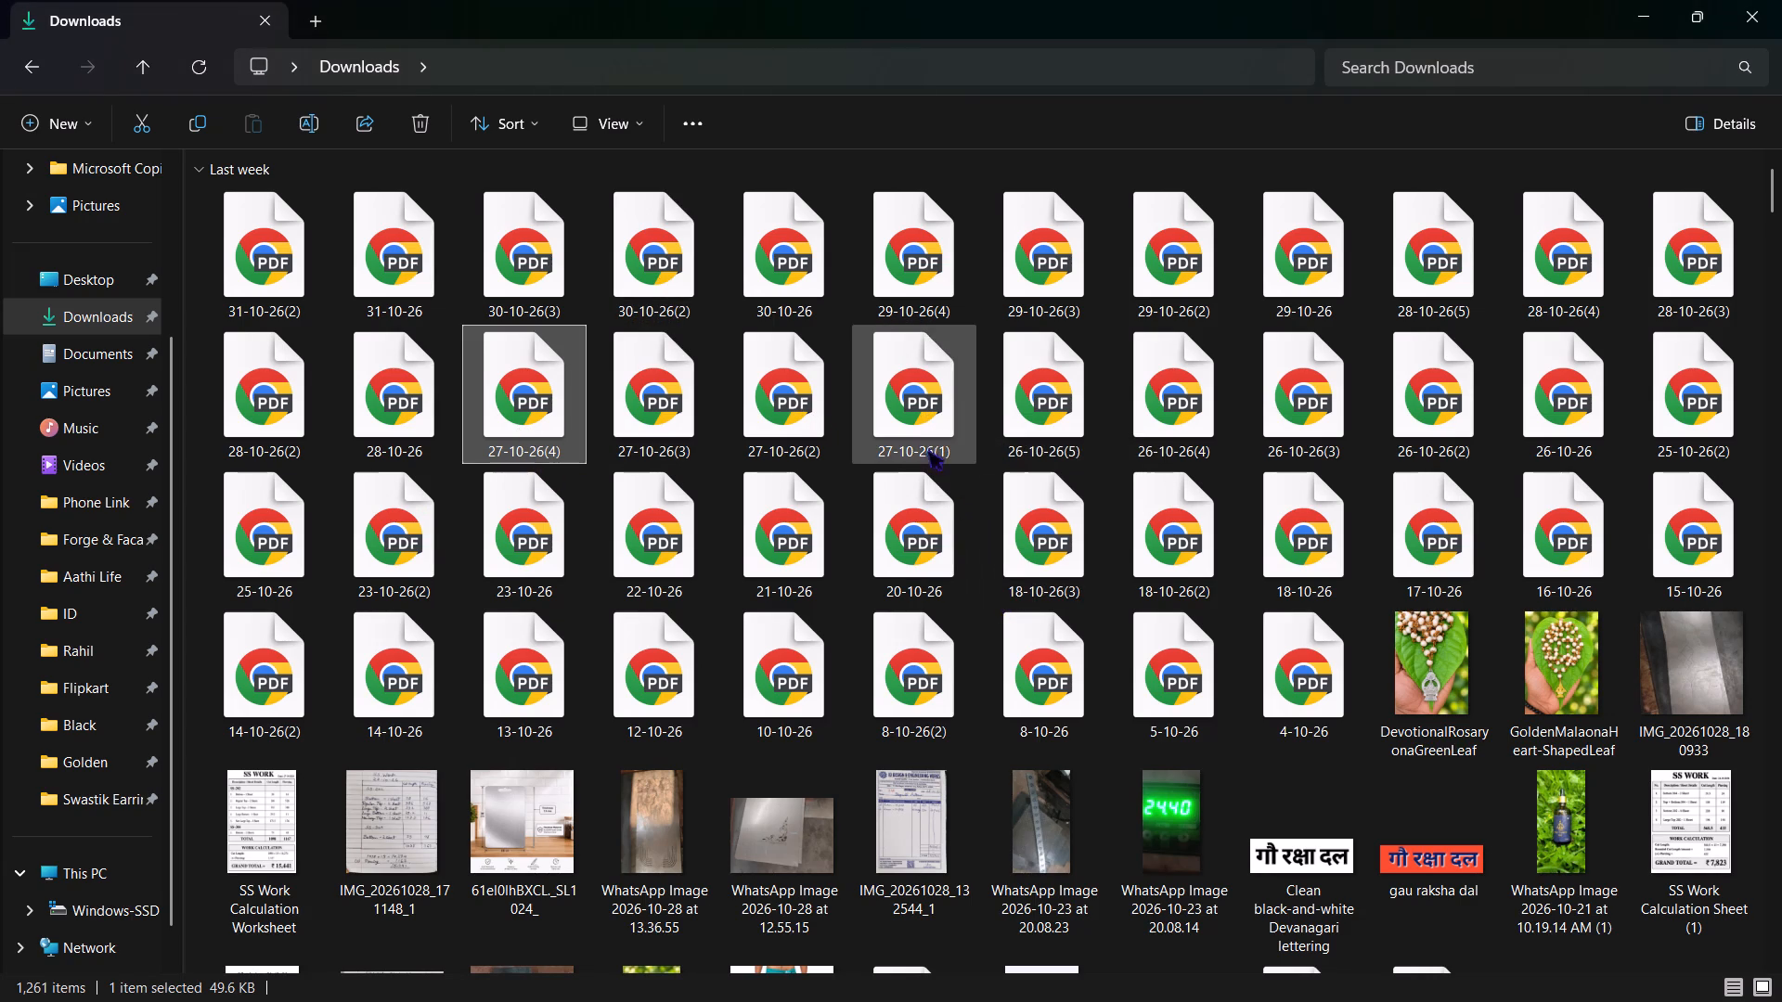
pyautogui.doubleClick(910, 402)
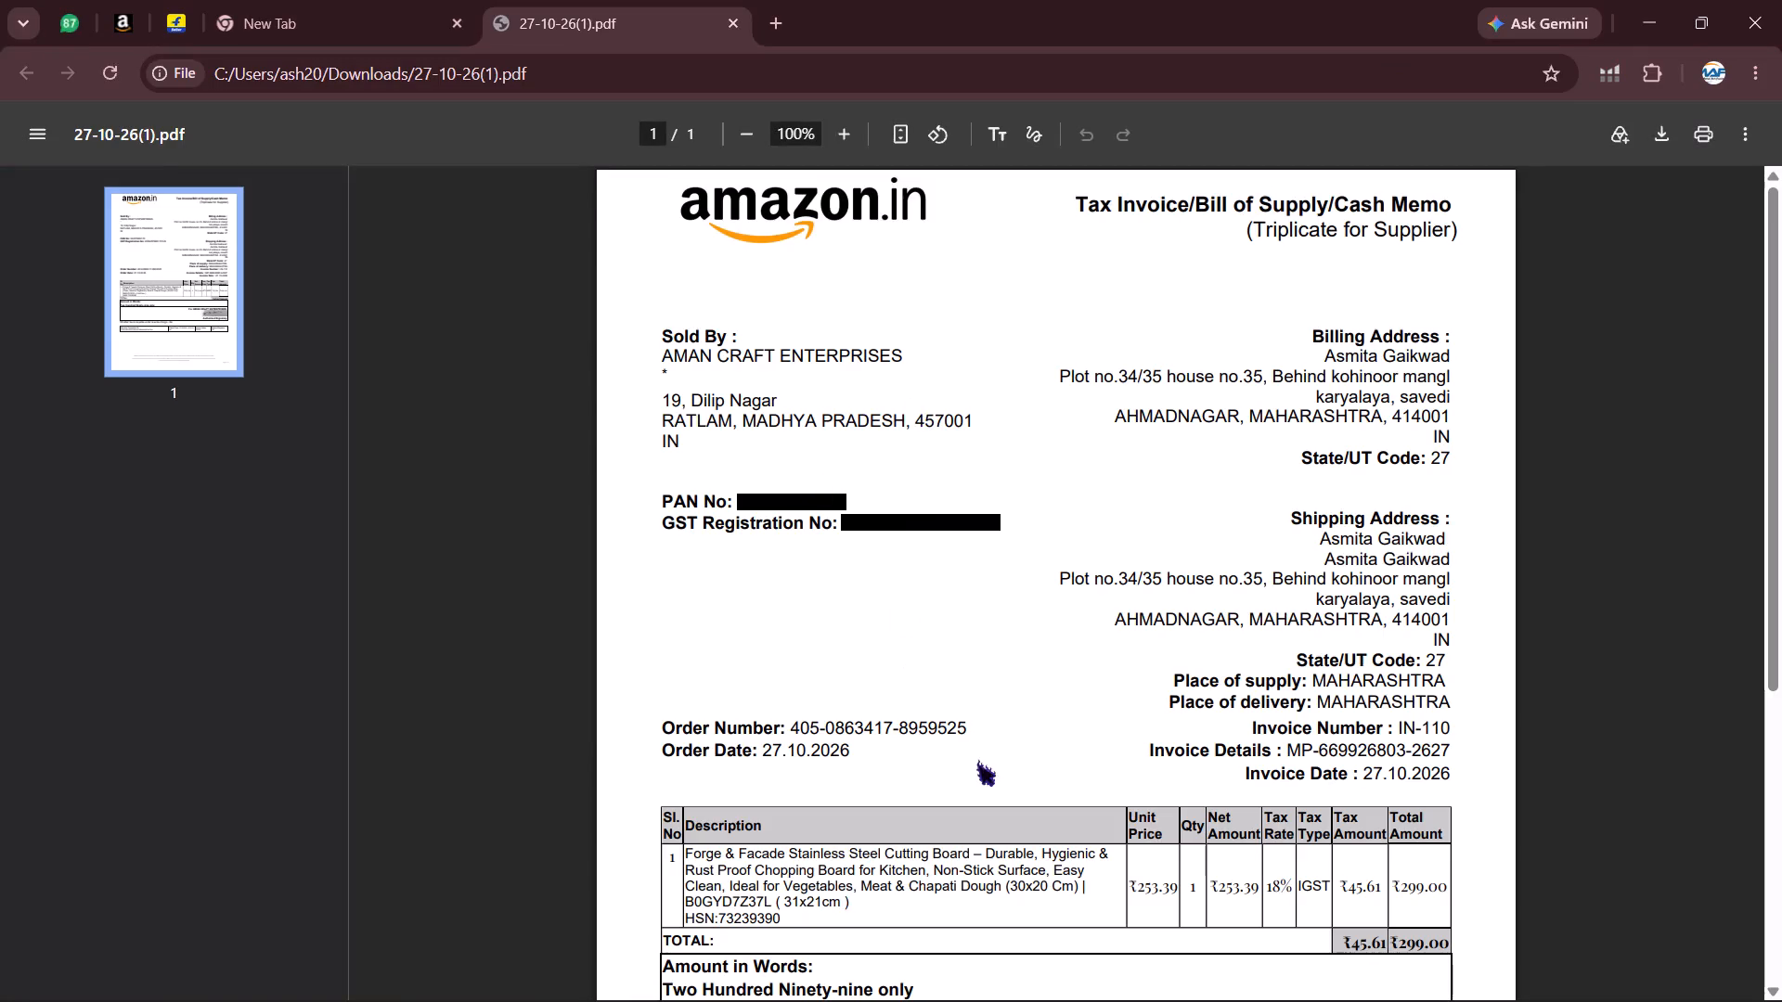
pyautogui.click(725, 20)
pyautogui.scroll(-1, 604, 694)
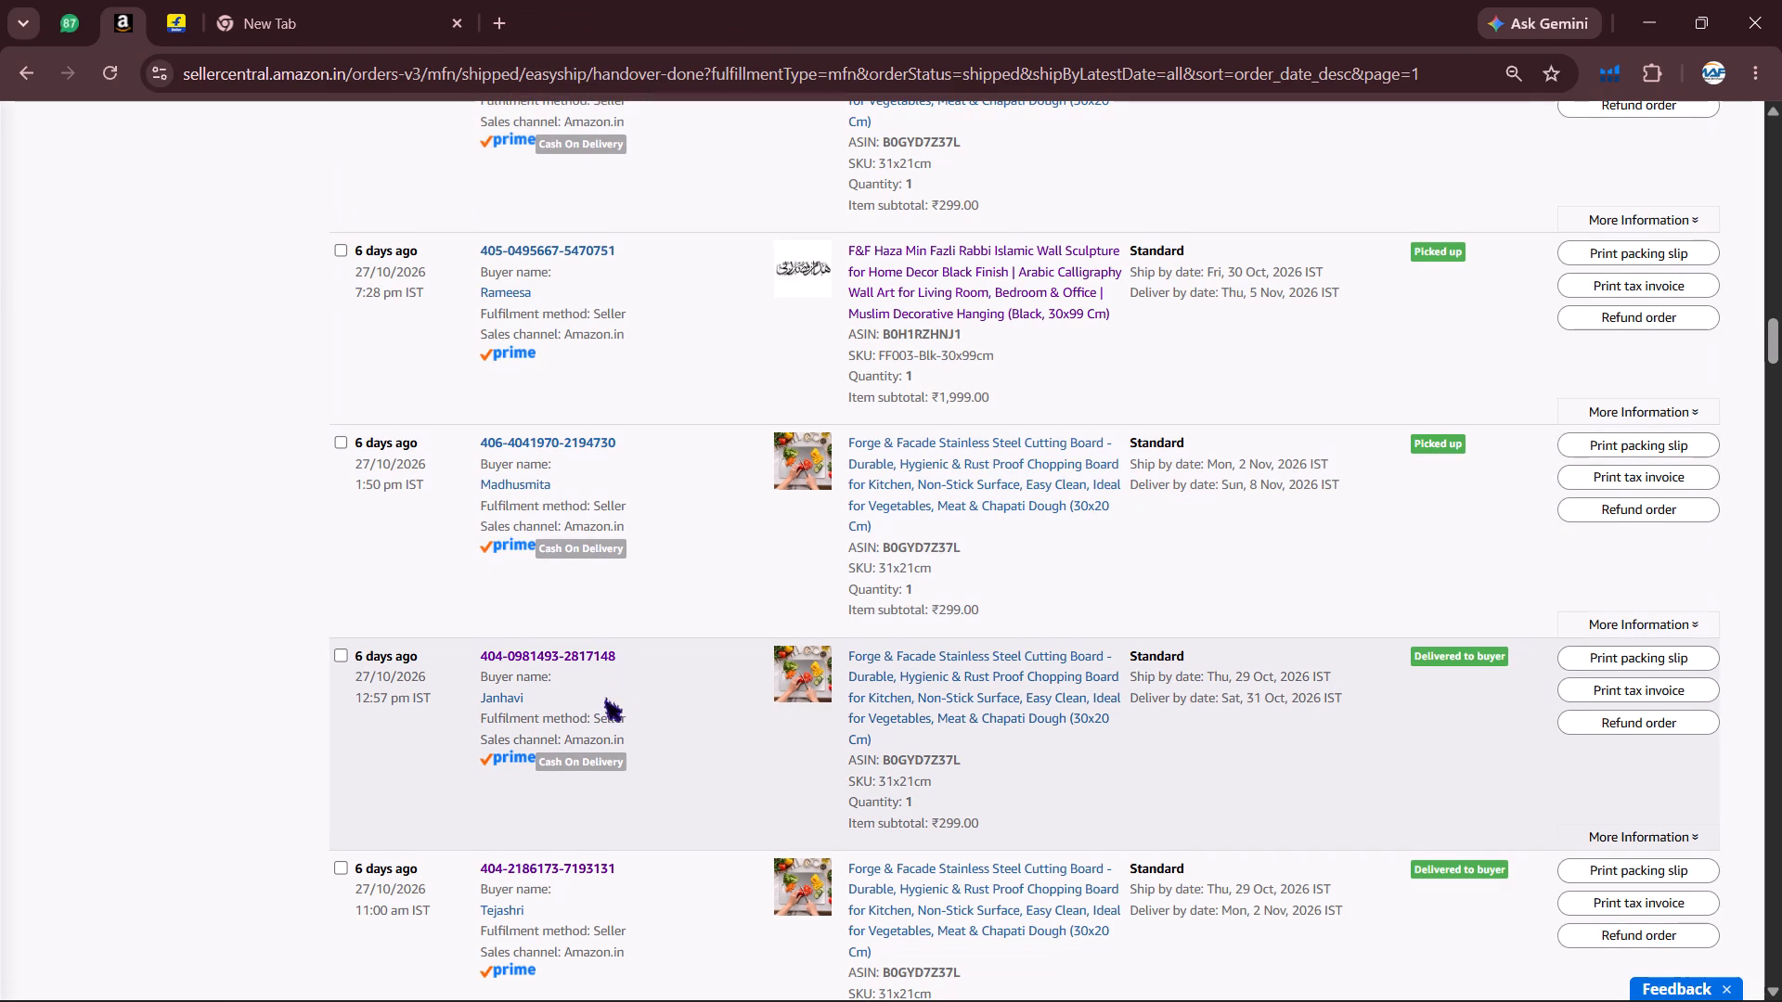
pyautogui.scroll(-2, 765, 743)
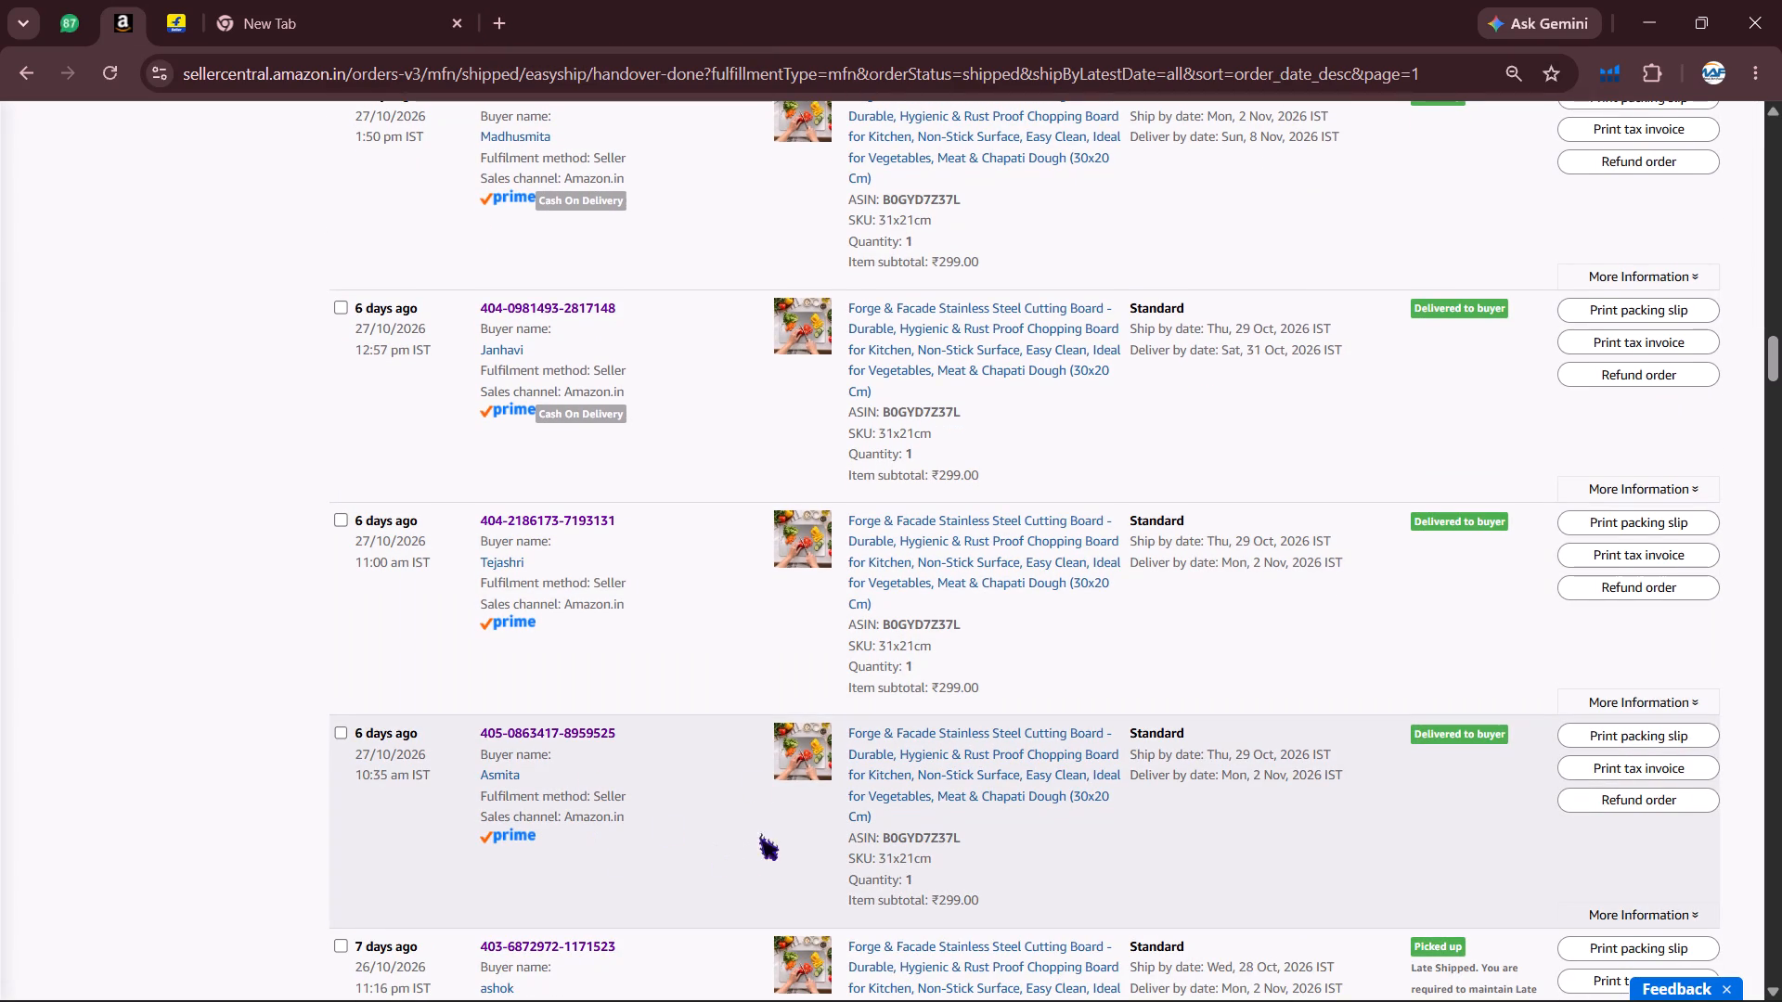
pyautogui.scroll(1, 733, 660)
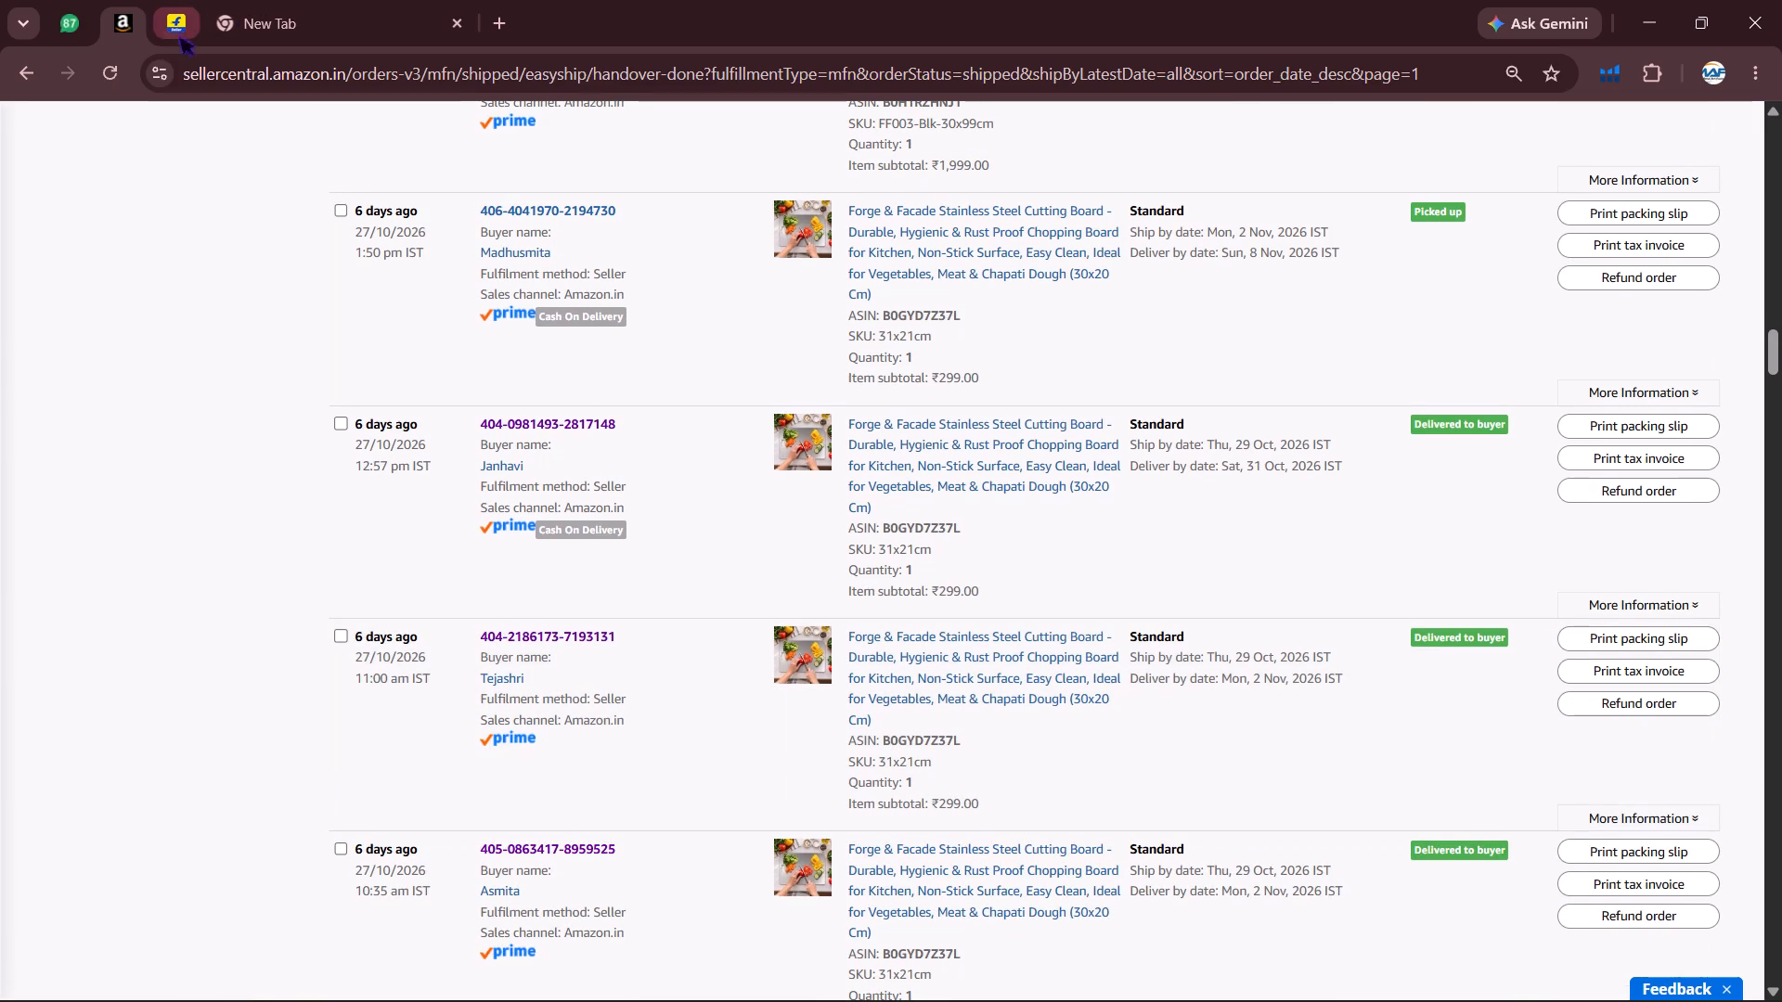
# Open the invoice 27-10-26(2) from Downloads, check its order details and close it.
pyautogui.hotkey('alt', 'Tab')
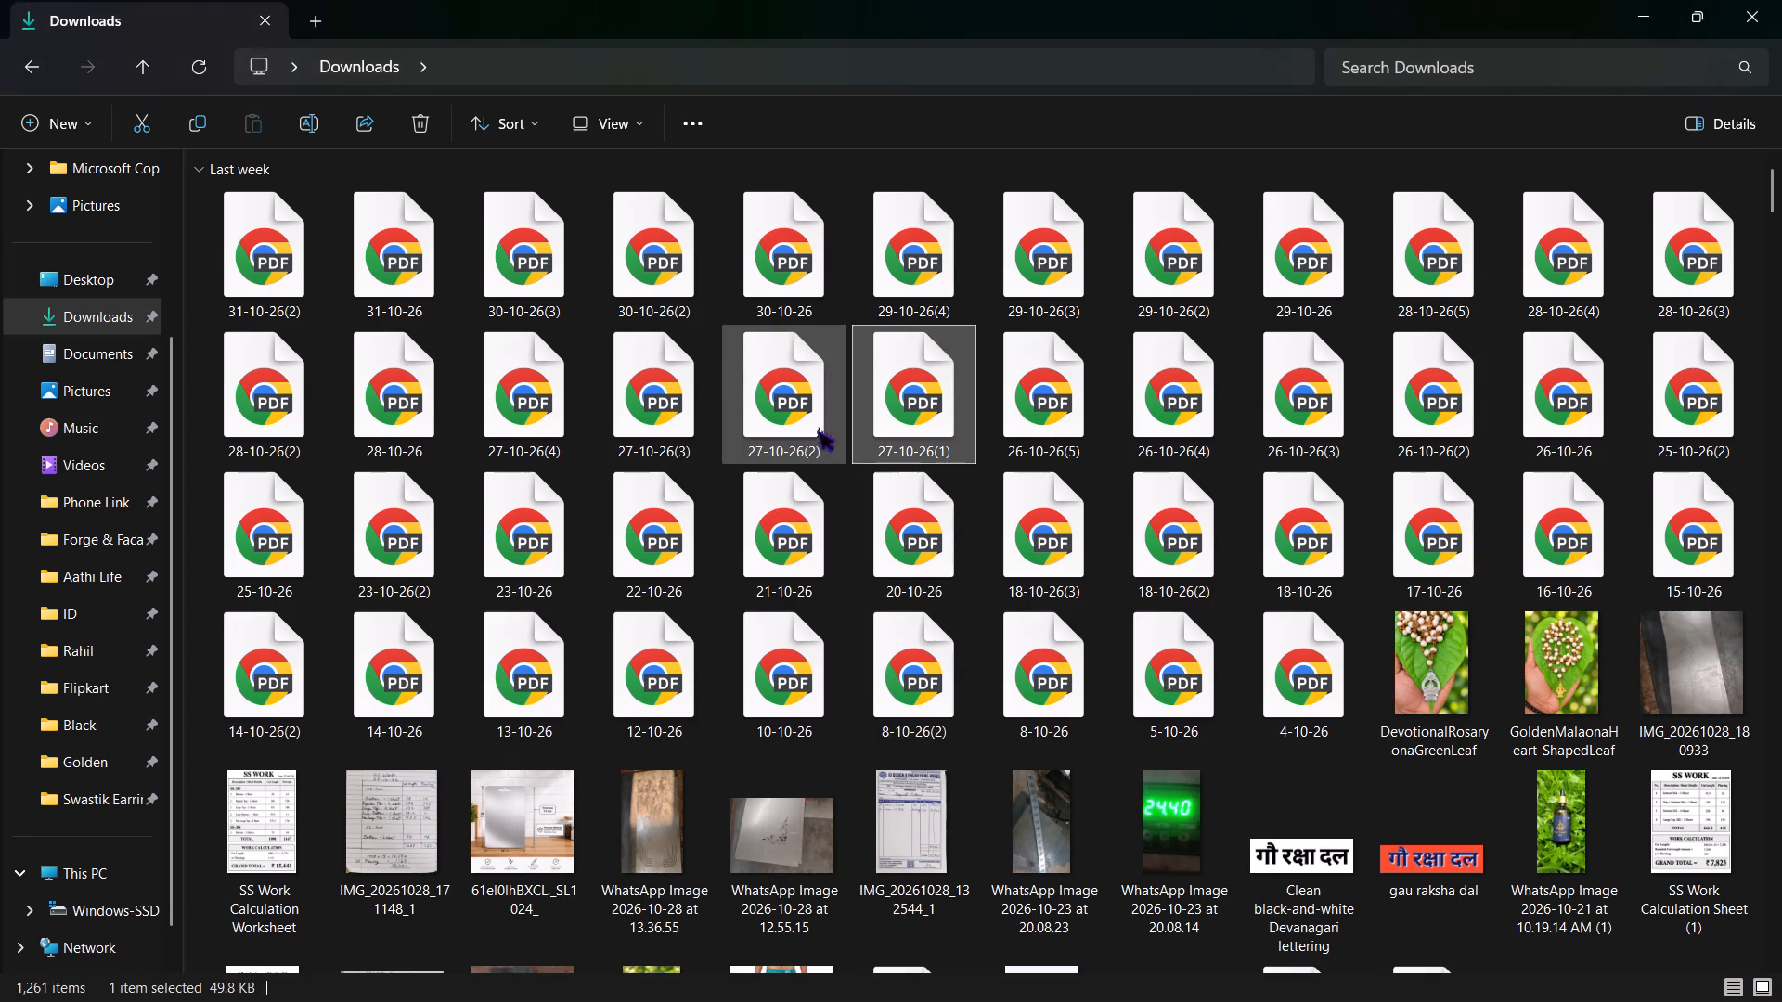
pyautogui.doubleClick(803, 400)
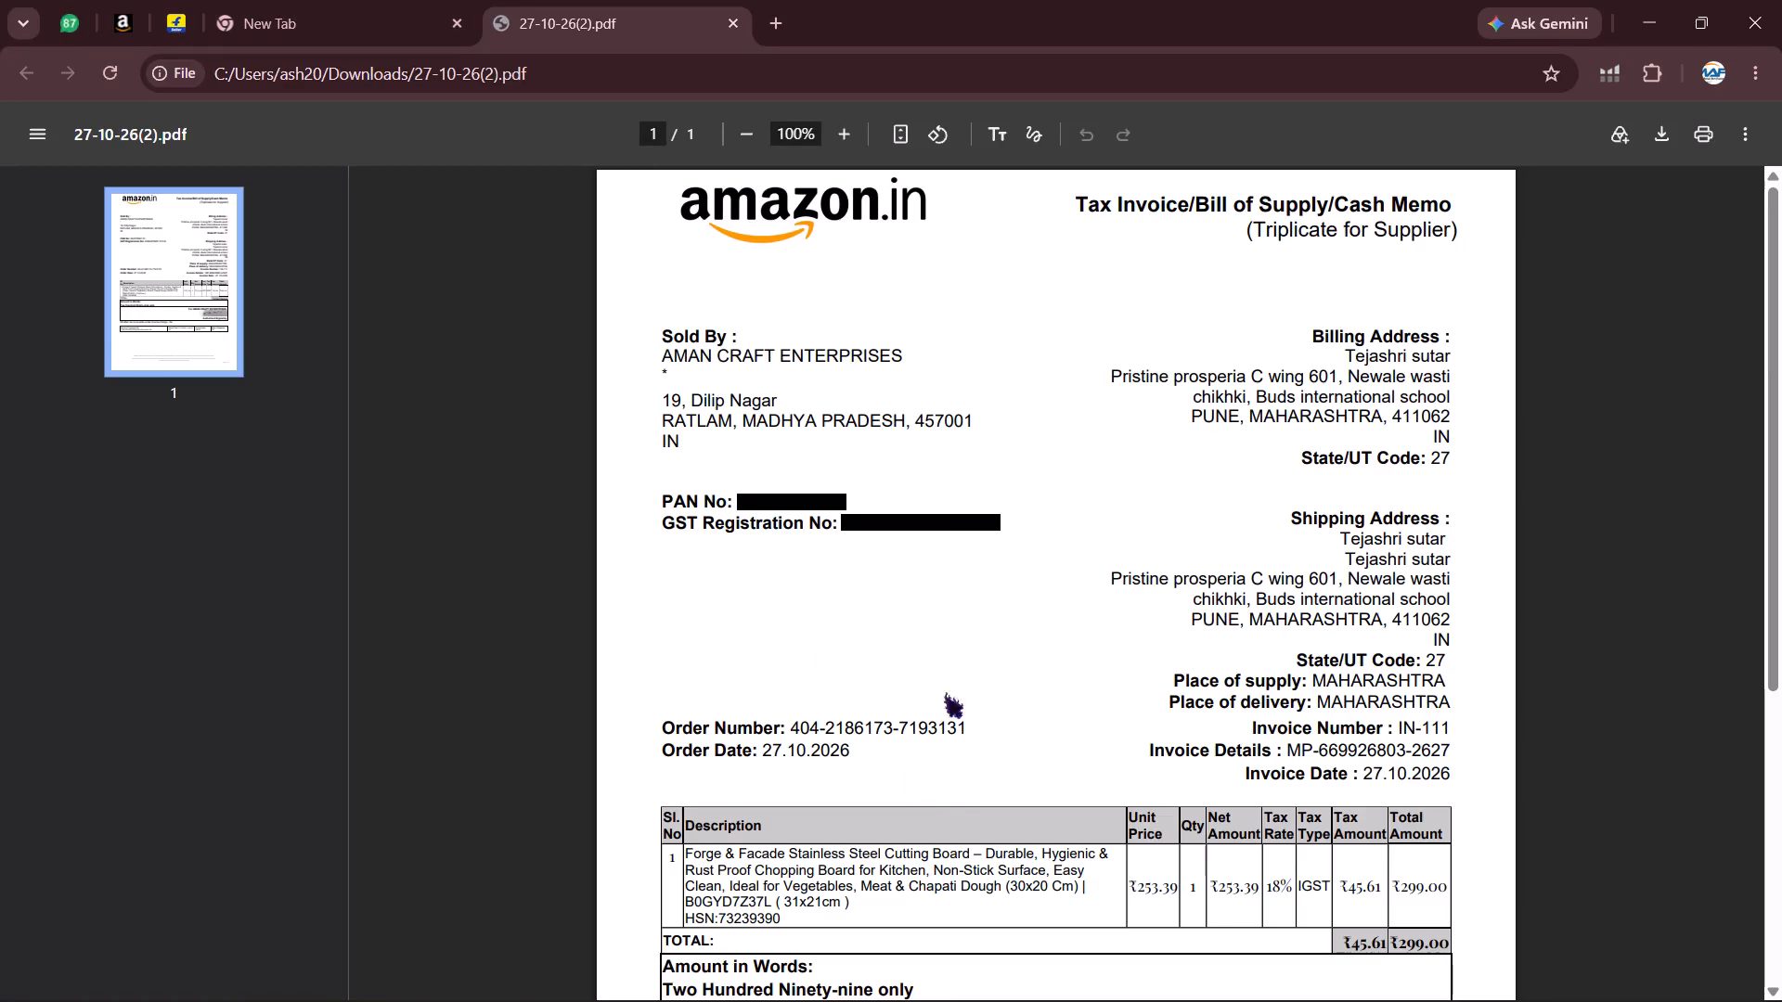
pyautogui.click(727, 25)
# Open the invoice 27-10-26(3) from Downloads, compare its order number with the 27 October shipped orders in Seller Central, and close it.
pyautogui.hotkey('alt', 'Tab')
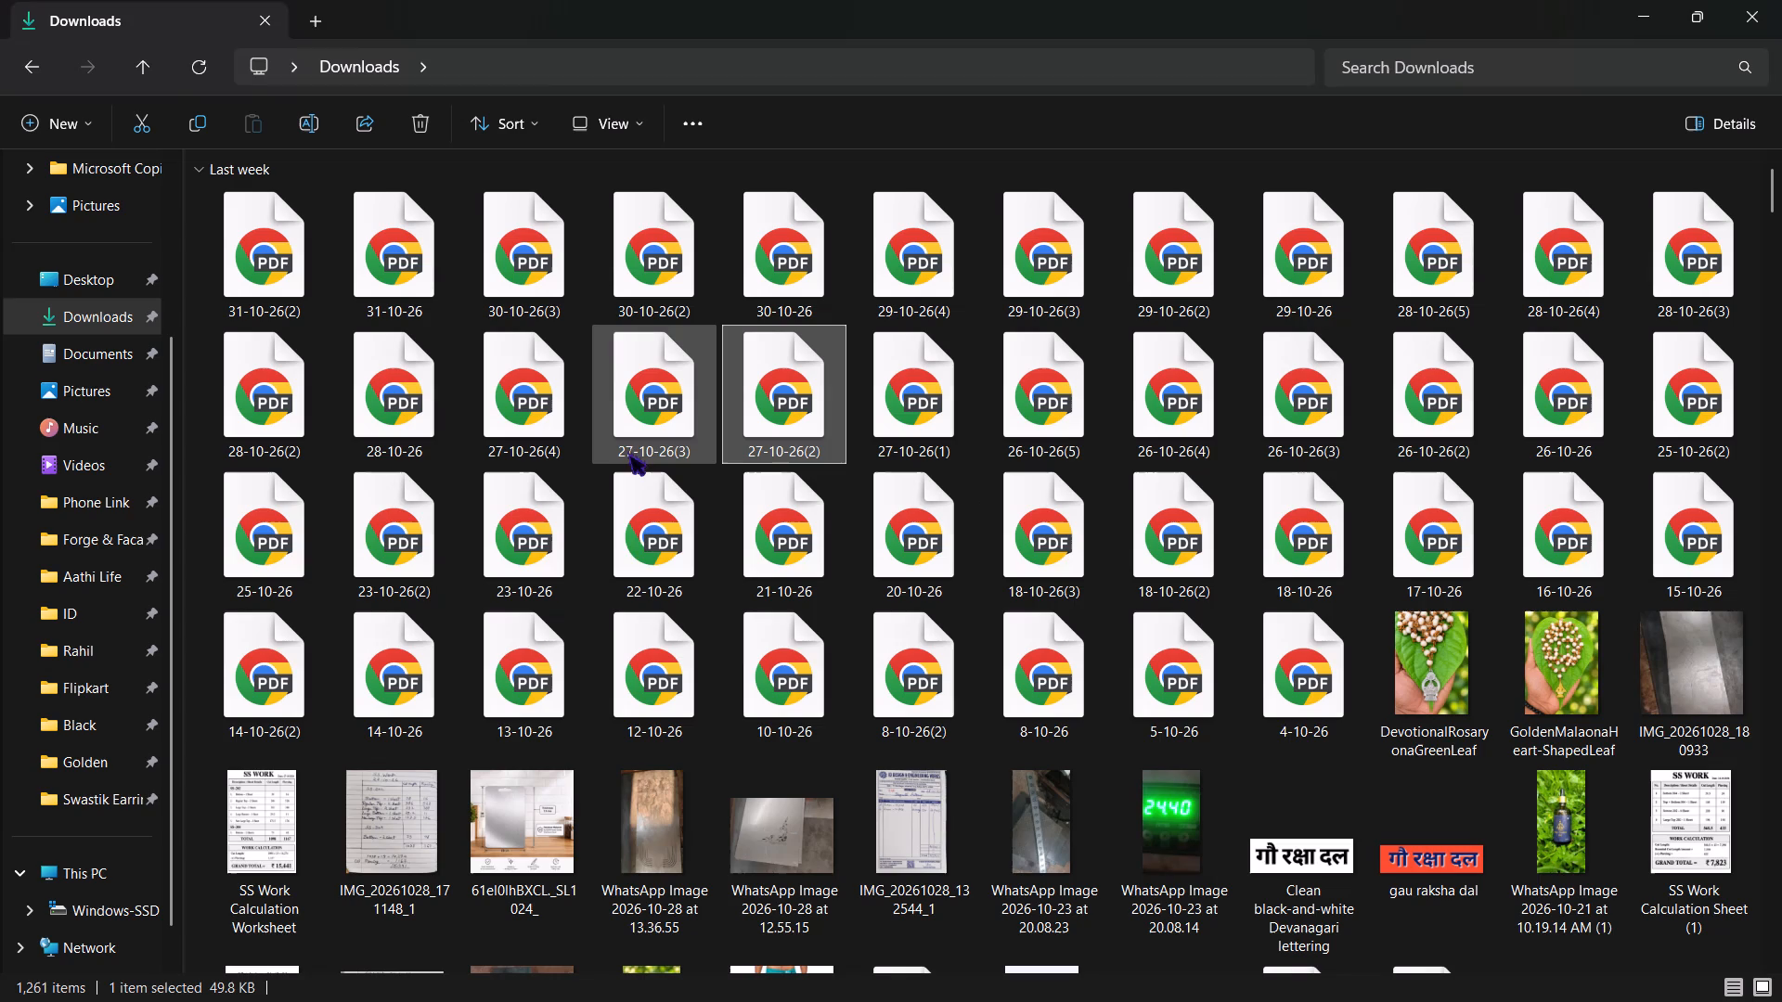
pyautogui.doubleClick(647, 405)
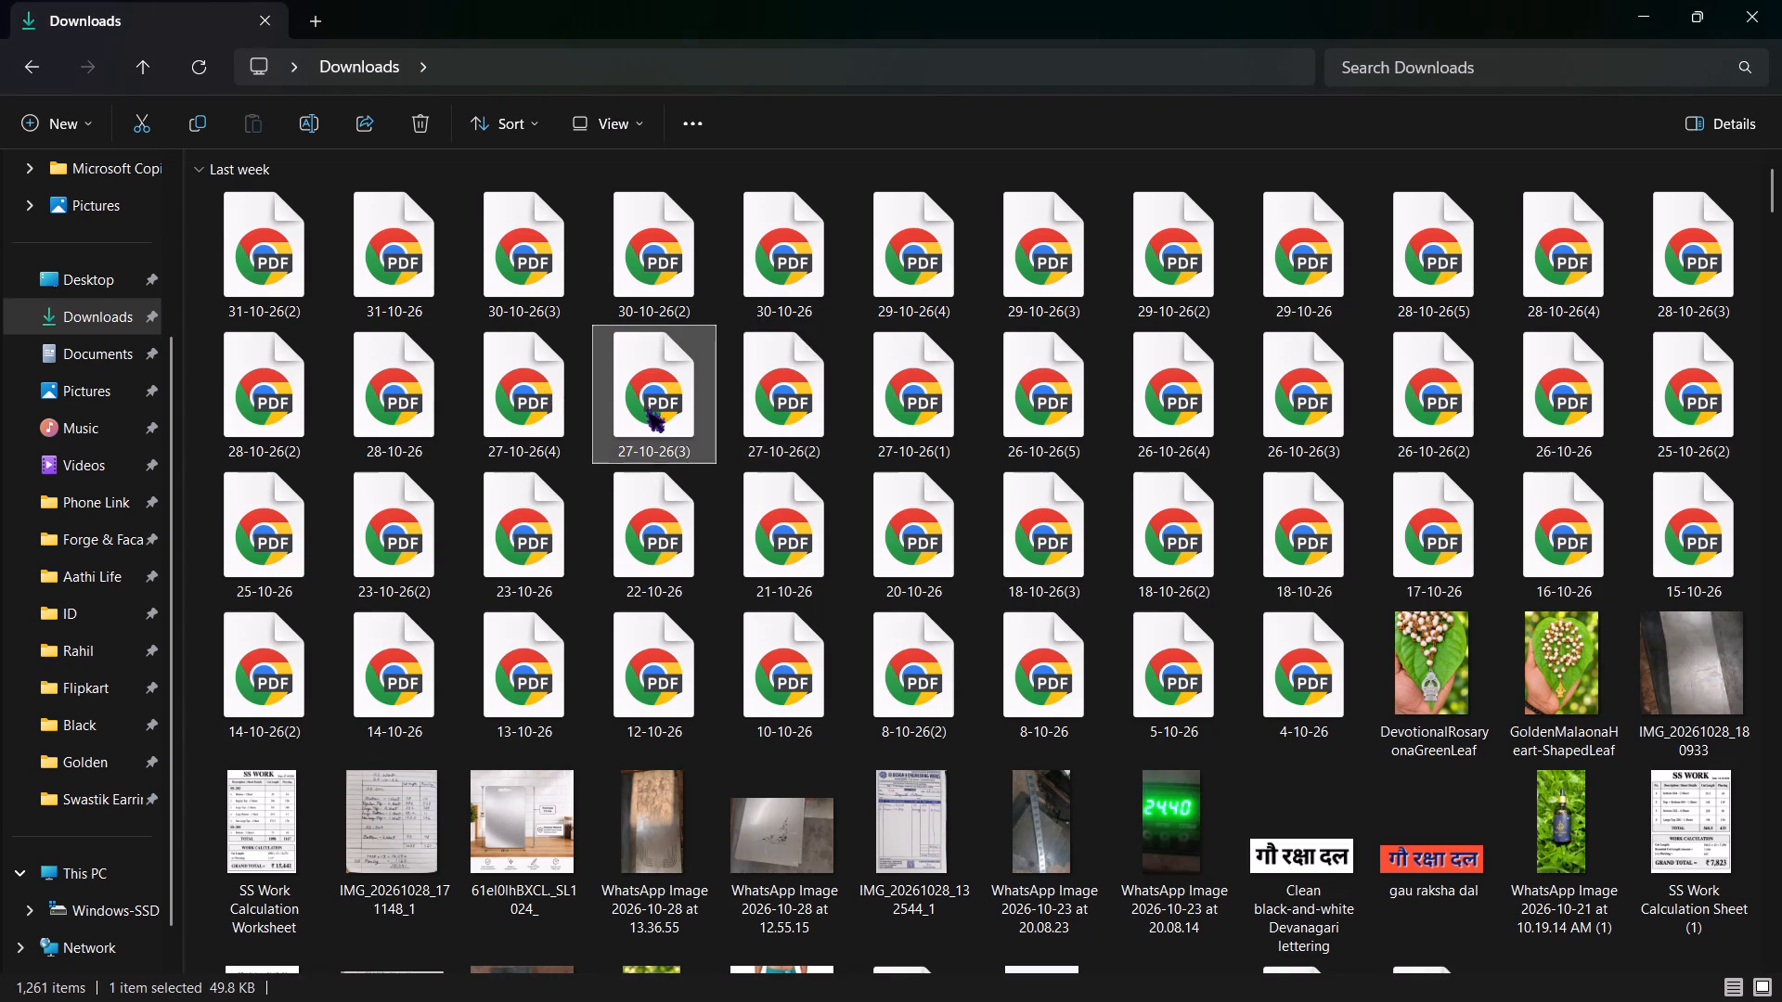
pyautogui.hotkey('alt', 'Tab')
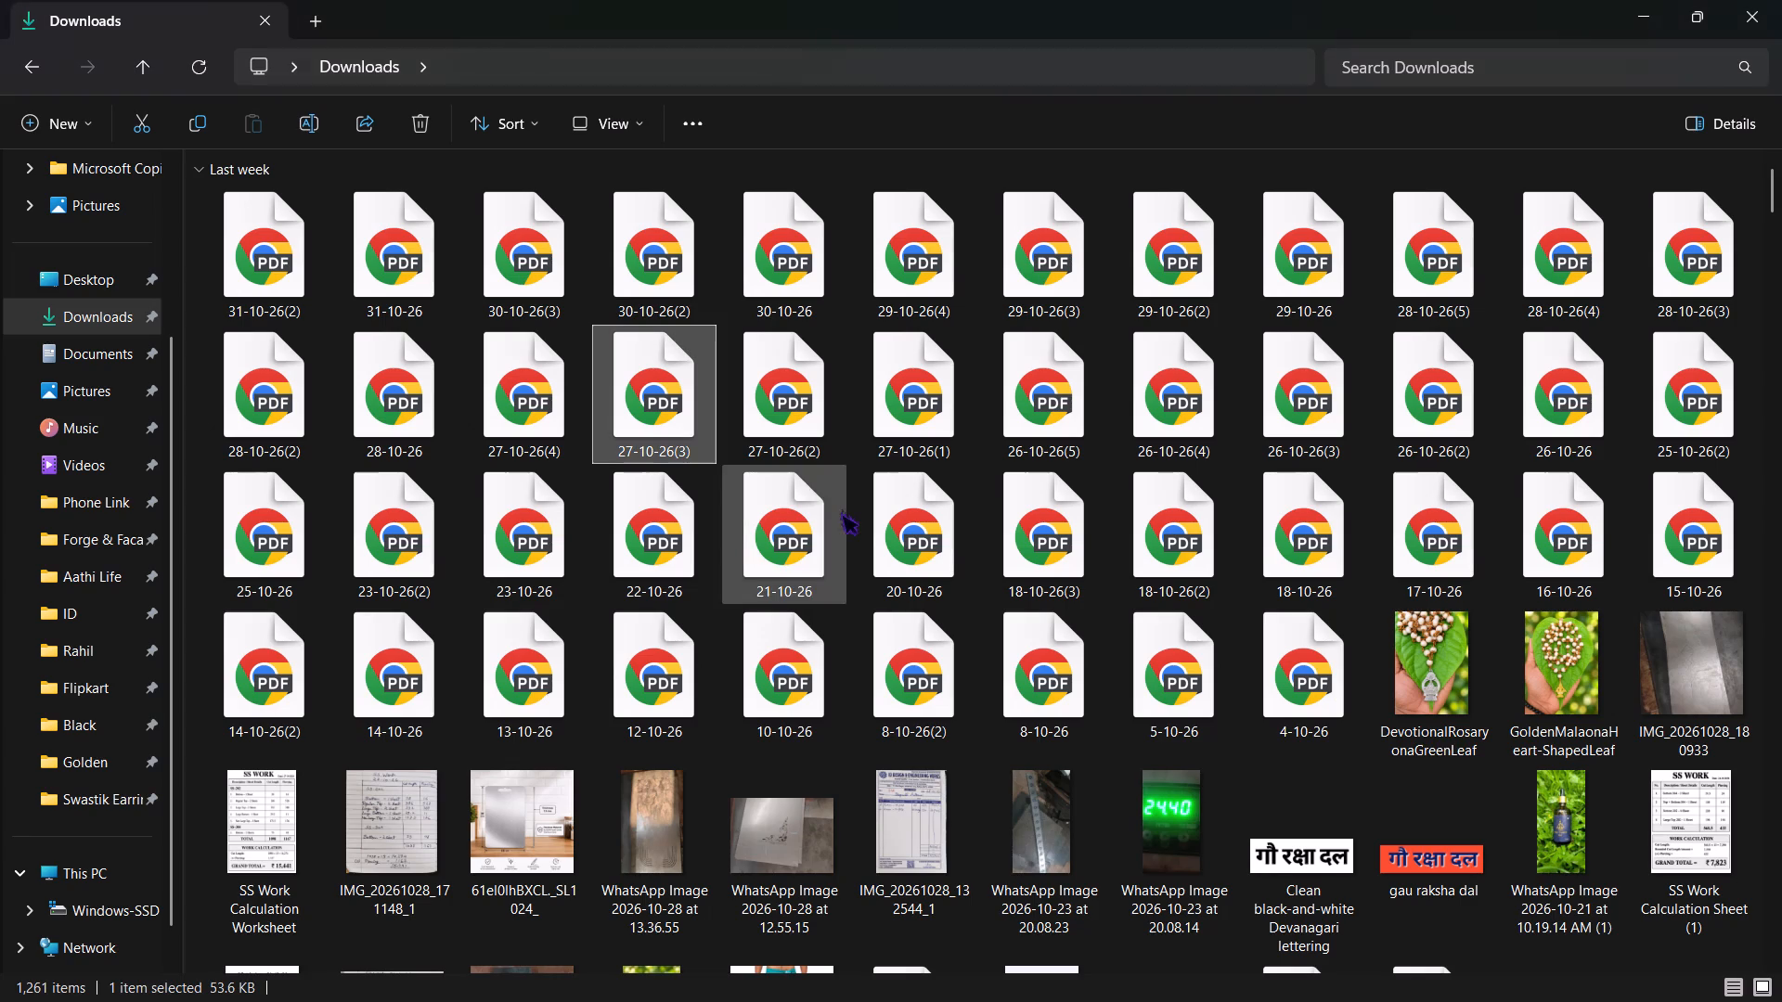
pyautogui.hotkey('alt', 'Tab')
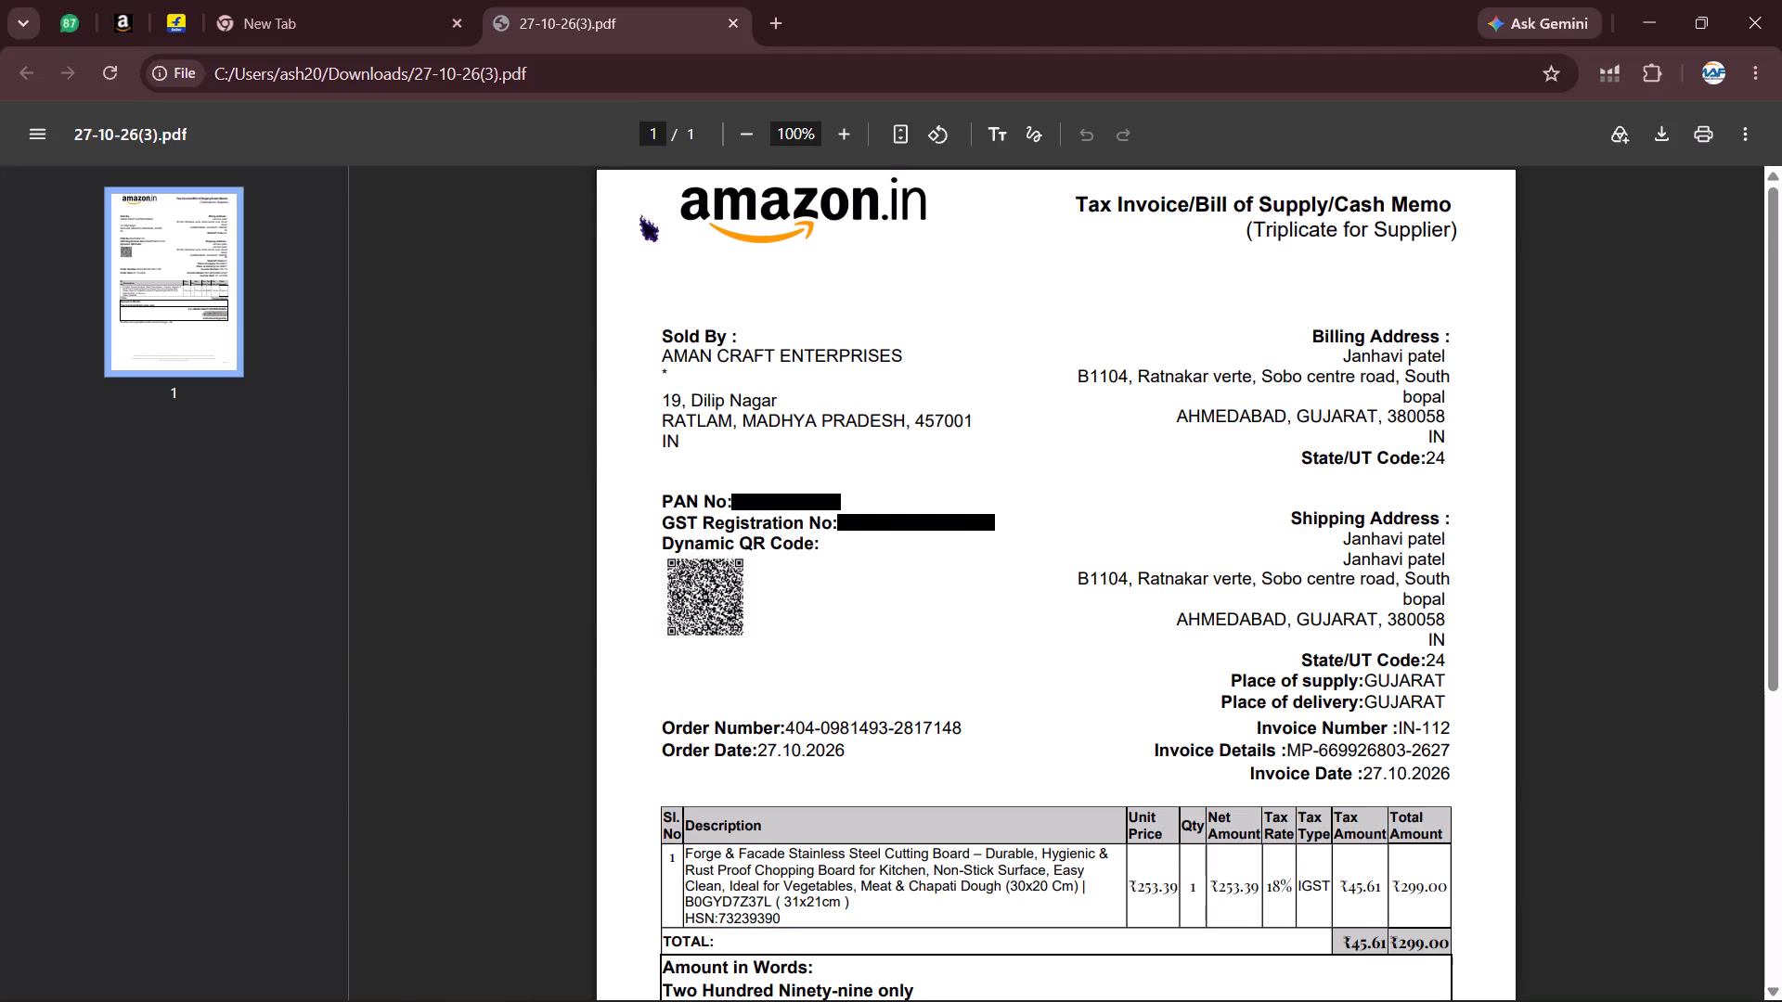
pyautogui.click(123, 0)
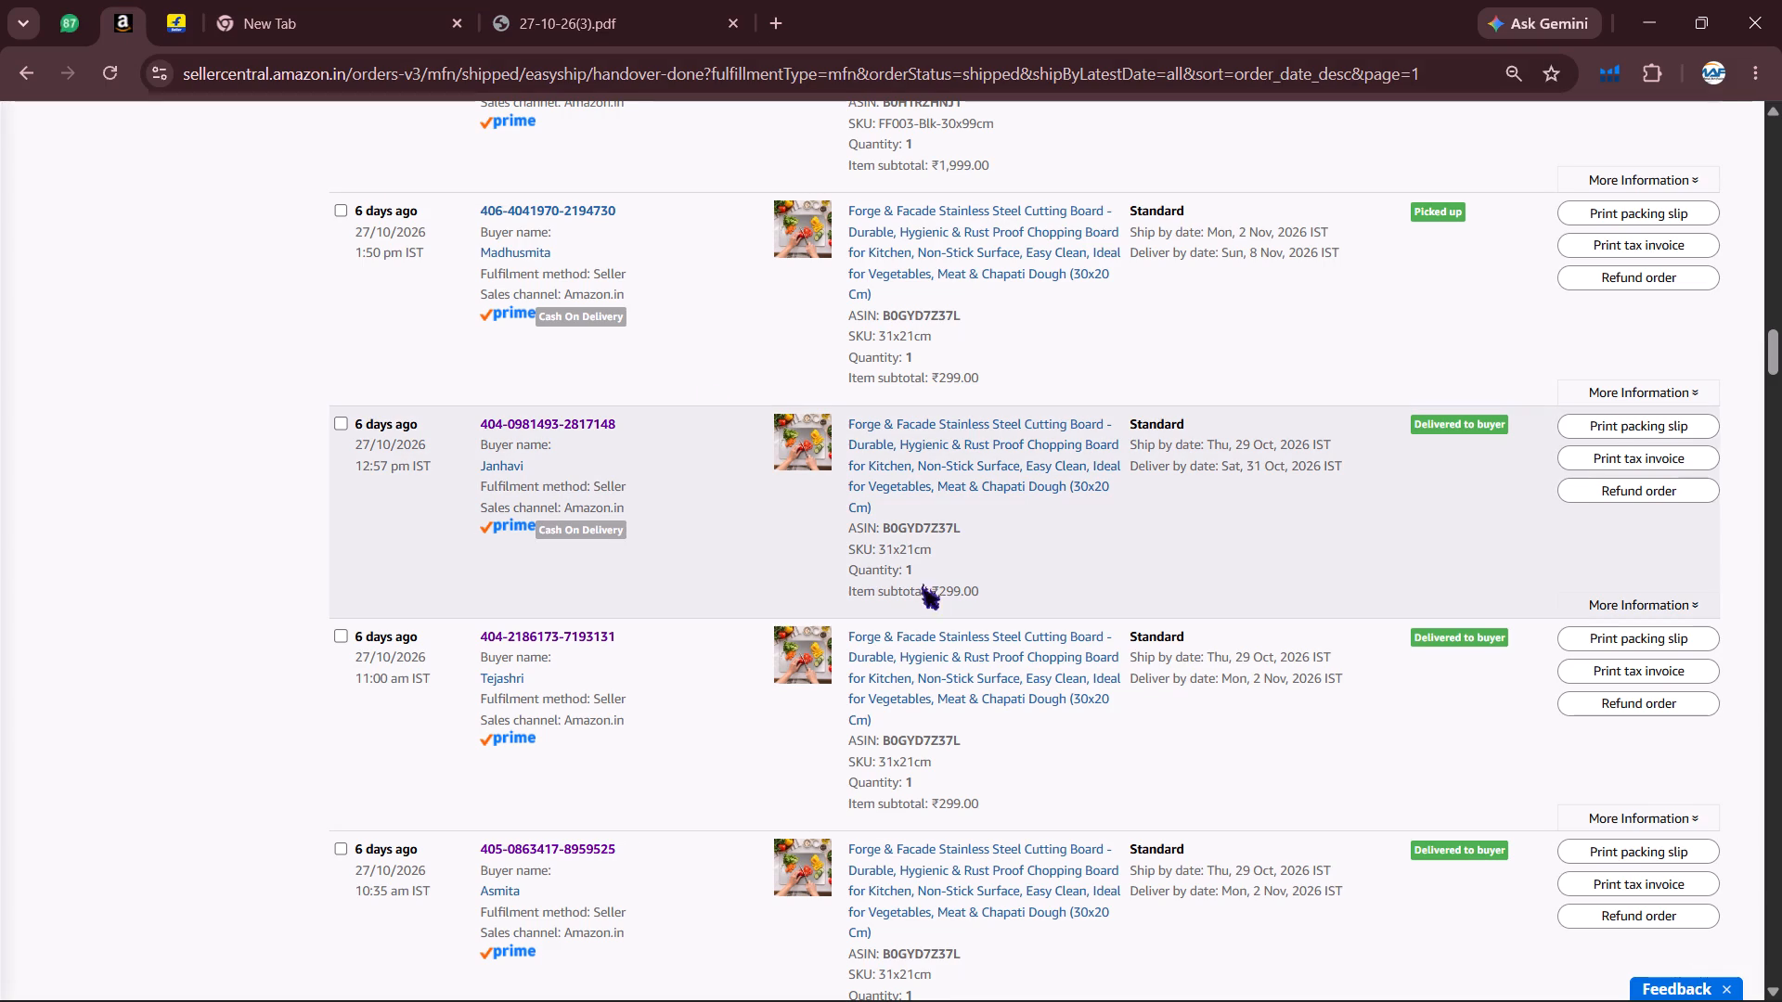
pyautogui.scroll(2, 683, 557)
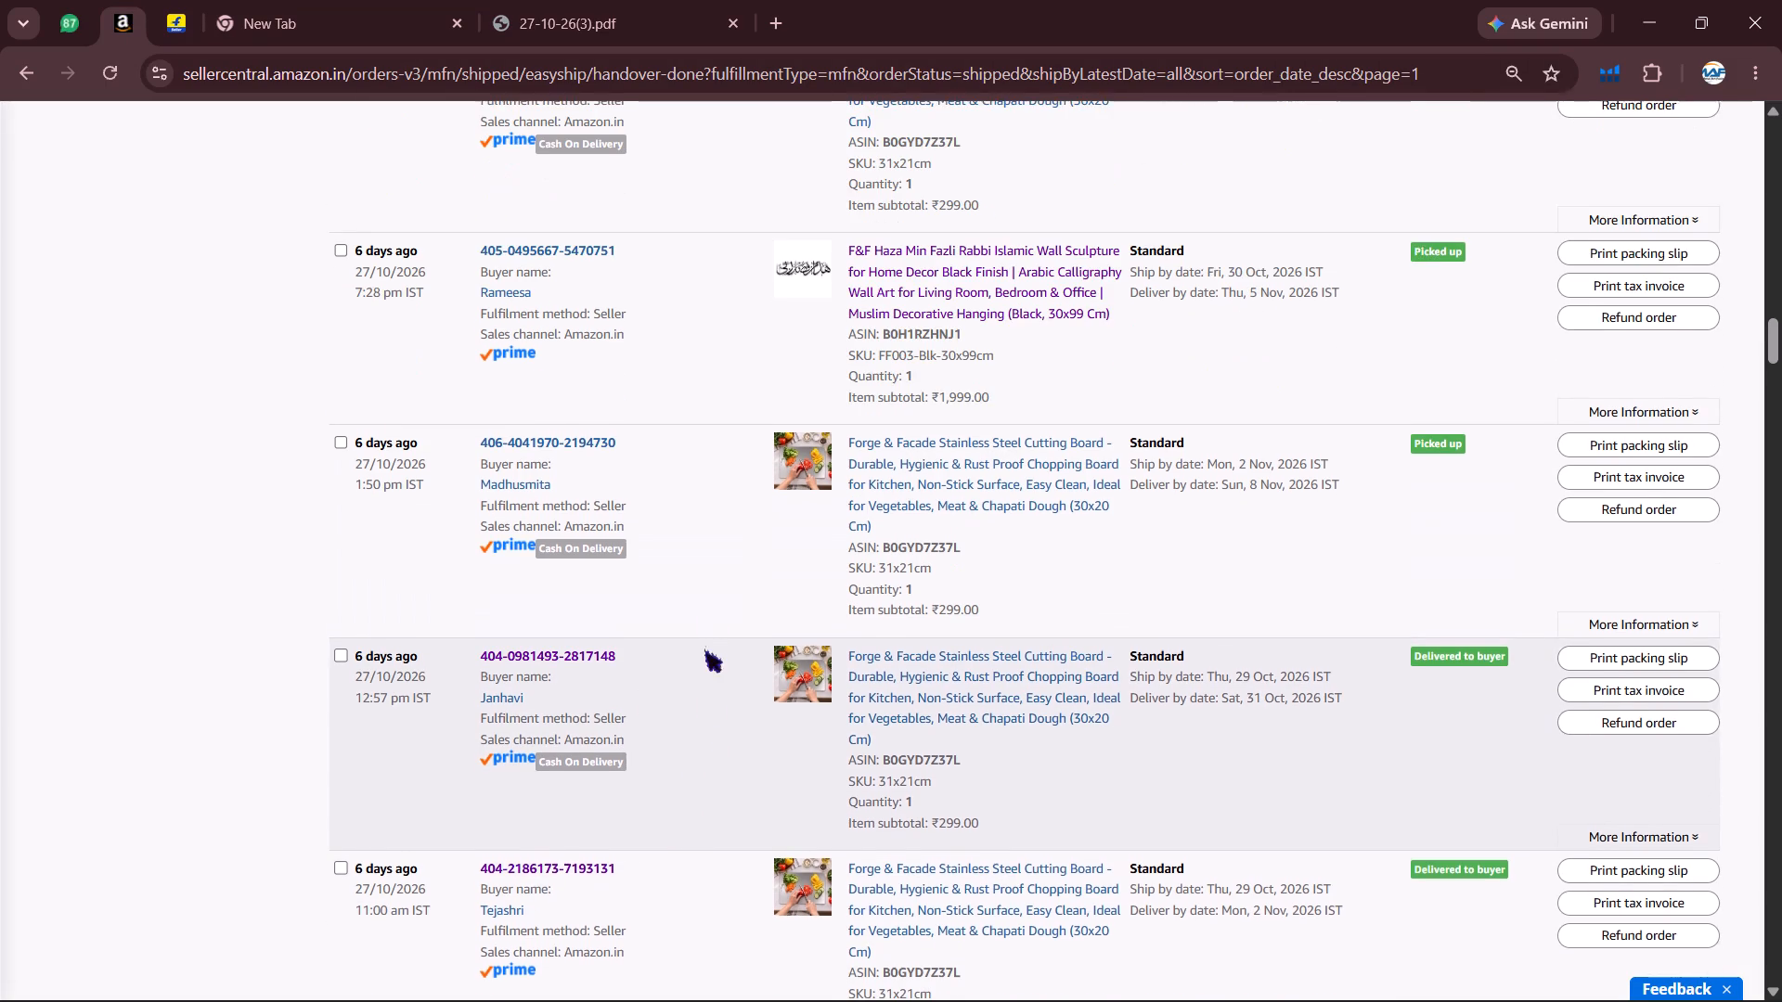
pyautogui.scroll(1, 694, 711)
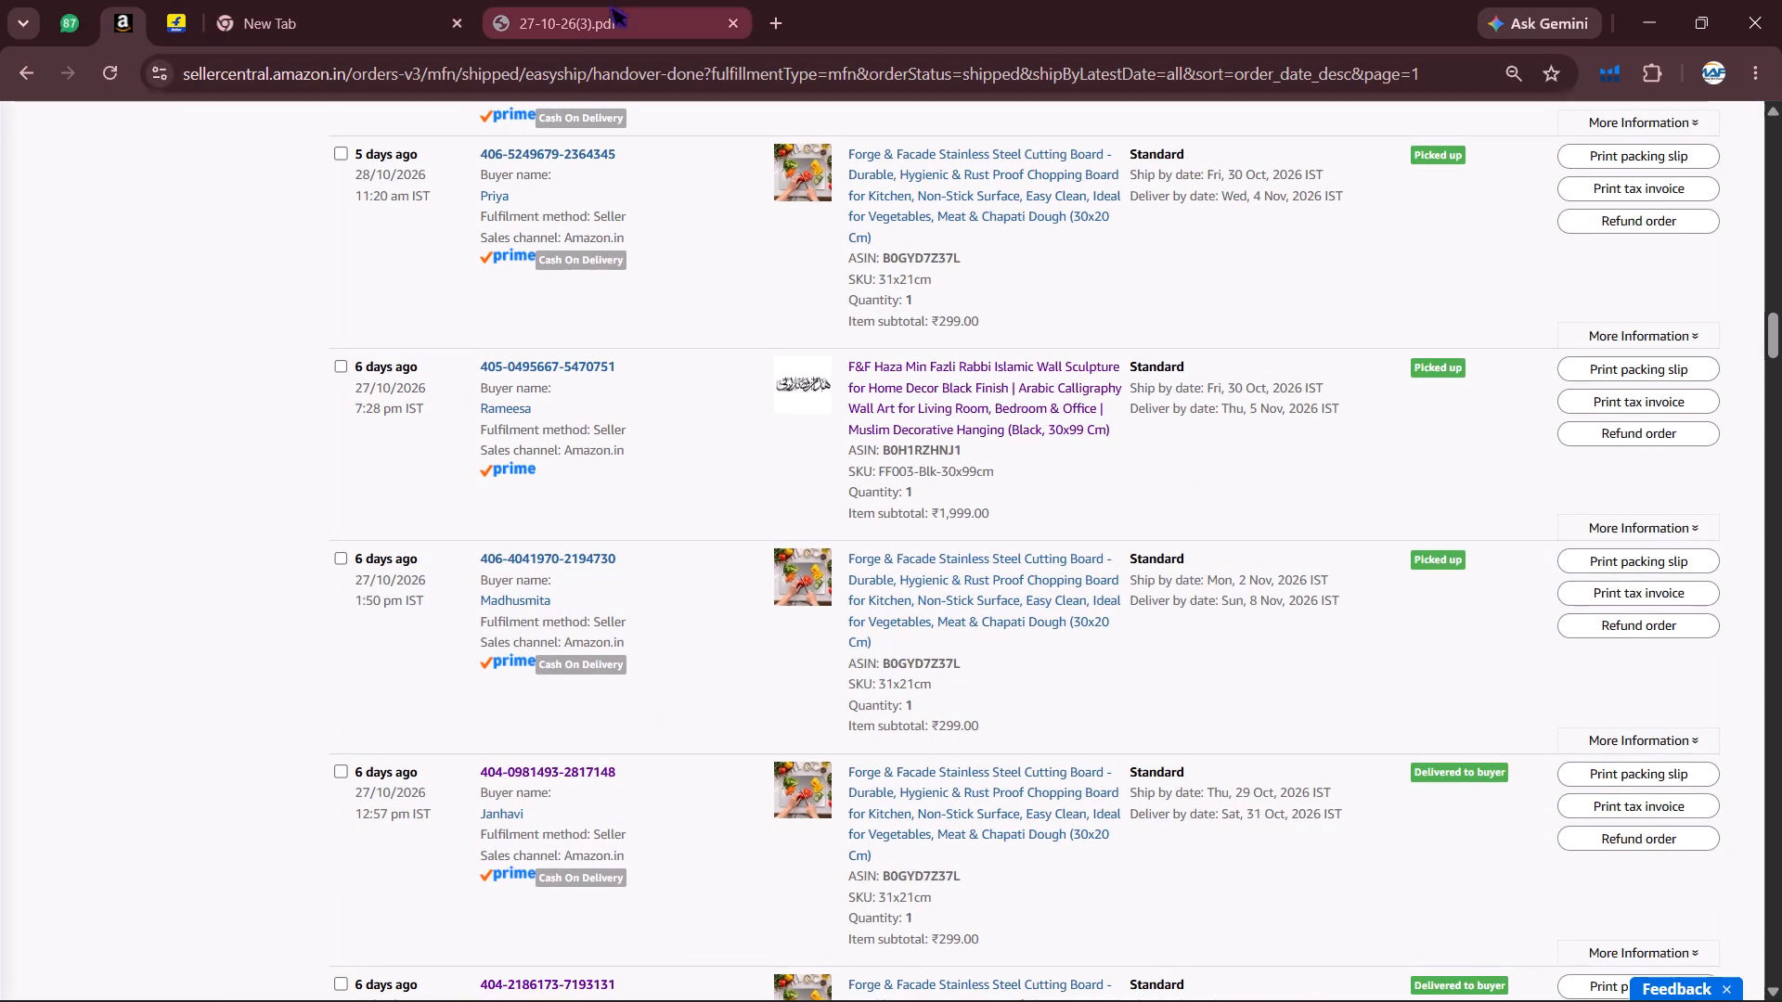
pyautogui.click(736, 18)
# Open the invoice 27-10-26(4) from Downloads and compare its order number with the 27 October shipped orders in Seller Central.
pyautogui.hotkey('alt', 'Tab')
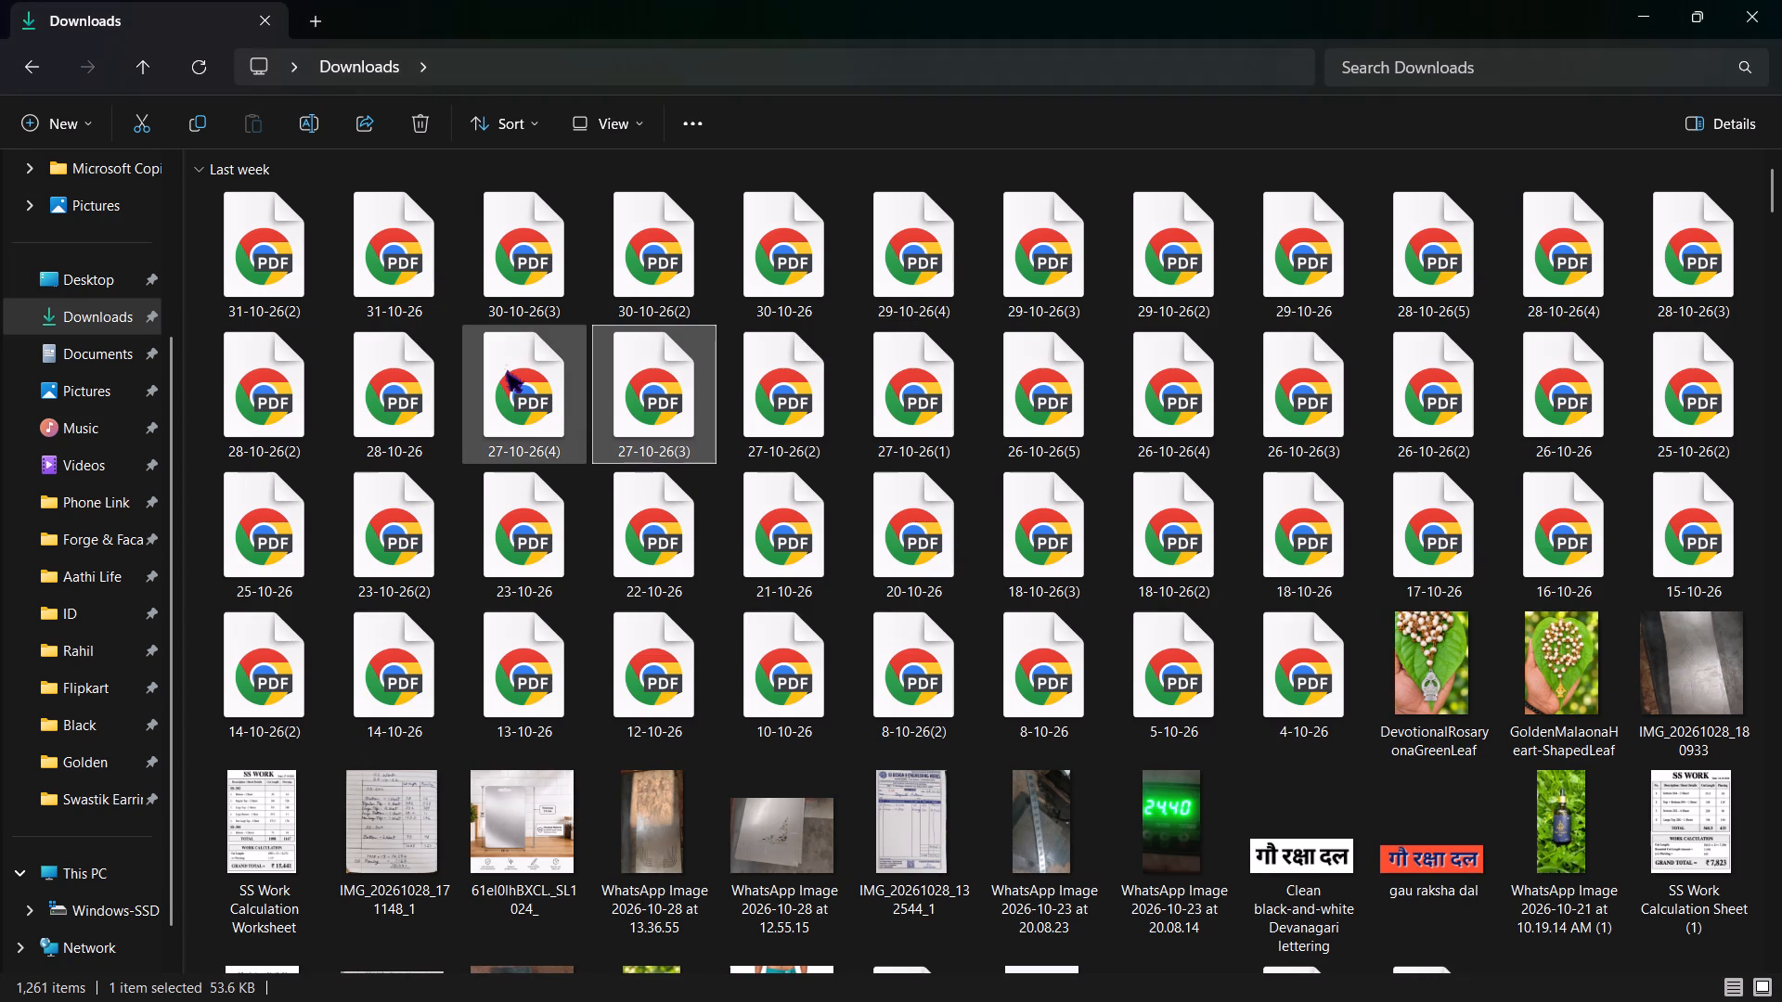
pyautogui.doubleClick(505, 366)
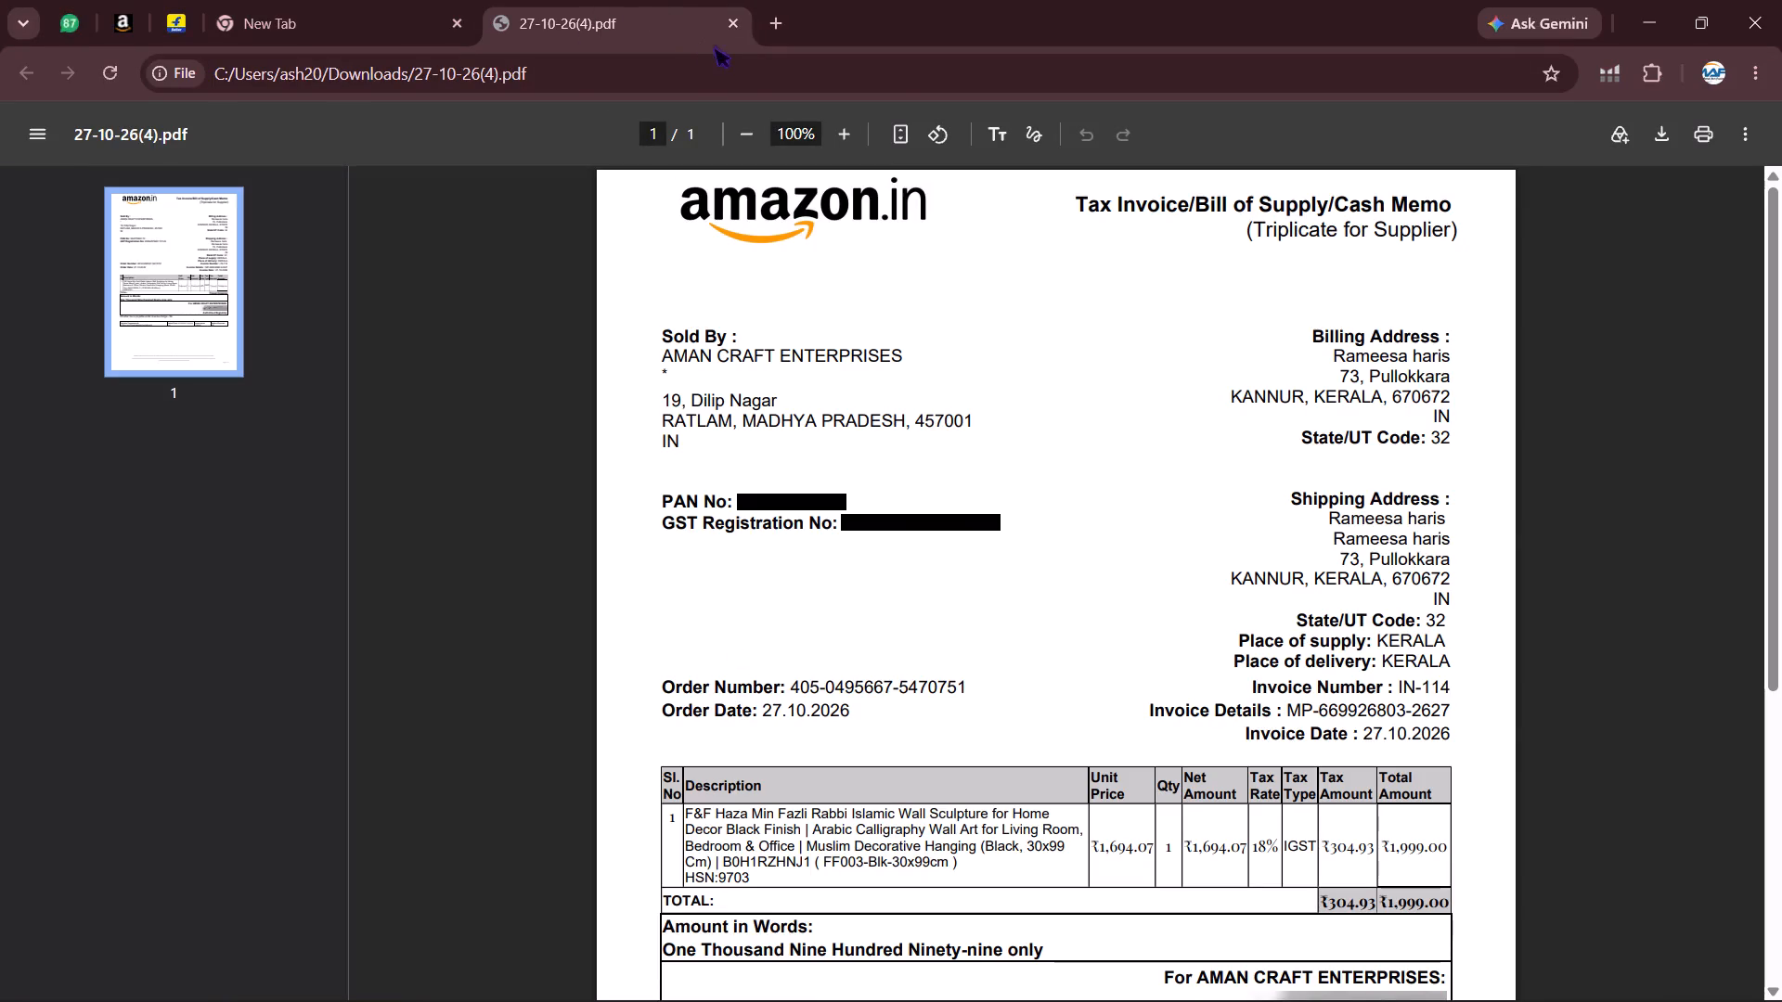
pyautogui.click(734, 28)
pyautogui.hotkey('alt', 'Tab')
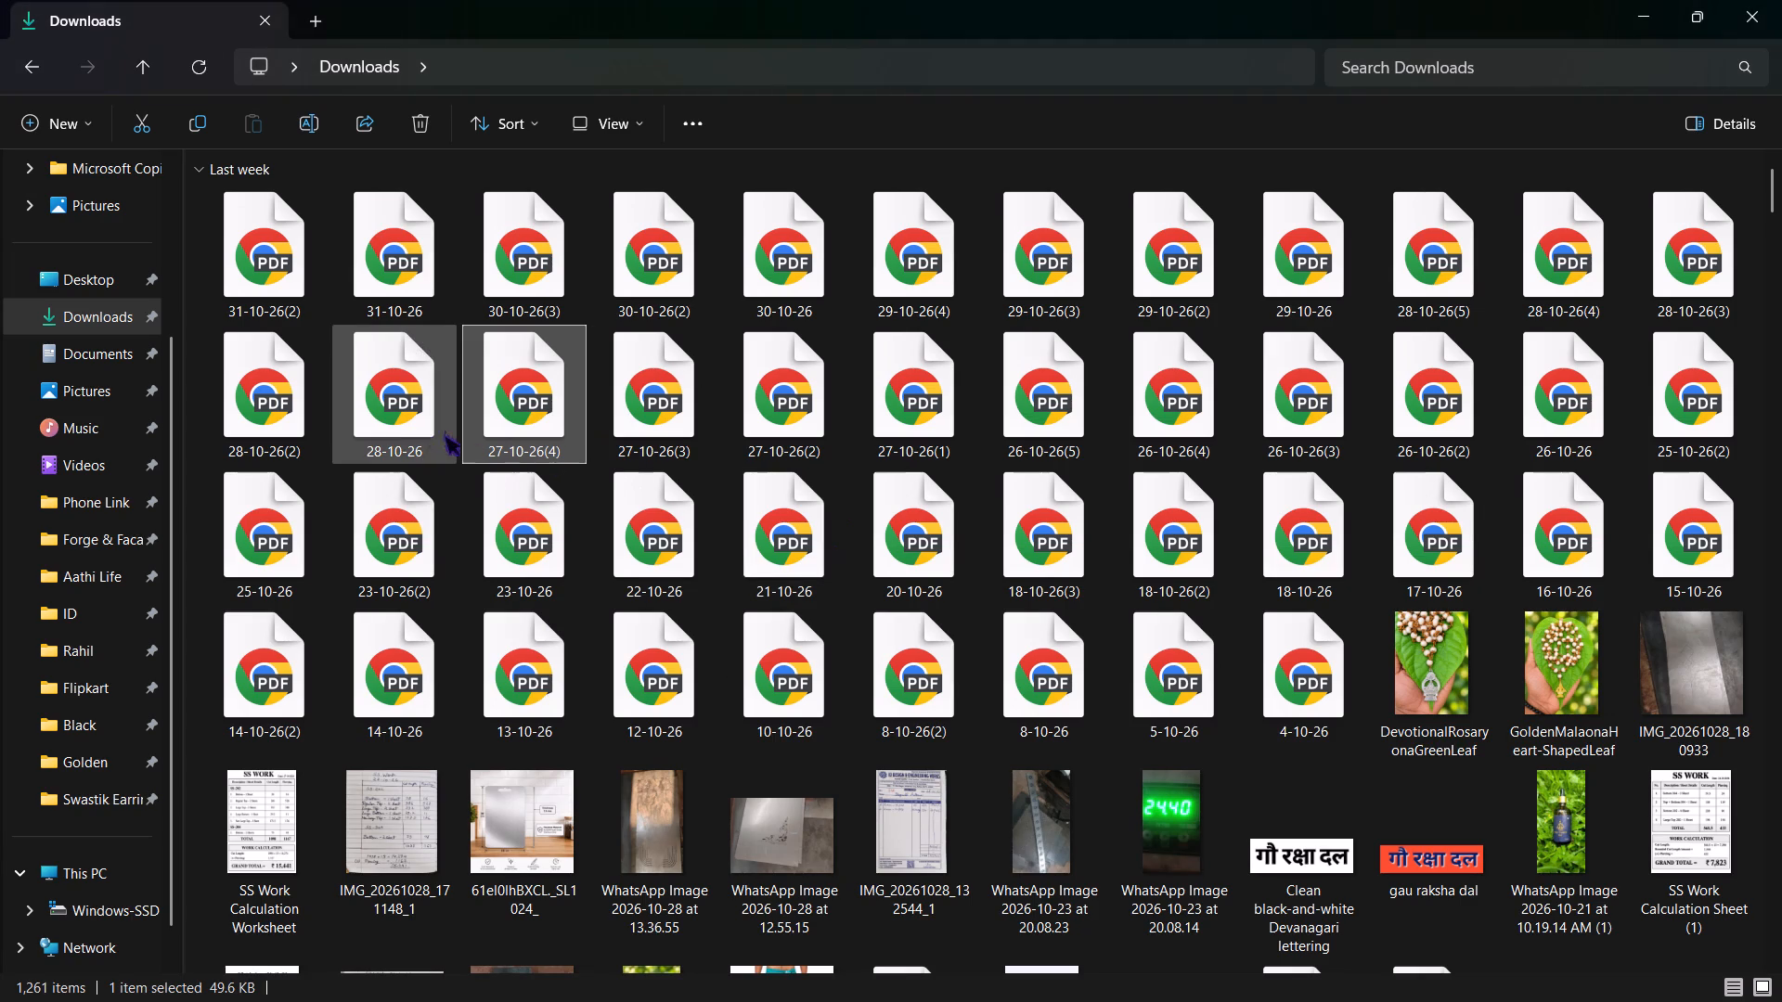
pyautogui.doubleClick(529, 396)
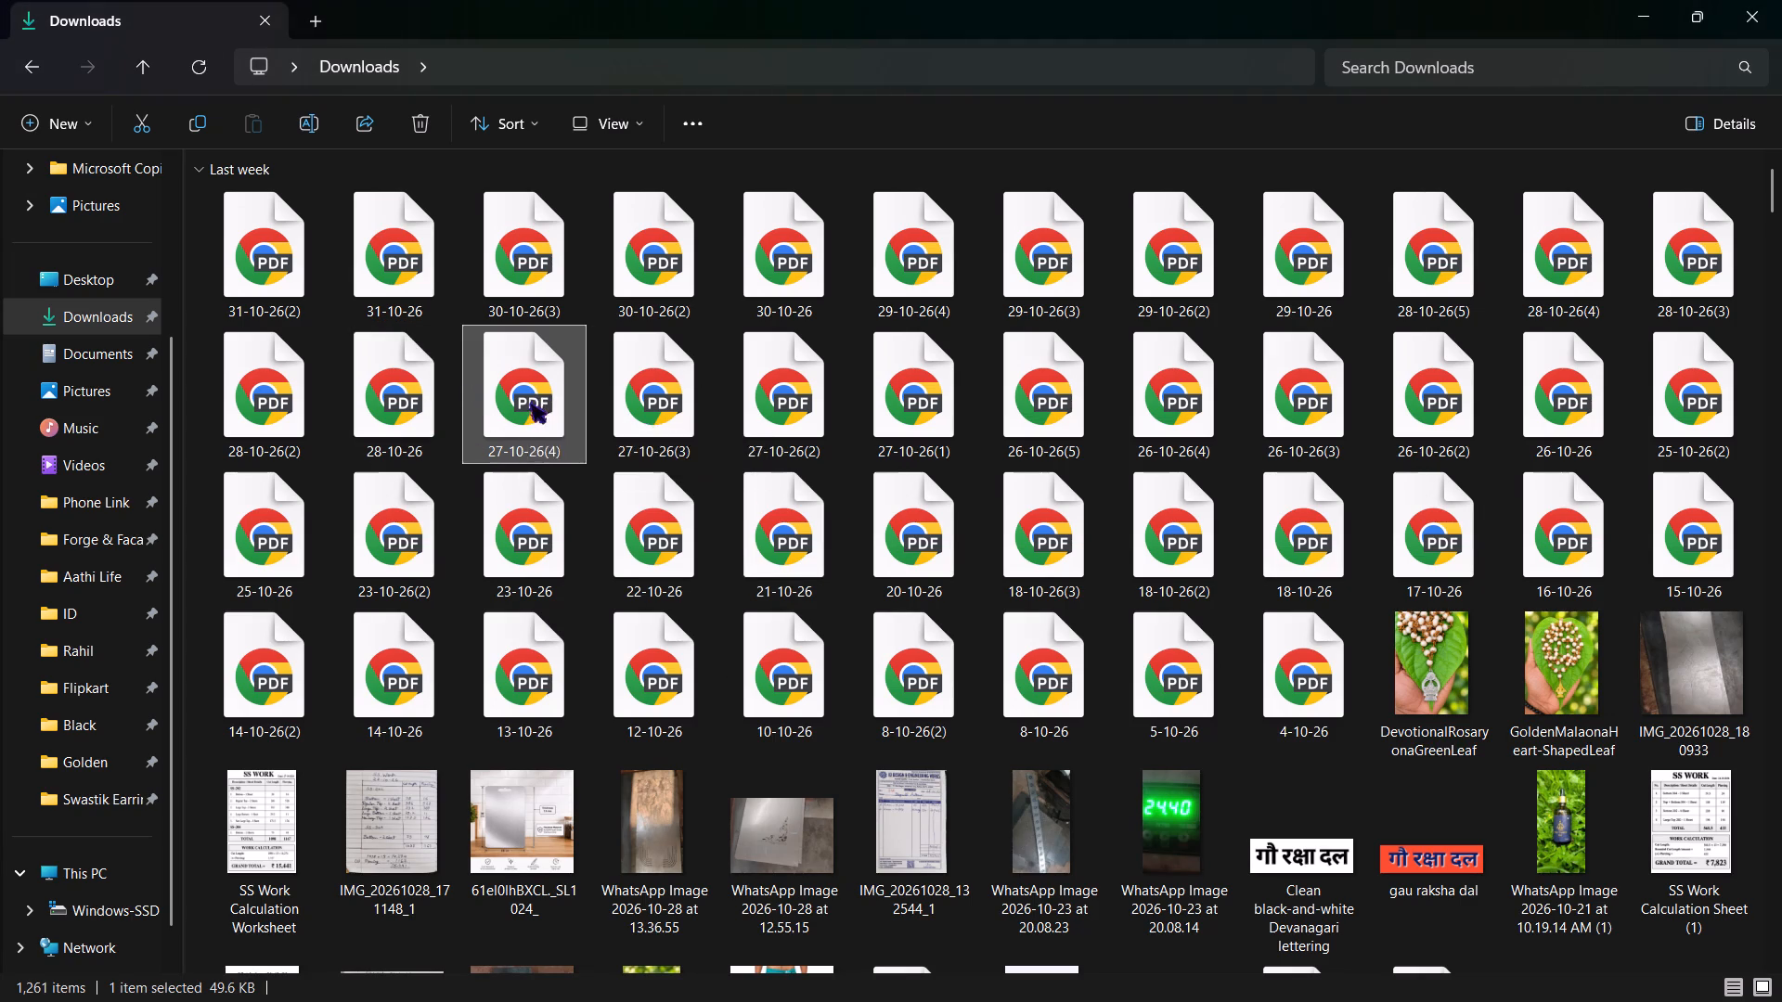
pyautogui.hotkey('alt', 'Tab')
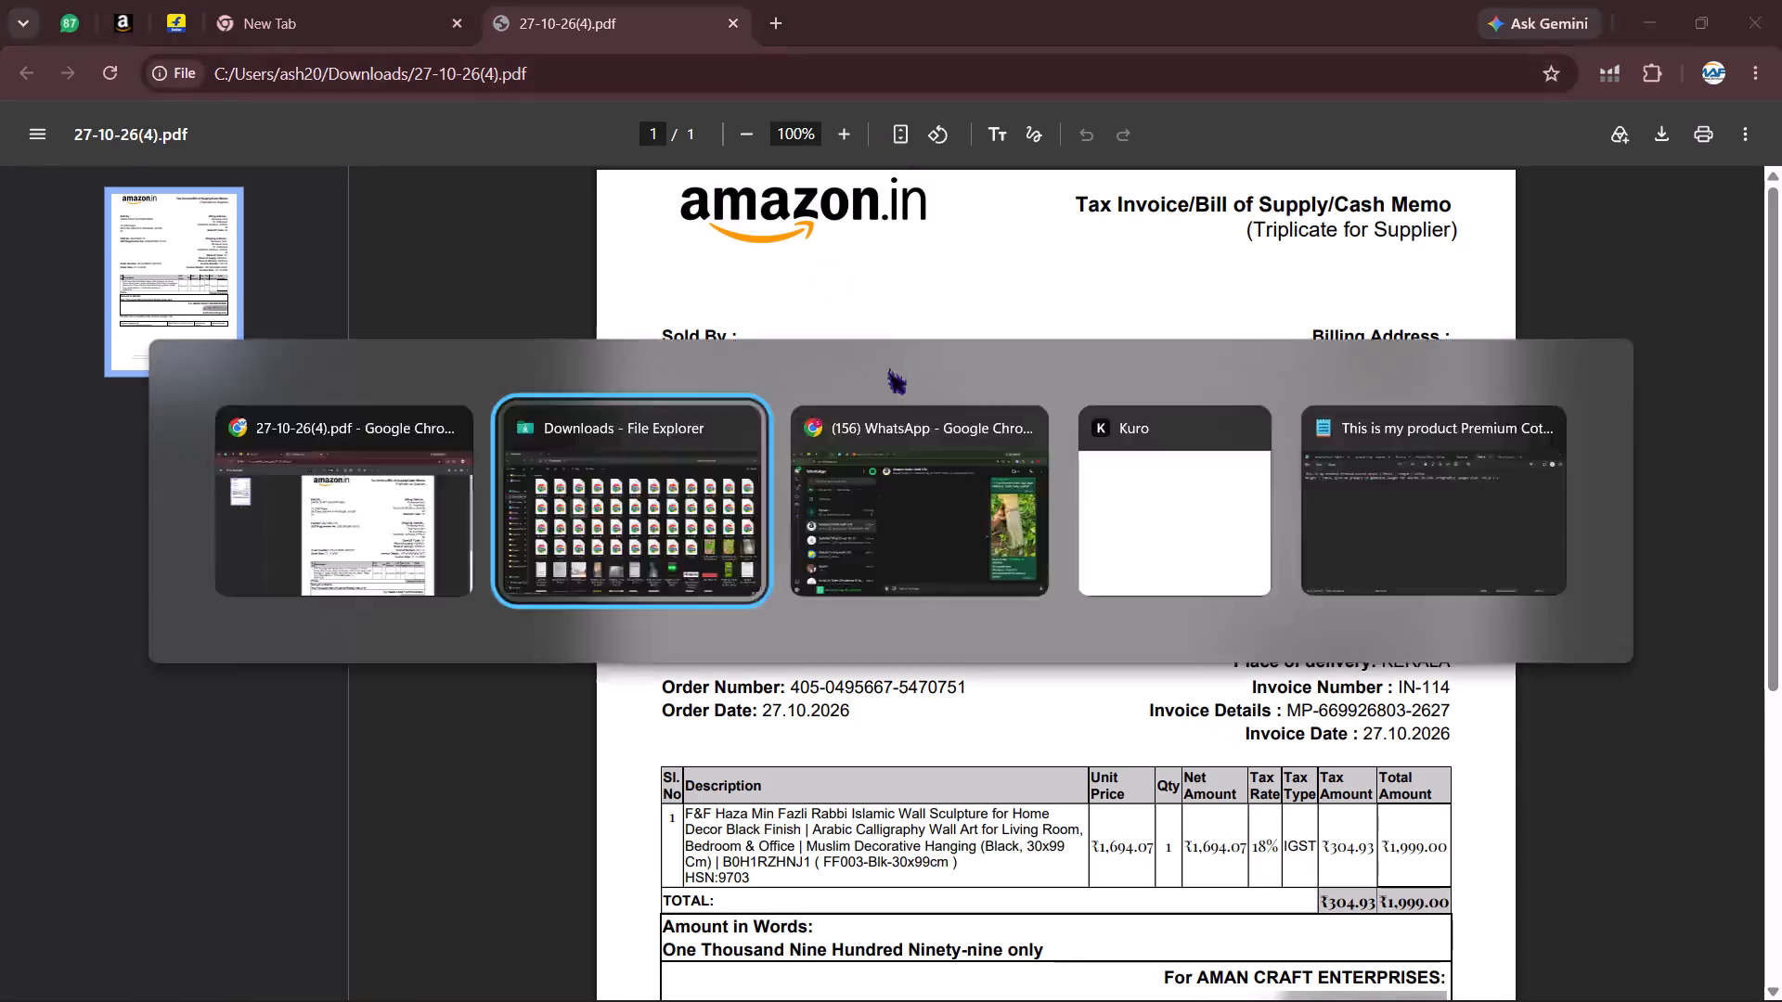
pyautogui.hotkey('alt', 'Tab')
pyautogui.hotkey('alt', 'Tab')
pyautogui.keyDown('alt'); pyautogui.click(414, 500); pyautogui.keyUp('alt')
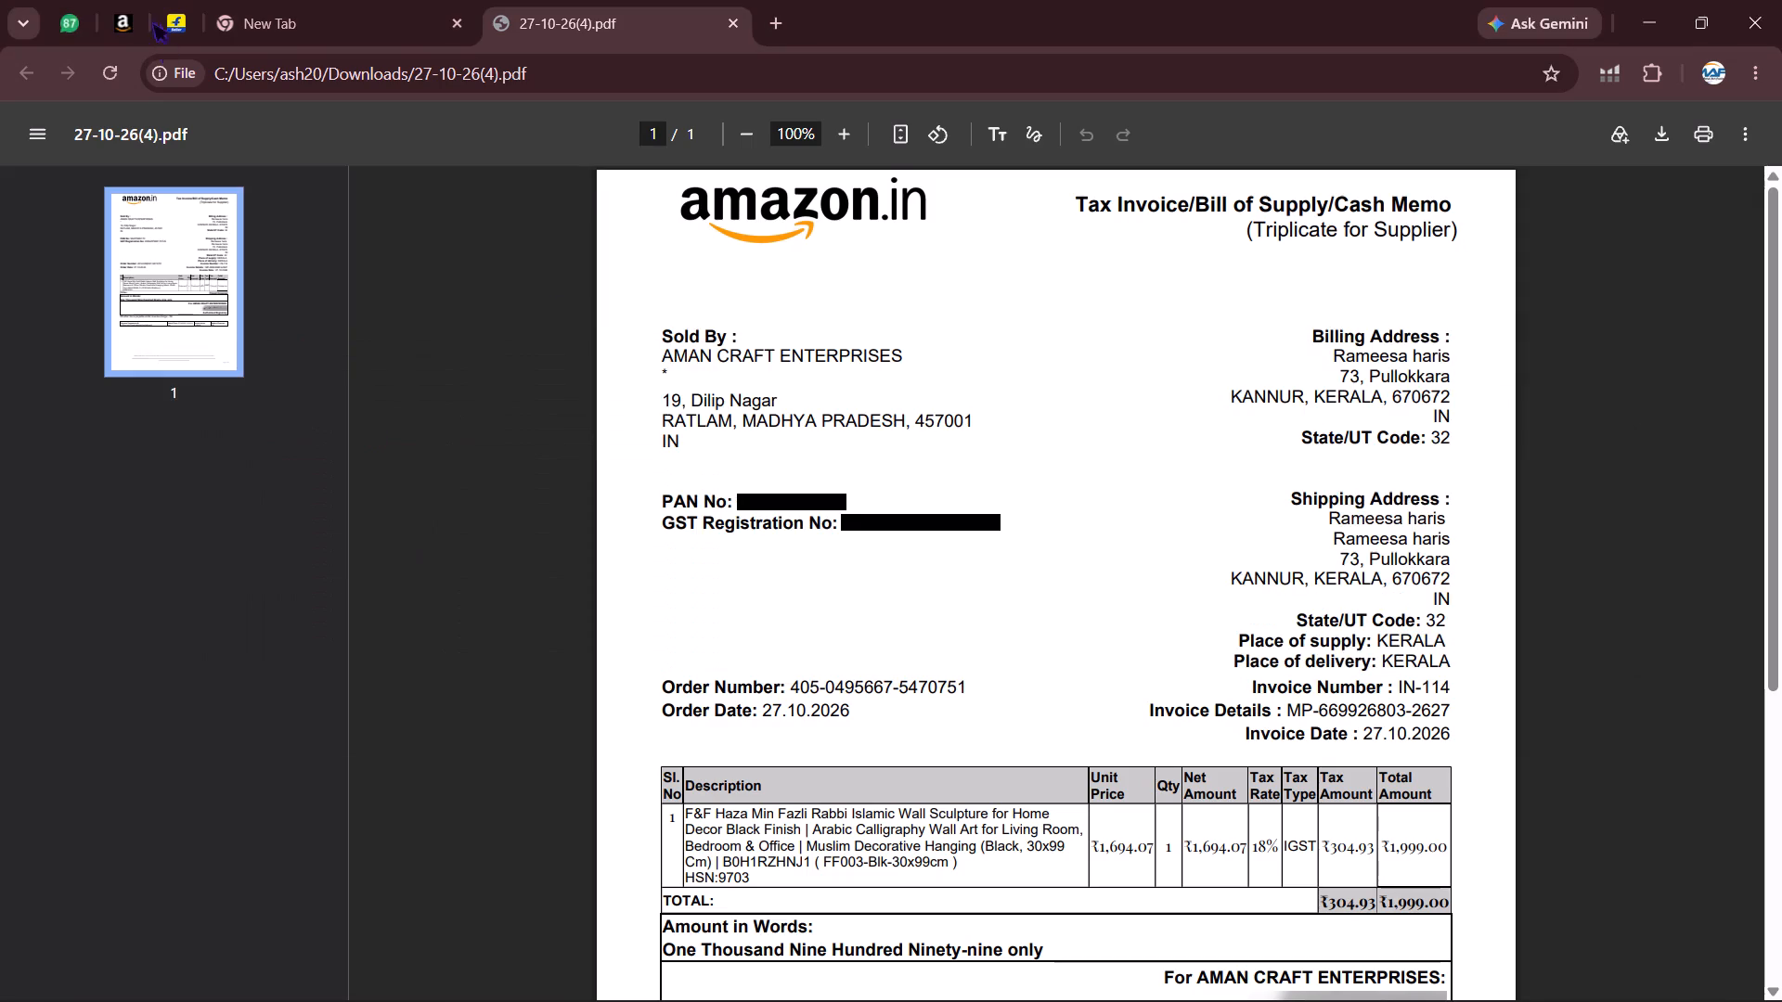
pyautogui.click(133, 0)
pyautogui.scroll(1, 733, 690)
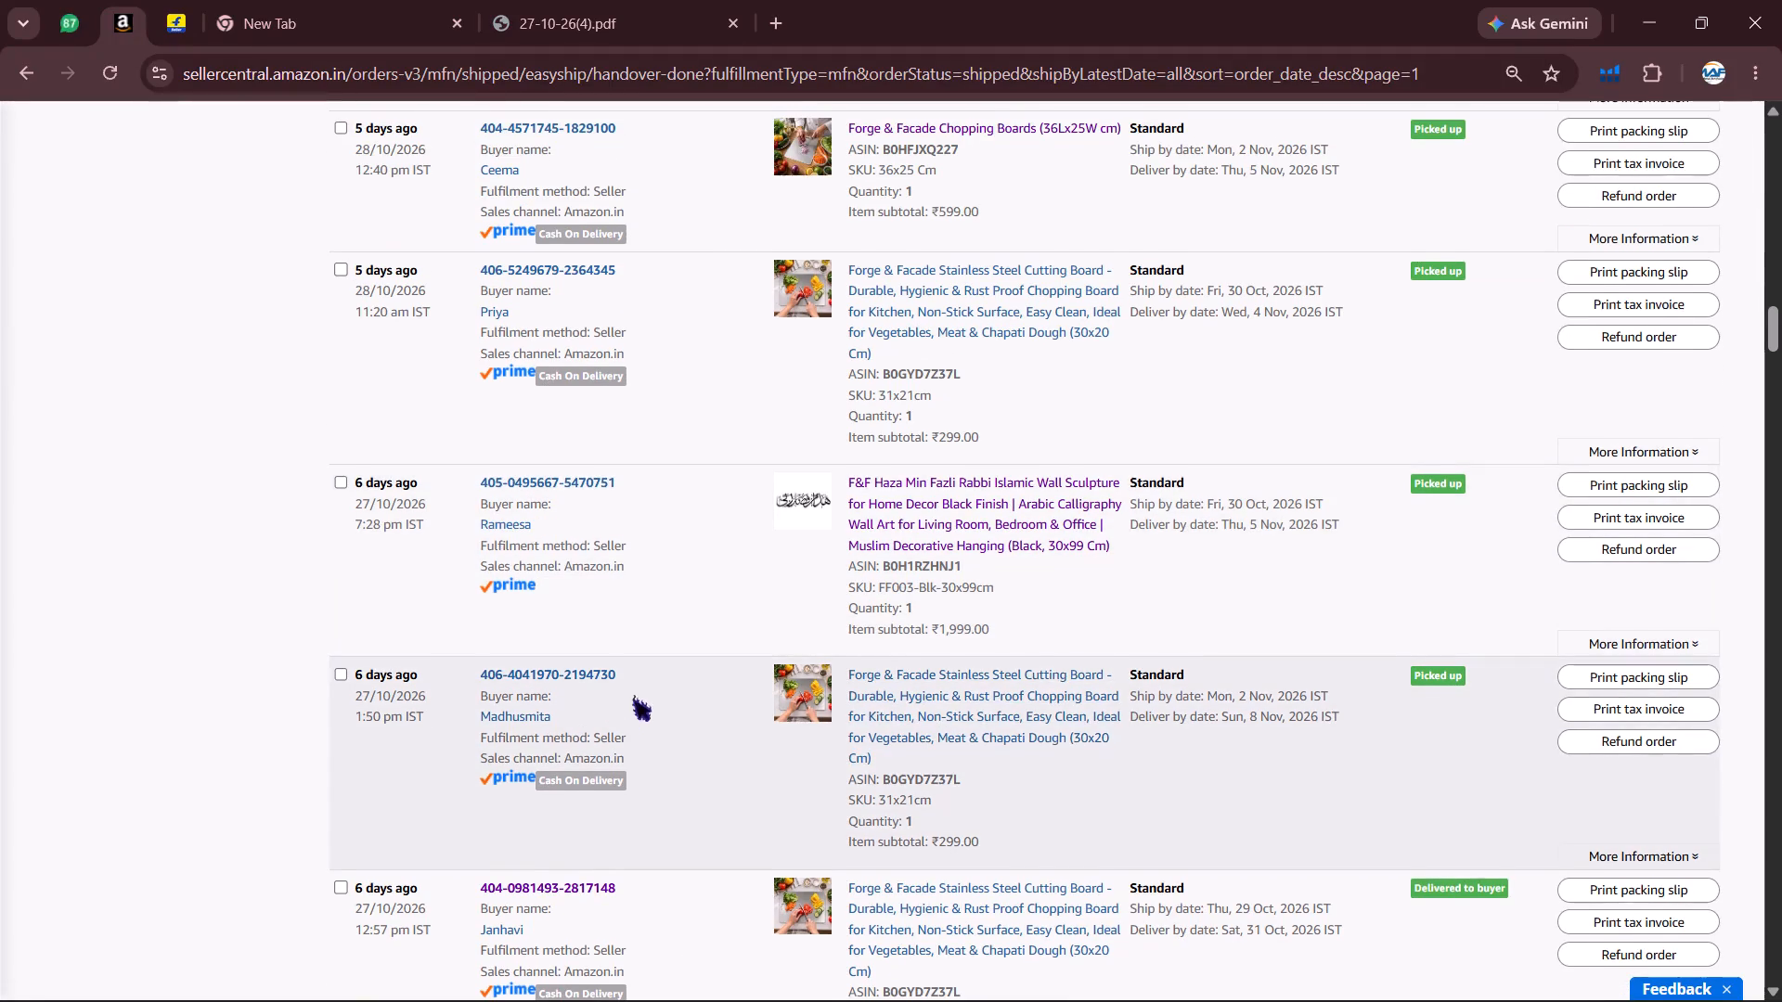
pyautogui.scroll(-1, 637, 691)
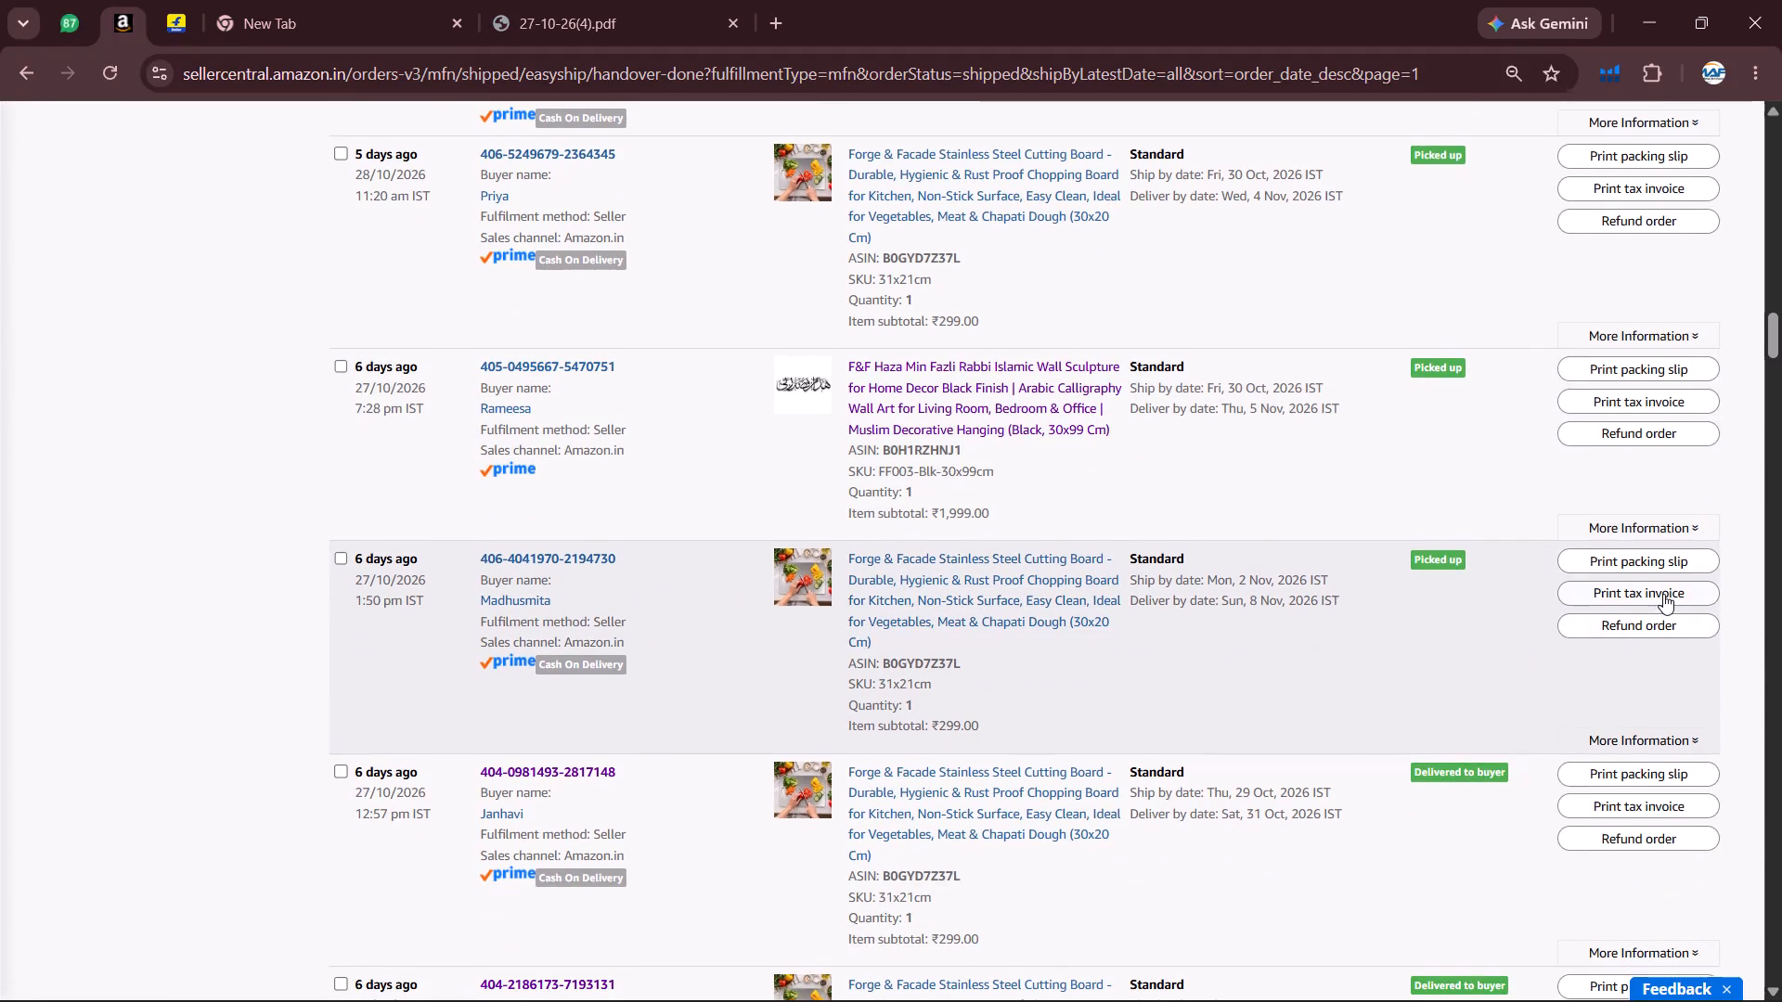
# View the tax invoice of the 27/10/2026 1:50 pm cutting board order, check it against the order list and minimise it.
pyautogui.click(1665, 590)
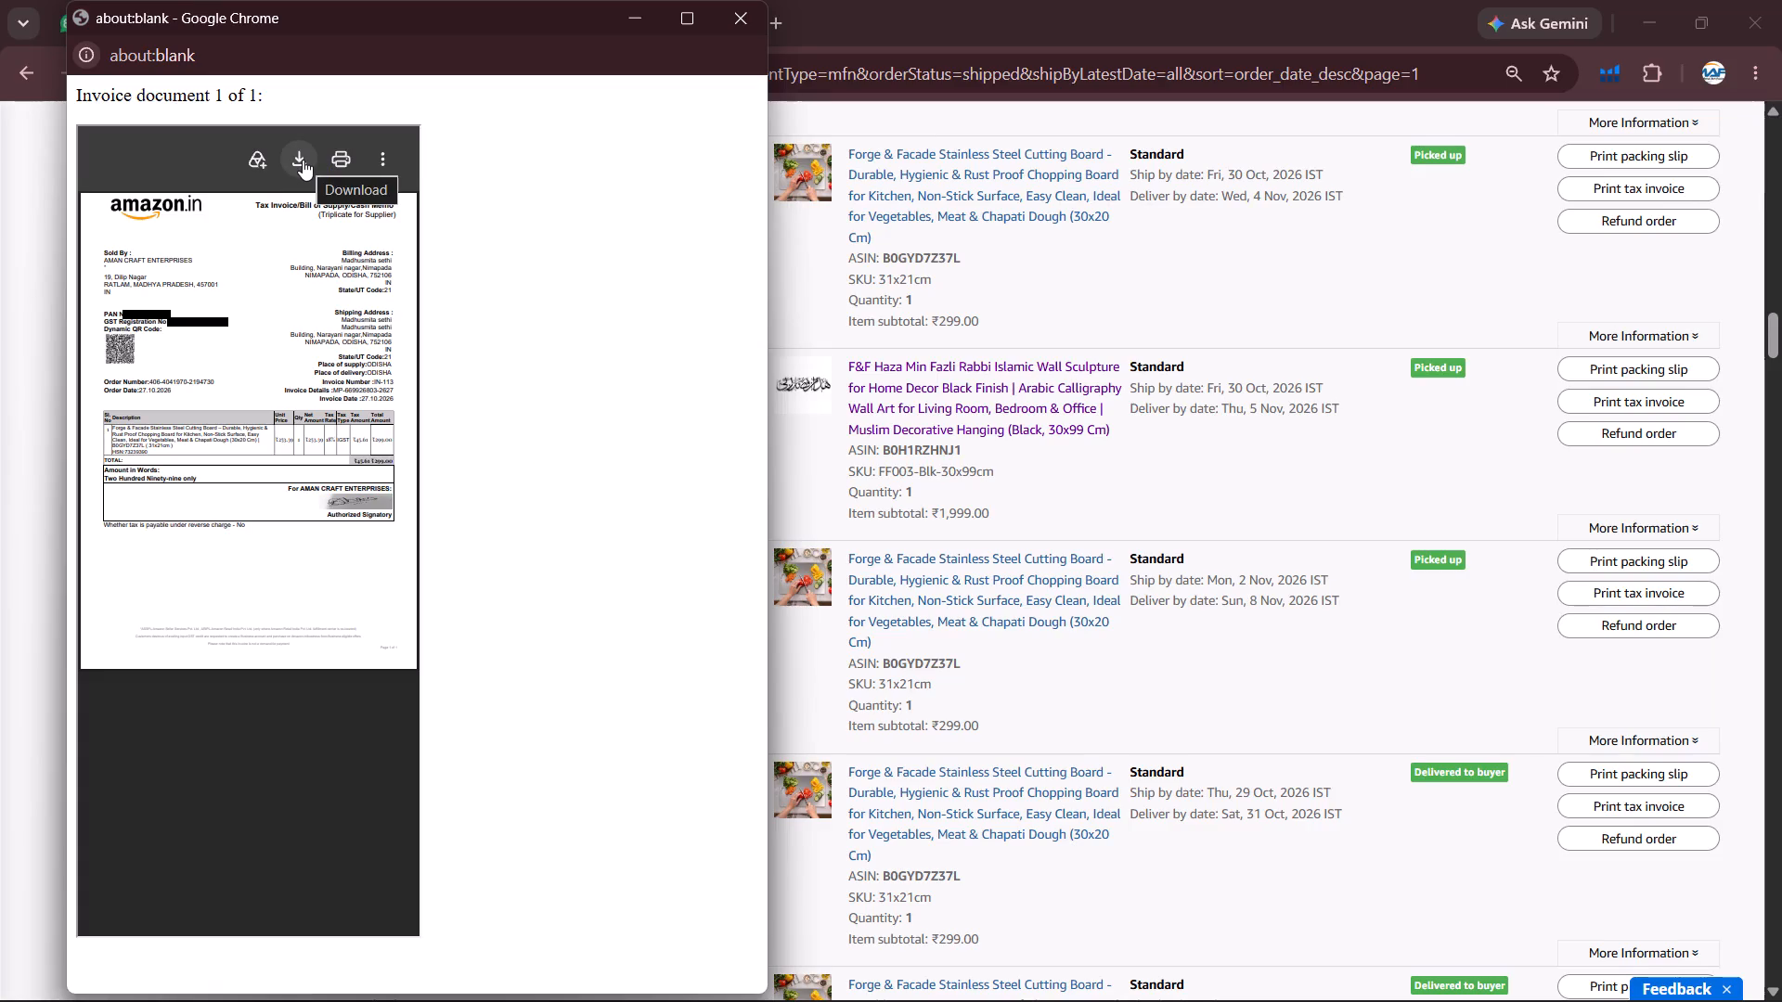
pyautogui.hotkey('alt', 'Tab')
pyautogui.hotkey('alt', 'Tab')
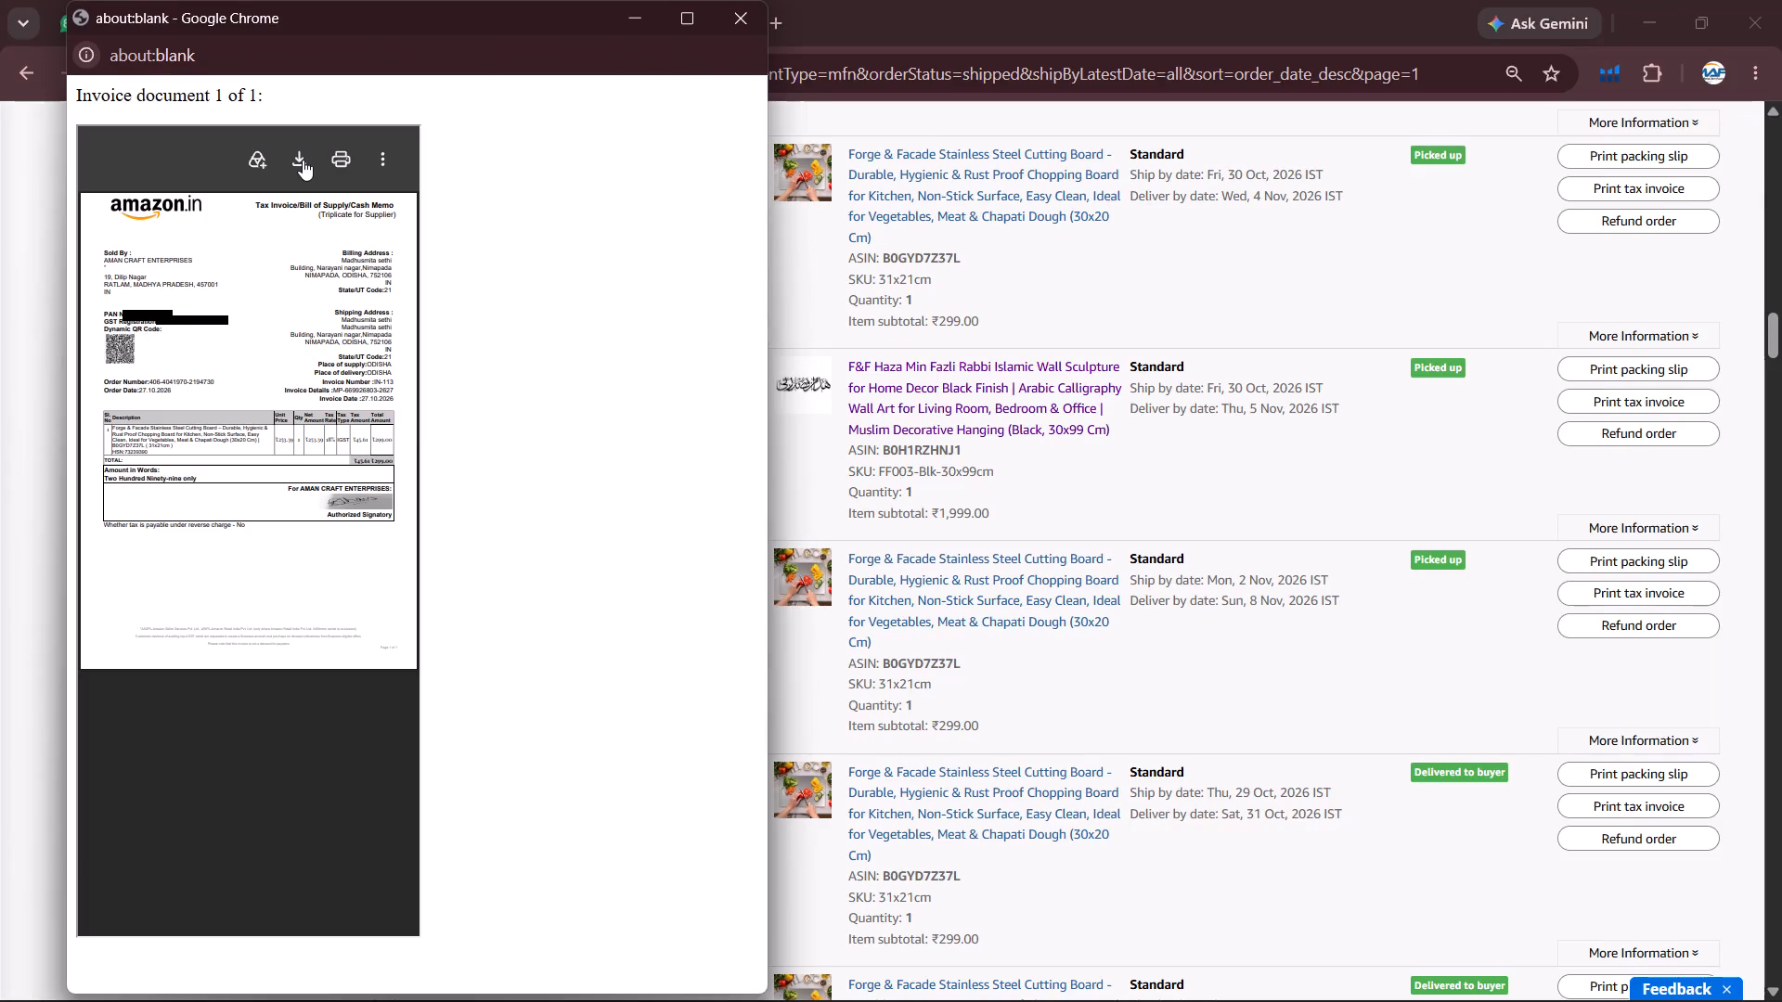
pyautogui.click(637, 6)
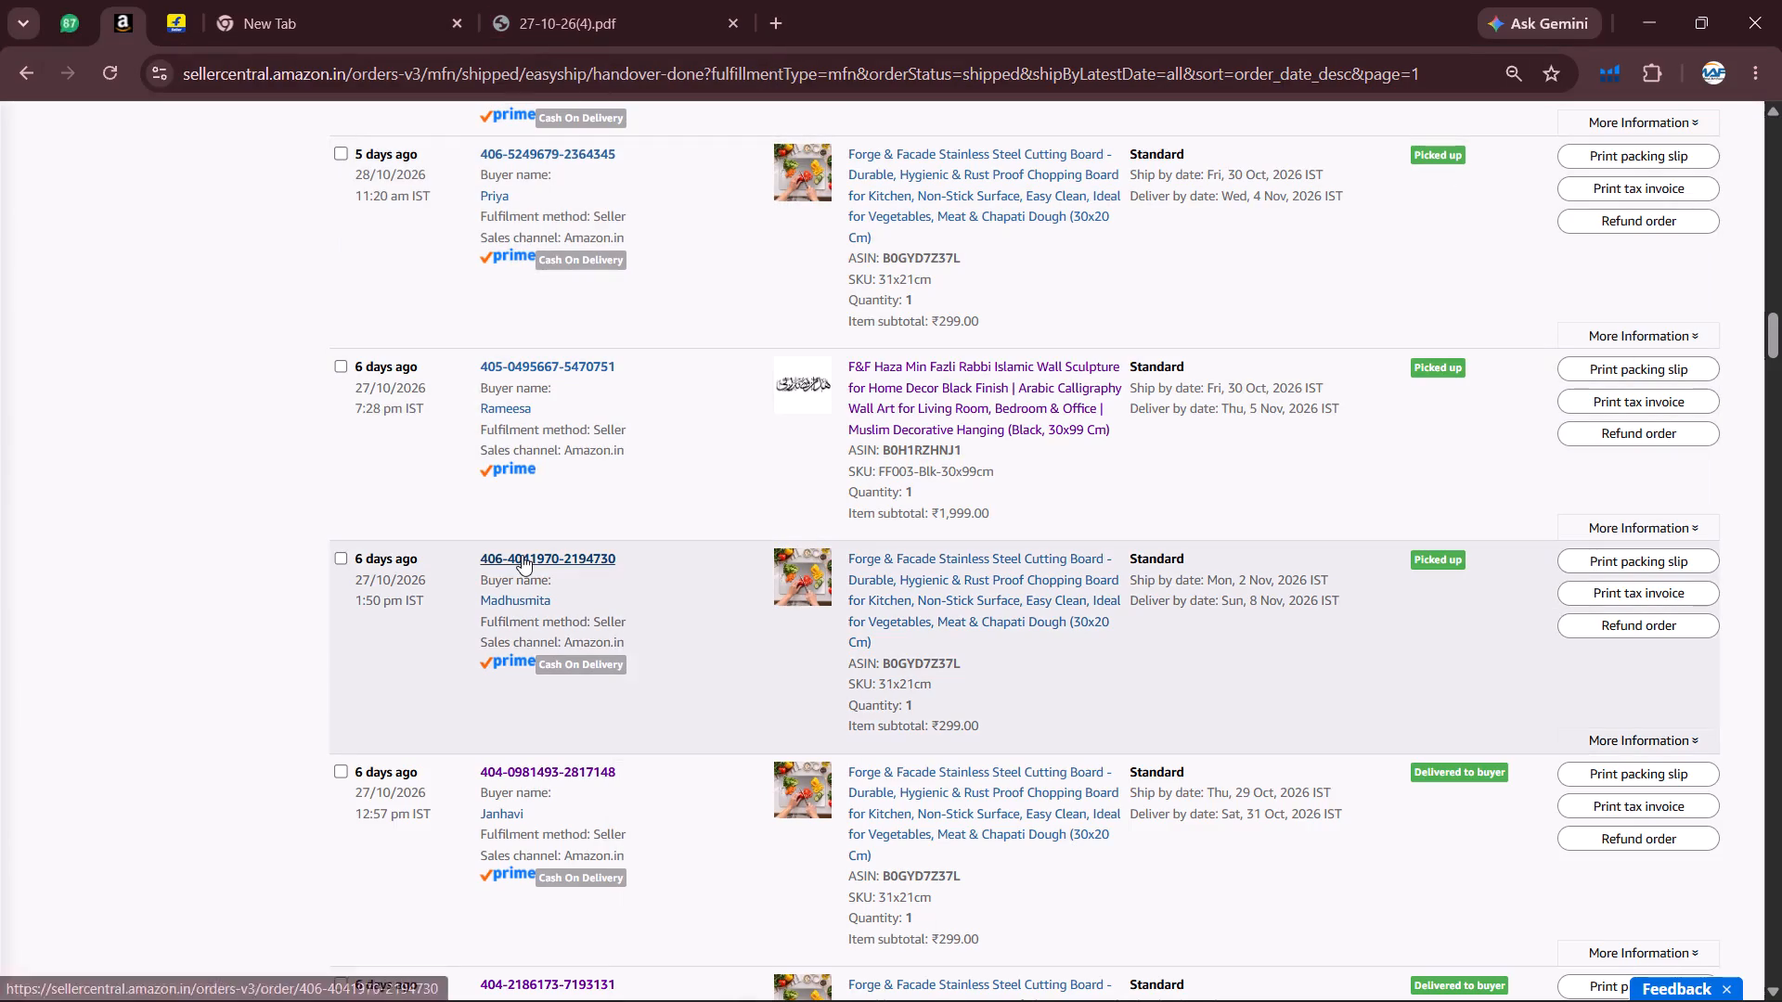
pyautogui.hotkey('alt', 'Tab')
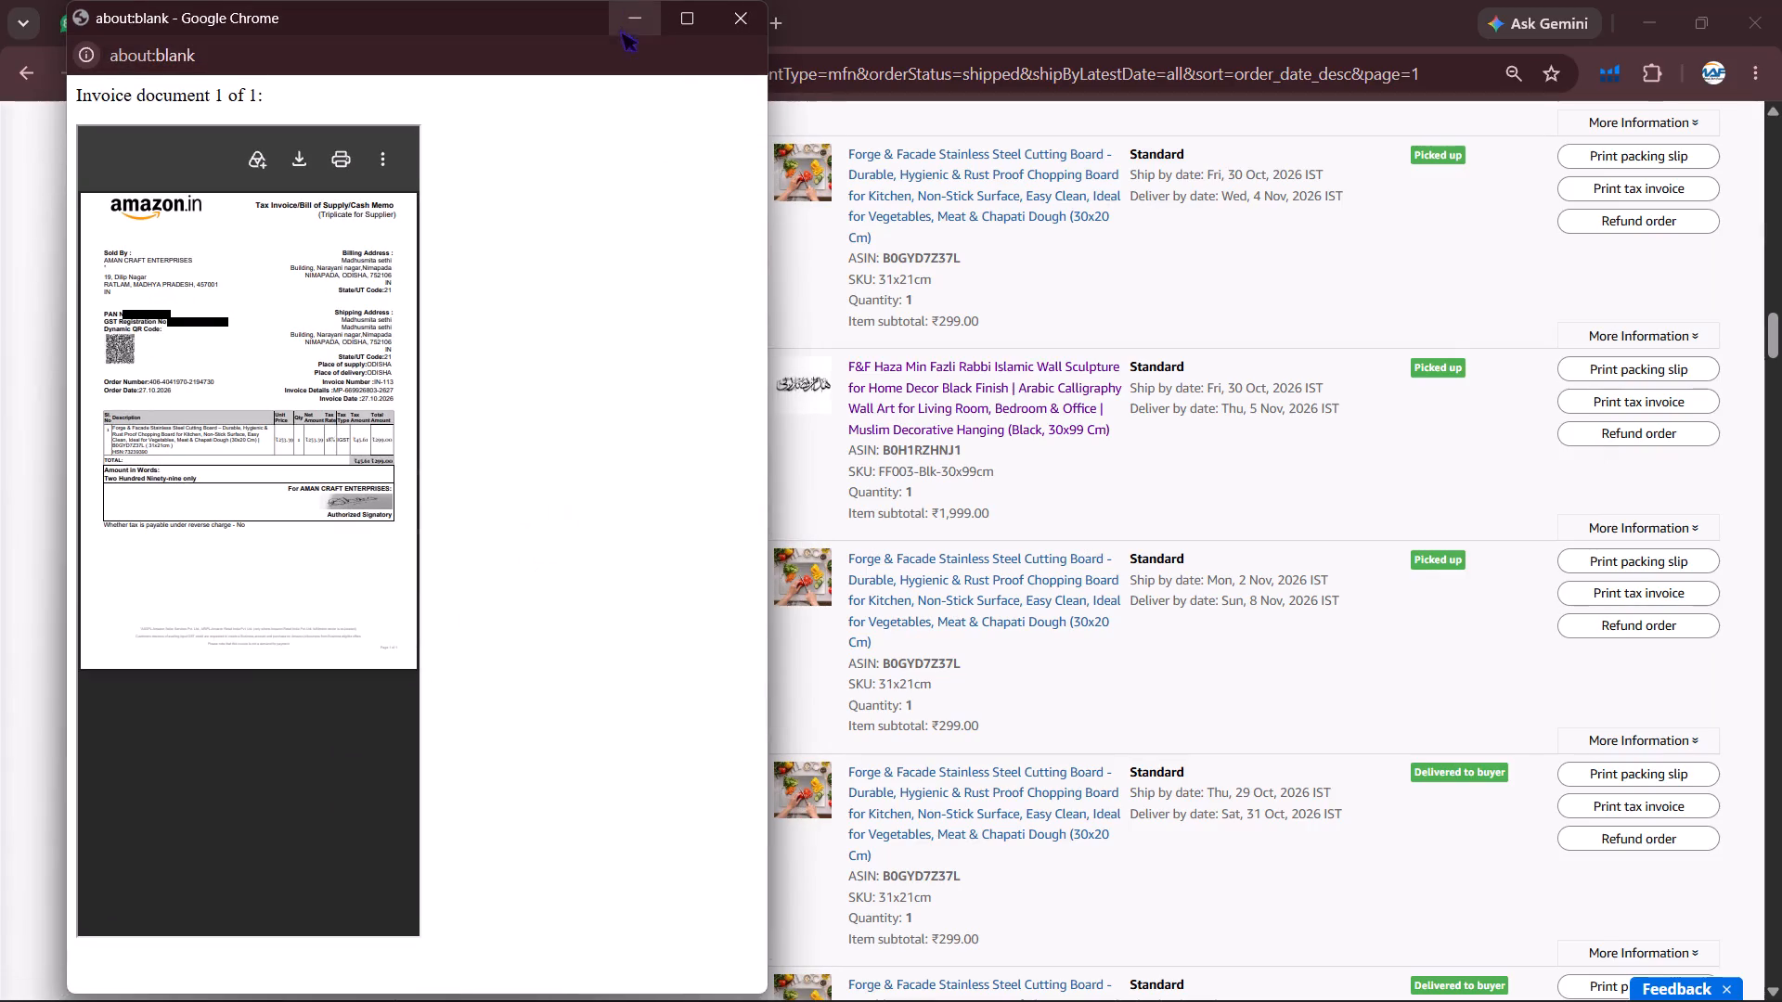
pyautogui.click(629, 0)
pyautogui.click(635, 26)
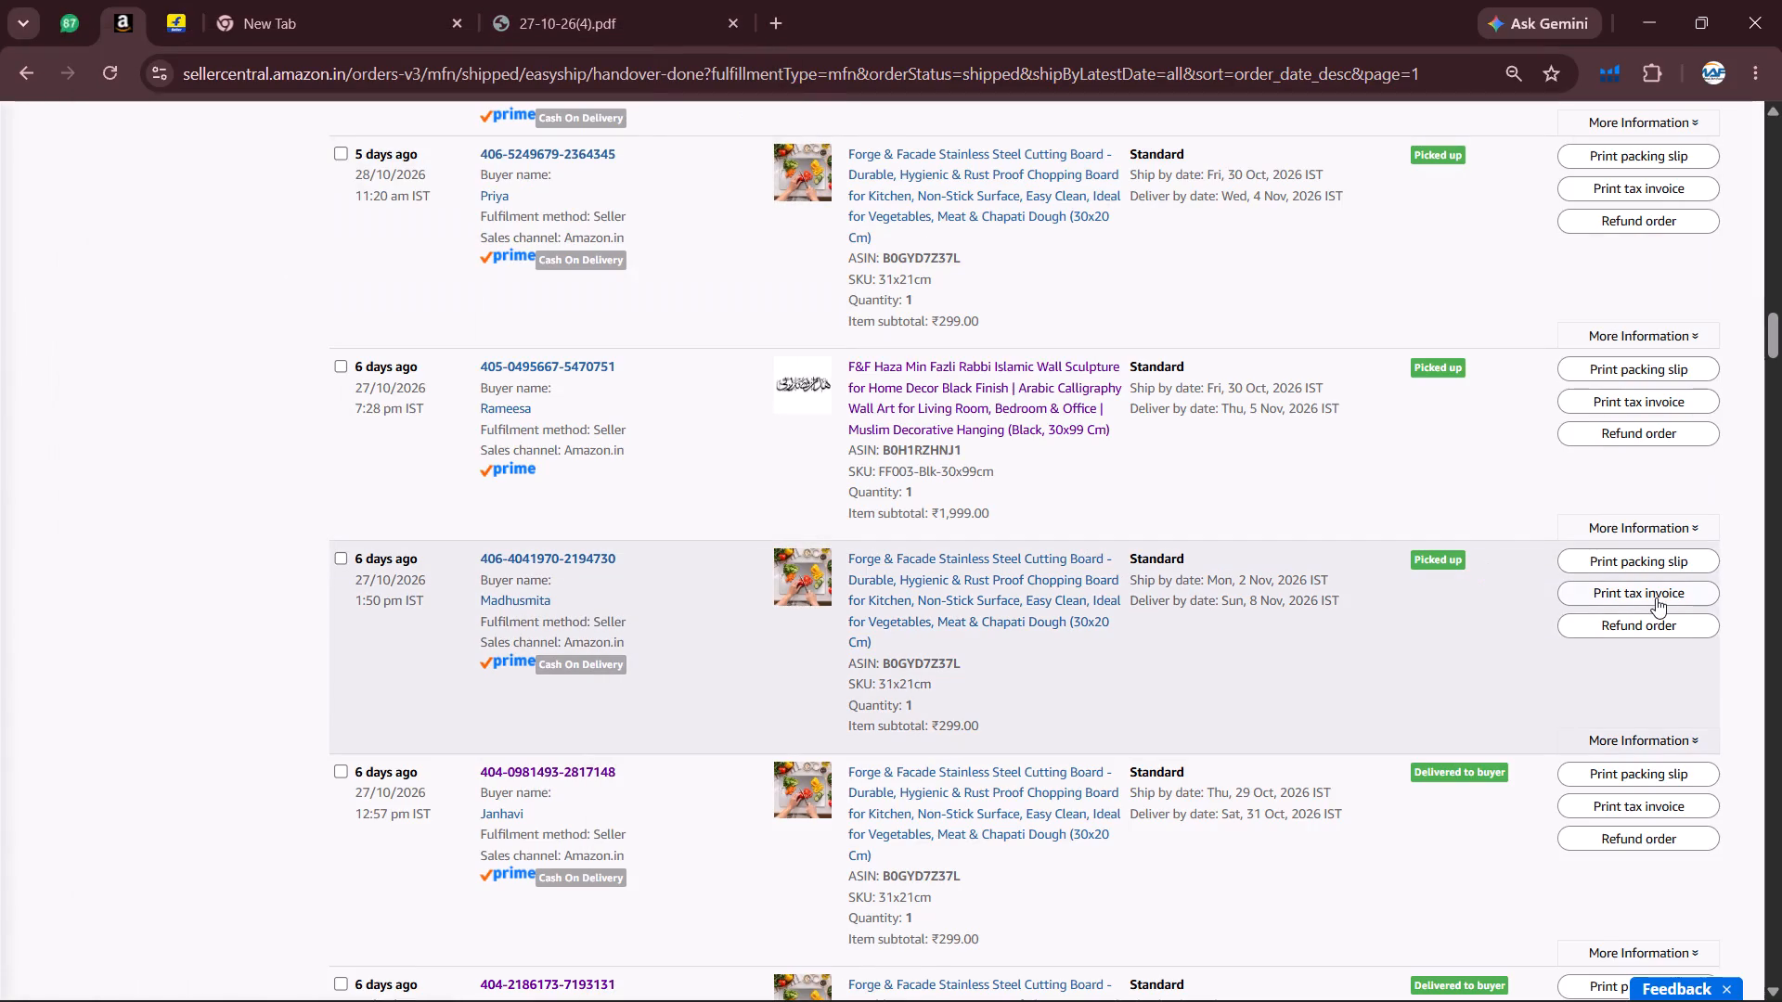
# Download the tax invoice of the 27/10/2026 1:50 pm cutting board order to Downloads as 27-10-new and minimise the invoice window.
pyautogui.click(1656, 597)
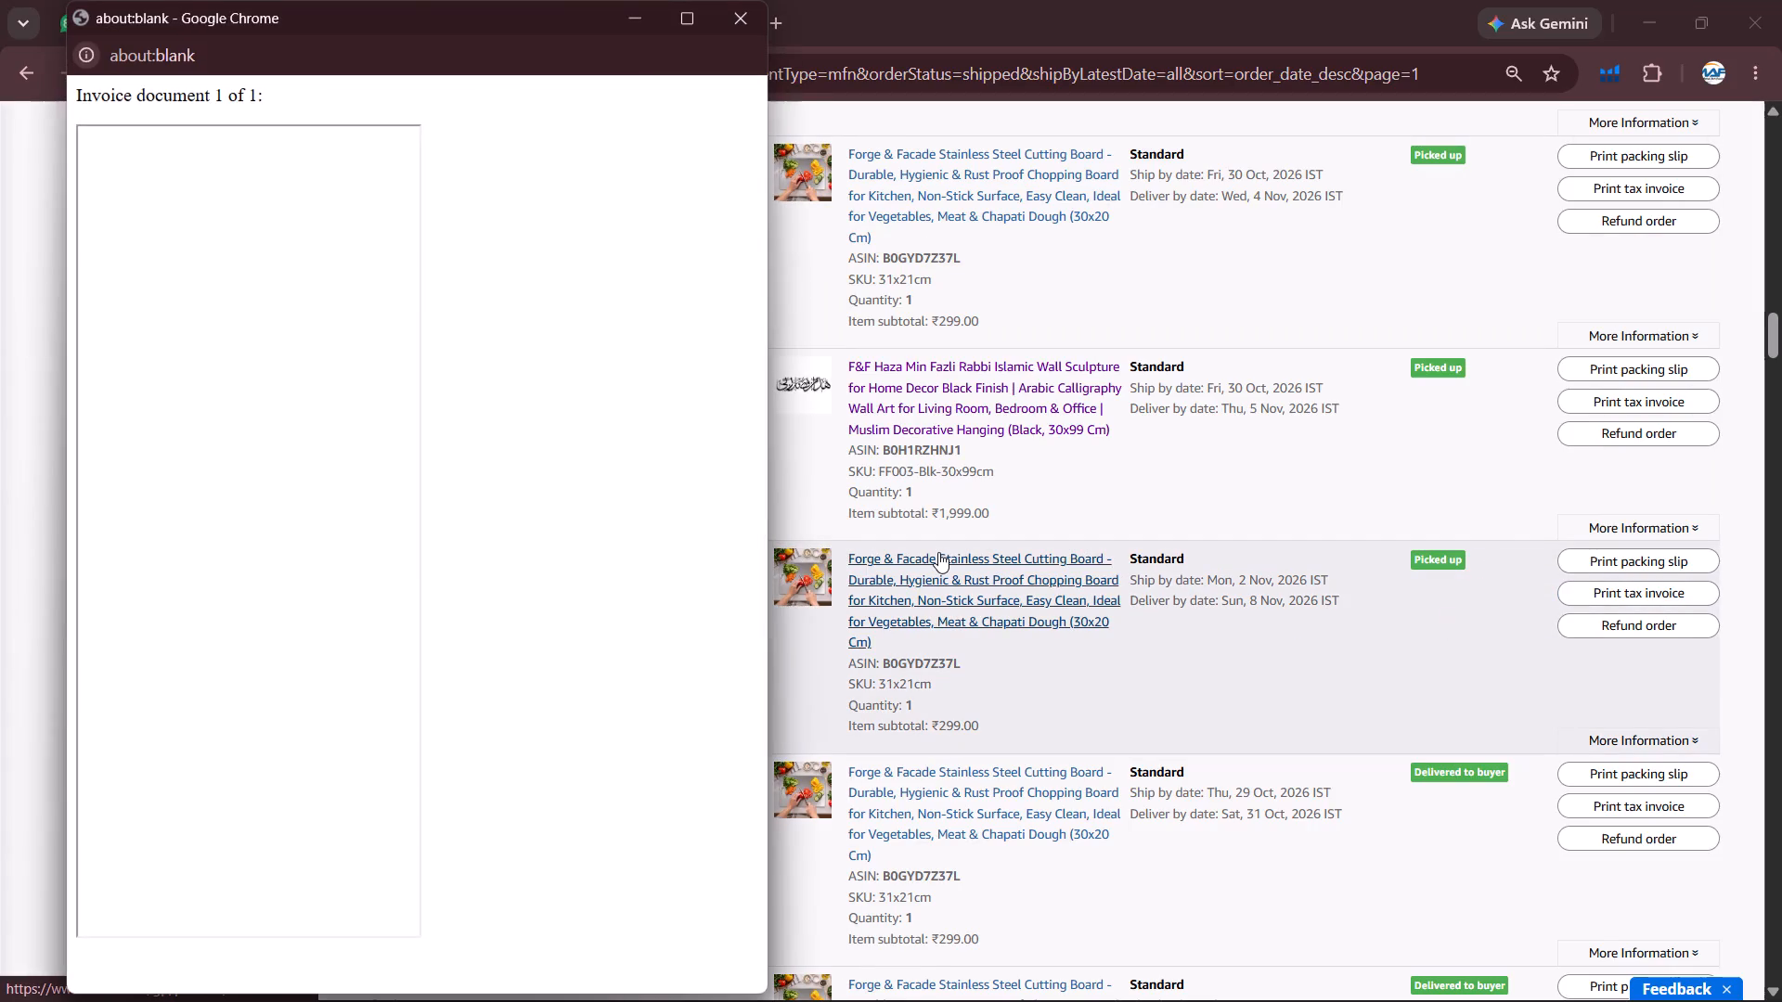
pyautogui.click(300, 171)
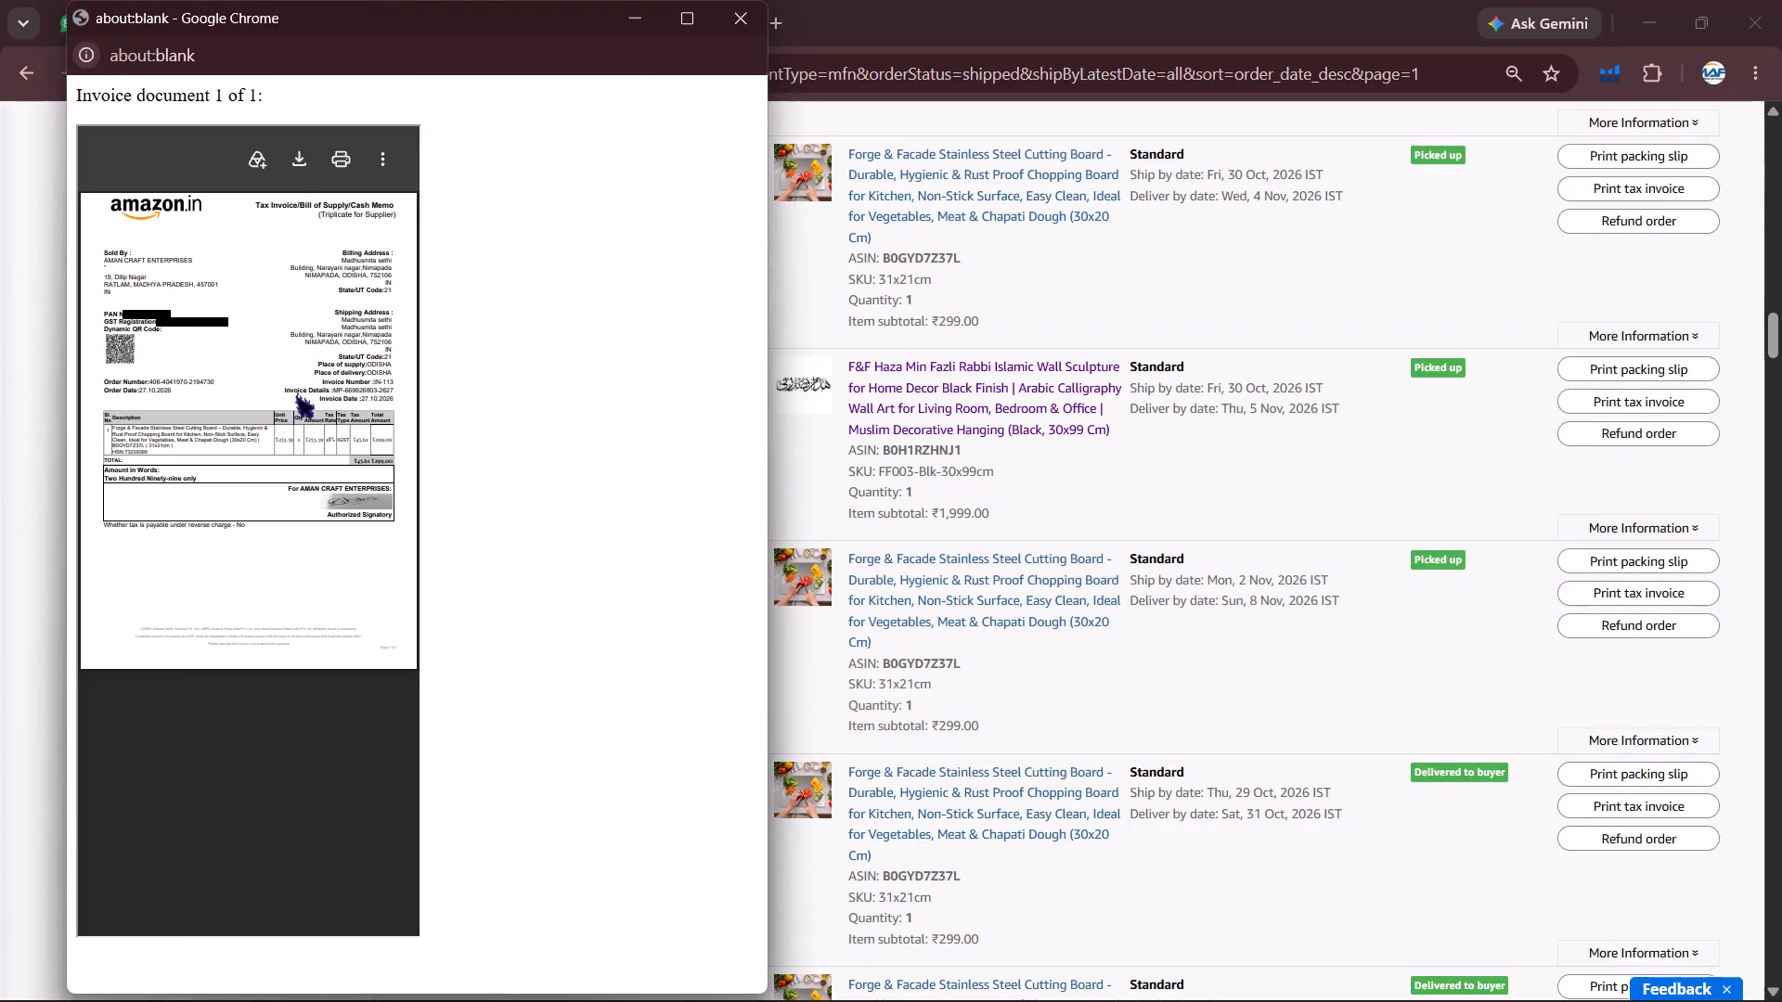
pyautogui.write('27-')
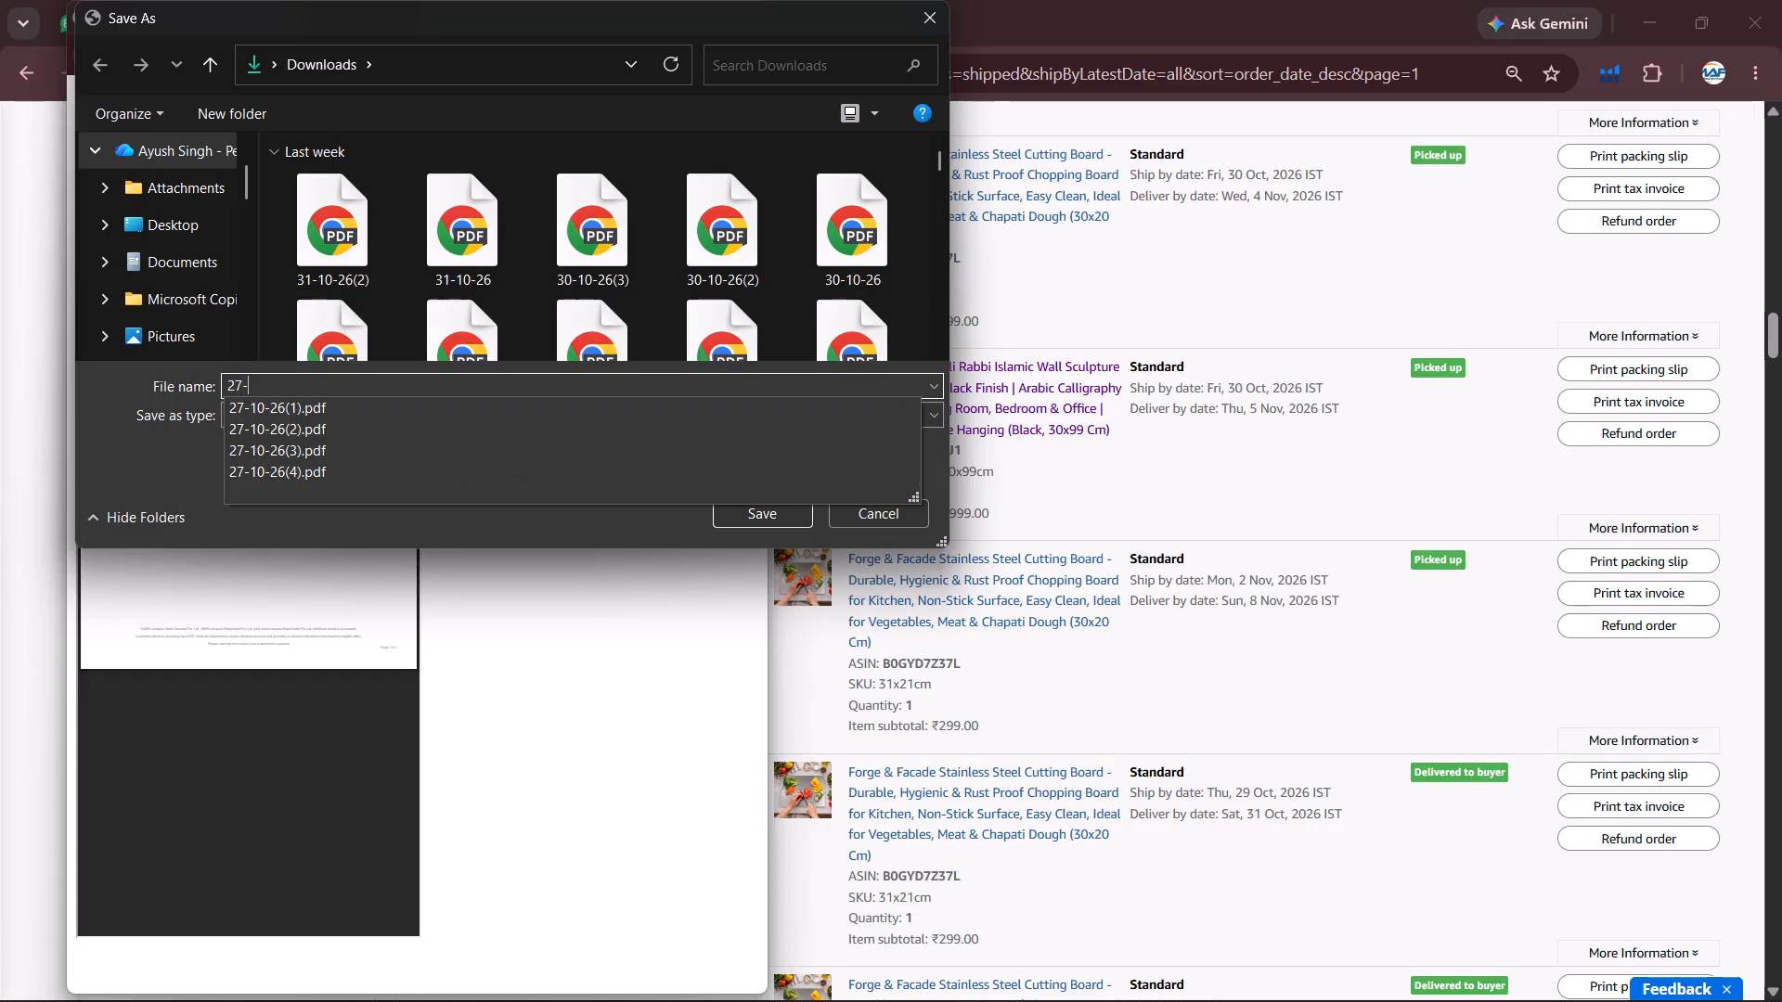
pyautogui.write('10')
pyautogui.press('-')
pyautogui.write('new')
pyautogui.press('Return')
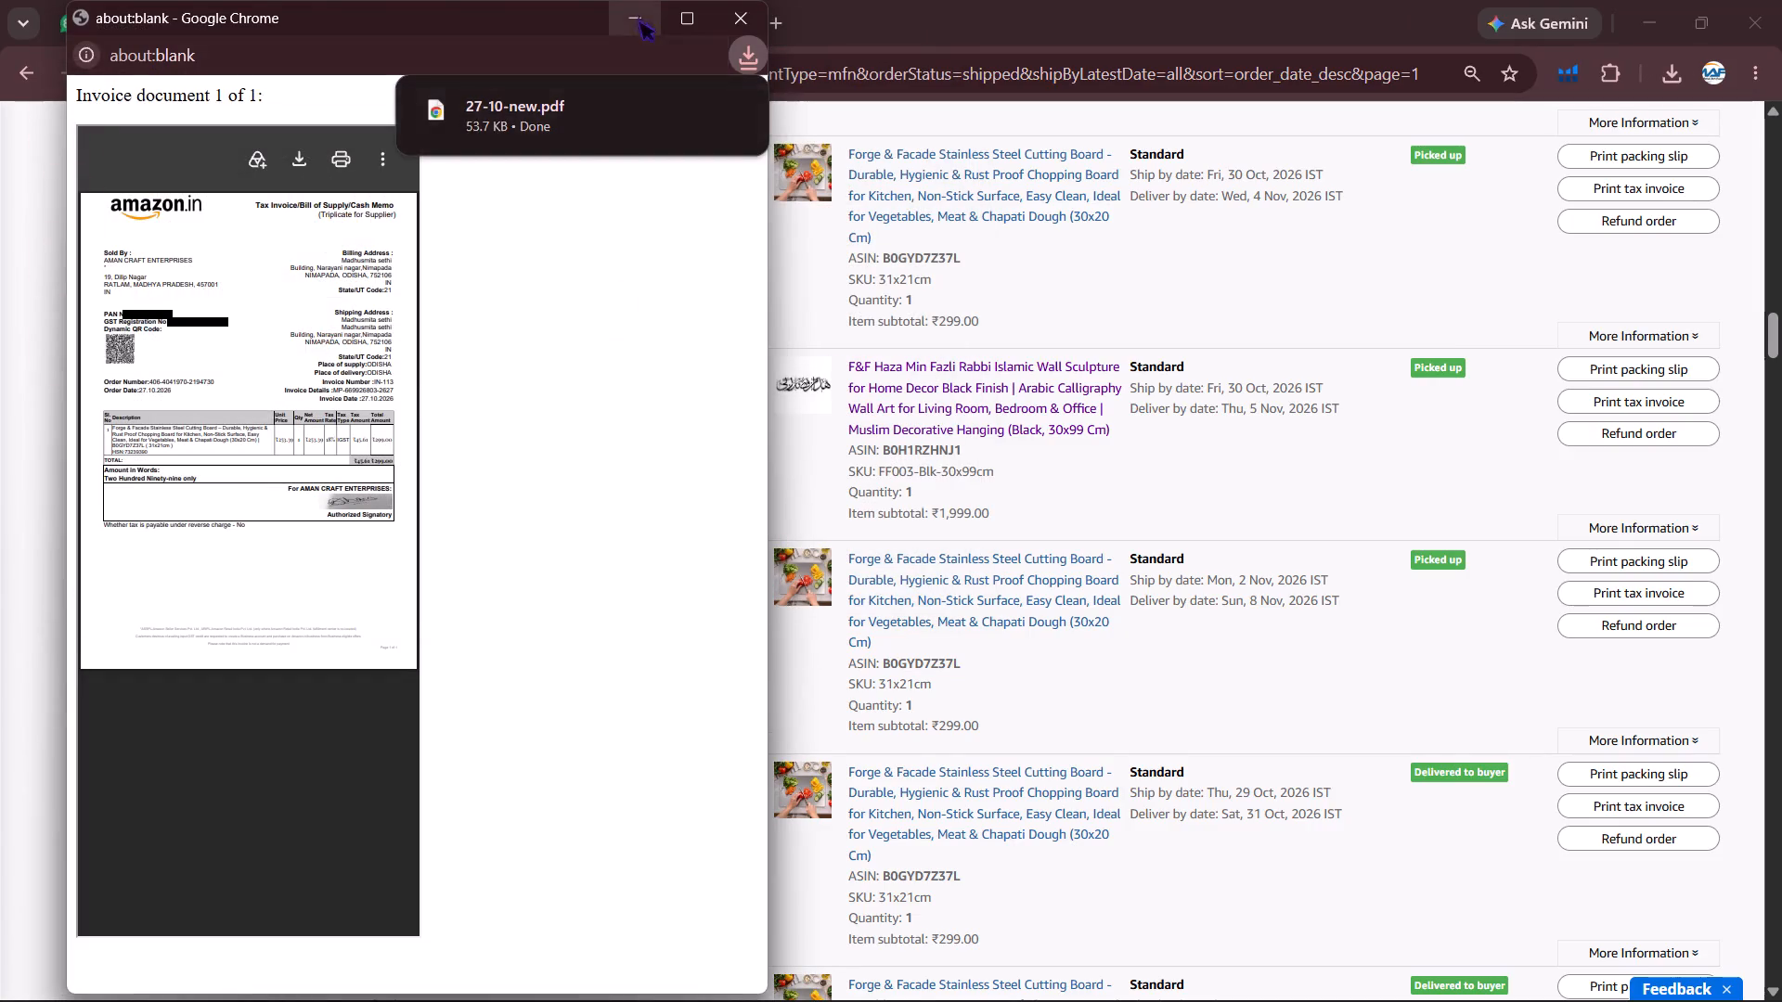
pyautogui.click(638, 14)
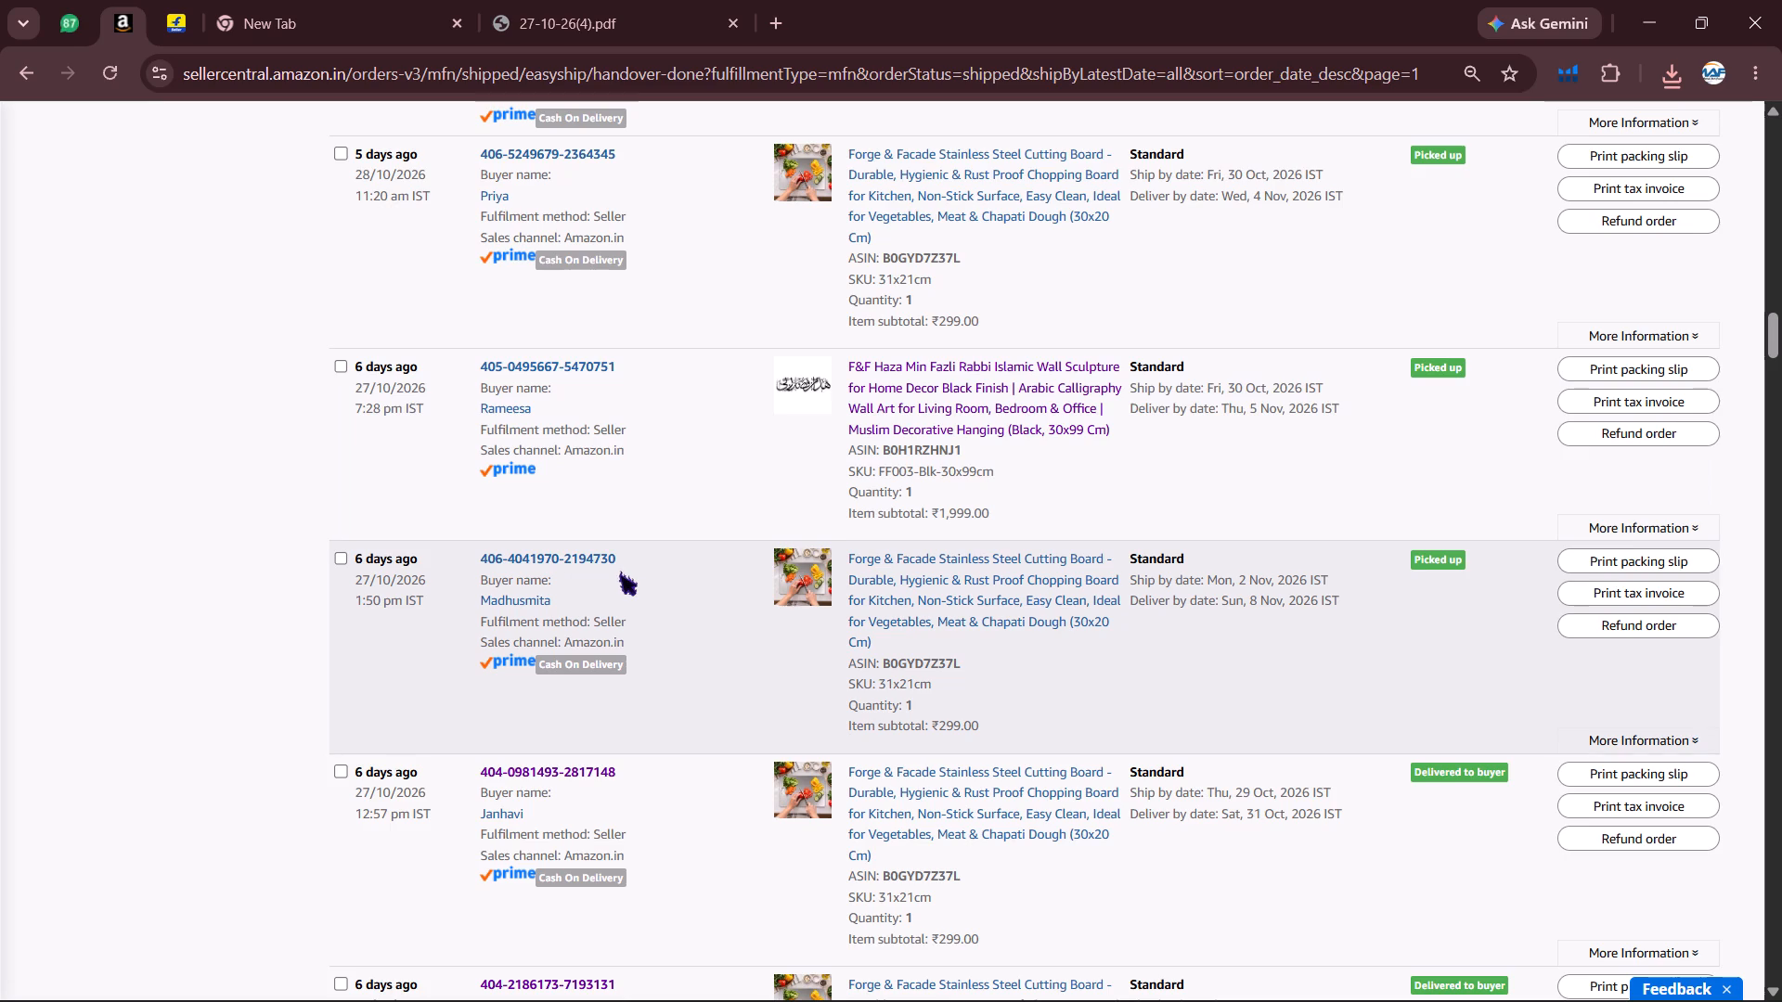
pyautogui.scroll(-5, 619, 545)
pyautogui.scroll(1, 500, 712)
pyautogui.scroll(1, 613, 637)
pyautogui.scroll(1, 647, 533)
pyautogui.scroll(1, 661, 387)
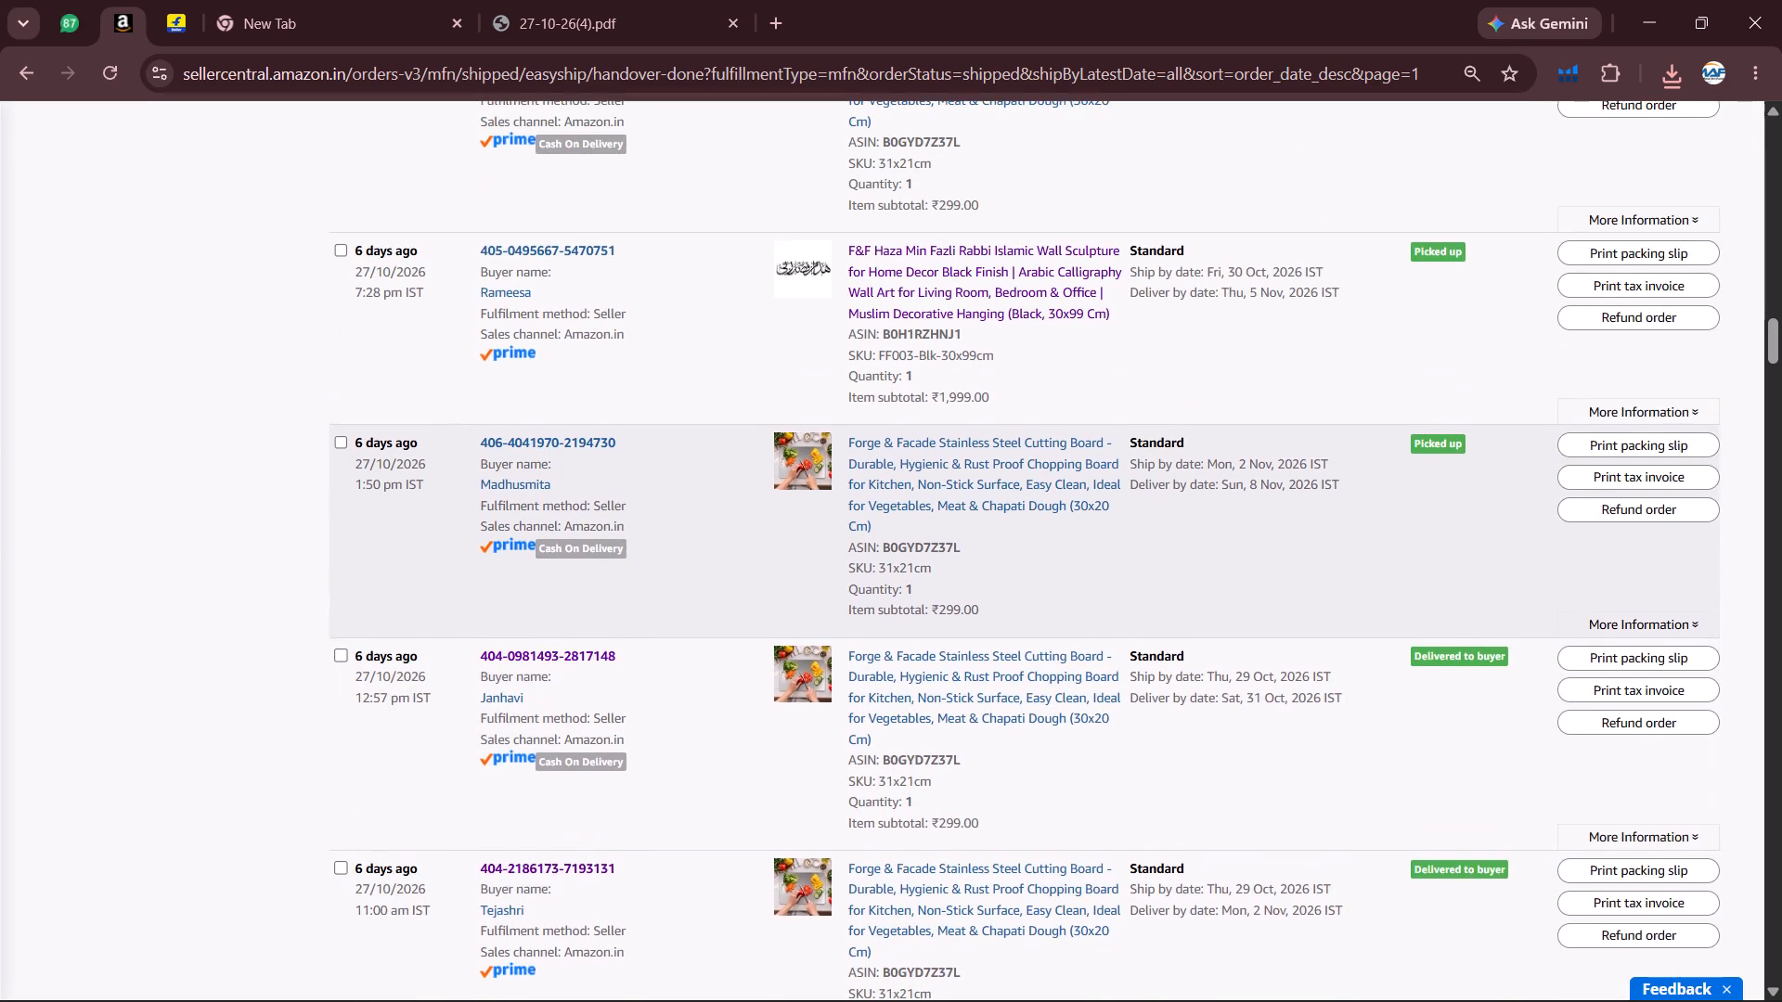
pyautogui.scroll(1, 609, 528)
# Rename the invoice 27-10-26(4) in the Downloads folder as 27-10-26(5).
pyautogui.hotkey('alt', 'Tab')
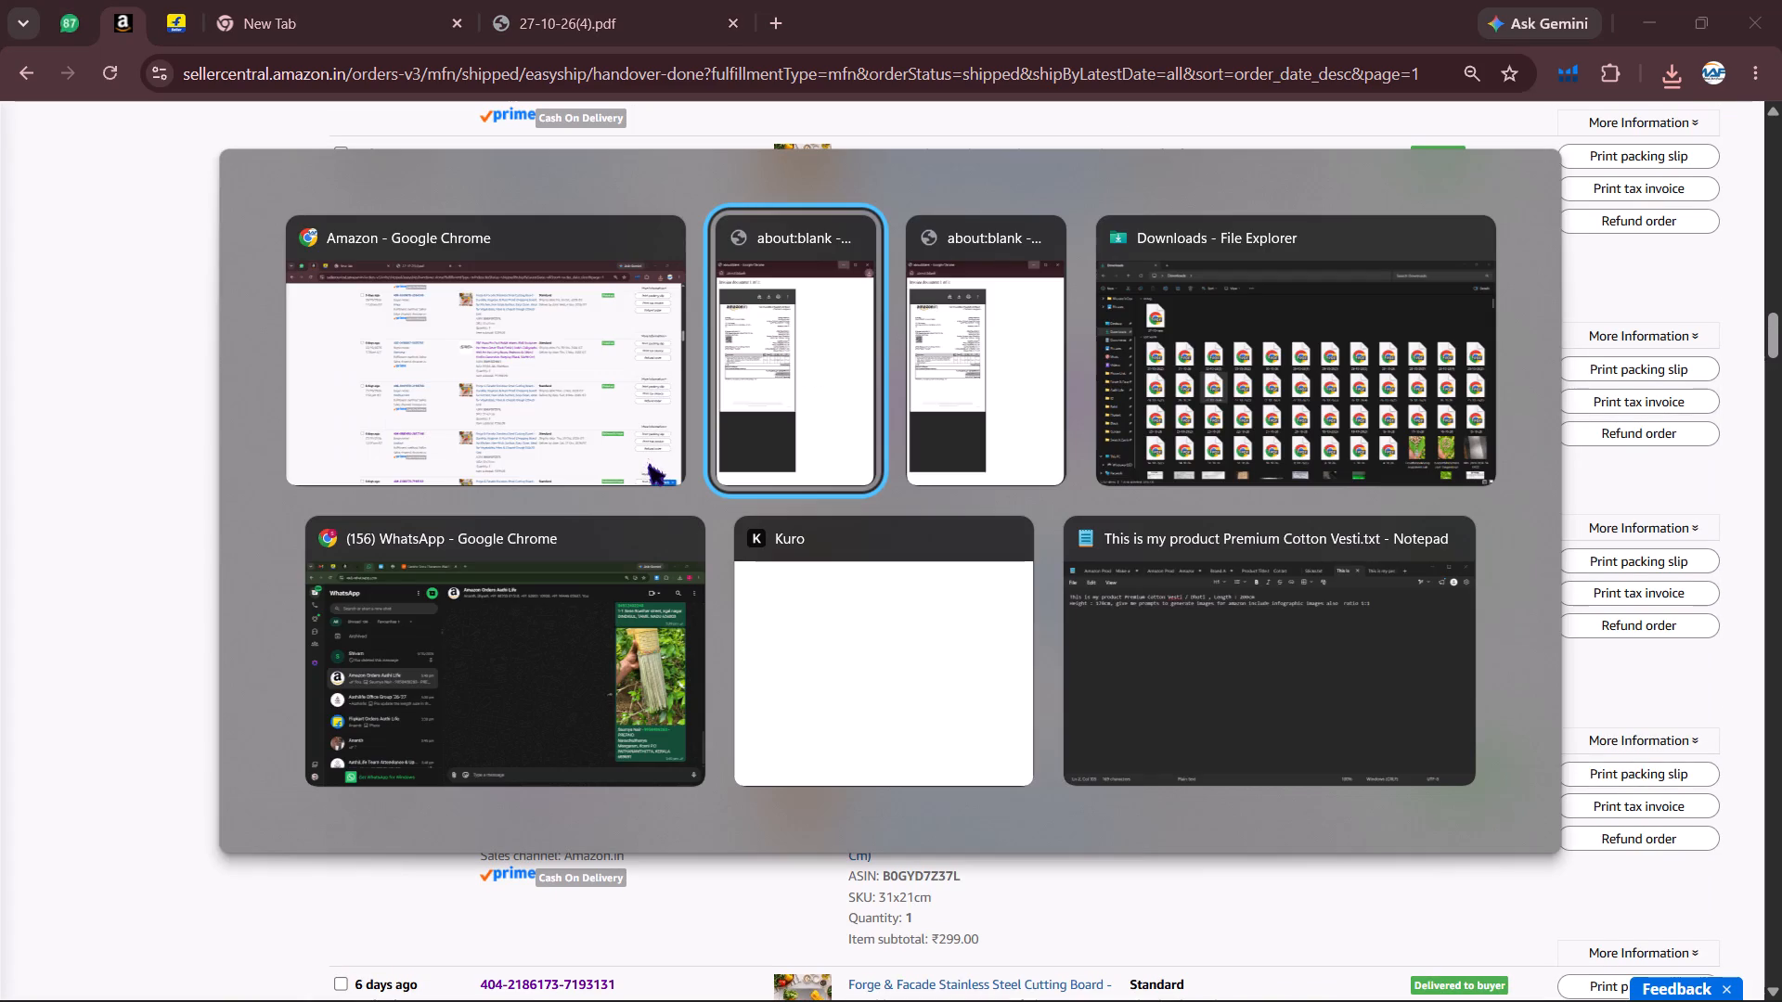
pyautogui.hotkey('alt', 'Tab')
pyautogui.hotkey('alt', 'Tab')
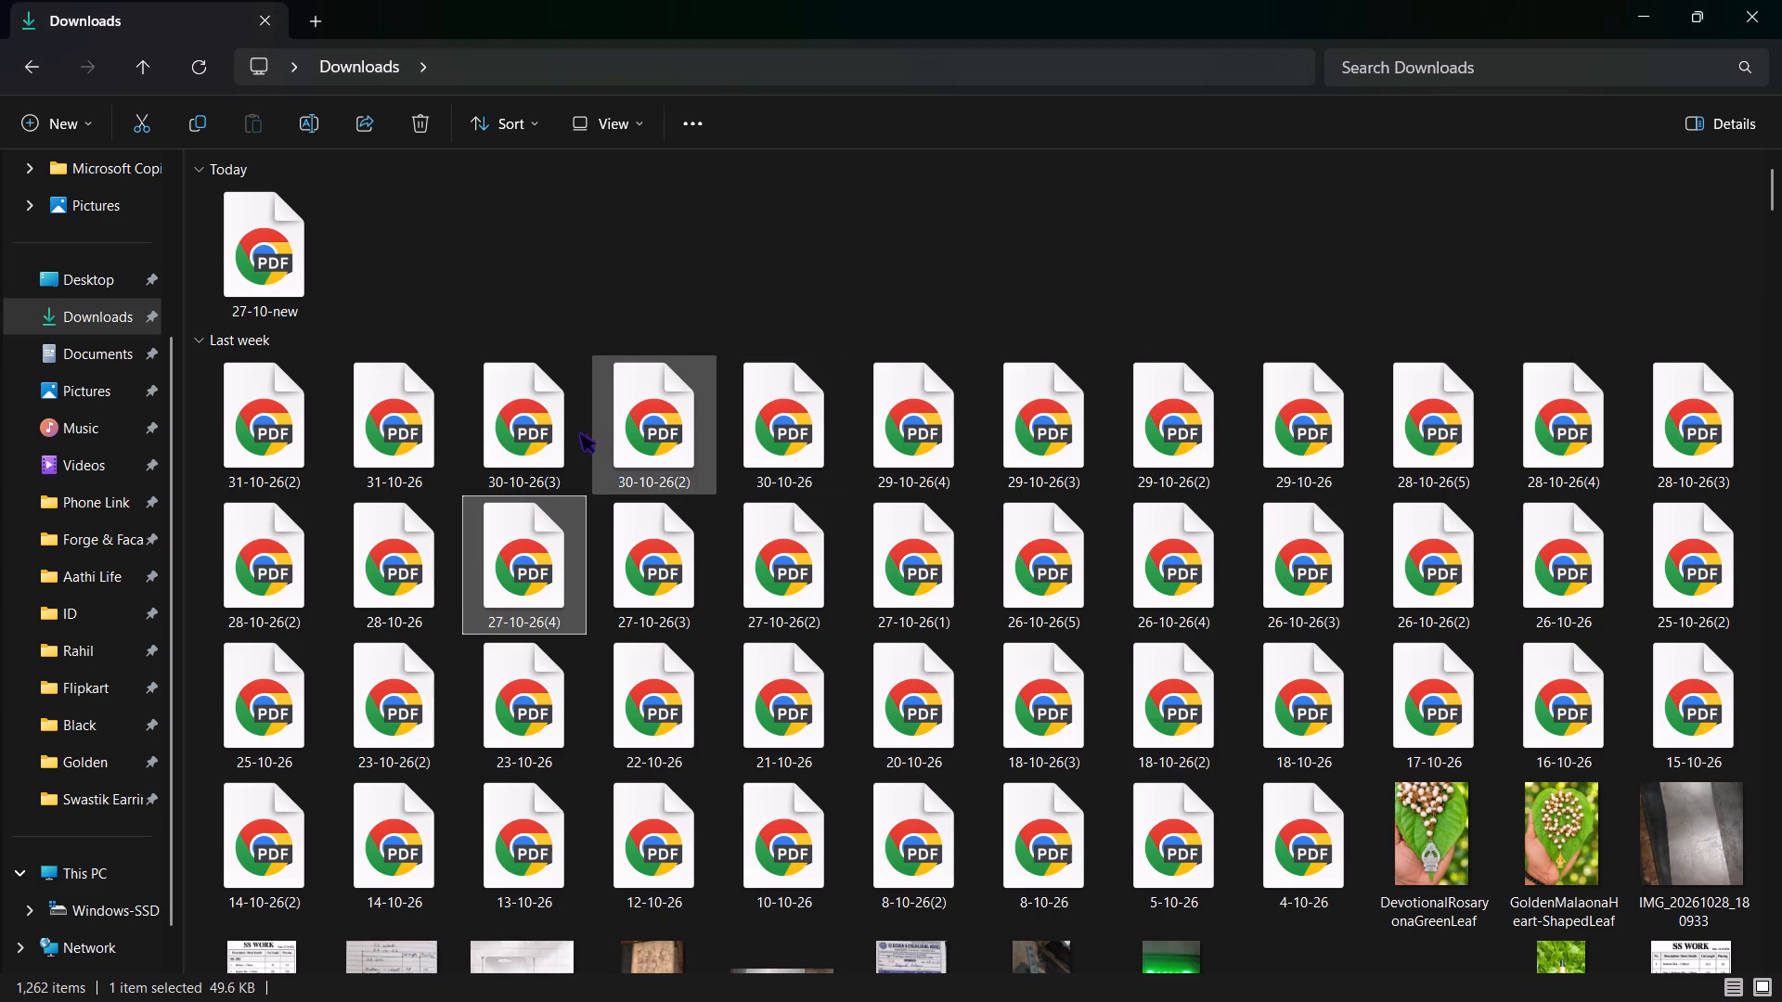
pyautogui.press('F5')
pyautogui.click(277, 288)
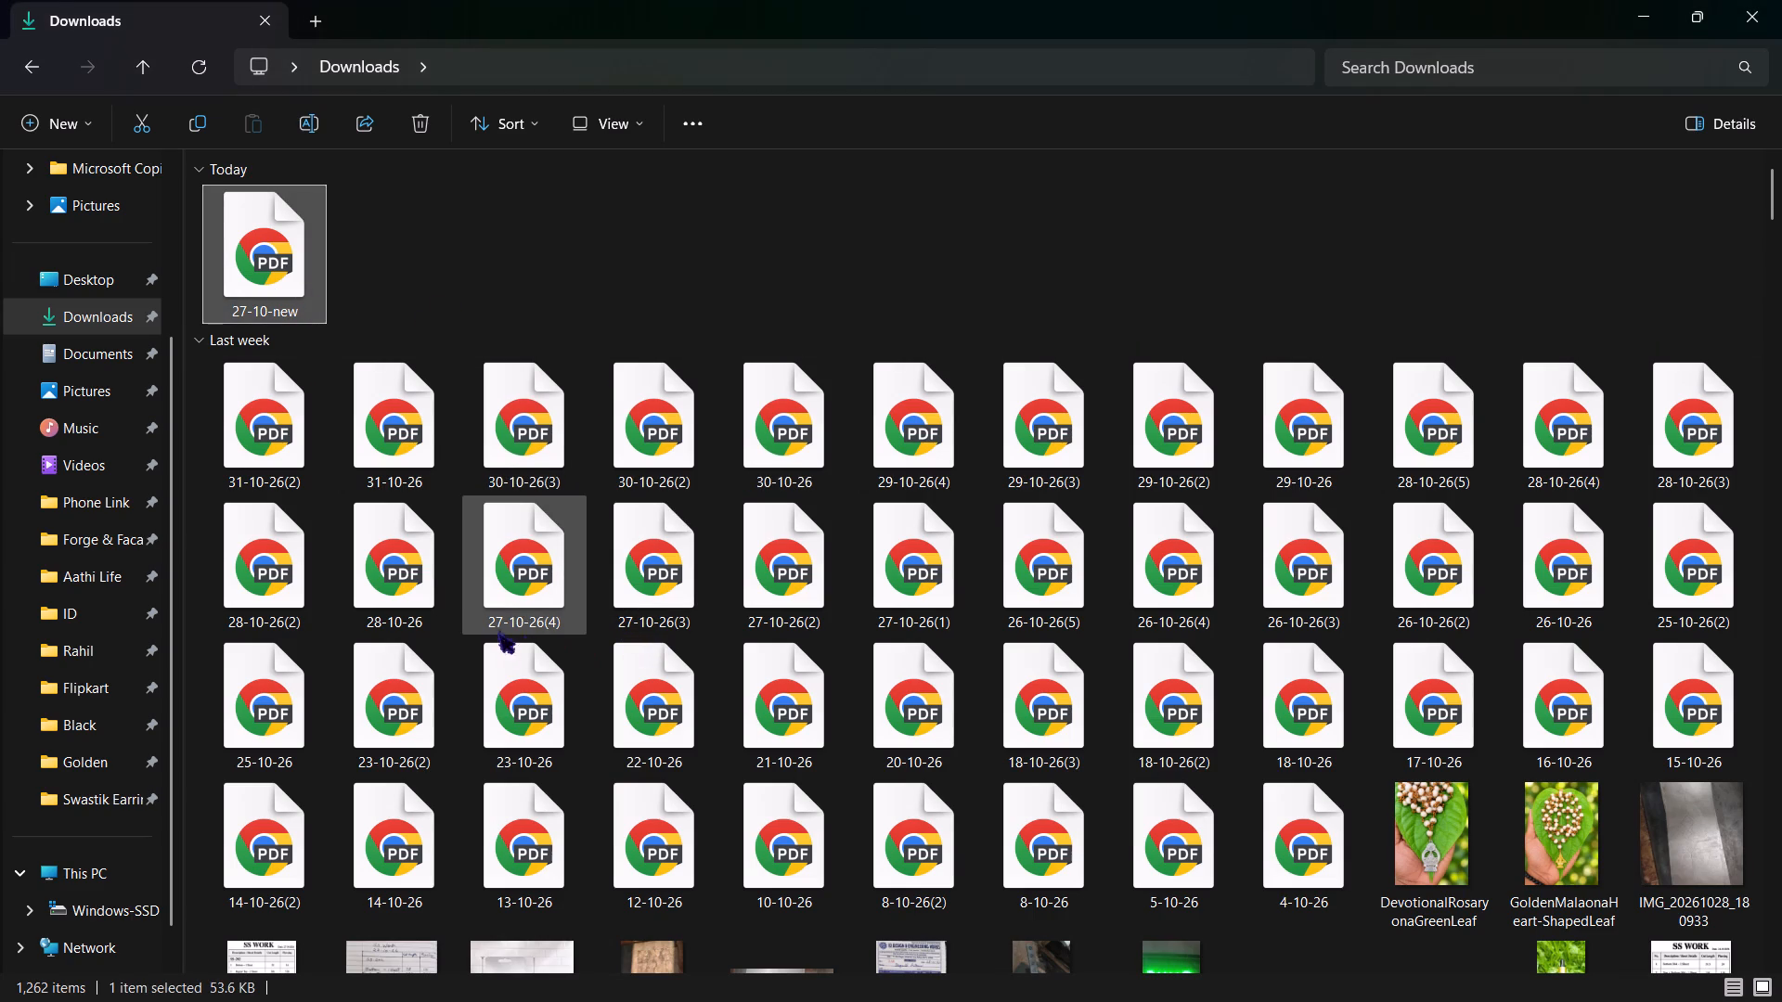
pyautogui.click(532, 576)
pyautogui.press('F2')
pyautogui.press('Right')
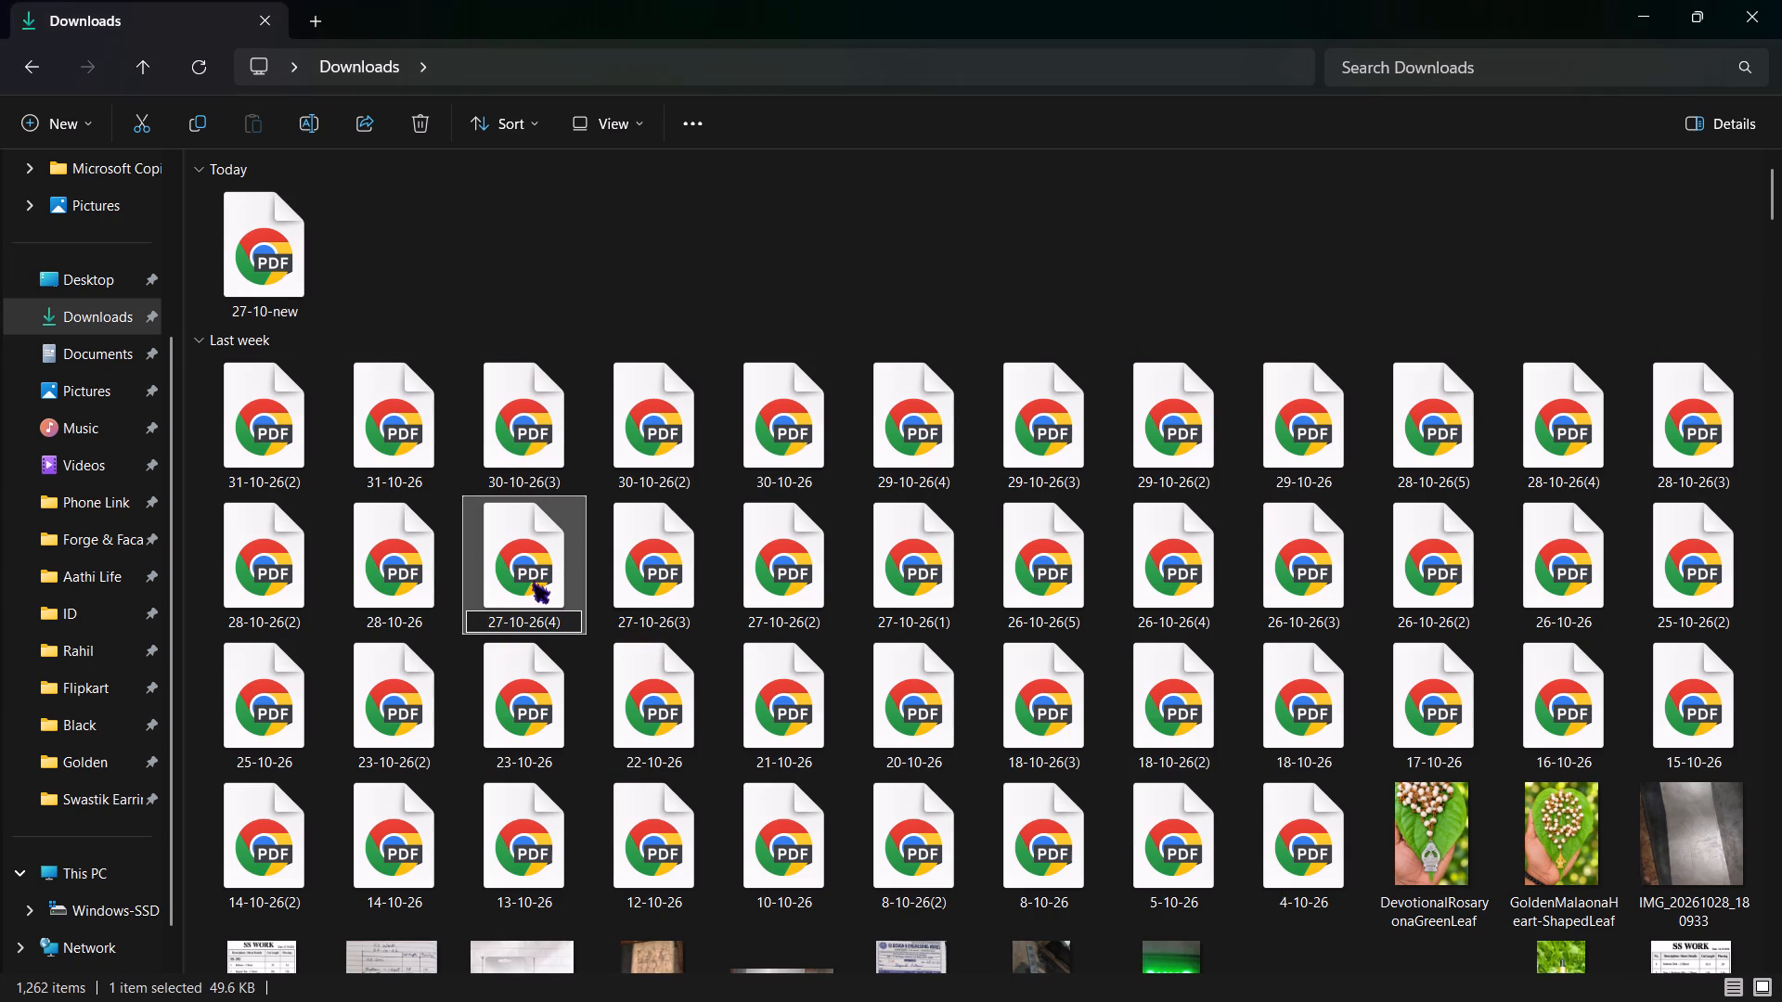
pyautogui.press('Left')
pyautogui.press('BackSpace')
pyautogui.press('5')
pyautogui.press('Return')
# Rename the newly downloaded invoice 27-10-new in the Downloads folder as 27-10-26(4) and refresh the folder.
pyautogui.click(260, 278)
pyautogui.press('F2')
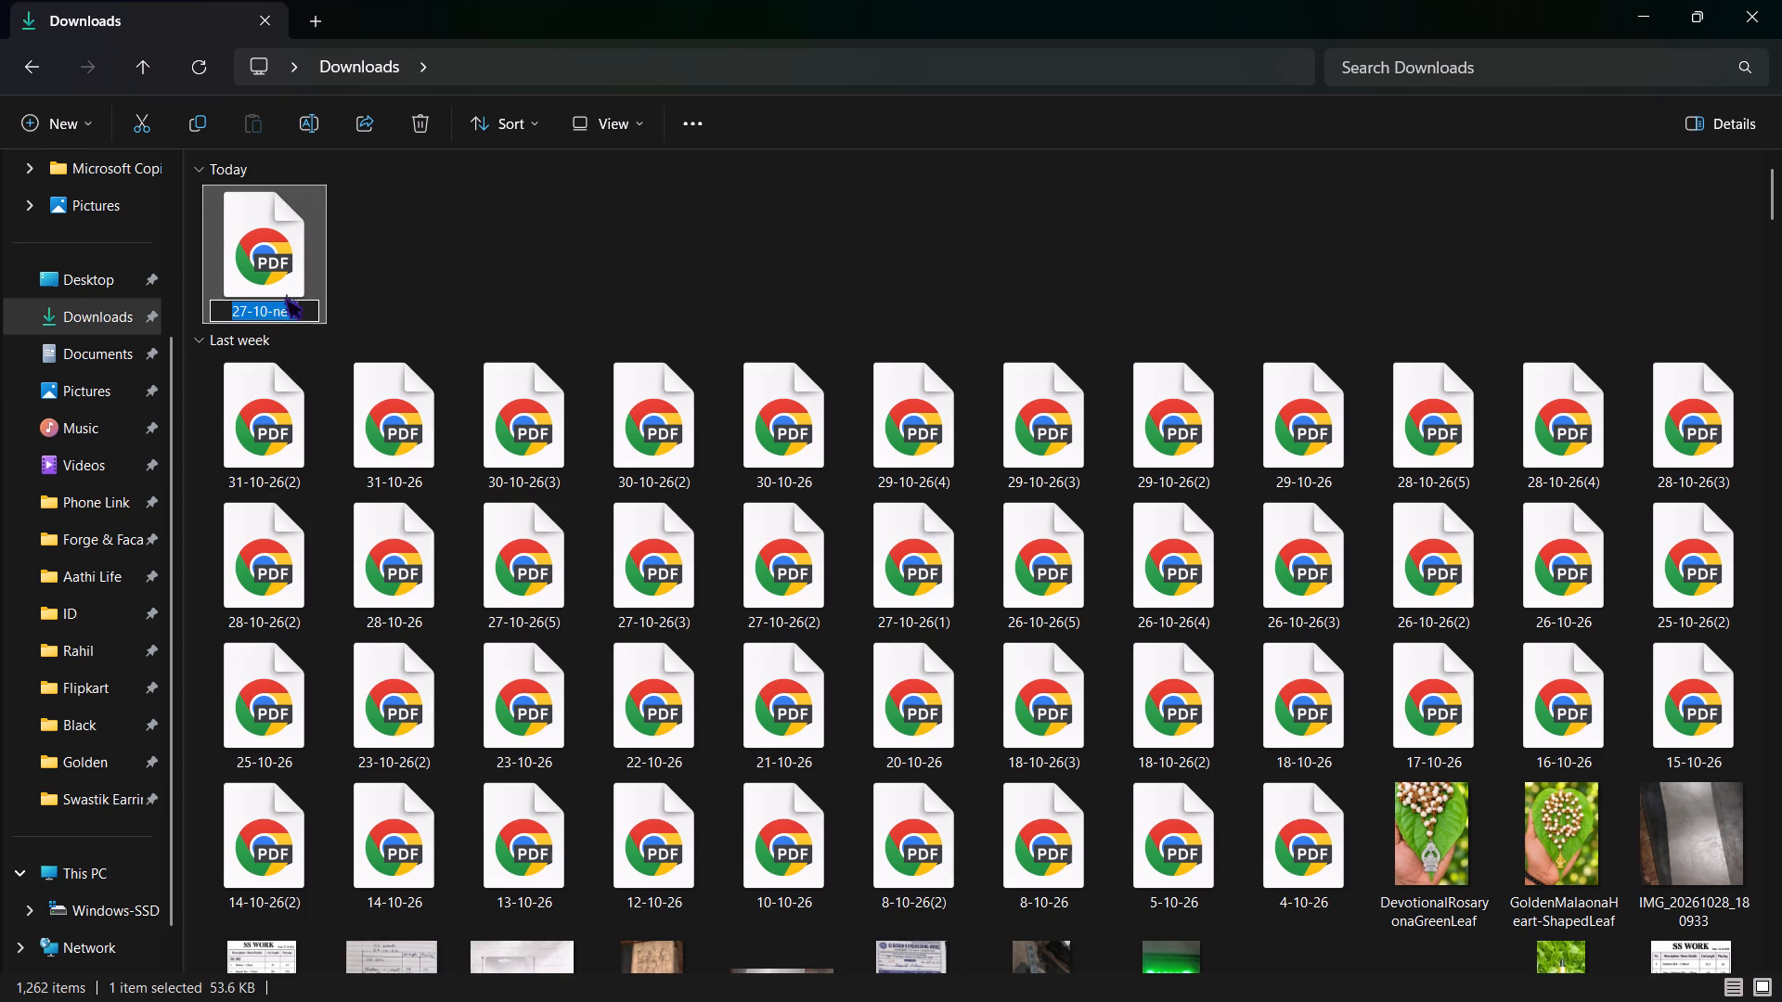
pyautogui.press('Right')
pyautogui.press('BackSpace')
pyautogui.press('BackSpace')
pyautogui.press('BackSpace')
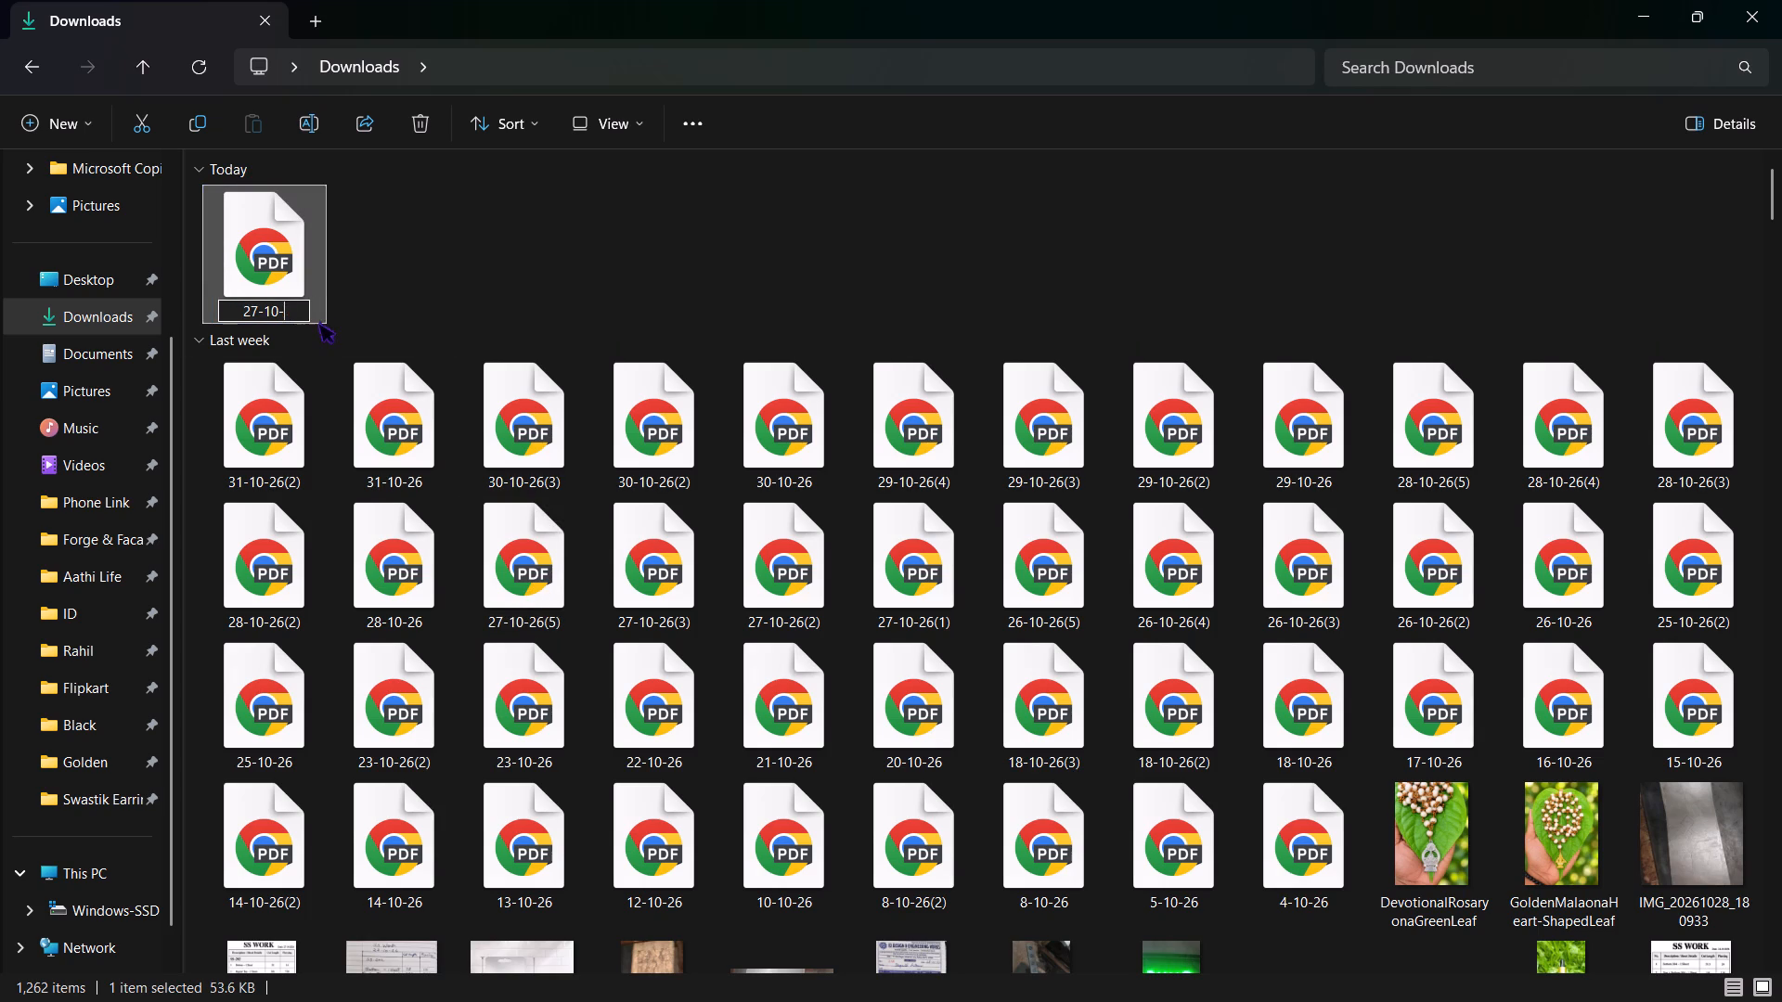
pyautogui.write('26')
pyautogui.hotkey('shift', '(')
pyautogui.press('4')
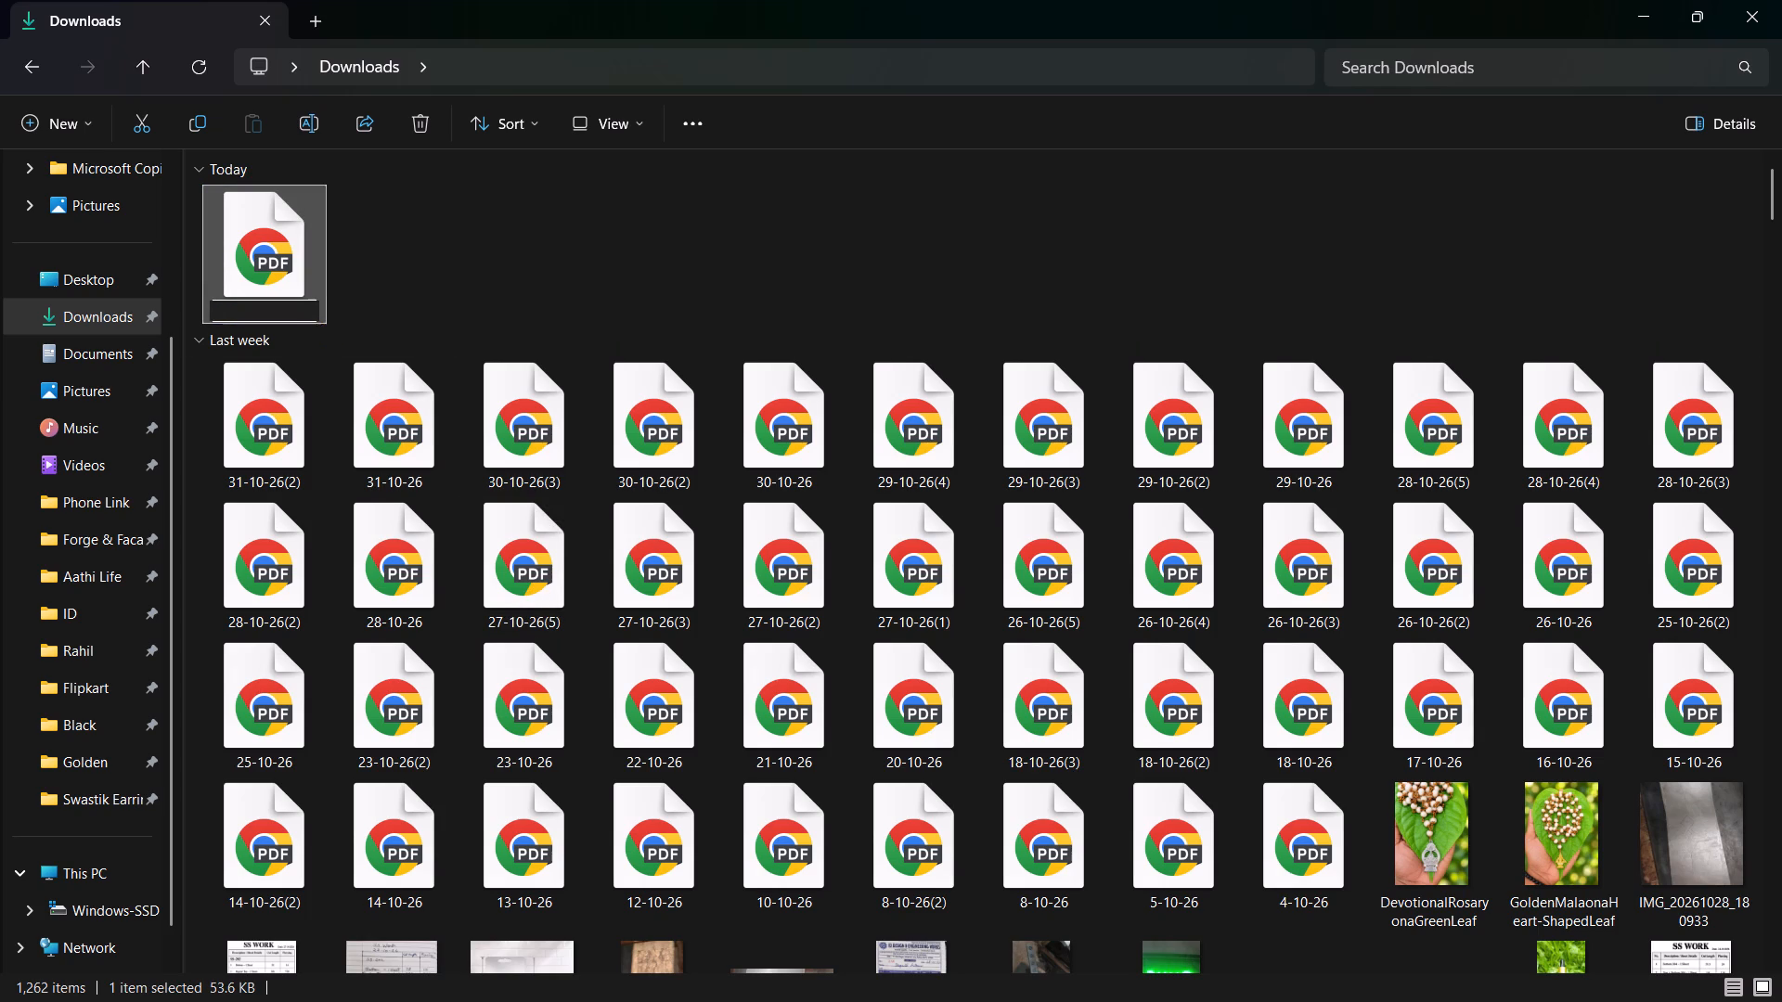
pyautogui.hotkey('shift', ')')
pyautogui.press('Return')
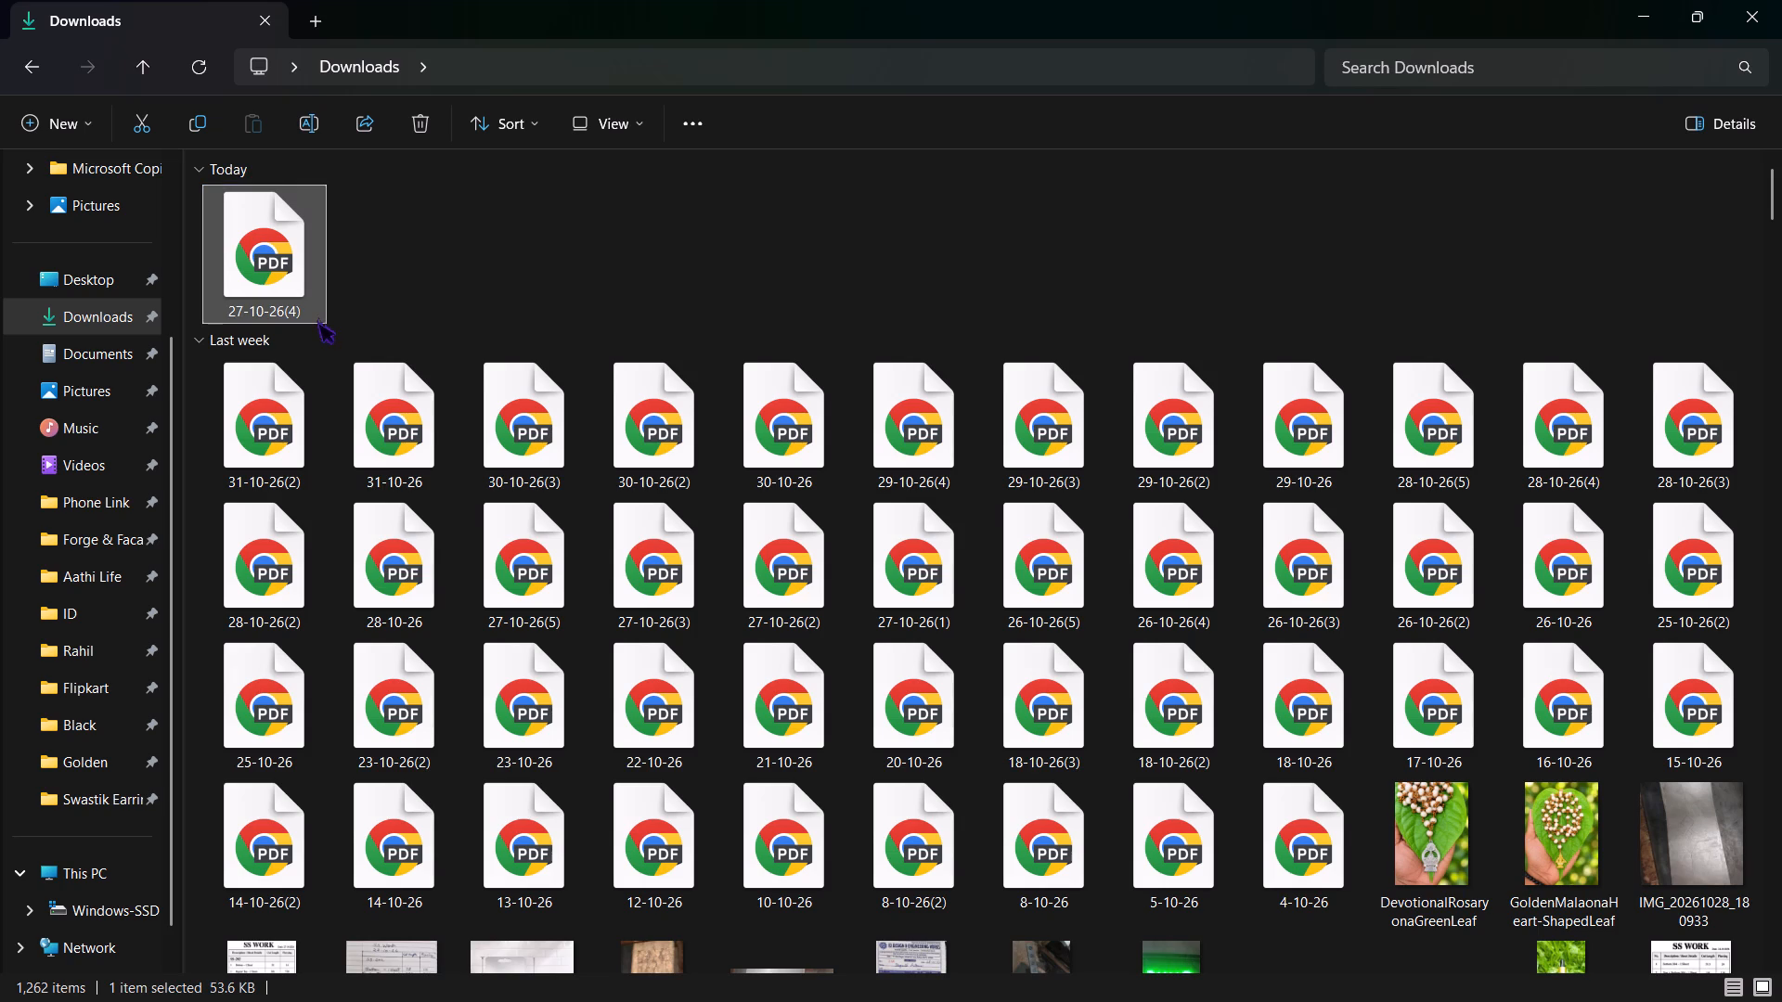
pyautogui.press('F5')
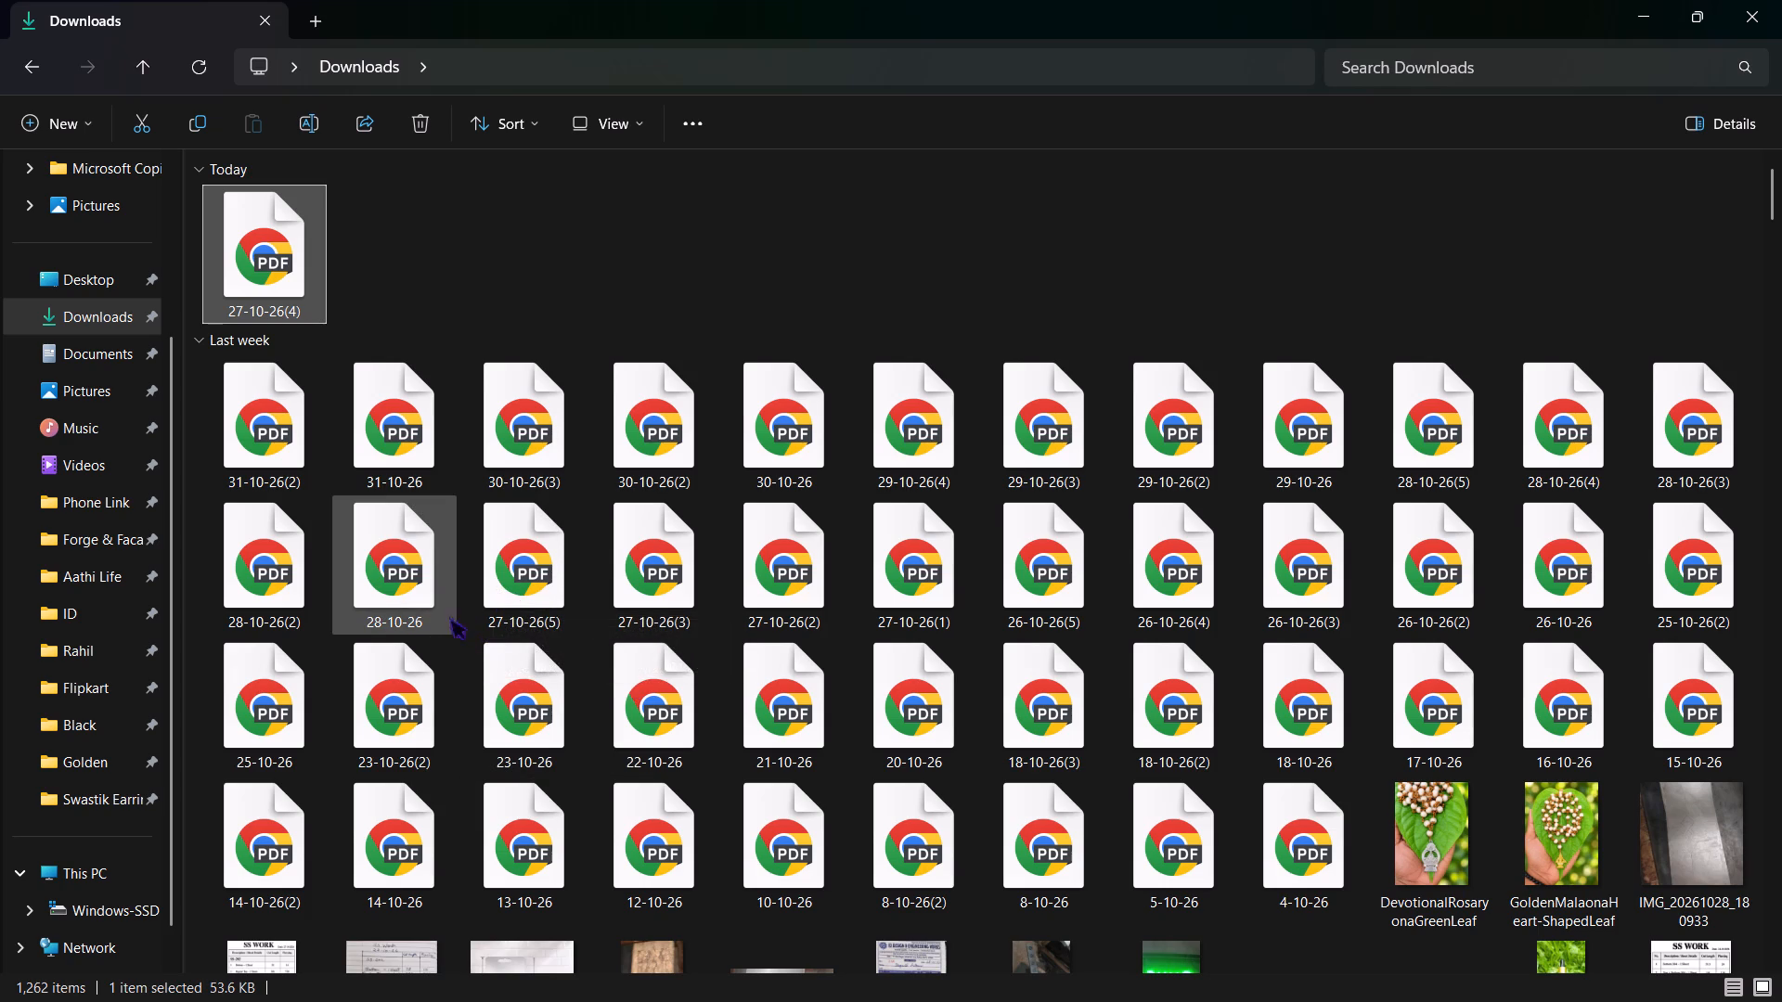
# Examine the 28/10/2026 shipped orders in Seller Central against the 28-10-26 invoice files in Downloads.
pyautogui.click(406, 580)
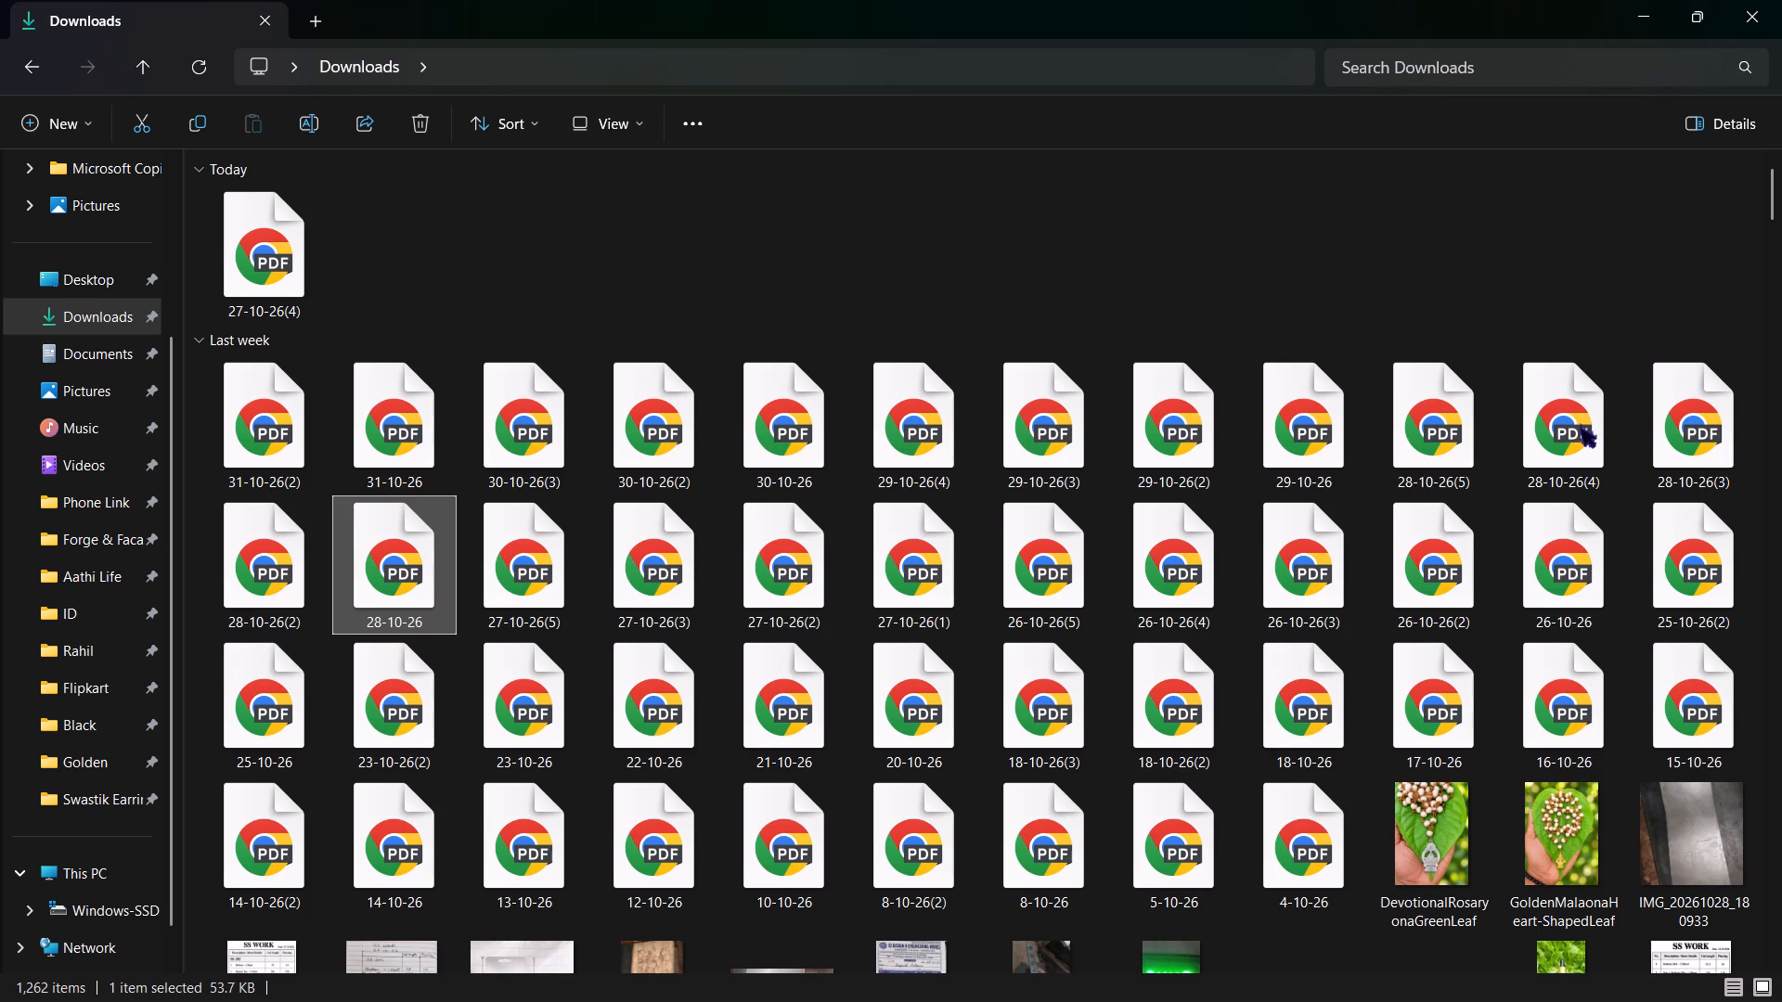
pyautogui.hotkey('alt', 'Tab')
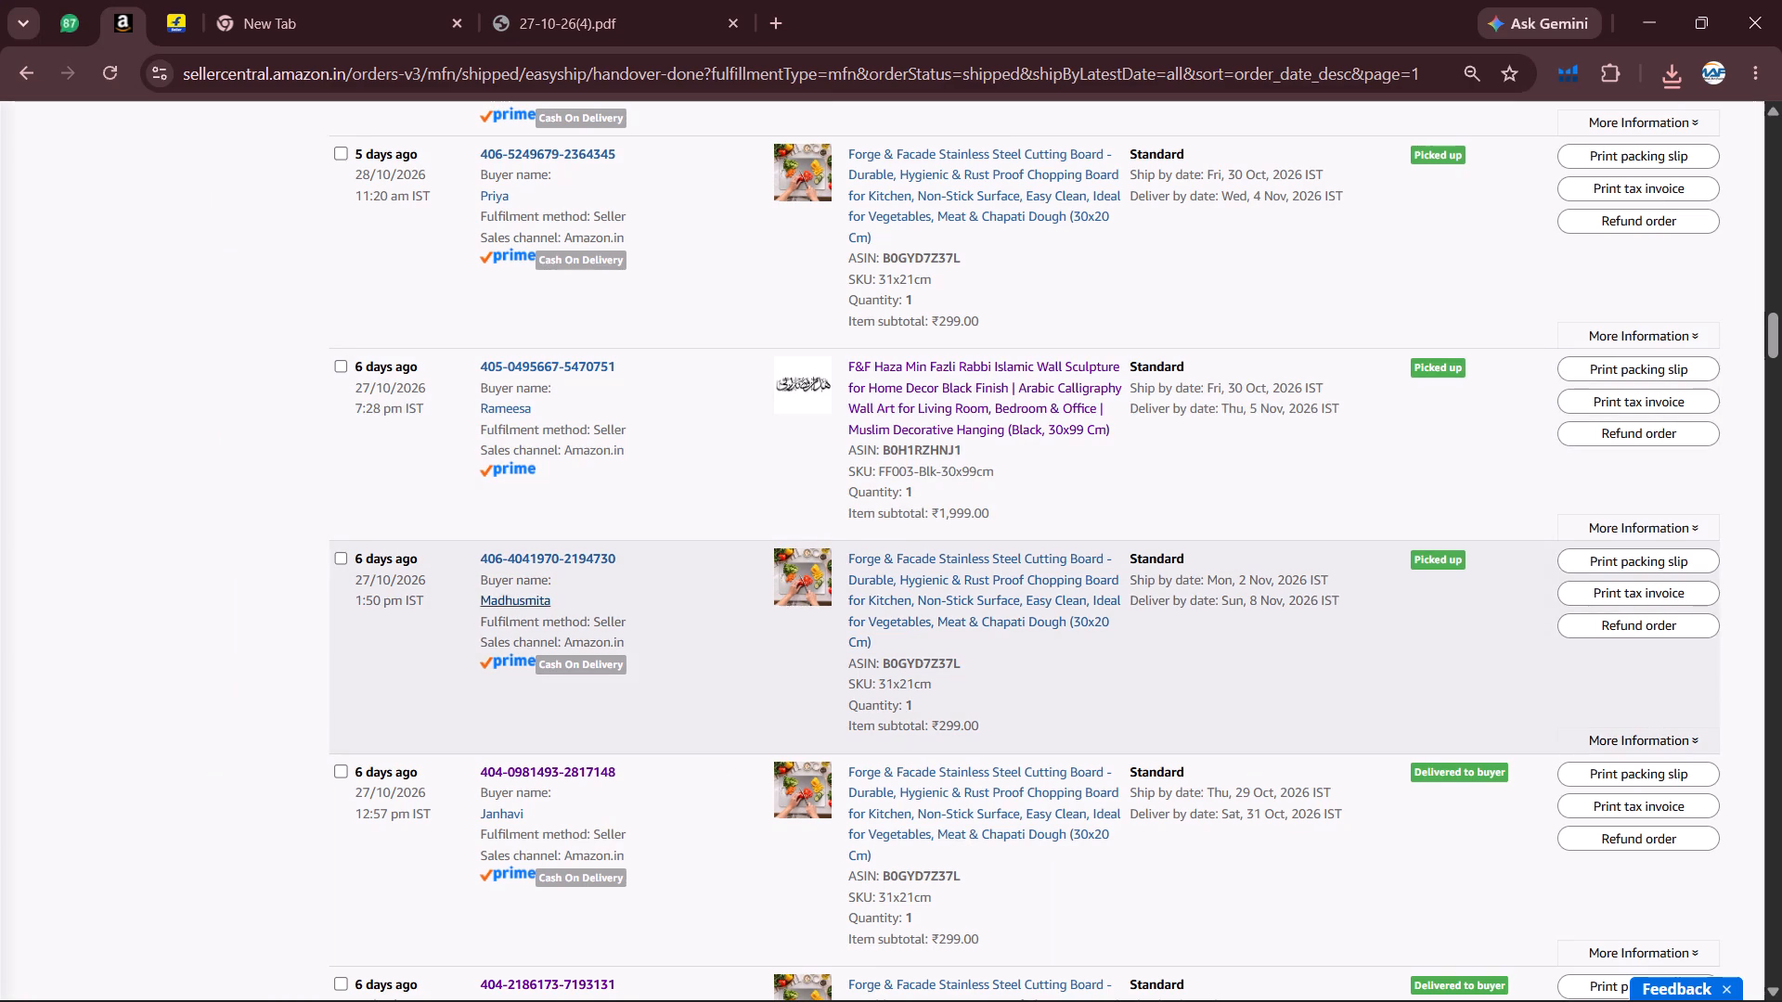
pyautogui.scroll(3, 626, 693)
pyautogui.scroll(2, 589, 592)
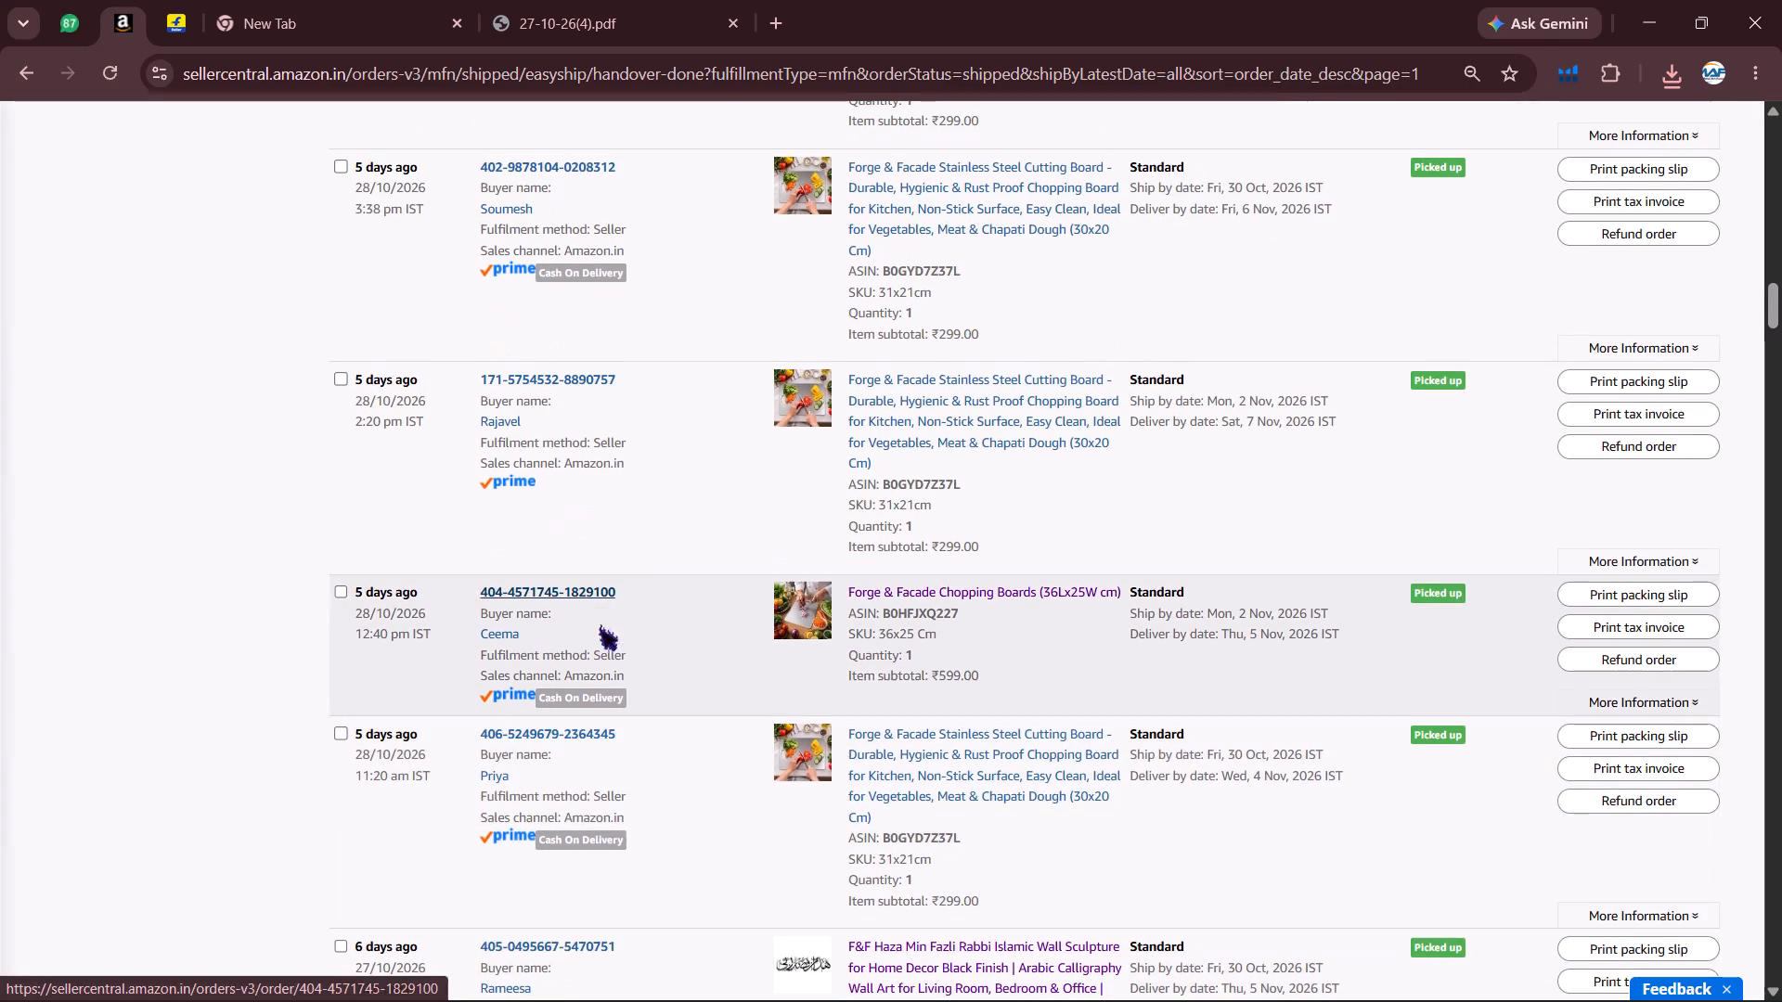
pyautogui.scroll(4, 678, 495)
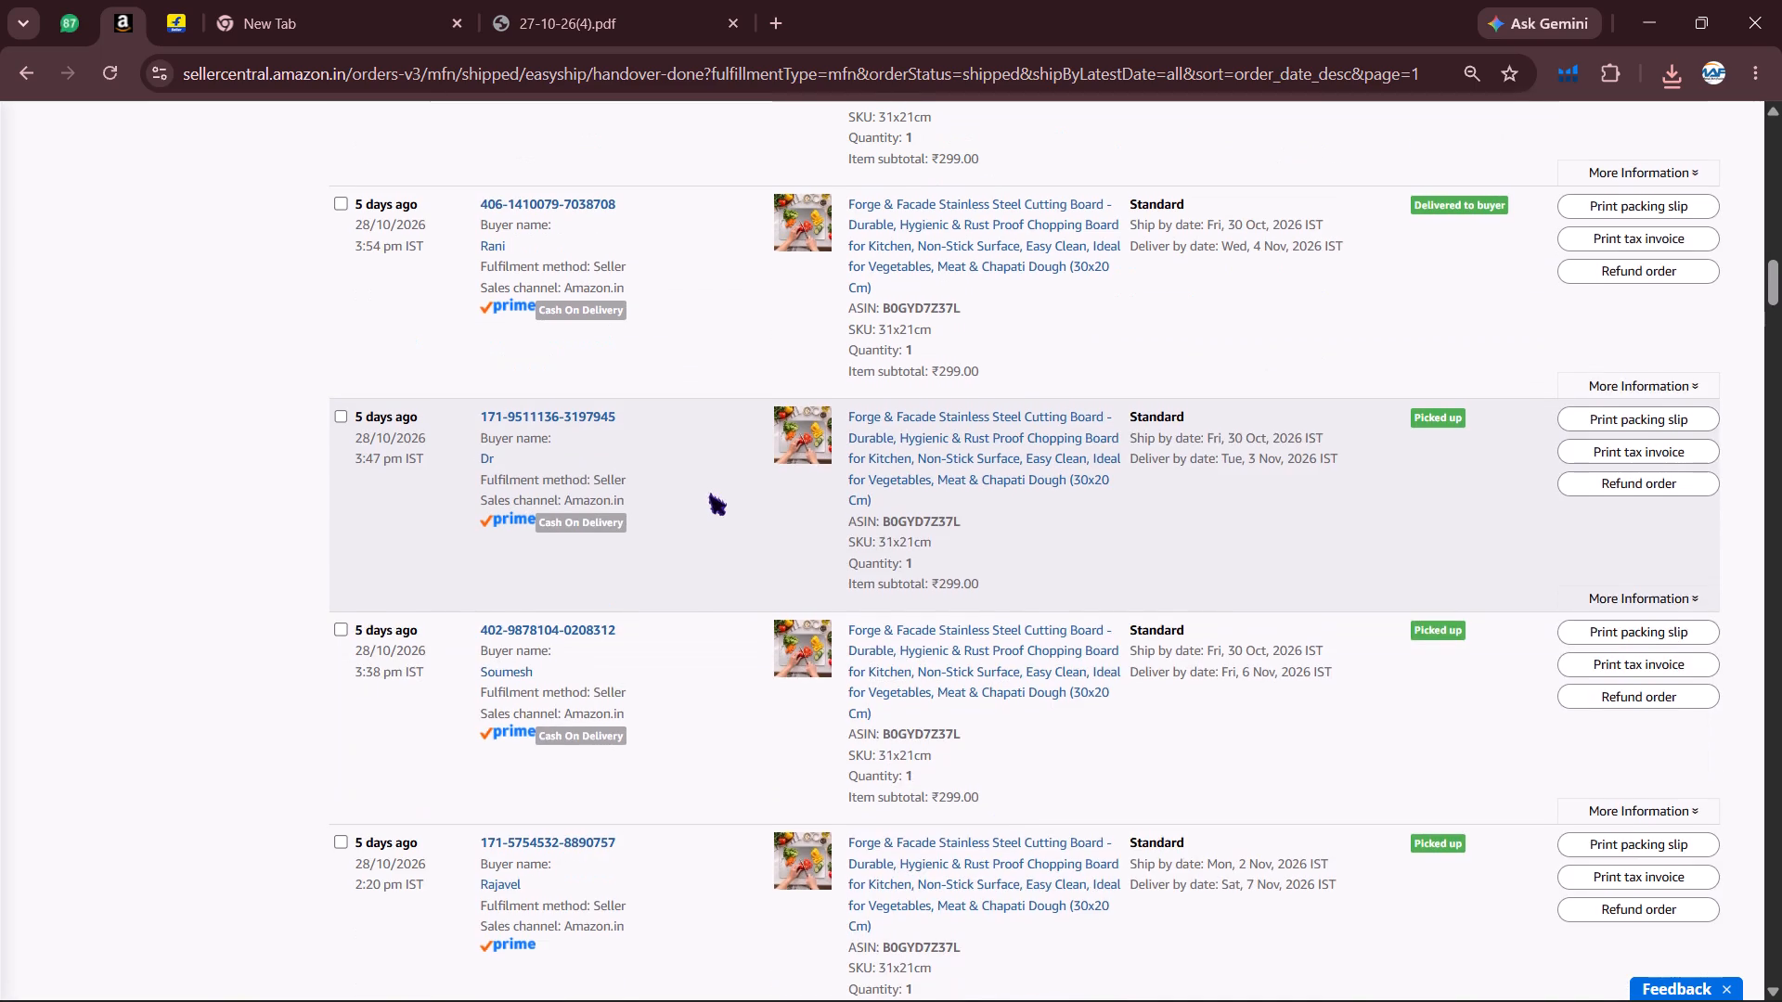
pyautogui.scroll(1, 708, 488)
pyautogui.scroll(2, 777, 444)
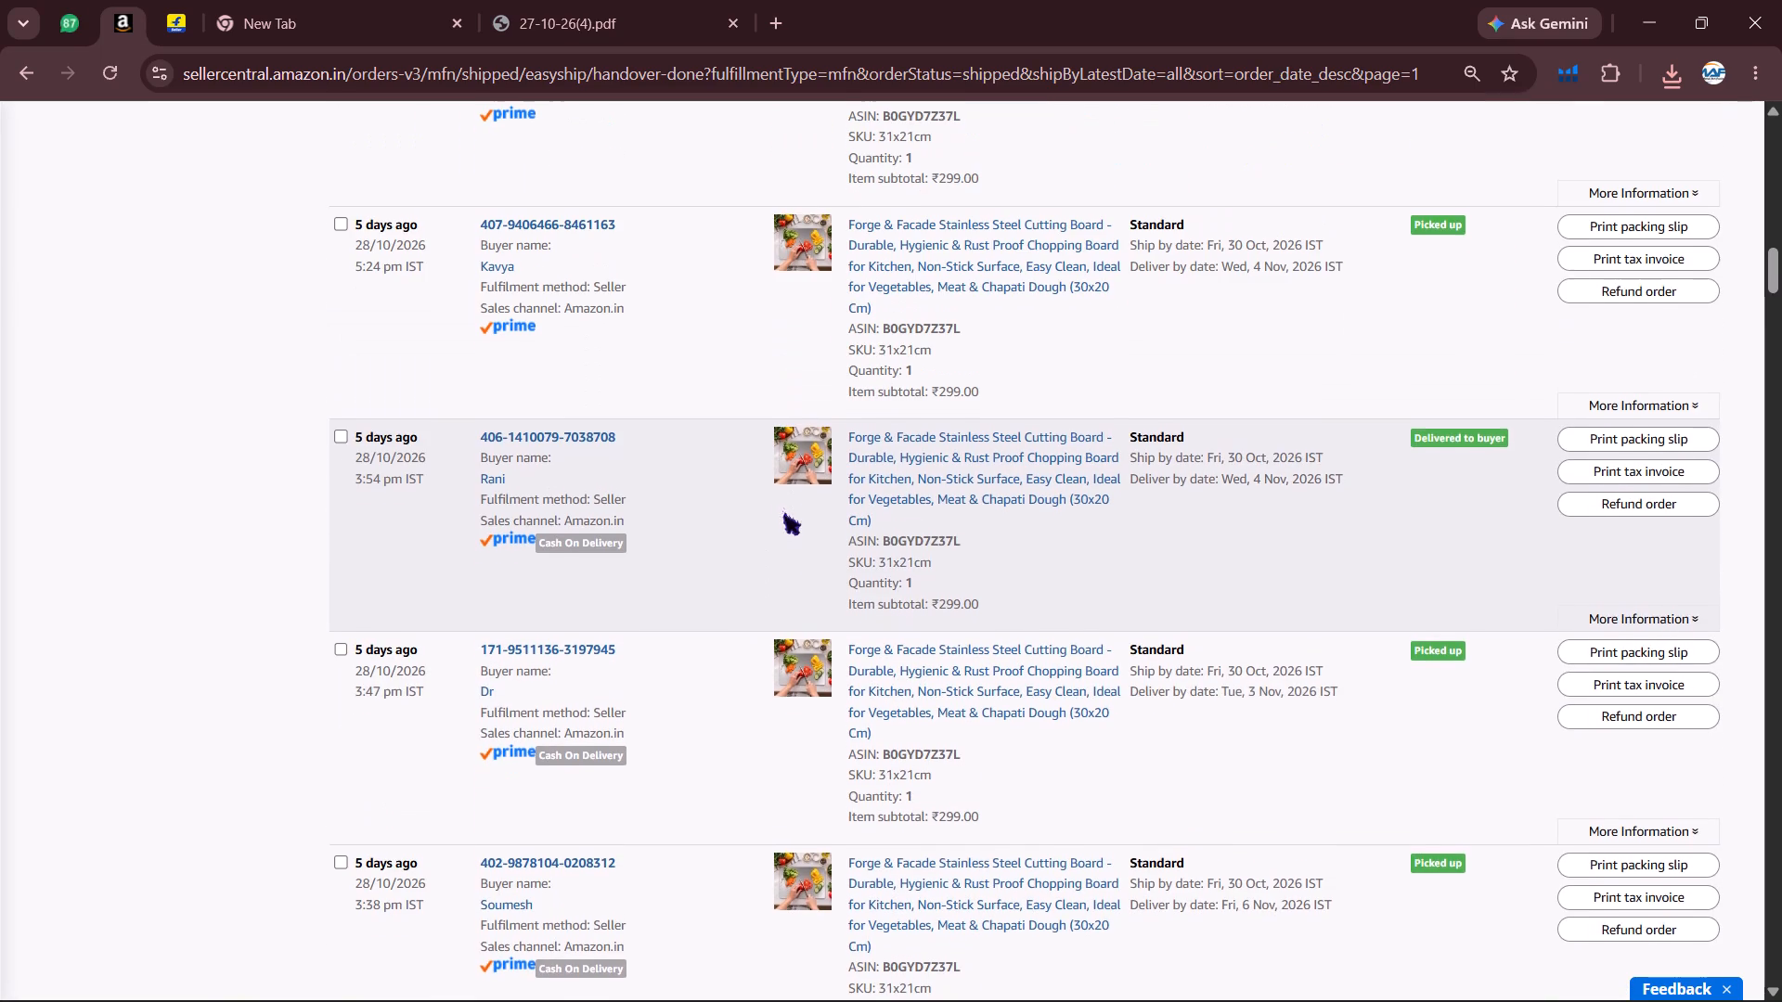
pyautogui.scroll(2, 782, 507)
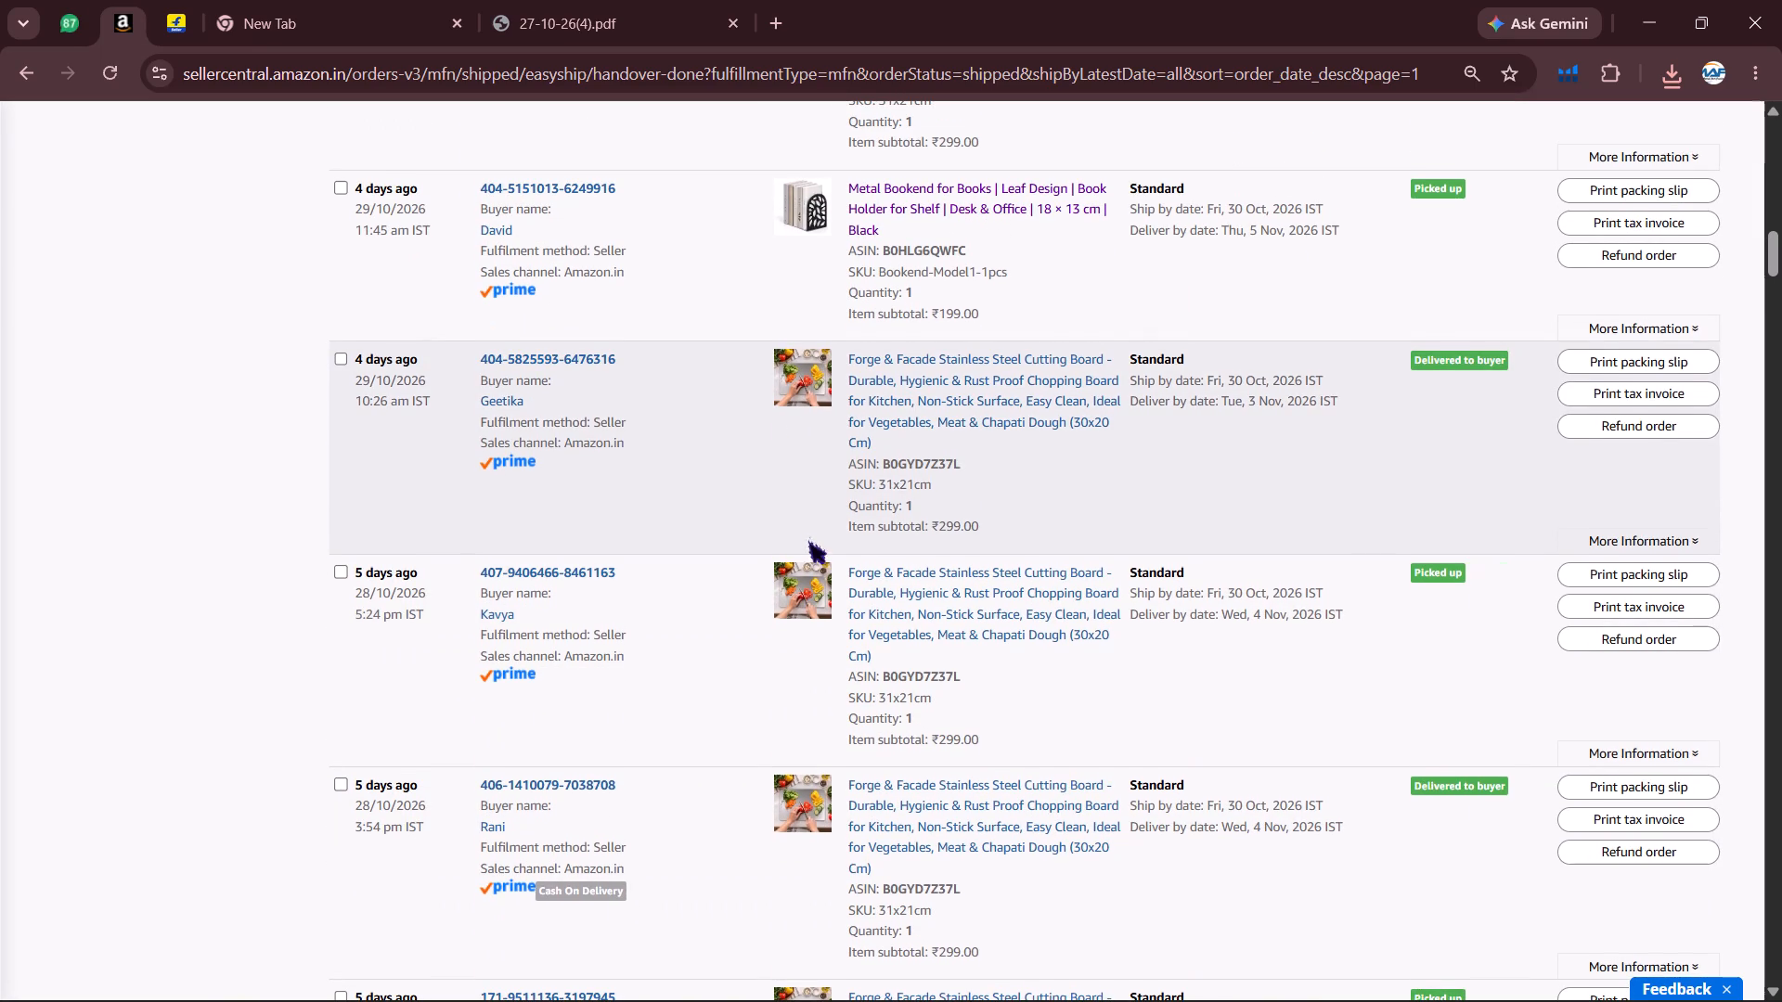
pyautogui.scroll(-10, 808, 536)
pyautogui.hotkey('alt', 'Tab')
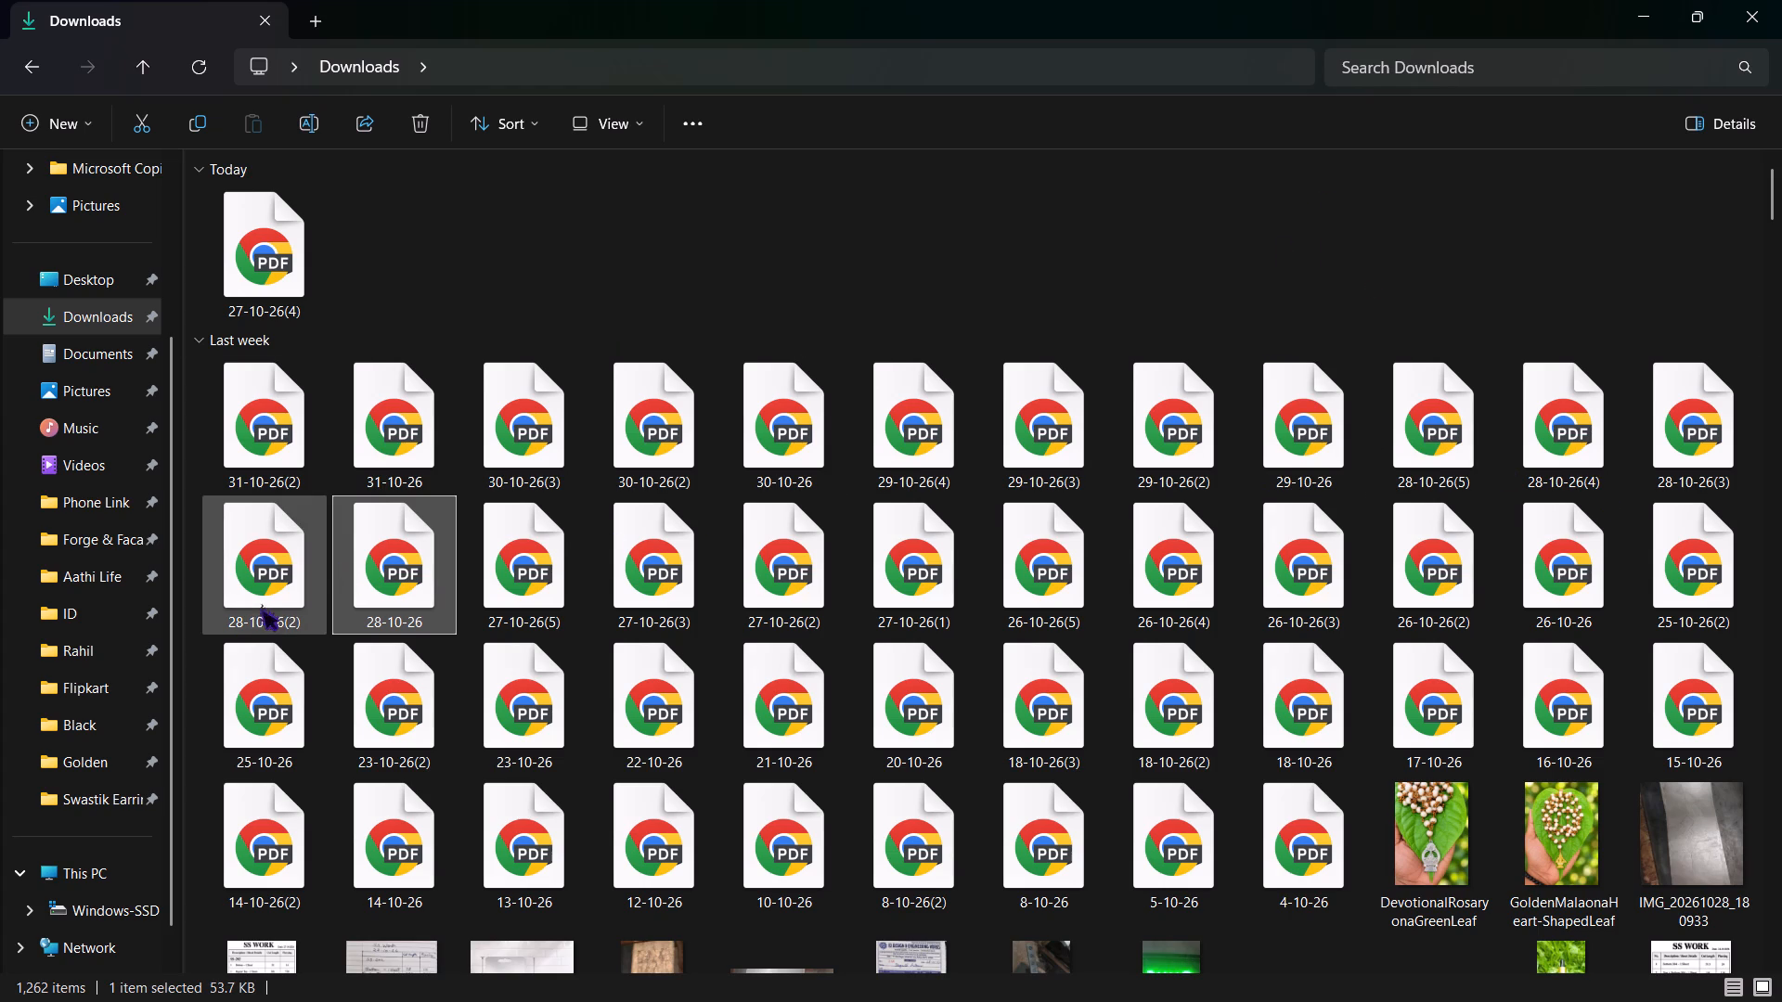
pyautogui.click(534, 571)
pyautogui.click(388, 577)
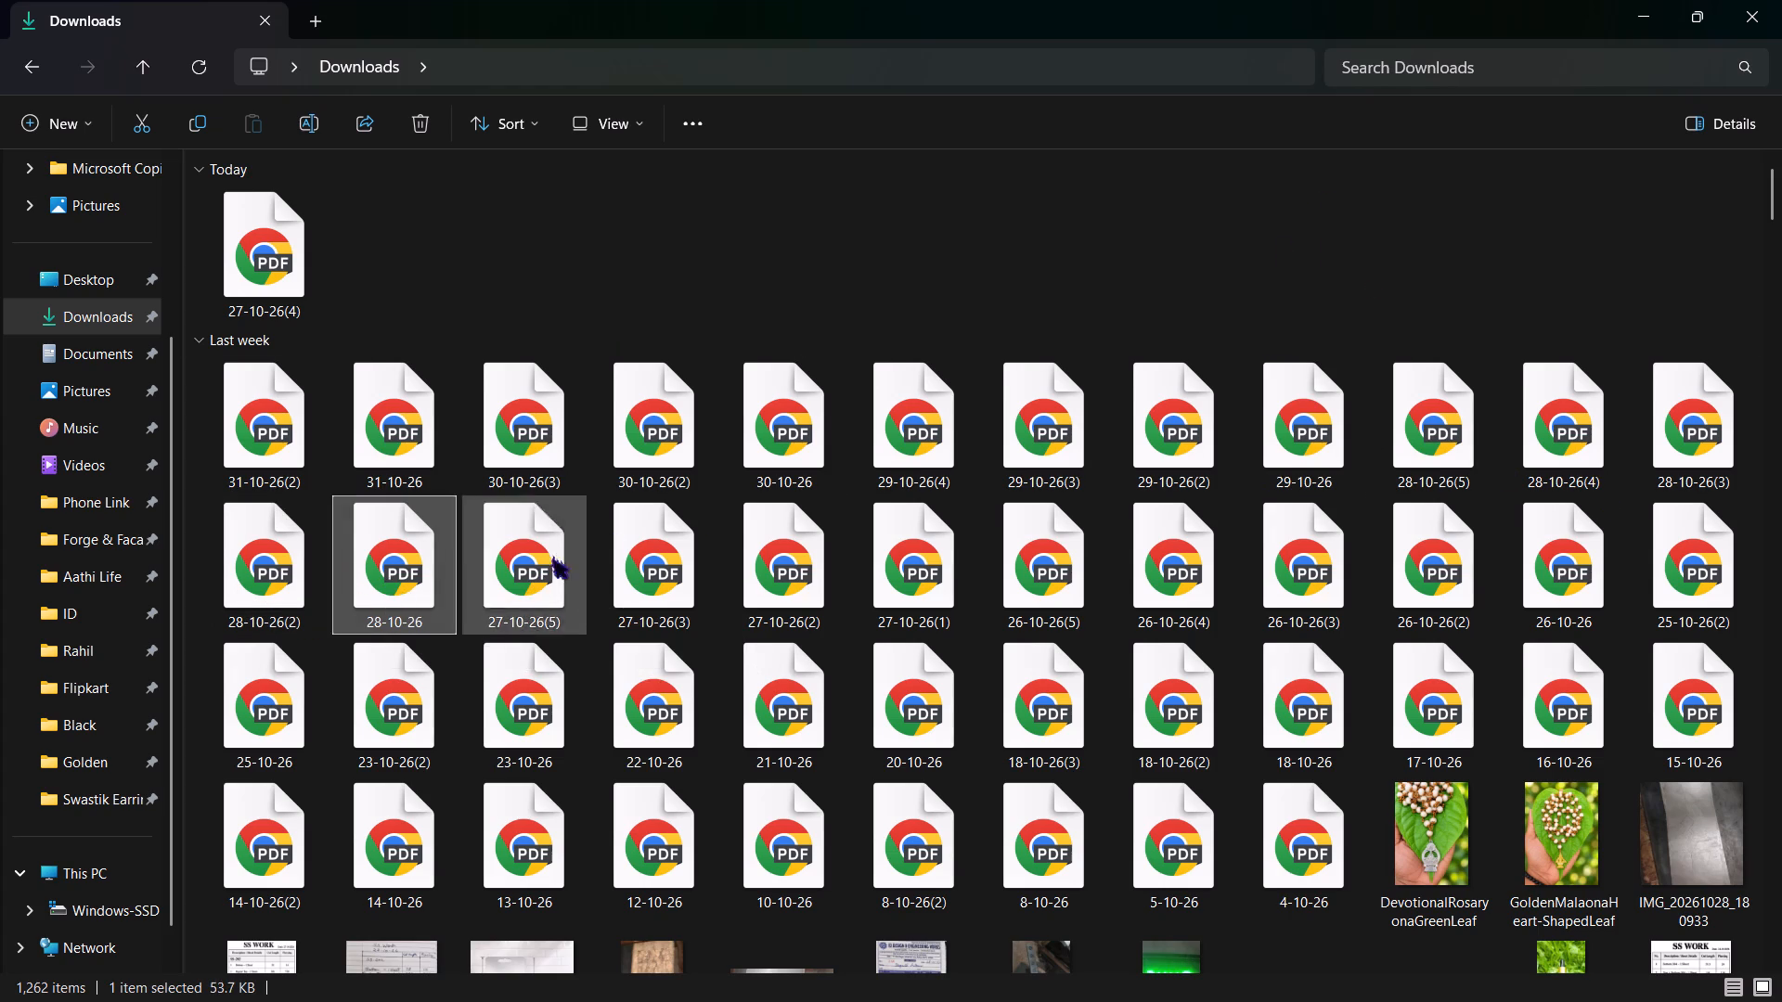
pyautogui.hotkey('alt', 'Tab')
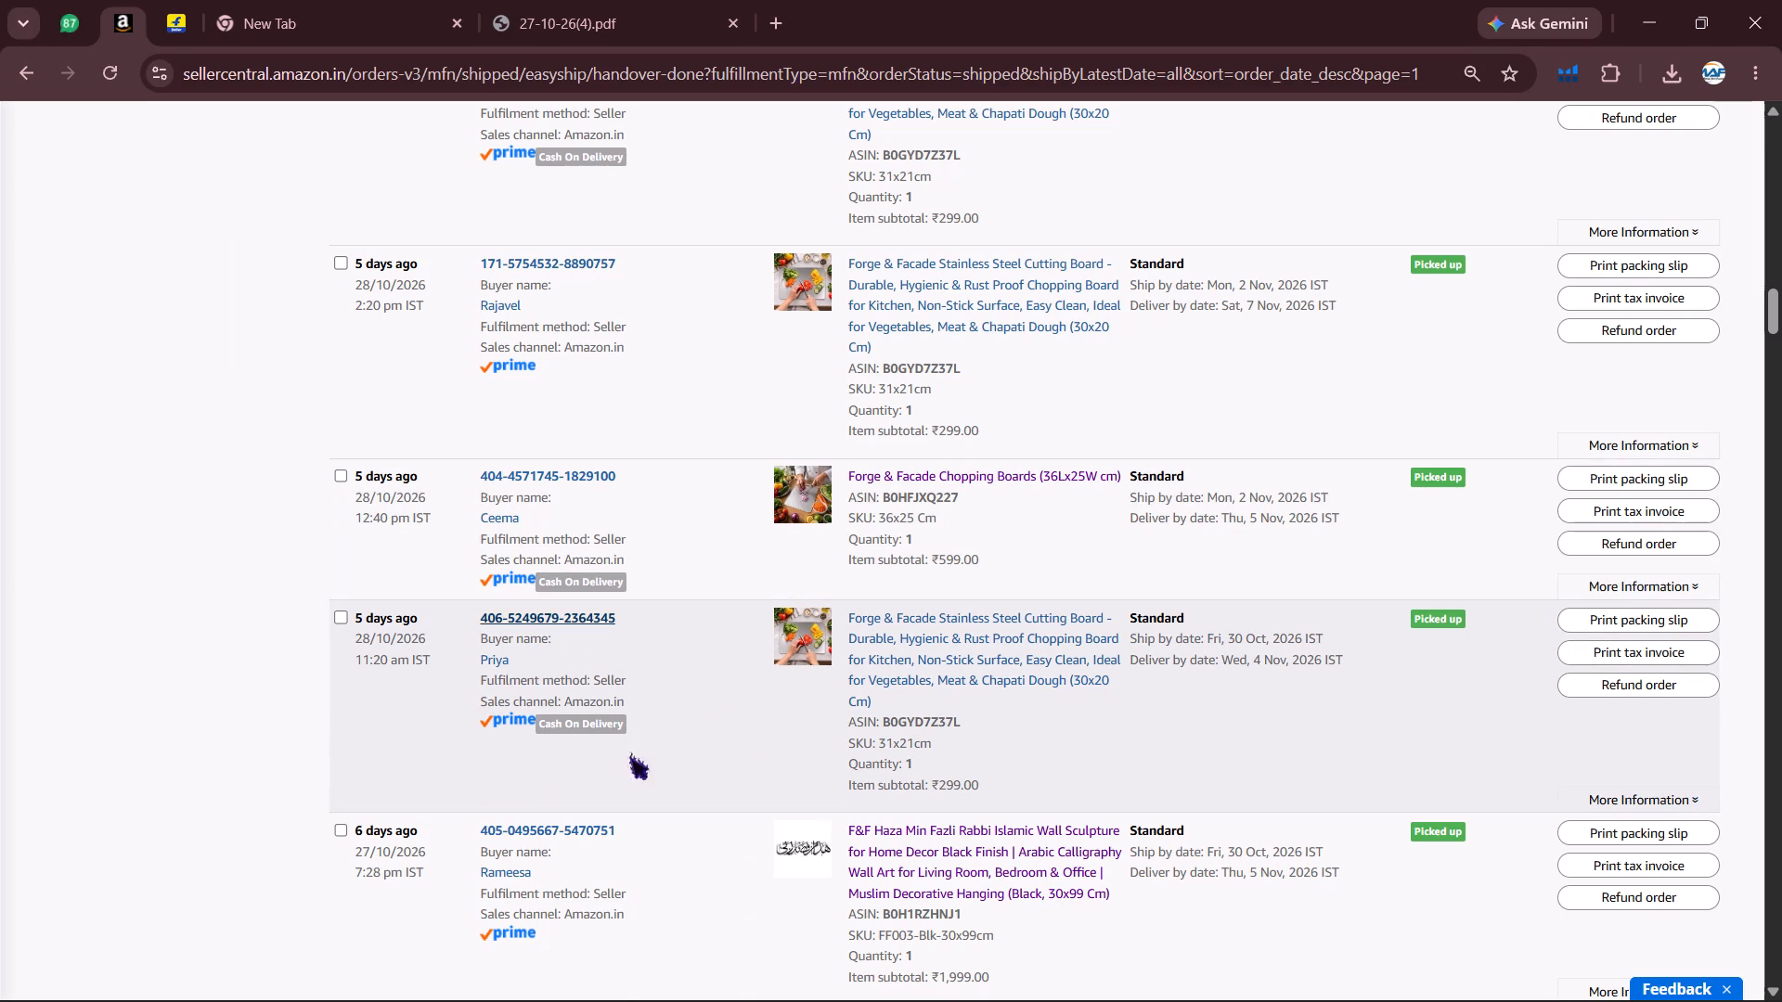
pyautogui.scroll(-1, 399, 723)
pyautogui.scroll(1, 526, 693)
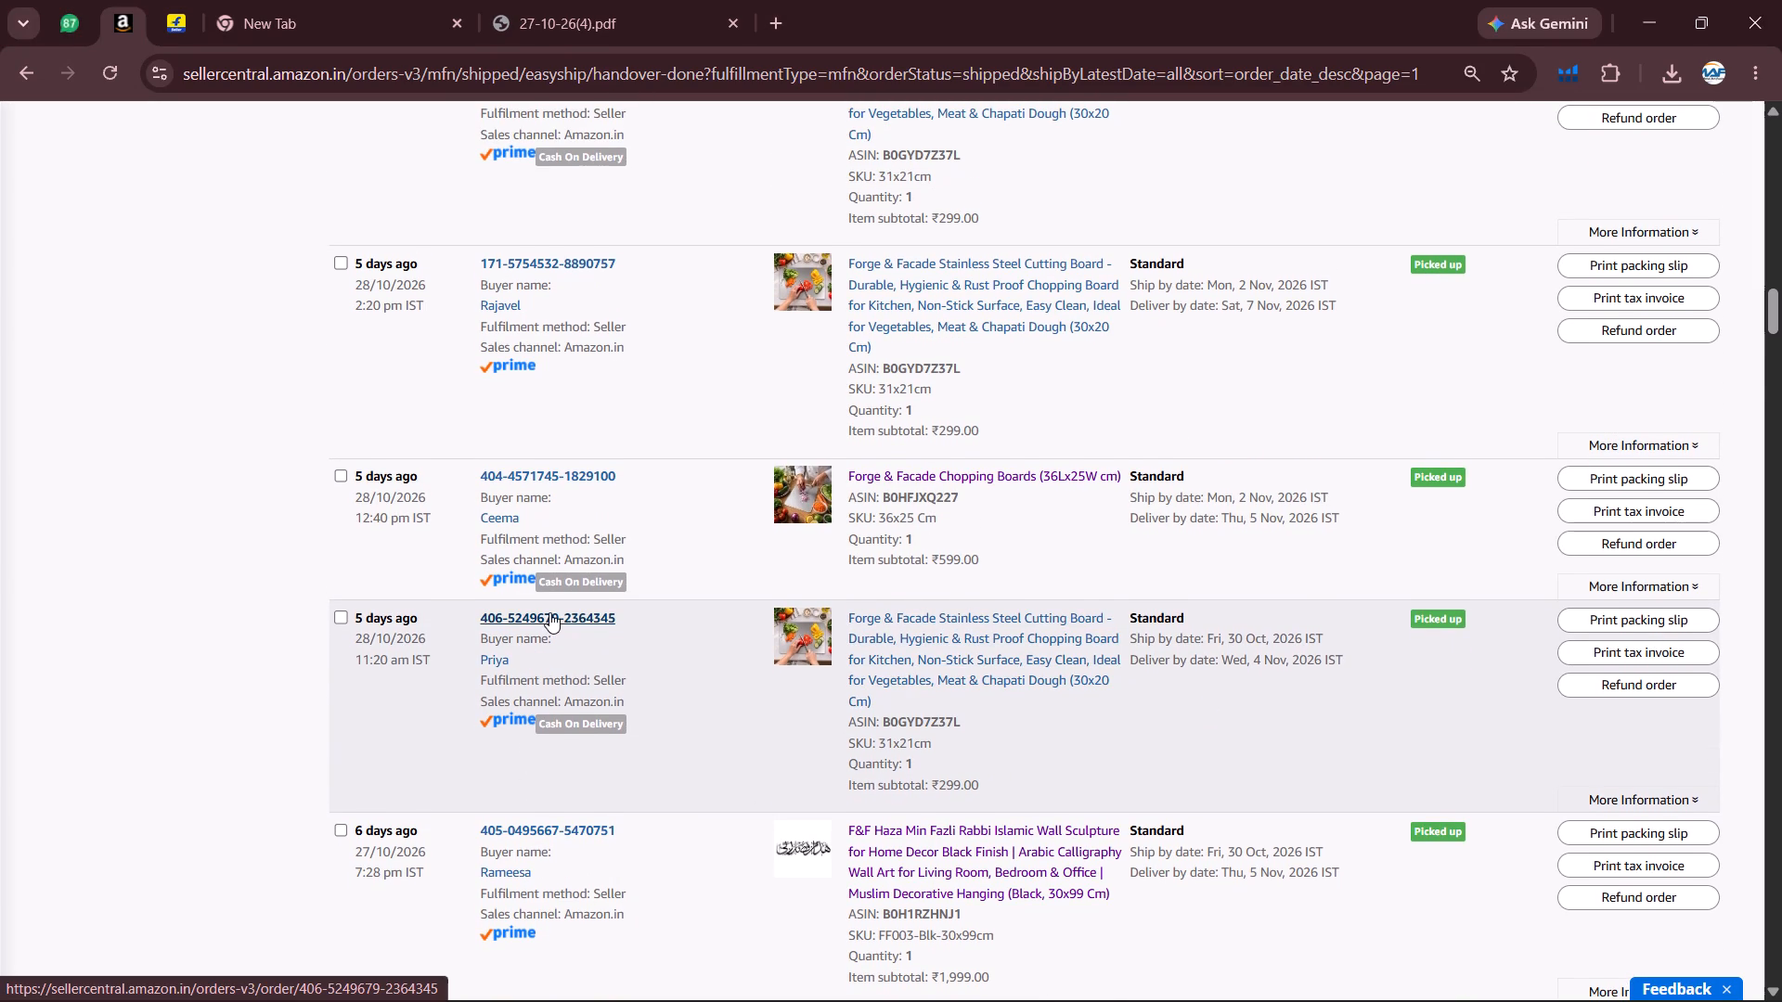
# Open the invoice 28-10-26 from Downloads, check its order number and date, and close it.
pyautogui.hotkey('alt', 'Tab')
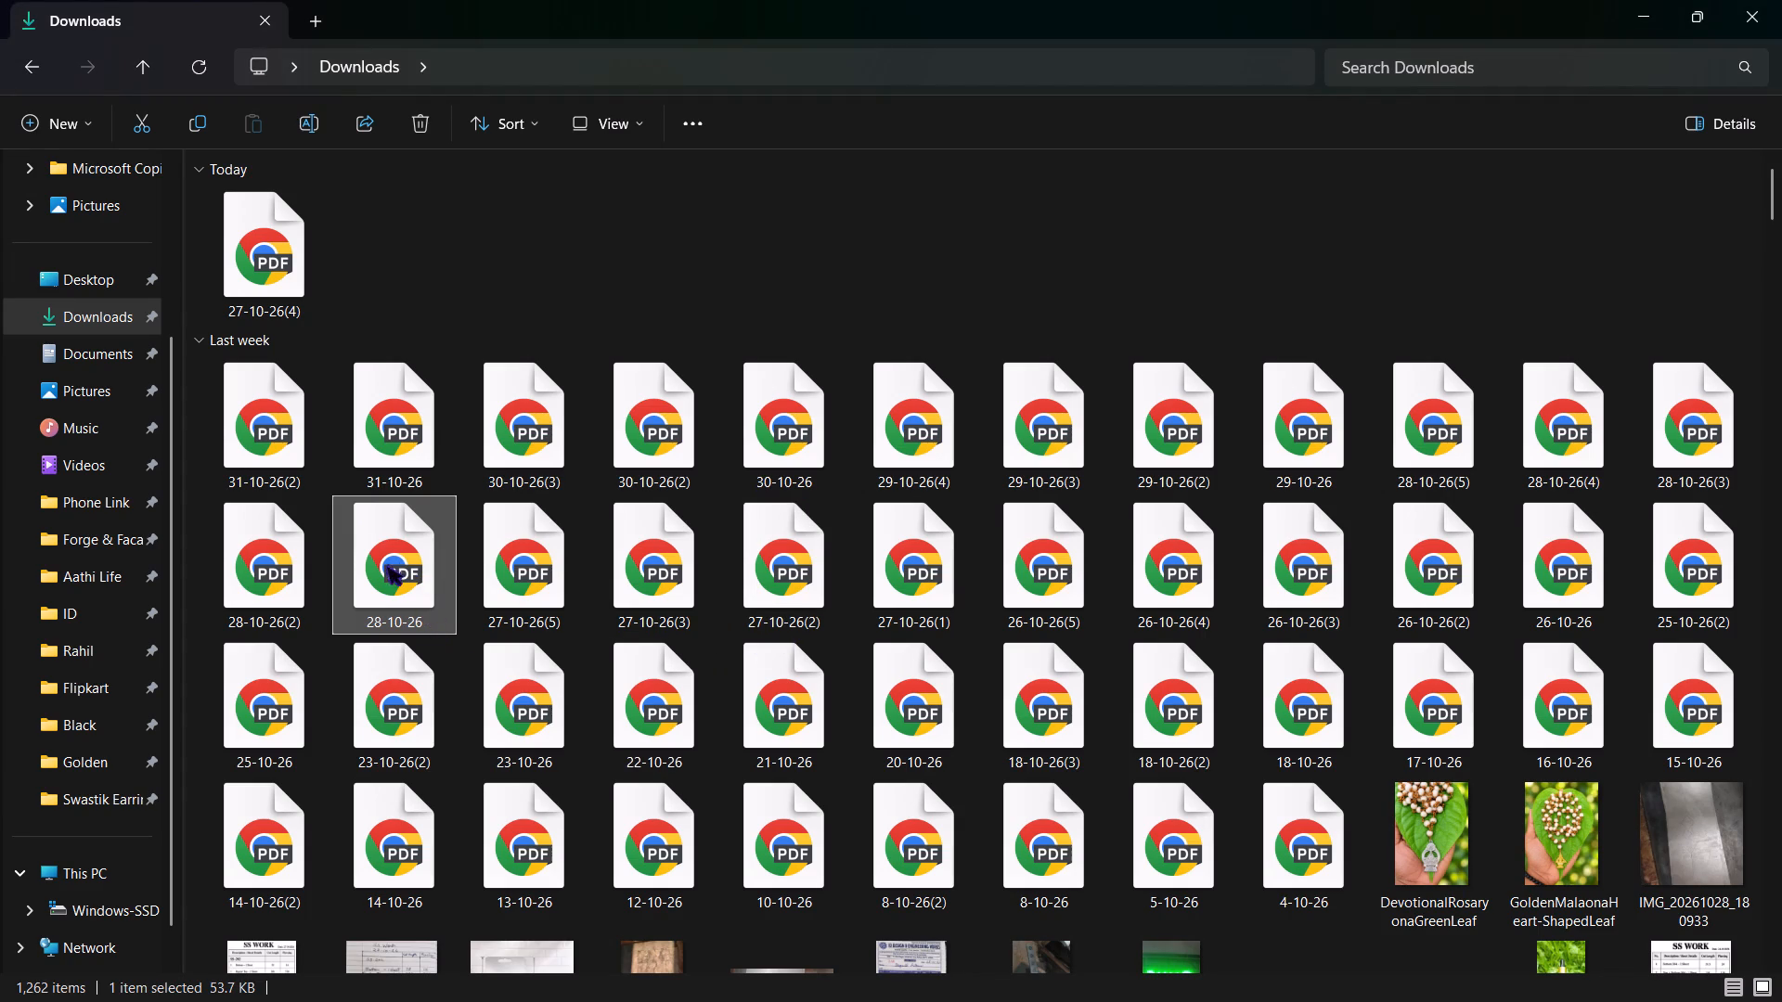
pyautogui.doubleClick(383, 559)
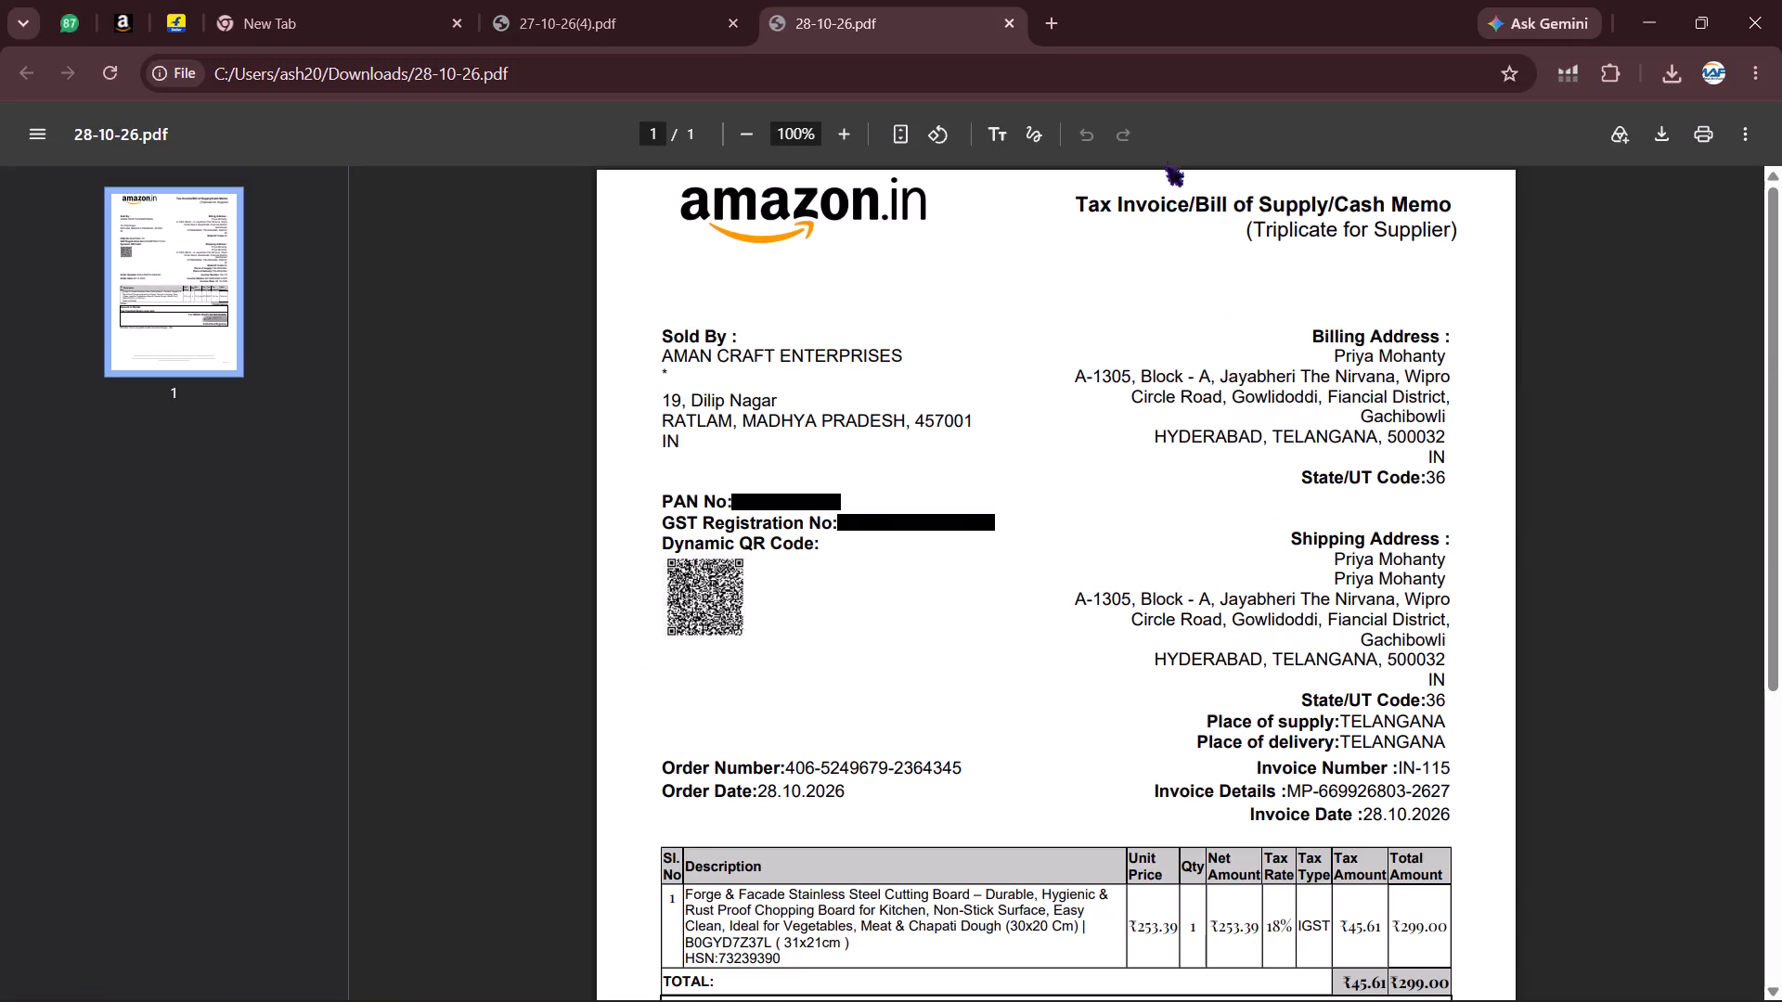
pyautogui.click(1002, 23)
# Open the invoice 28-10-26(2) from Downloads and compare its order number with the 28 October shipped orders in Seller Central.
pyautogui.hotkey('alt', 'Tab')
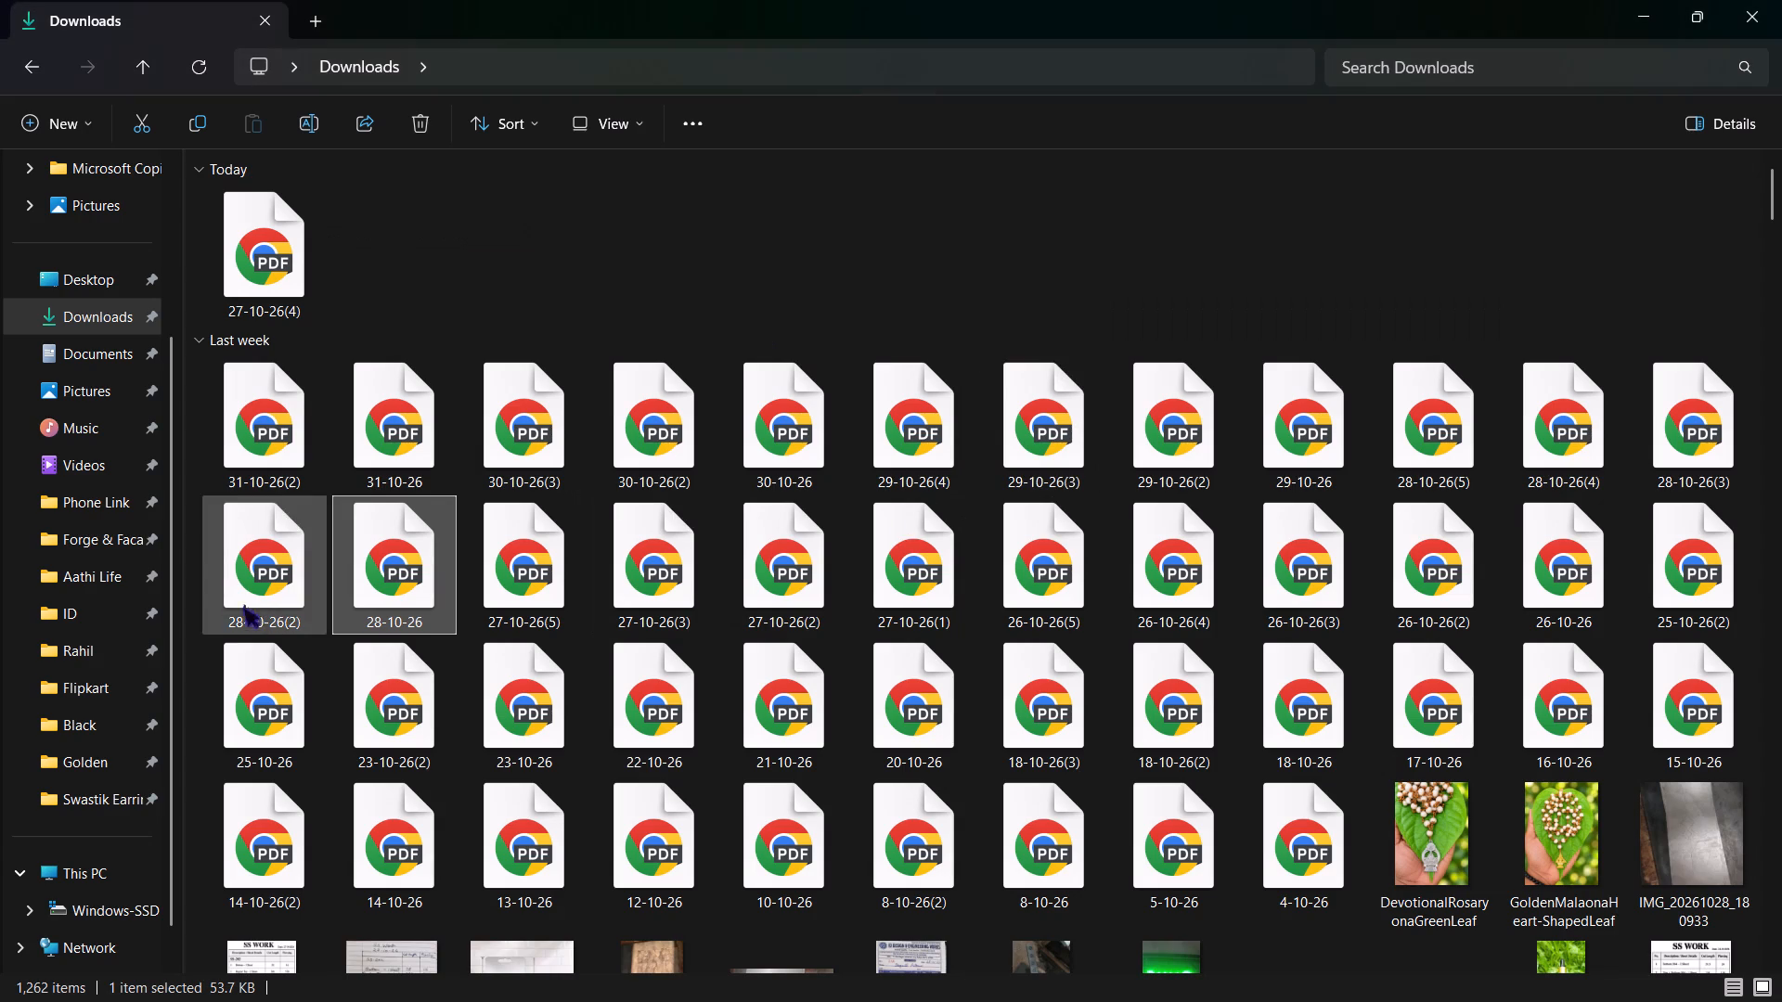
pyautogui.doubleClick(260, 563)
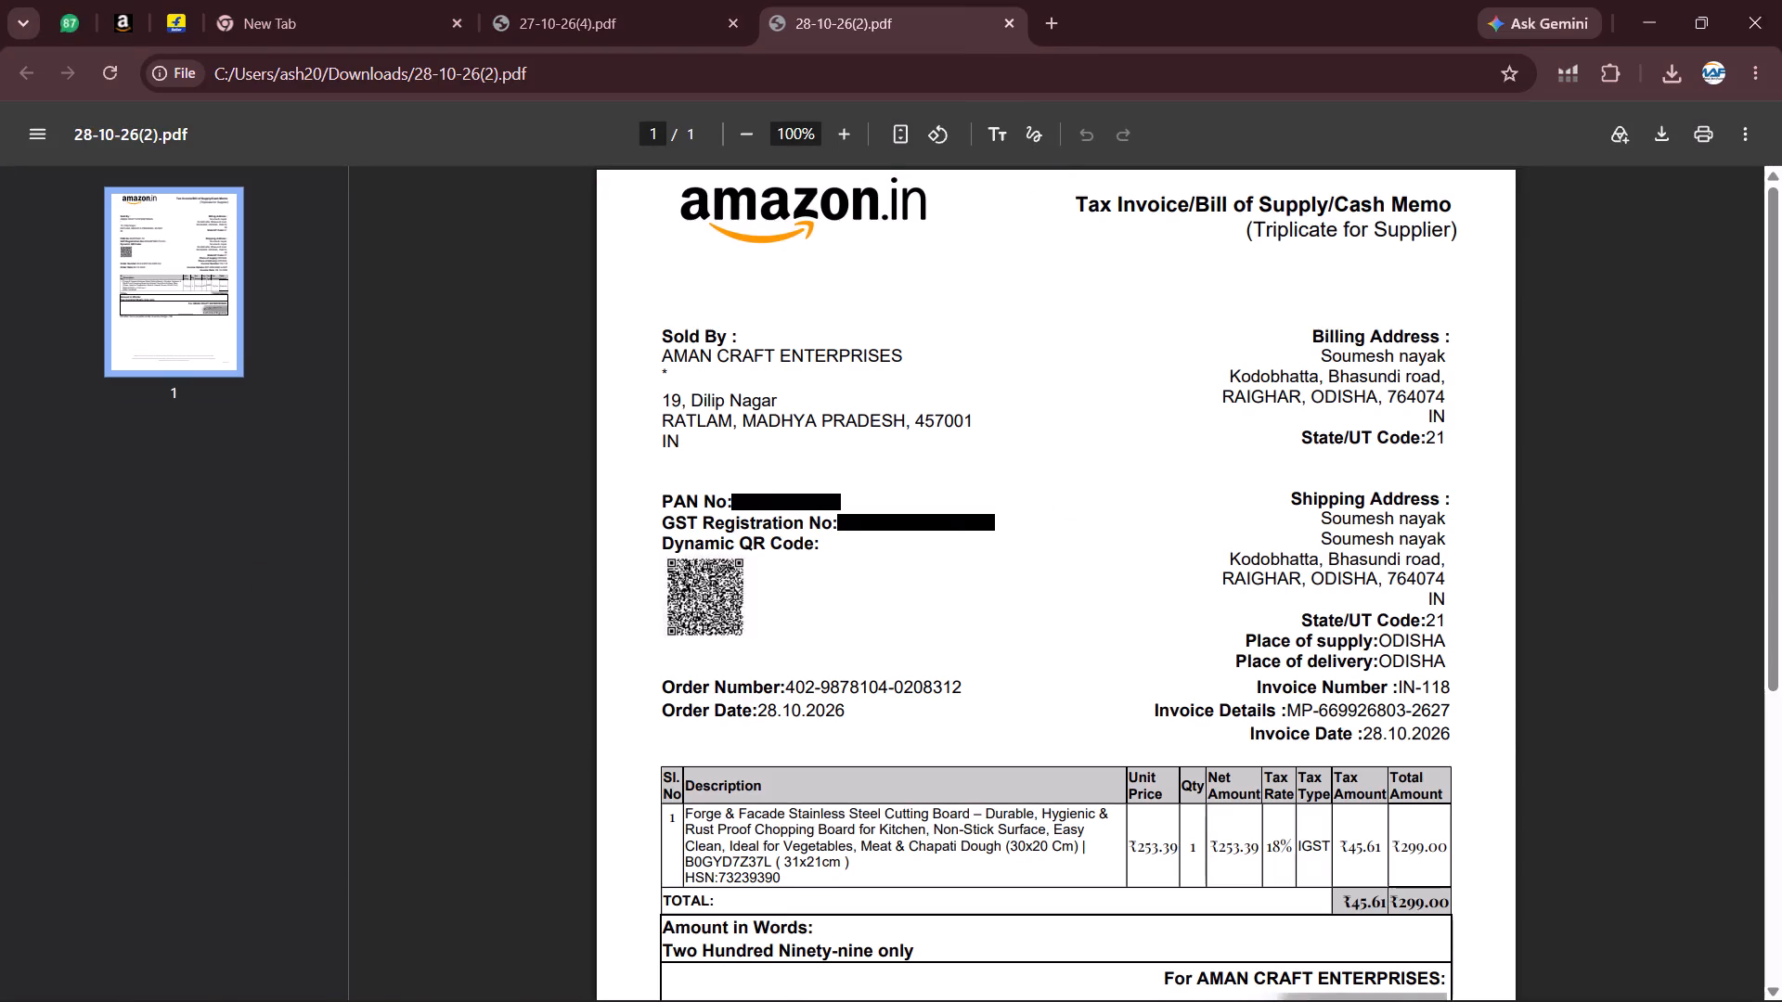
pyautogui.hotkey('alt', 'Tab')
pyautogui.keyDown('alt'); pyautogui.click(543, 379); pyautogui.keyUp('alt')
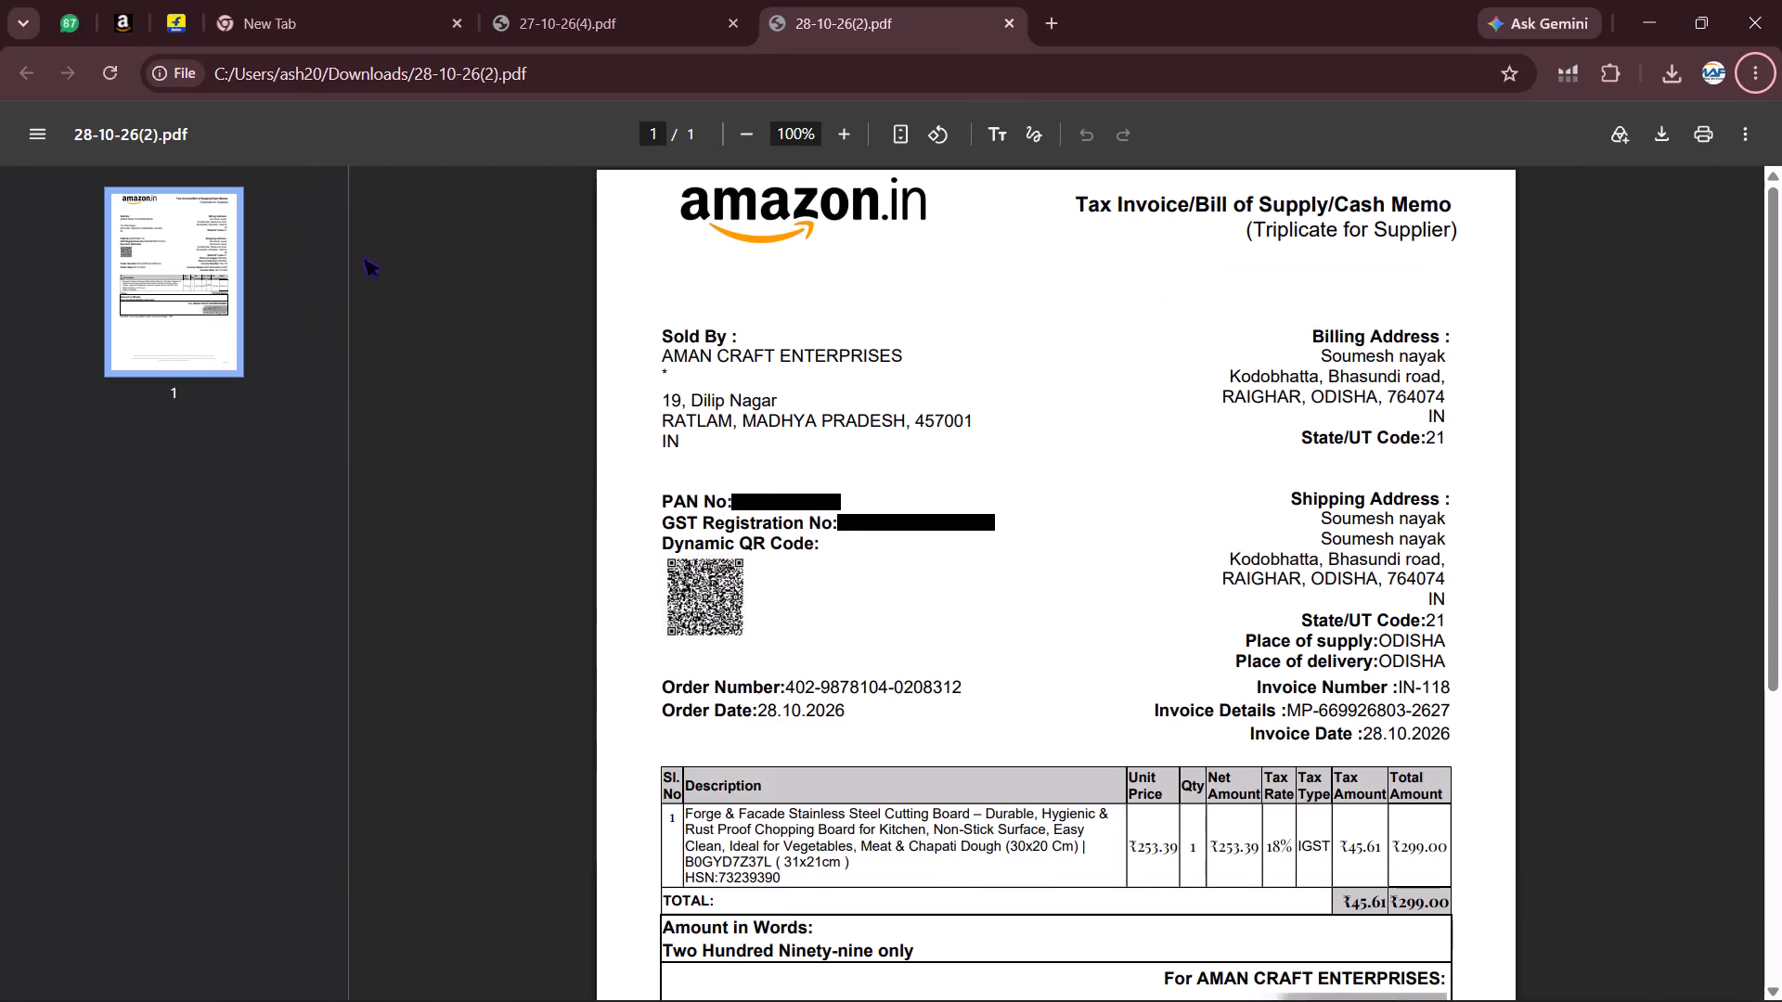
pyautogui.click(122, 0)
pyautogui.scroll(1, 748, 764)
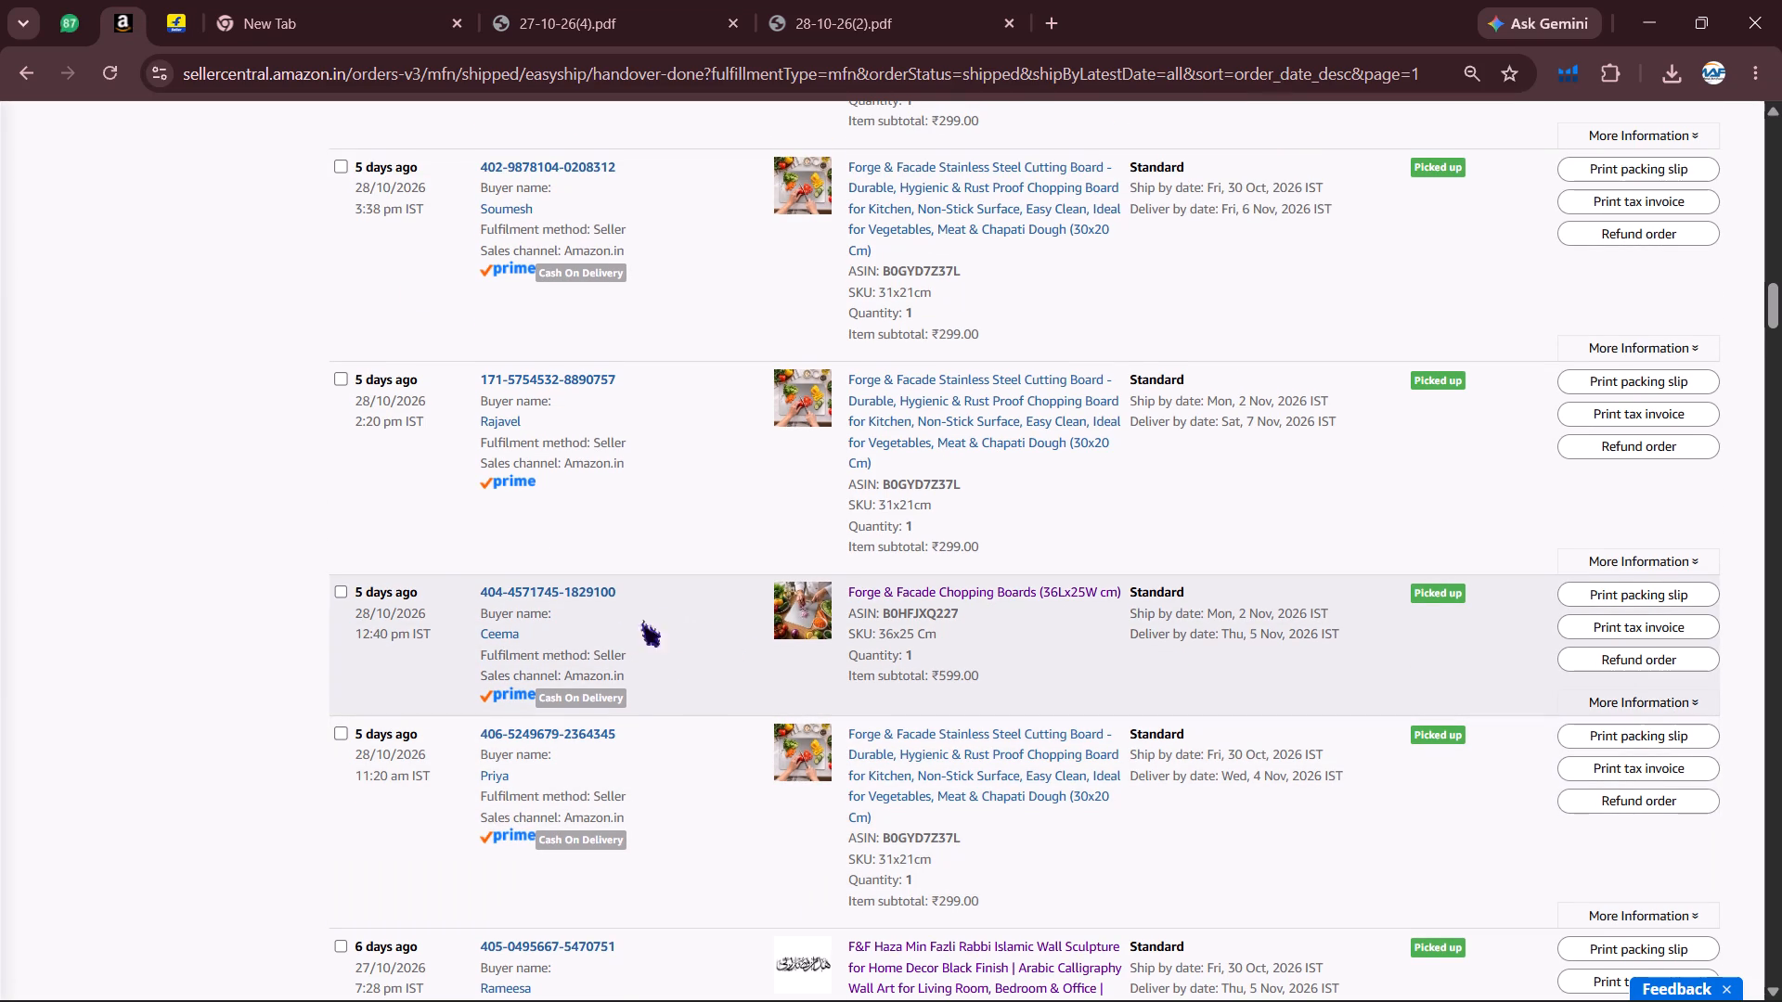
# Delete the invoices from 28-10-26(2) through 31-10-26(2) from the Downloads folder.
pyautogui.hotkey('alt', 'Tab')
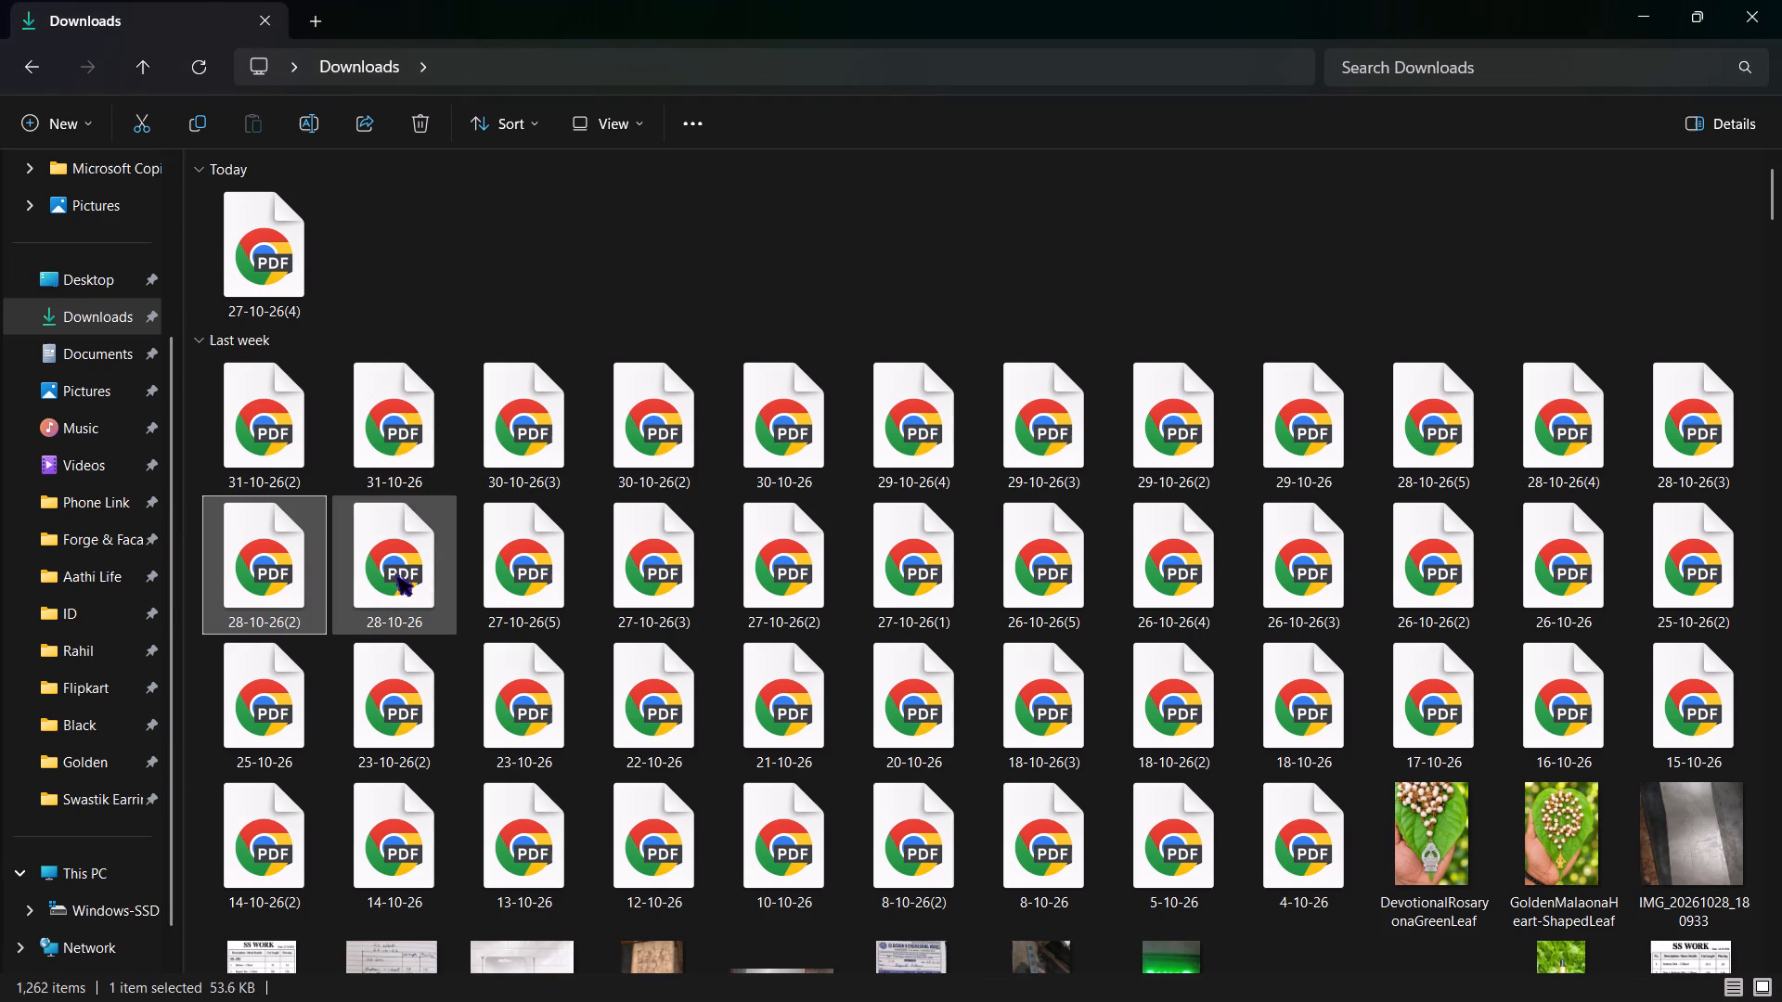
pyautogui.click(270, 558)
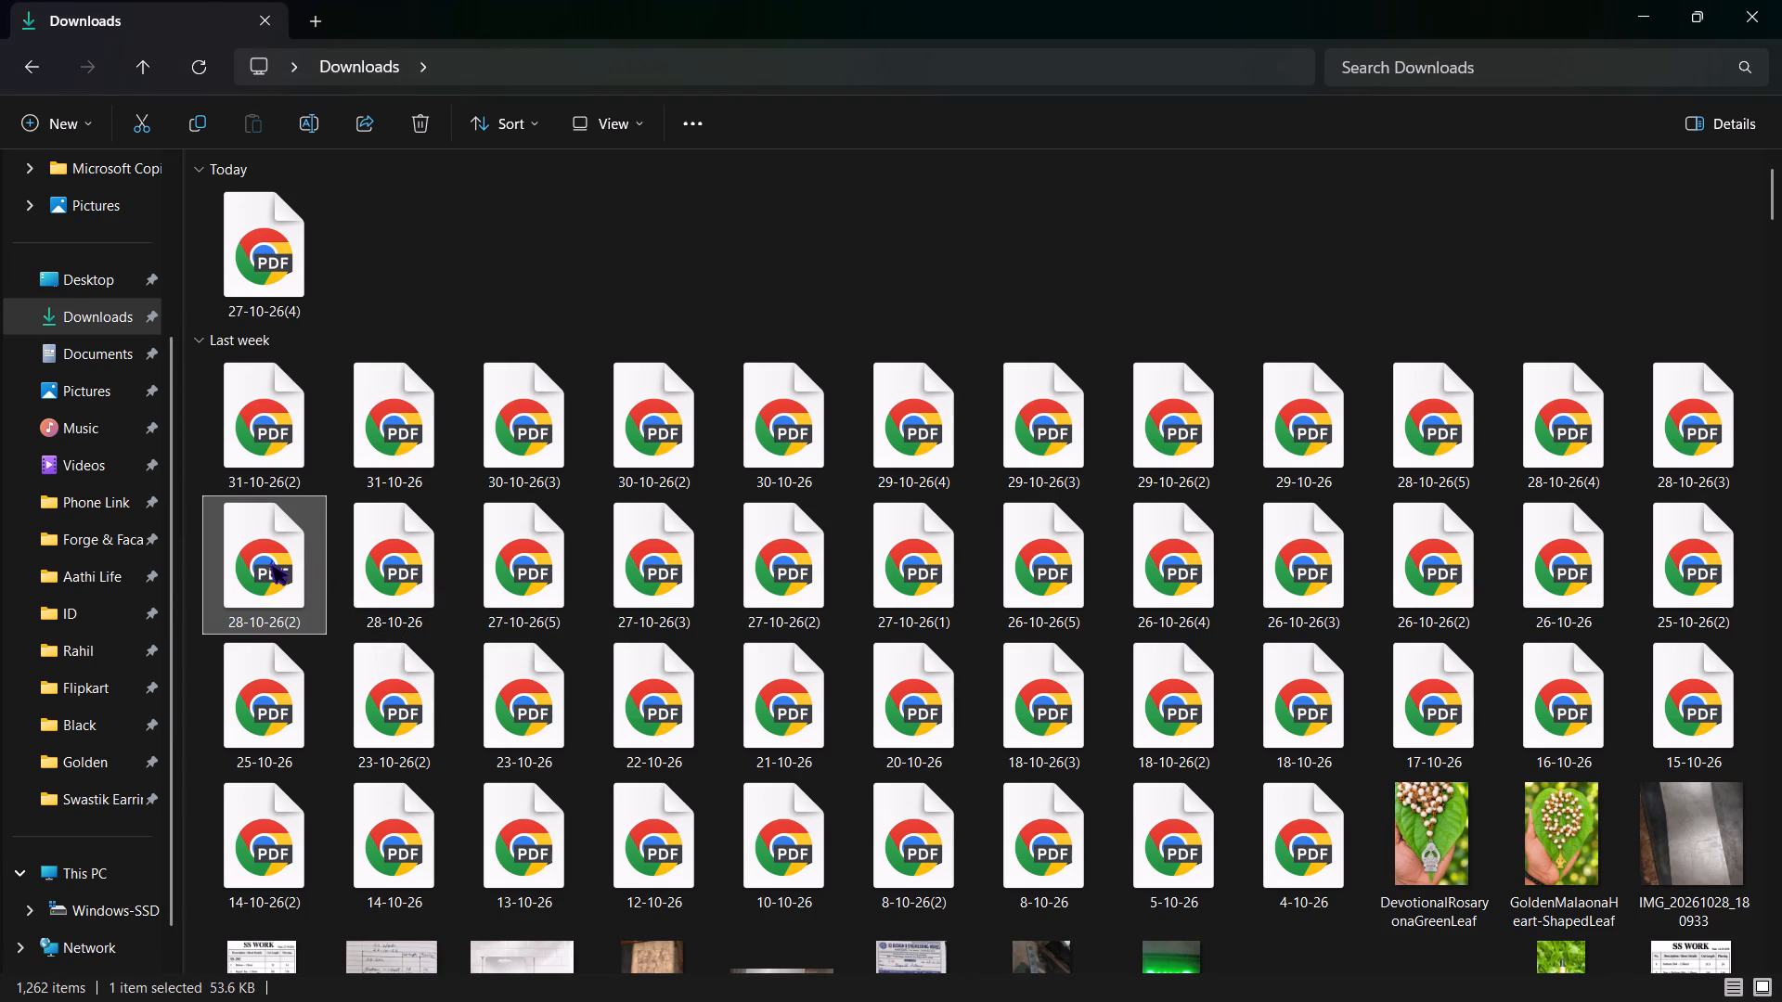
pyautogui.hotkey('shift', 'Left')
pyautogui.hotkey('shift', 'Left')
pyautogui.hotkey('shift', 'Left')
pyautogui.hotkey('shift', 'Left')
pyautogui.hotkey('shift', 'Left')
pyautogui.hotkey('shift', 'Left')
pyautogui.hotkey('shift', 'Left')
pyautogui.hotkey('shift', 'Left')
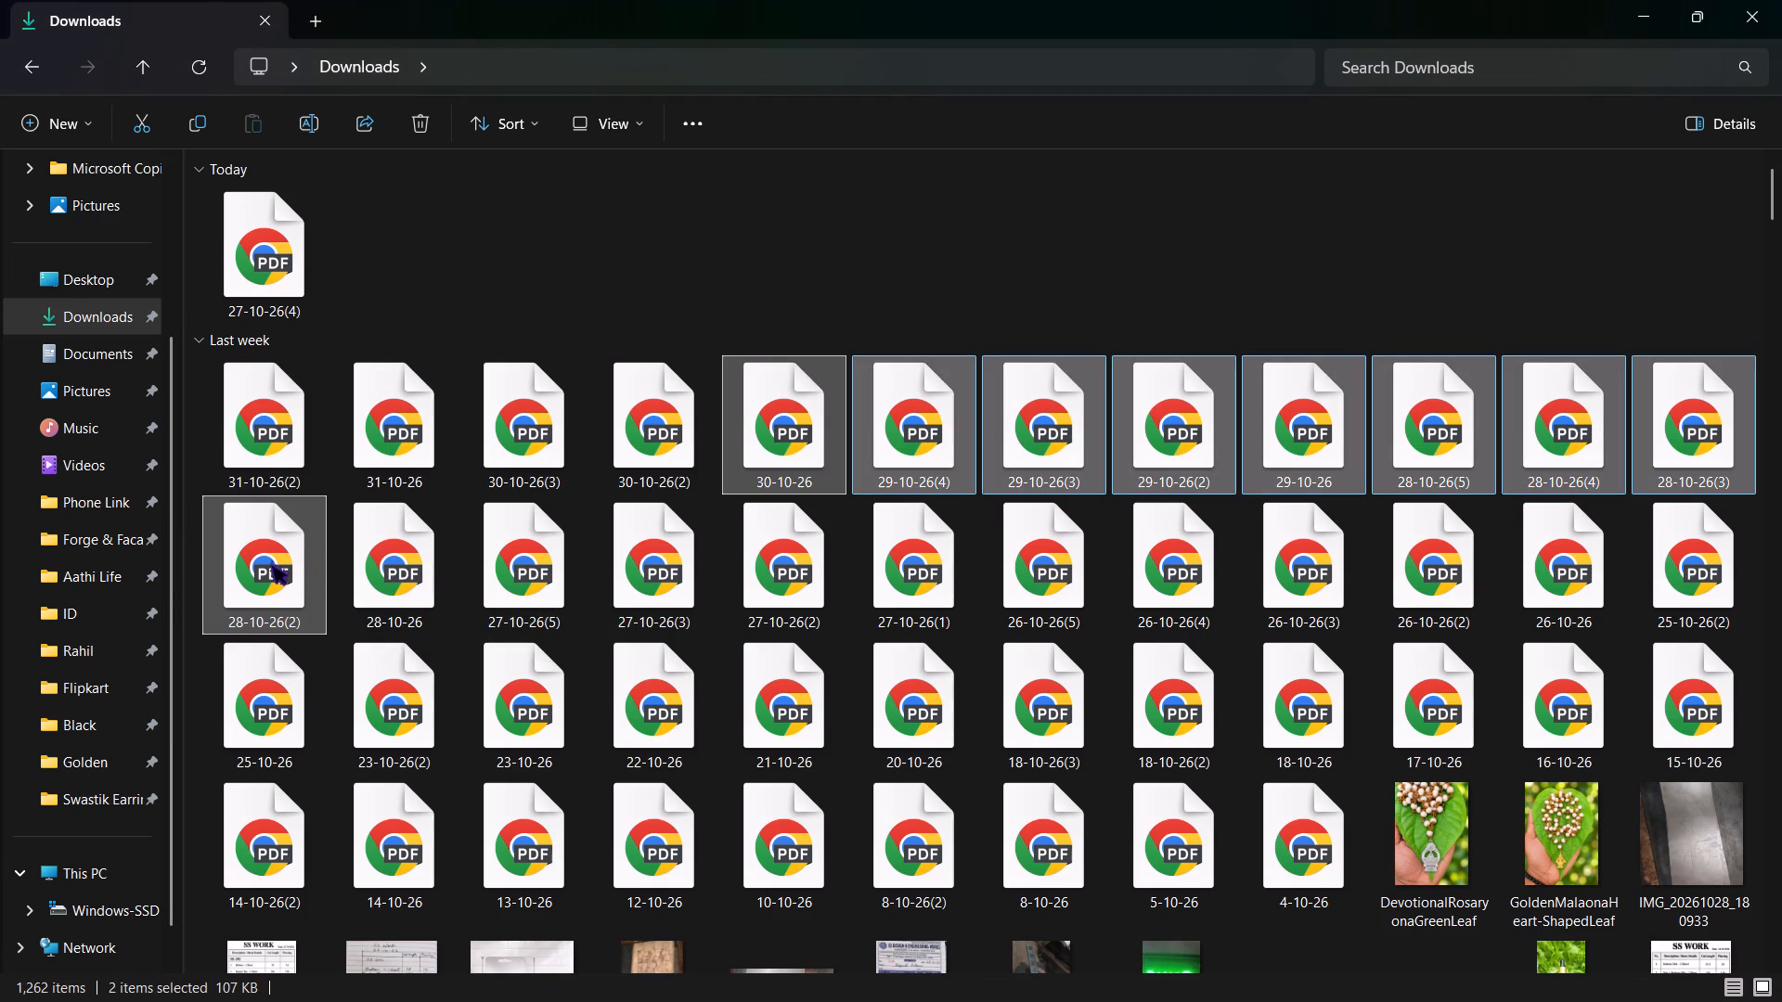
pyautogui.hotkey('shift', 'Left')
pyautogui.hotkey('shift', 'Left')
pyautogui.hotkey('shift', 'Left')
pyautogui.hotkey('shift', 'Left')
pyautogui.press('Delete')
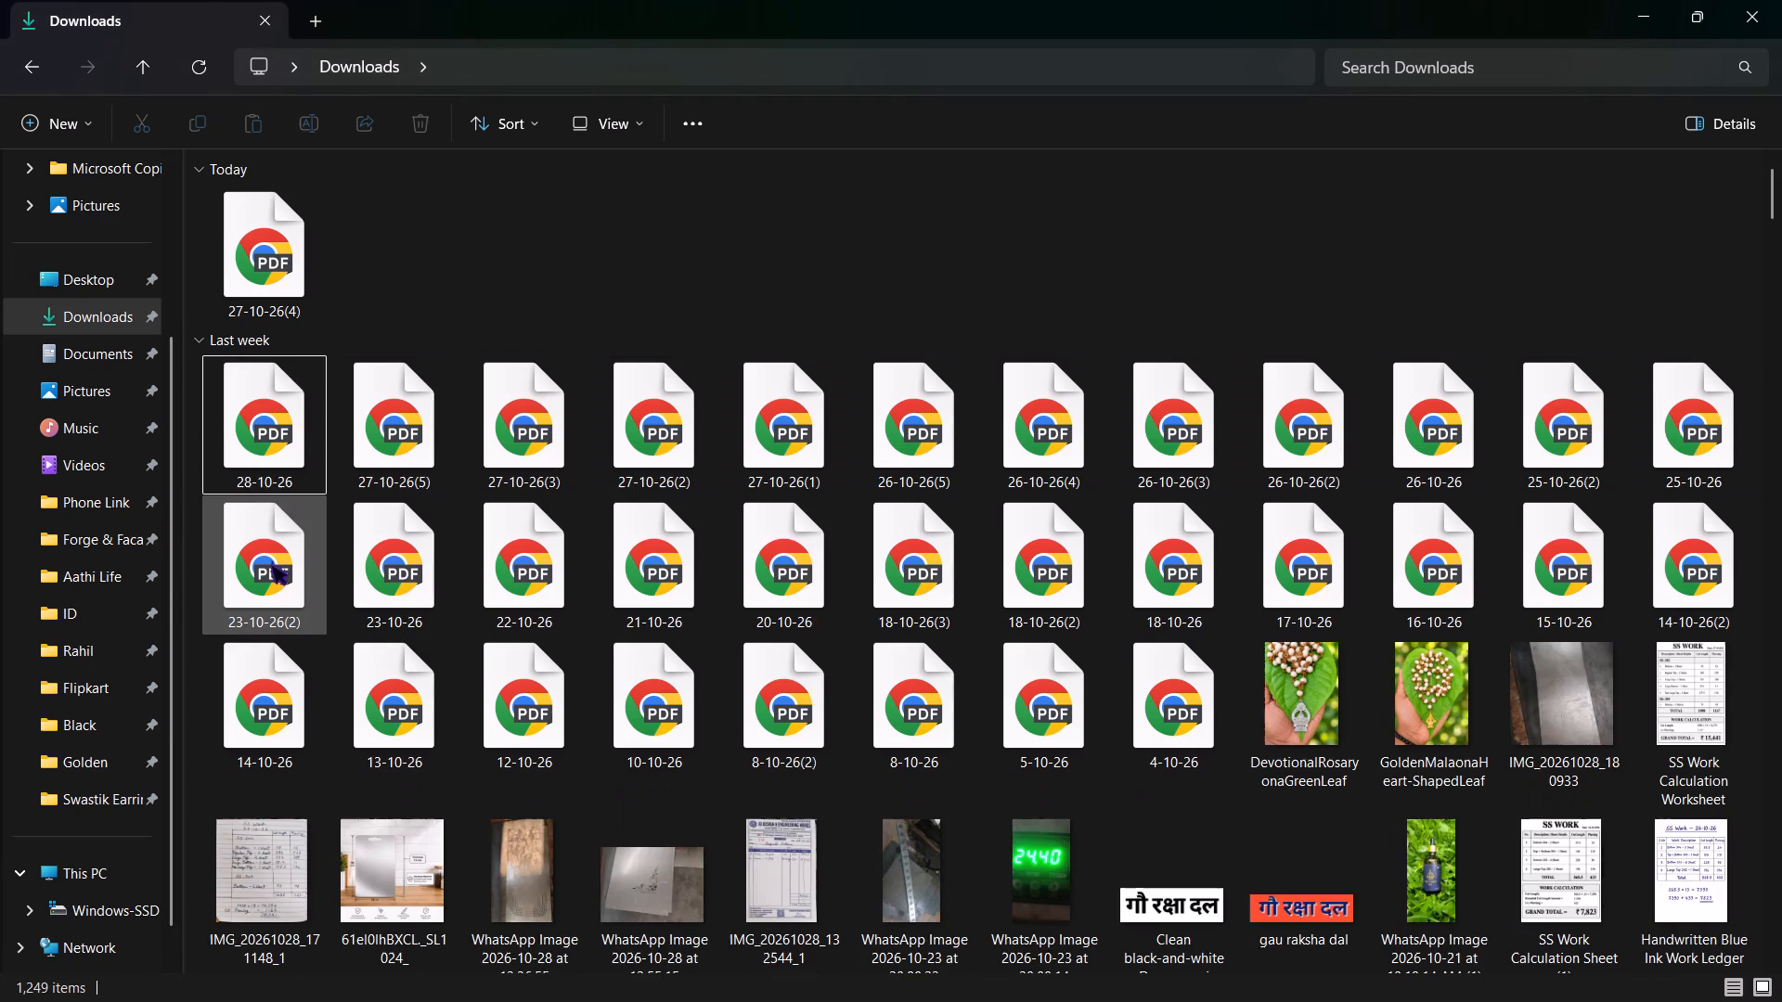
# Open the invoice 28-10-26 again to check its order details, and close it.
pyautogui.doubleClick(276, 439)
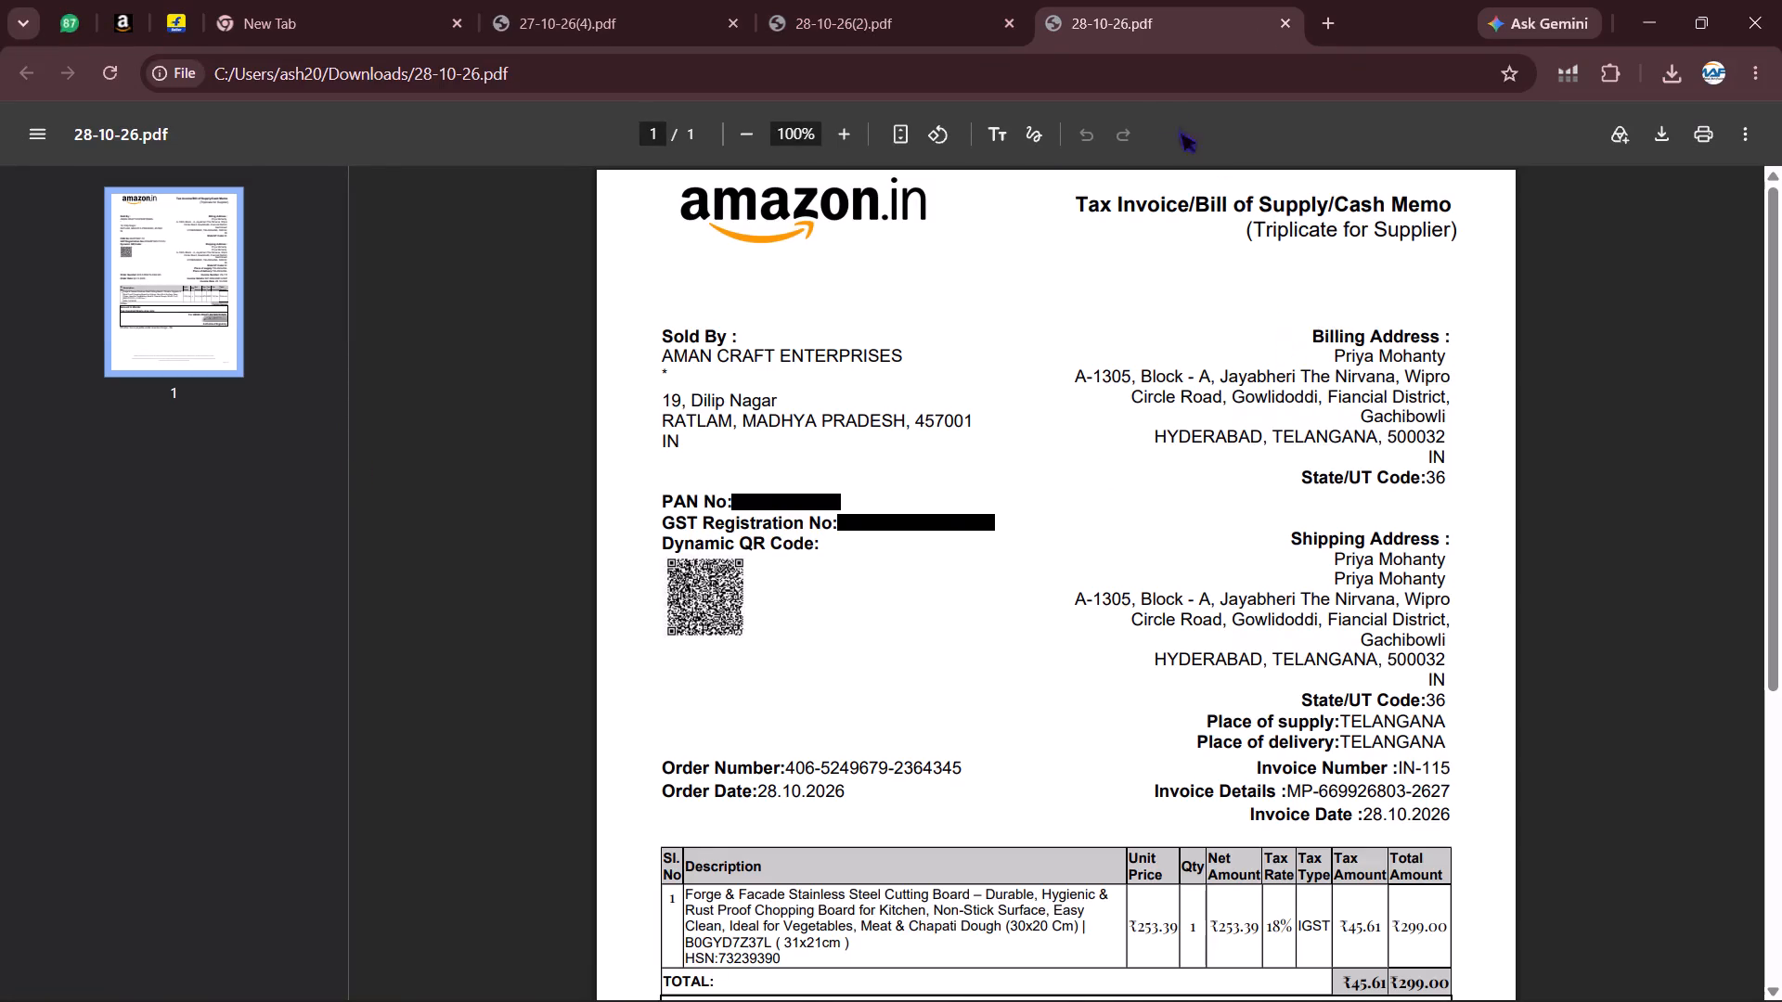
pyautogui.hotkey('ctrl', 'w')
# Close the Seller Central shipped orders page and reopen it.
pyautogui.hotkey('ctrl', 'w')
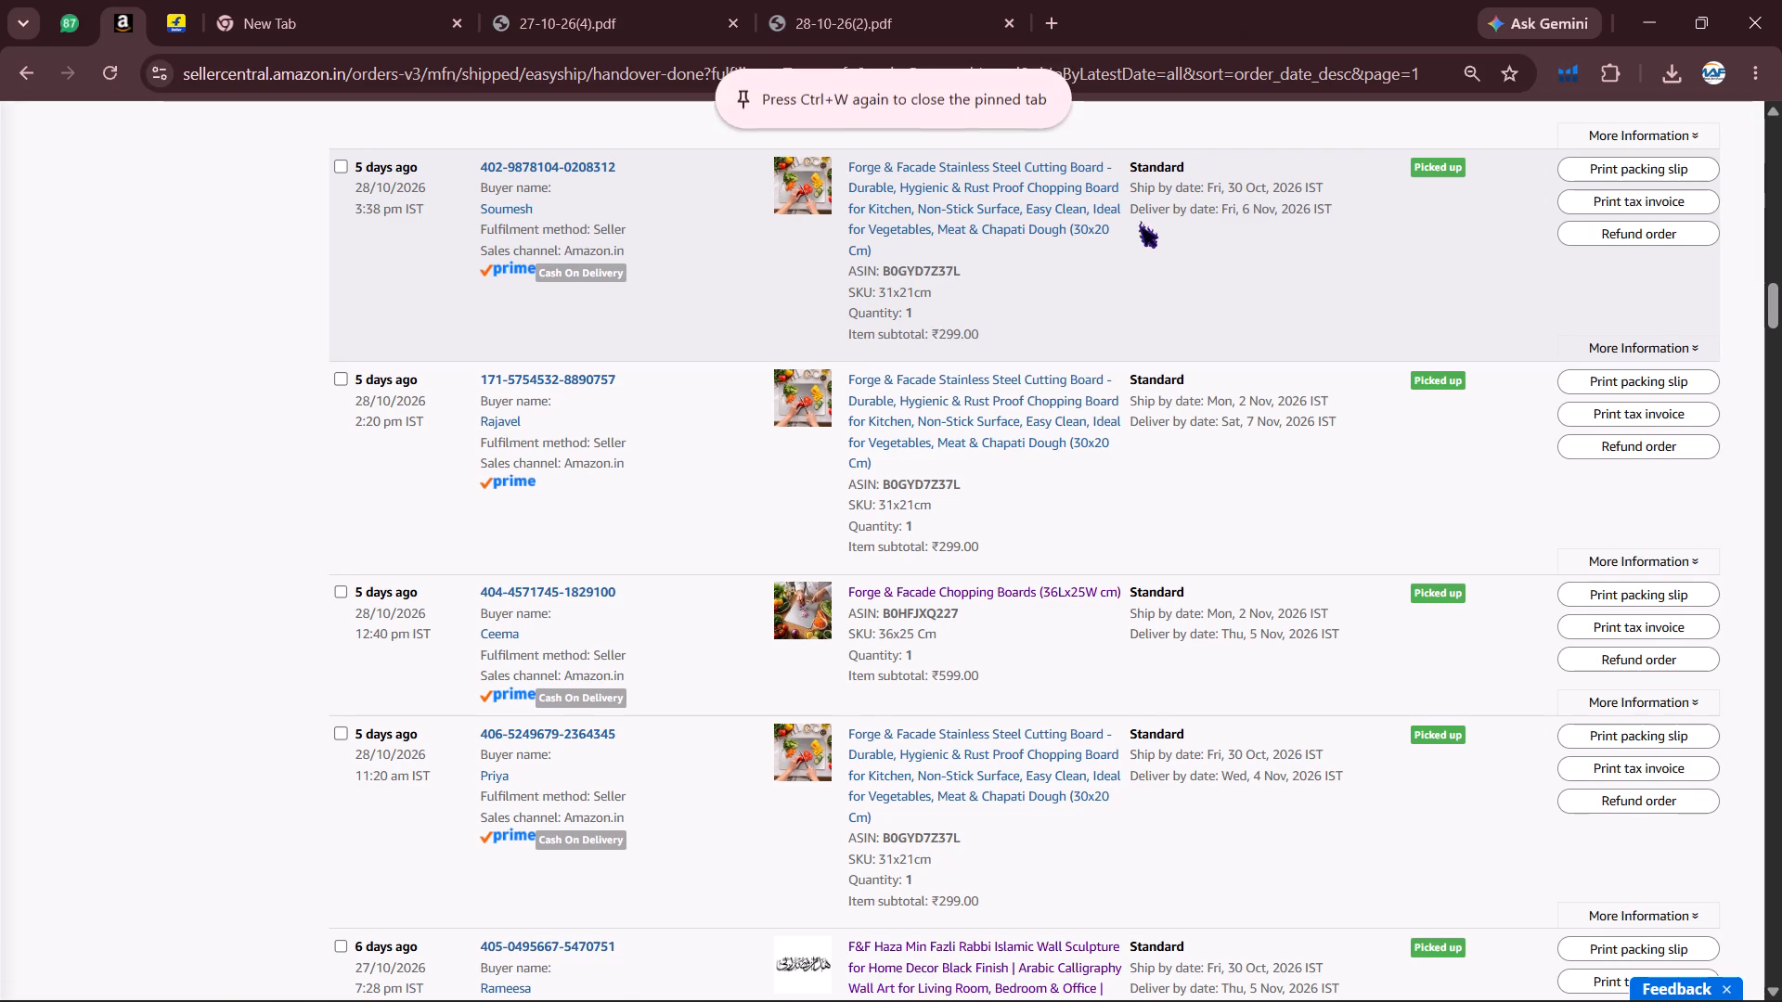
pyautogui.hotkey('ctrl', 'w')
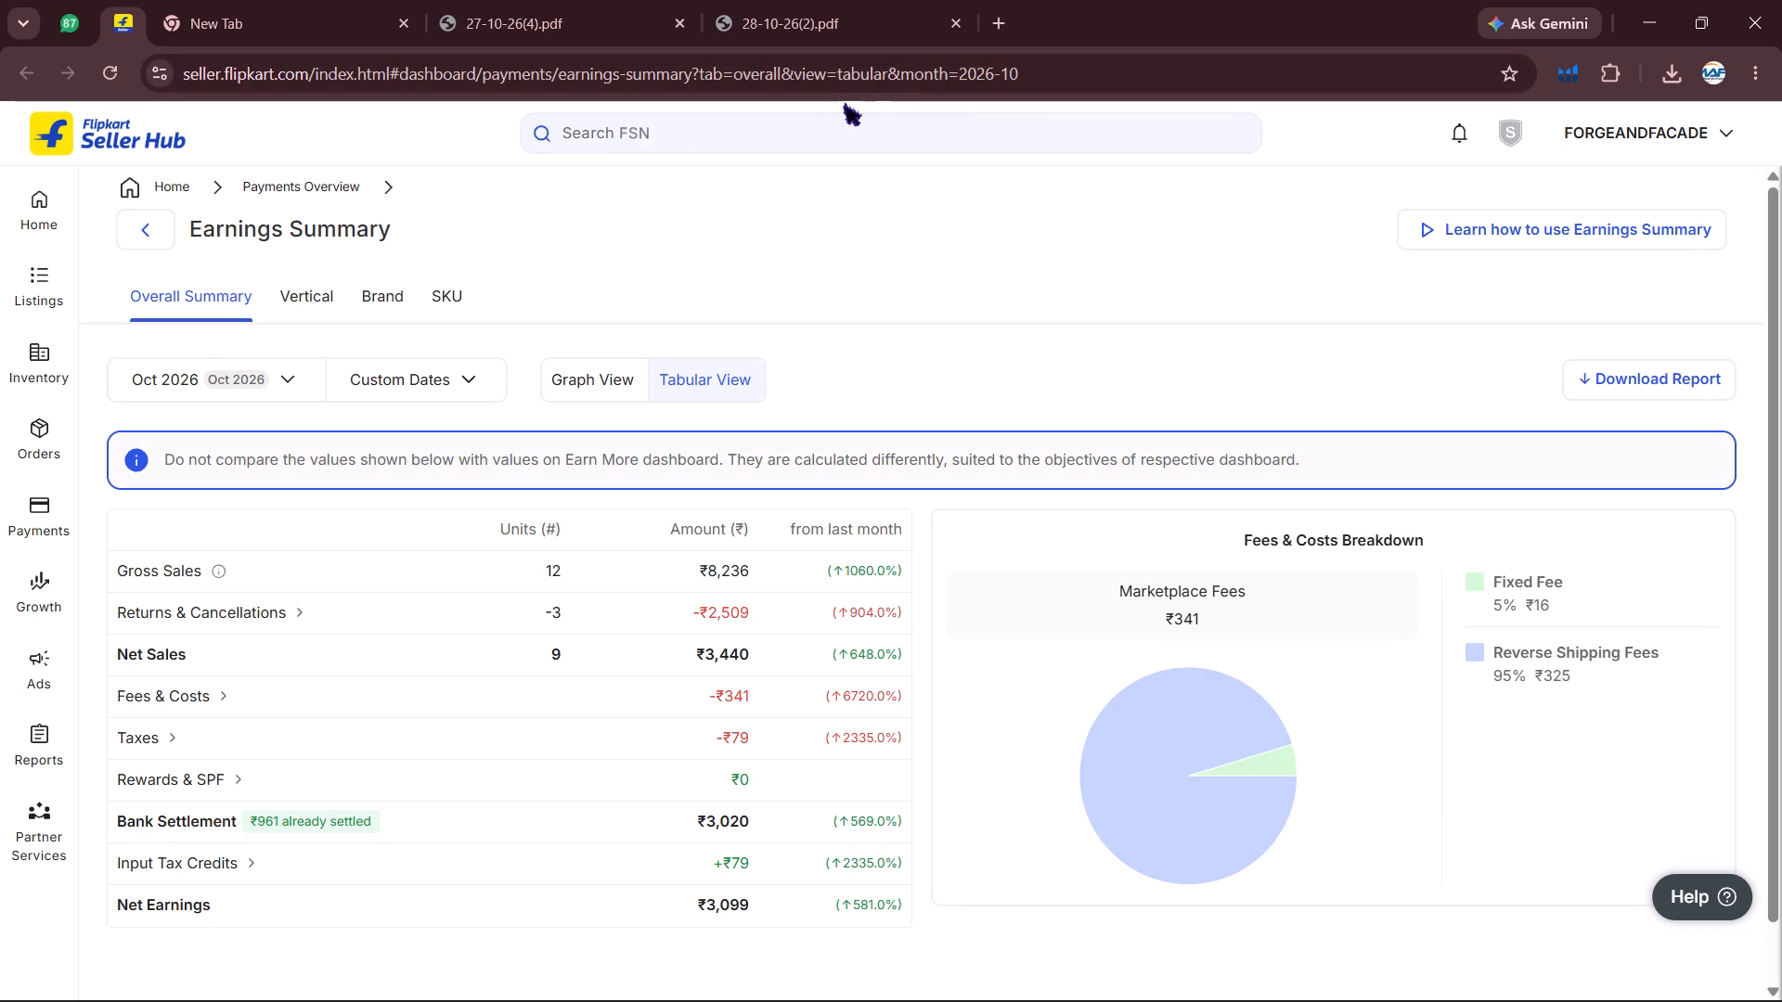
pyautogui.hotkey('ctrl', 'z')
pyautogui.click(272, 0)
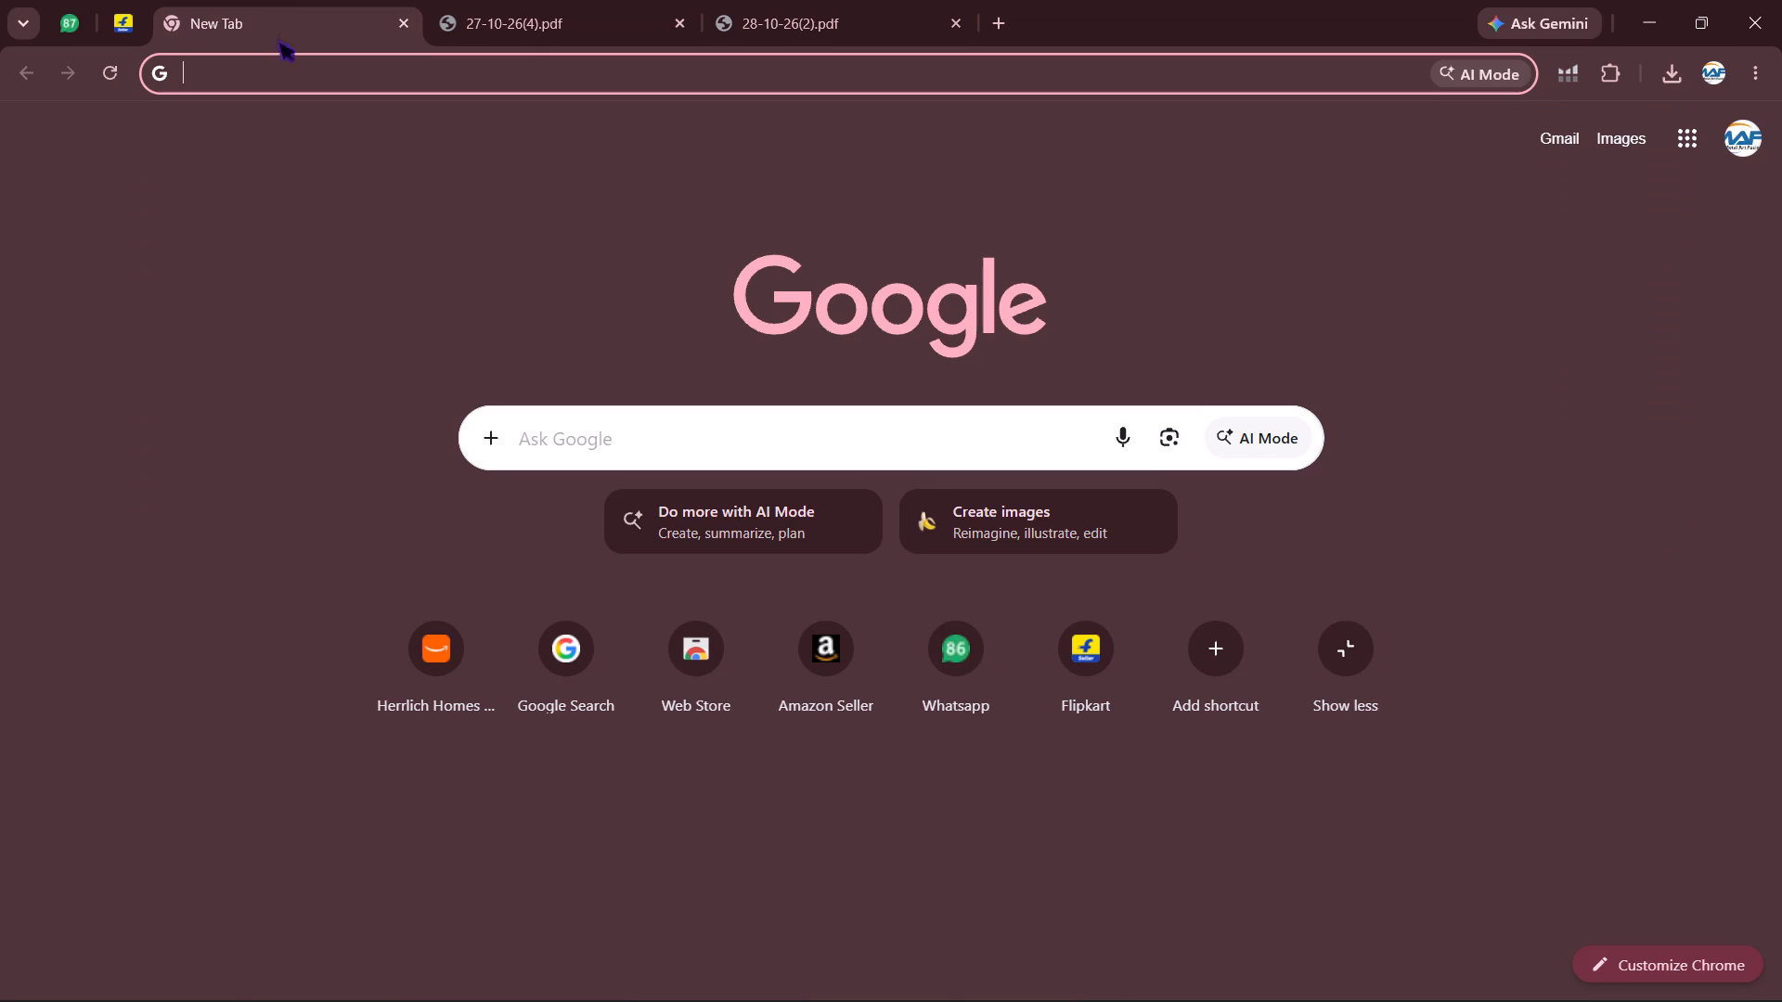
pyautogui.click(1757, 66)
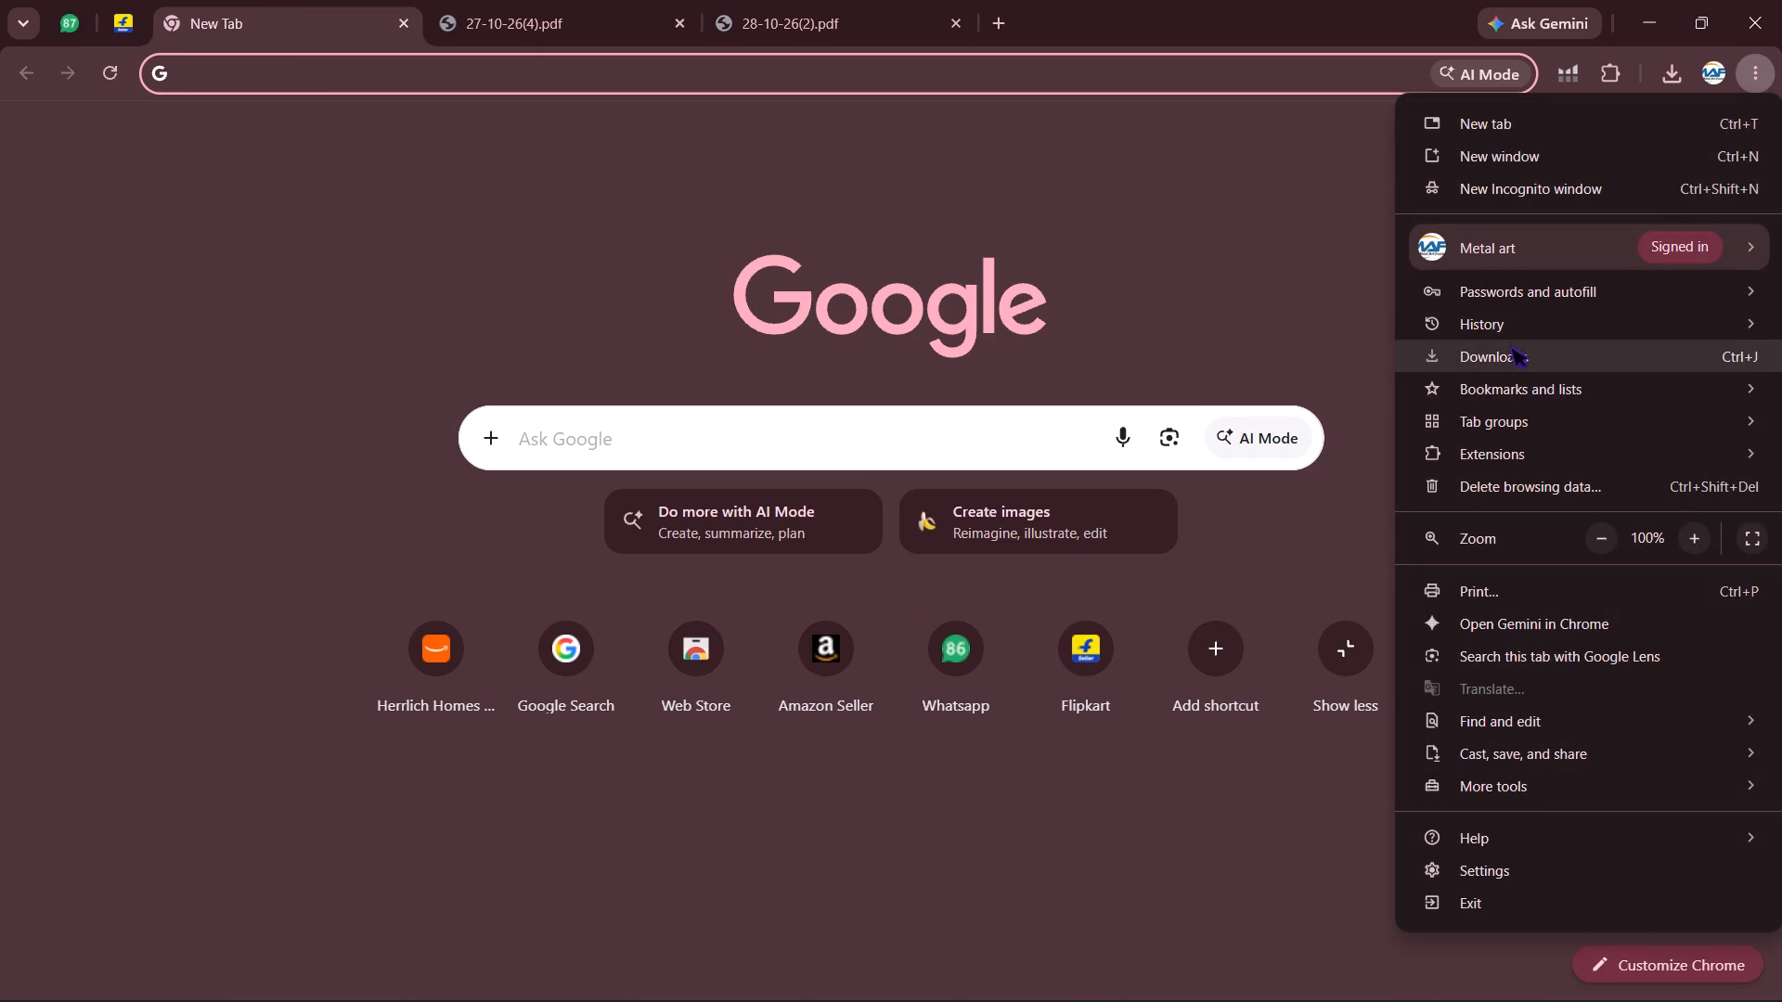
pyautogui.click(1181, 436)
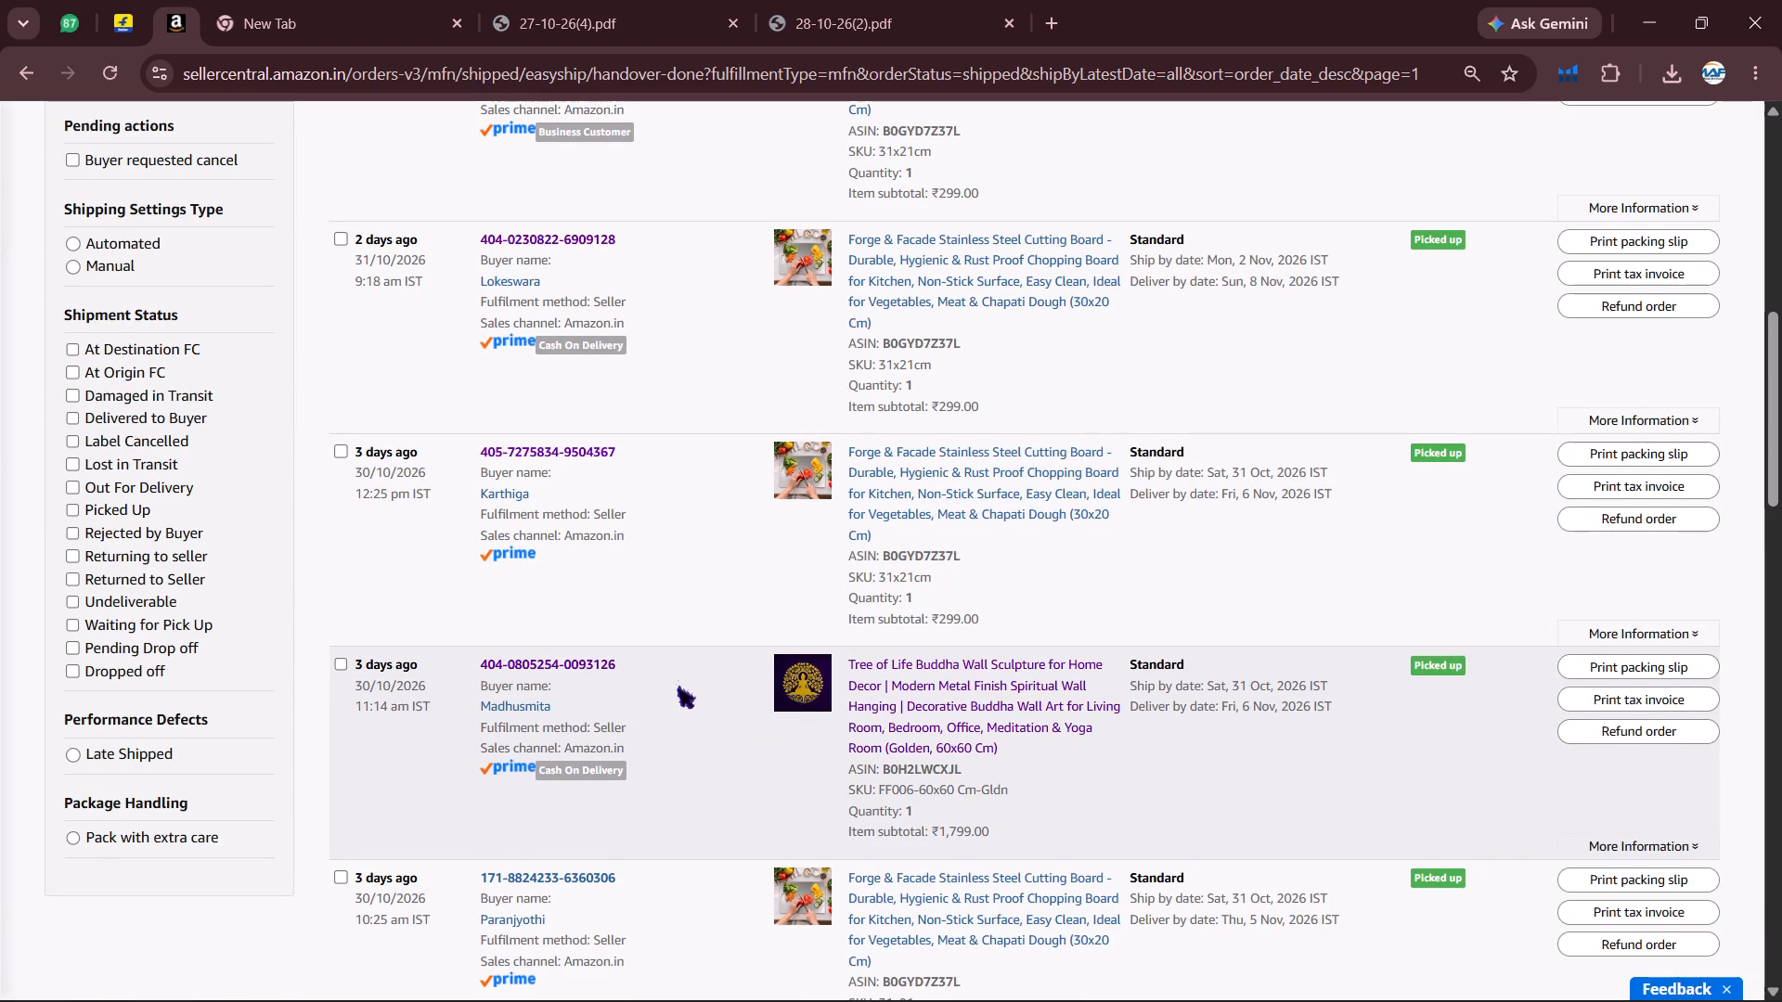
# Download the tax invoice of the 28 October 12:40 pm chopping board order to Downloads as 28-10-26(2), and close the invoice window.
pyautogui.scroll(-1, 677, 681)
pyautogui.scroll(9, 635, 650)
pyautogui.scroll(-13, 609, 636)
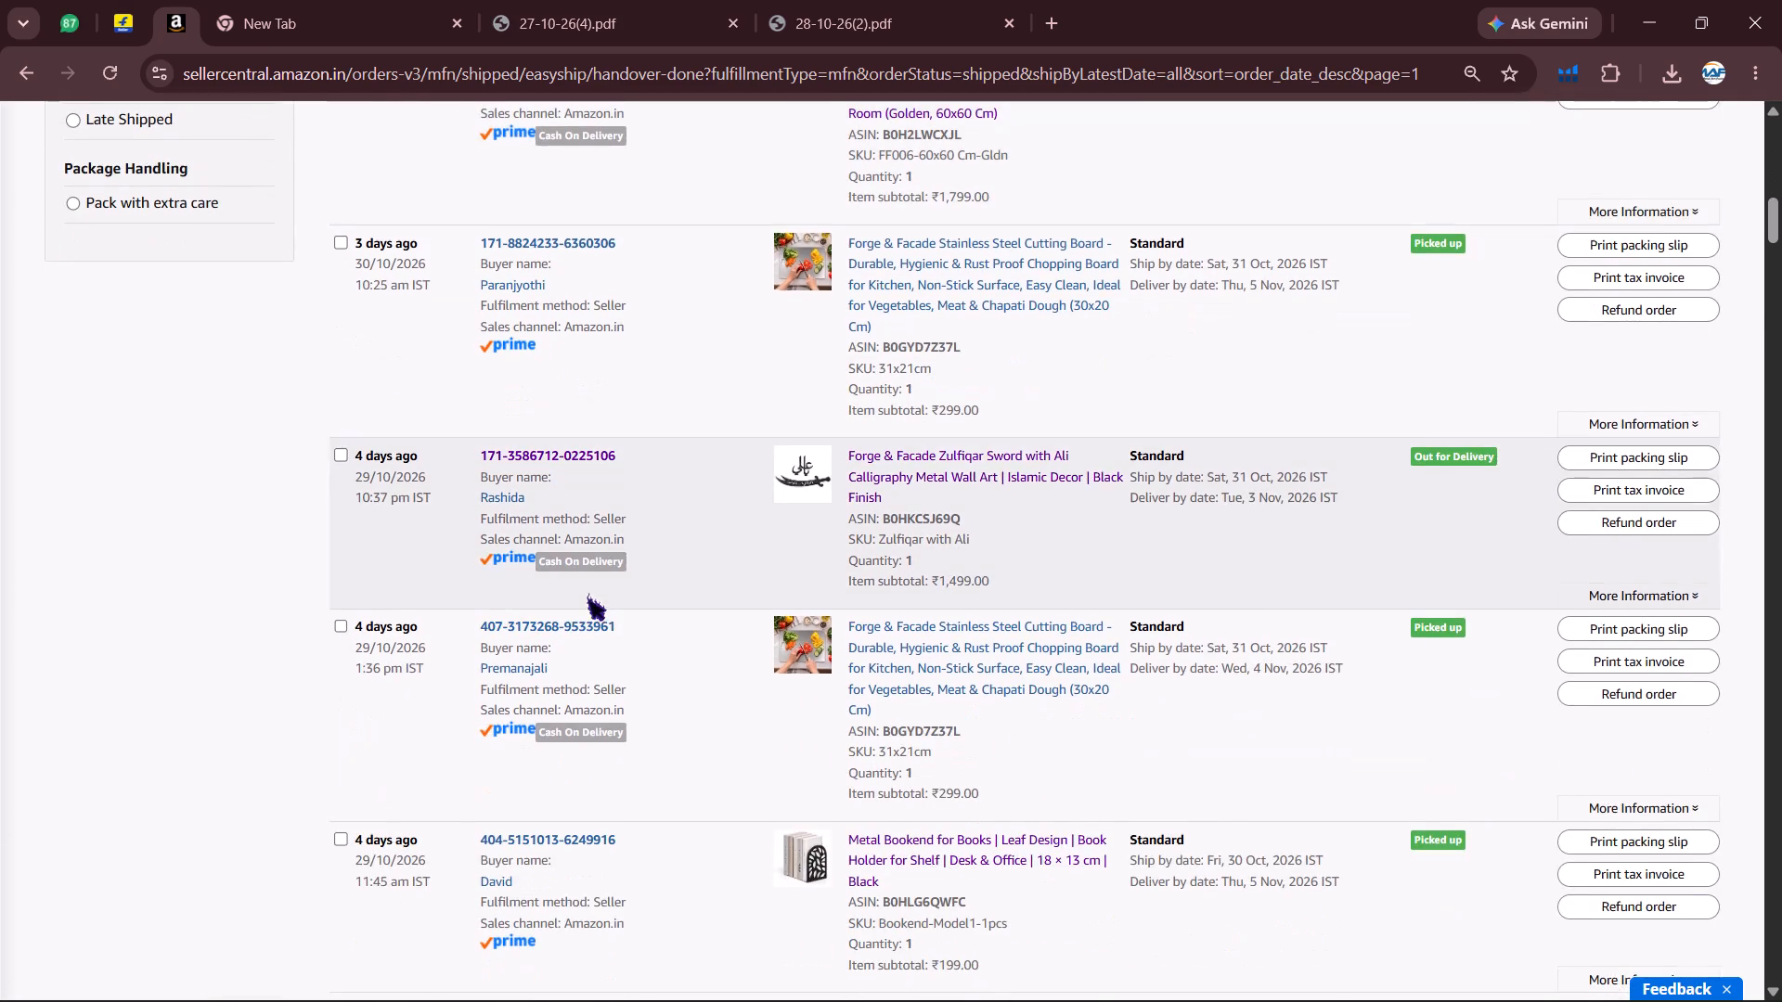
pyautogui.scroll(-13, 574, 595)
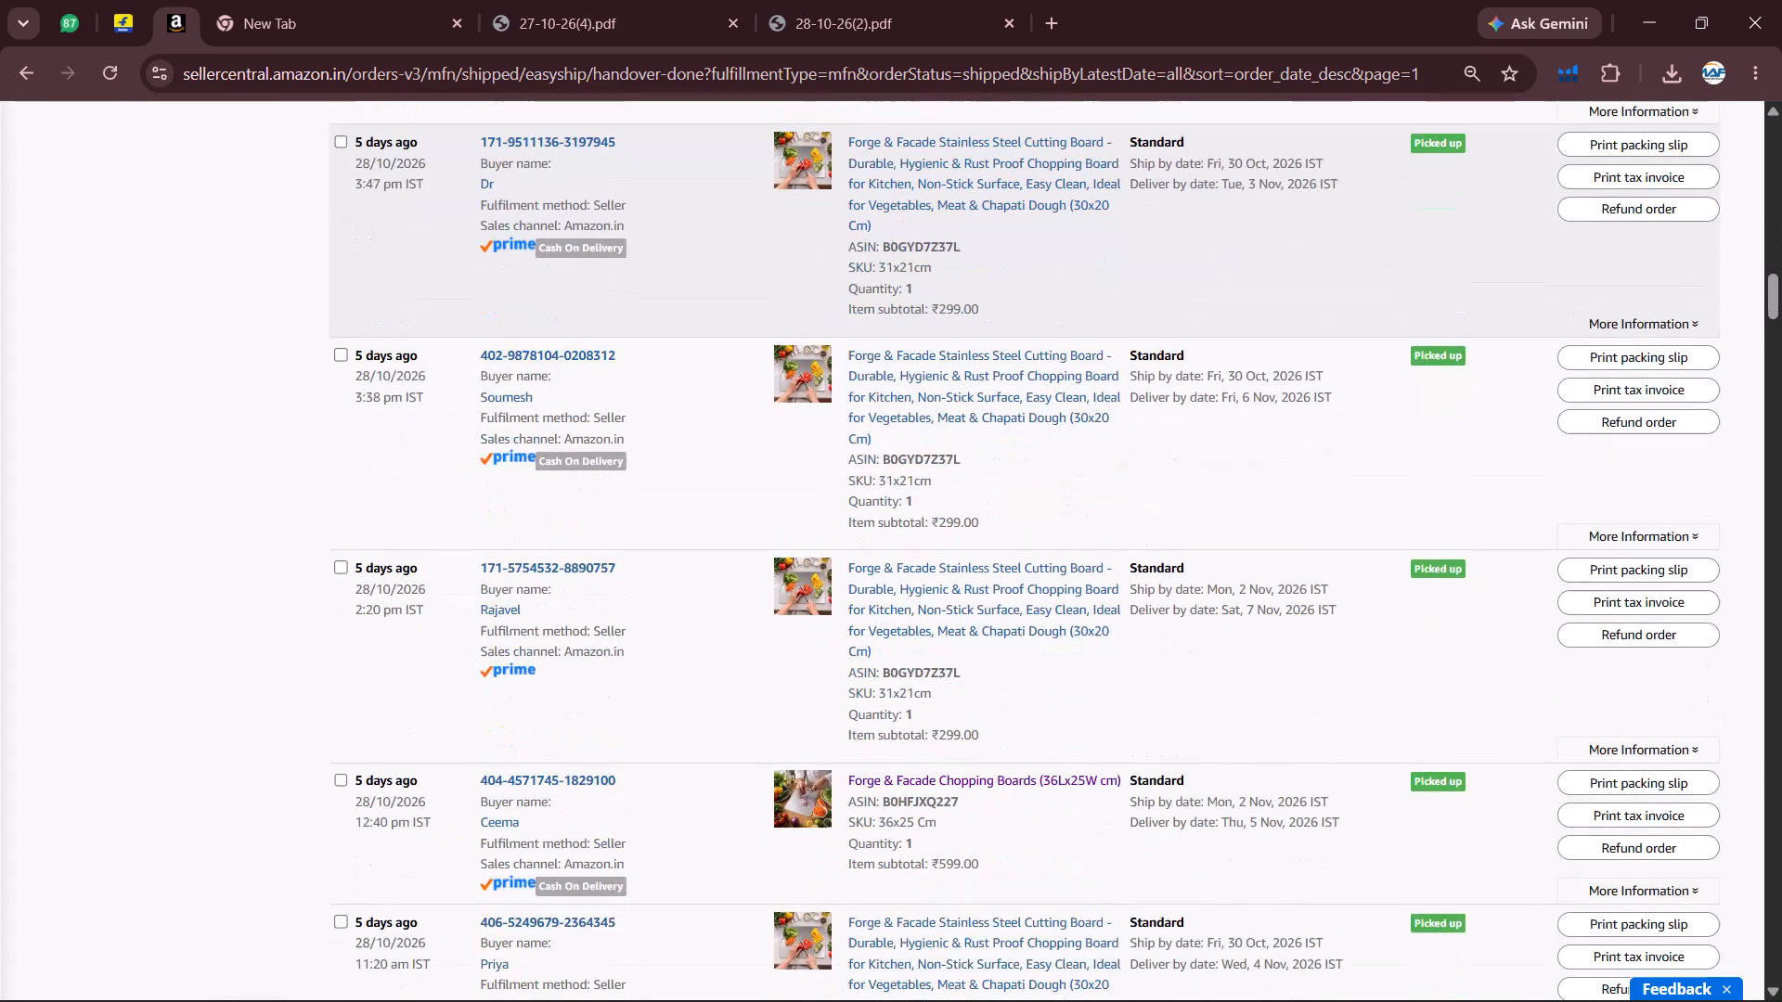
pyautogui.scroll(-4, 570, 567)
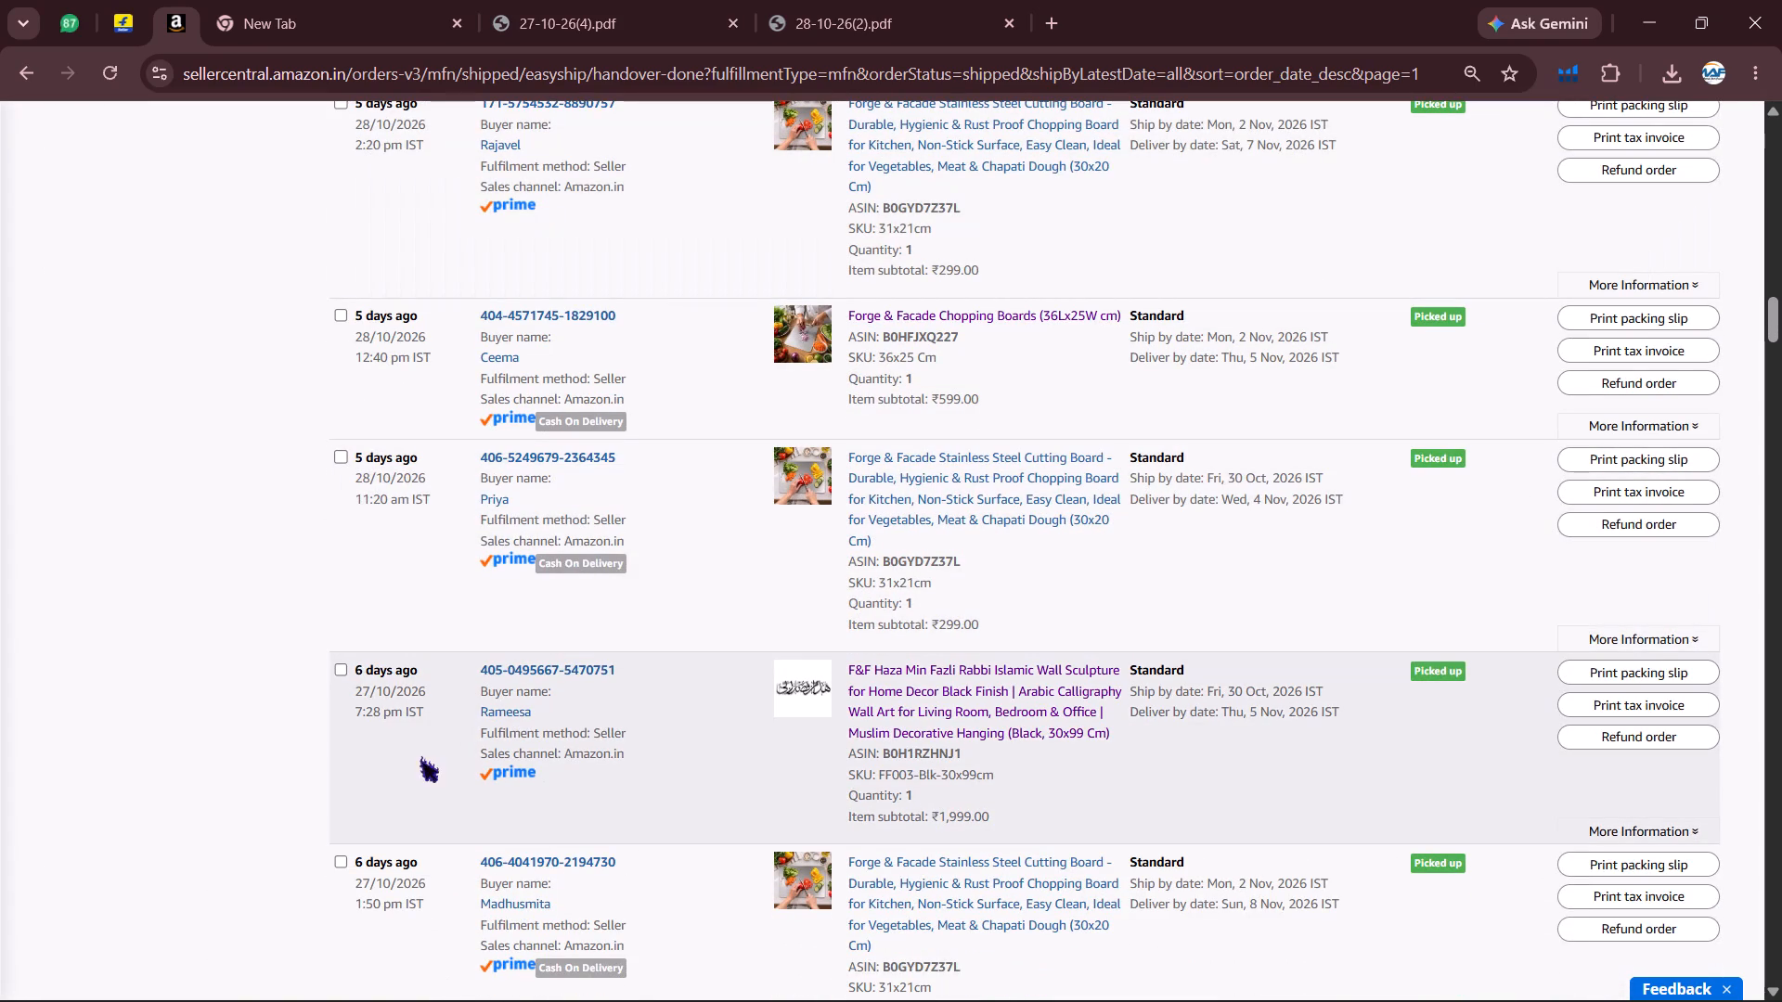
pyautogui.scroll(1, 437, 763)
pyautogui.scroll(1, 757, 688)
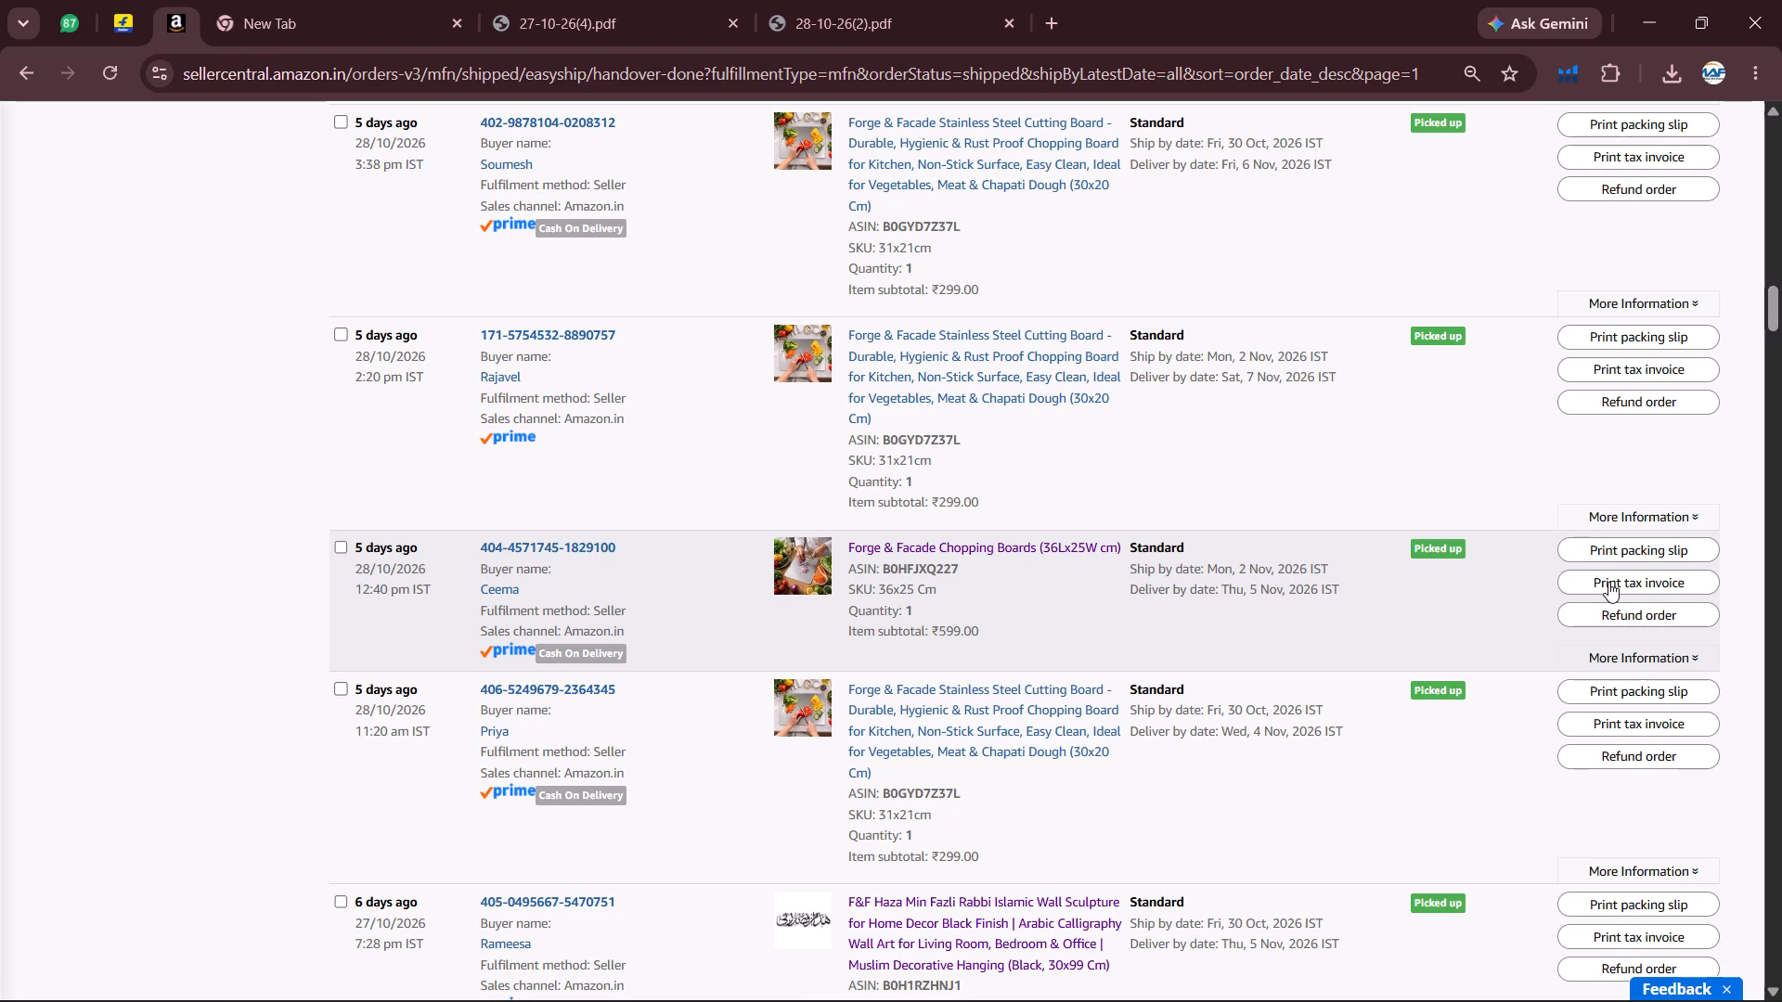
pyautogui.hotkey('alt', 'Tab')
pyautogui.hotkey('alt', 'Tab')
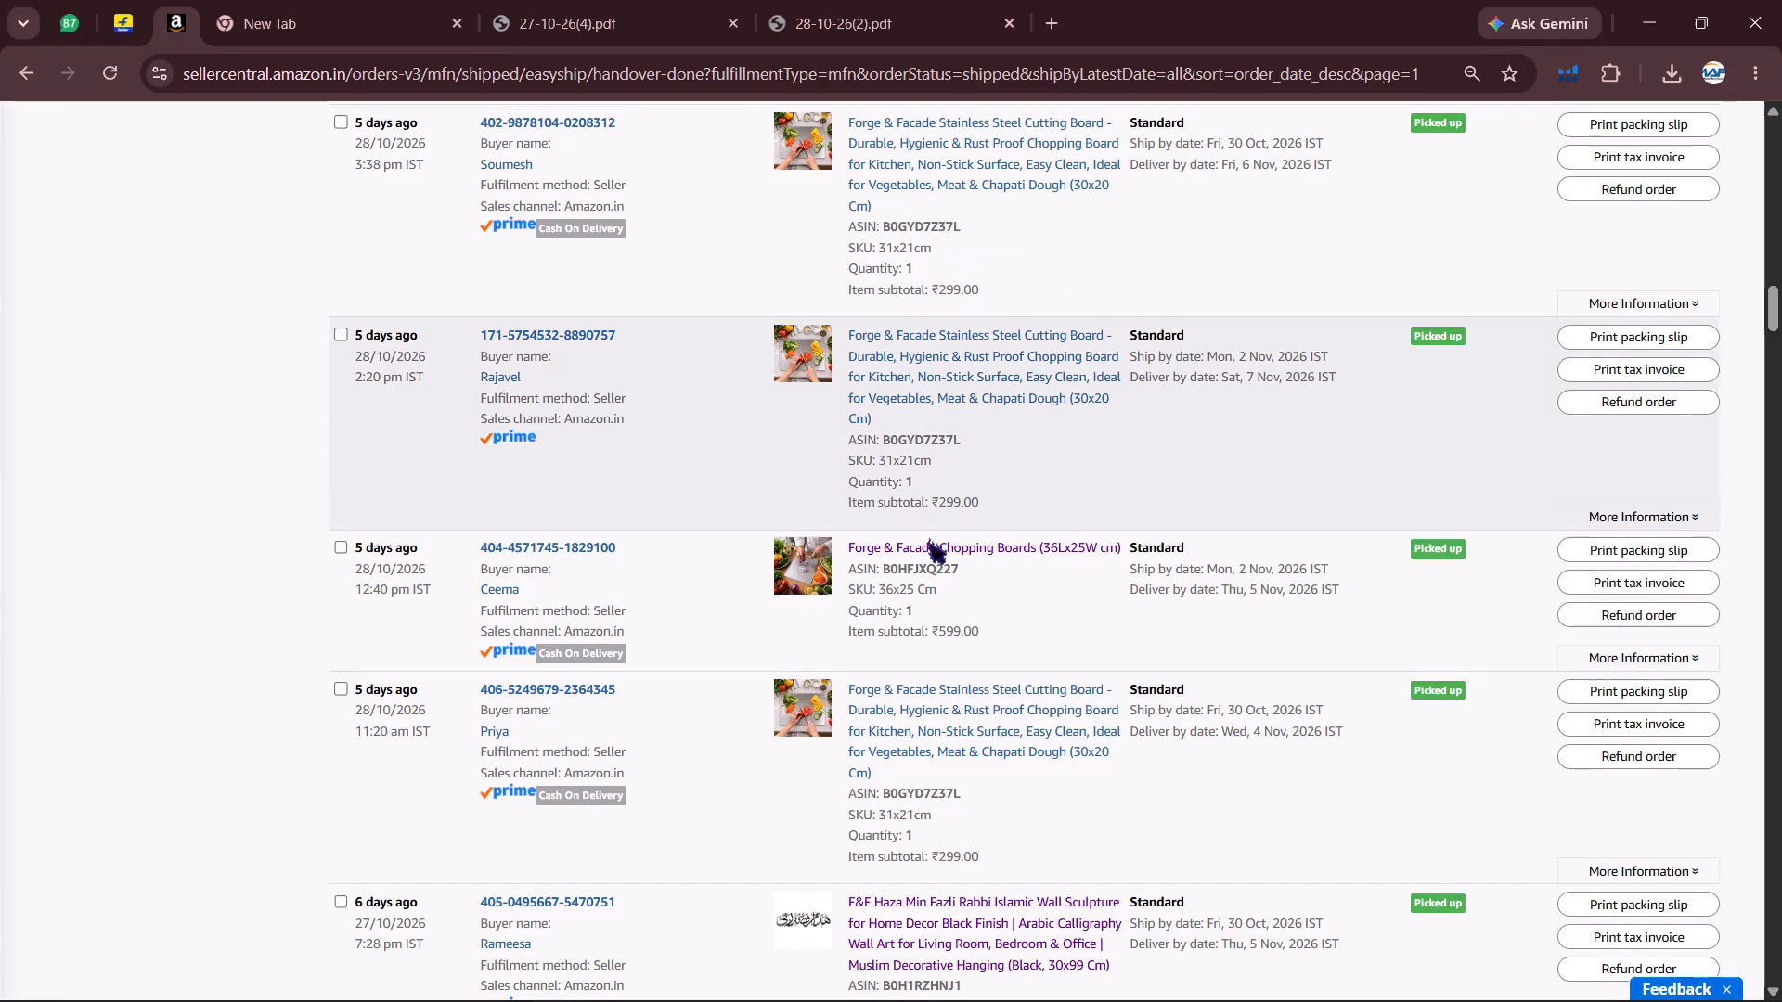
pyautogui.click(1631, 584)
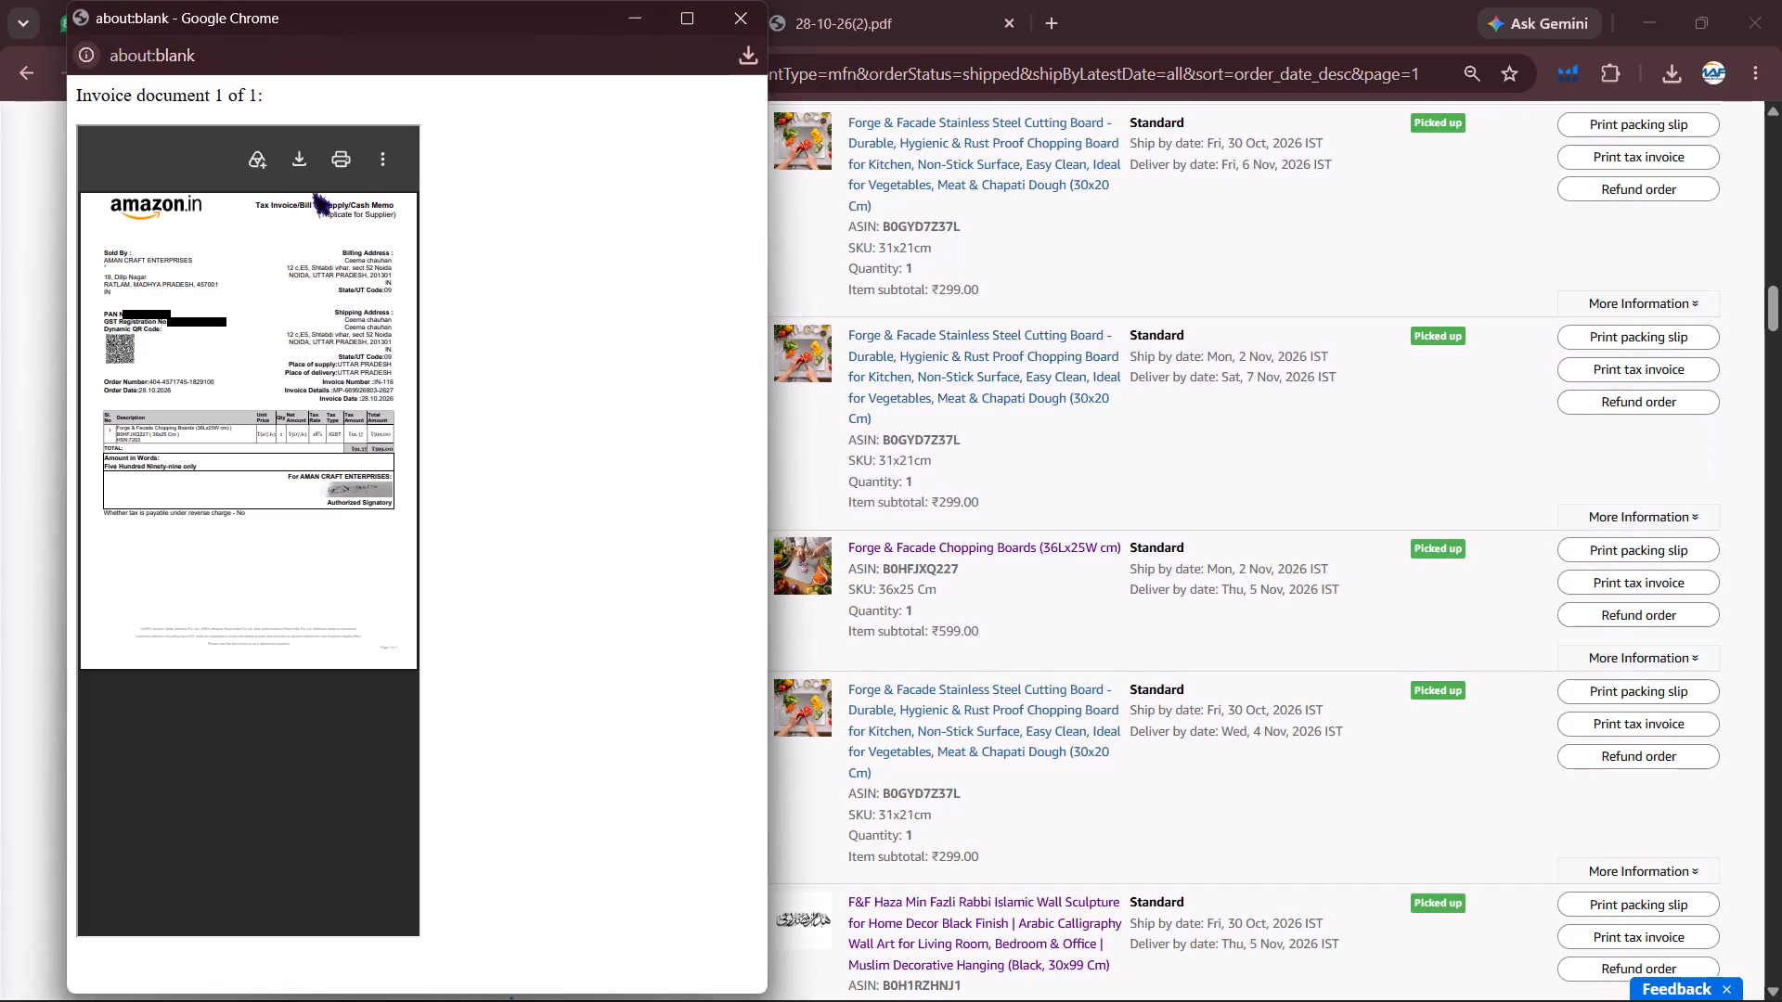
pyautogui.click(303, 153)
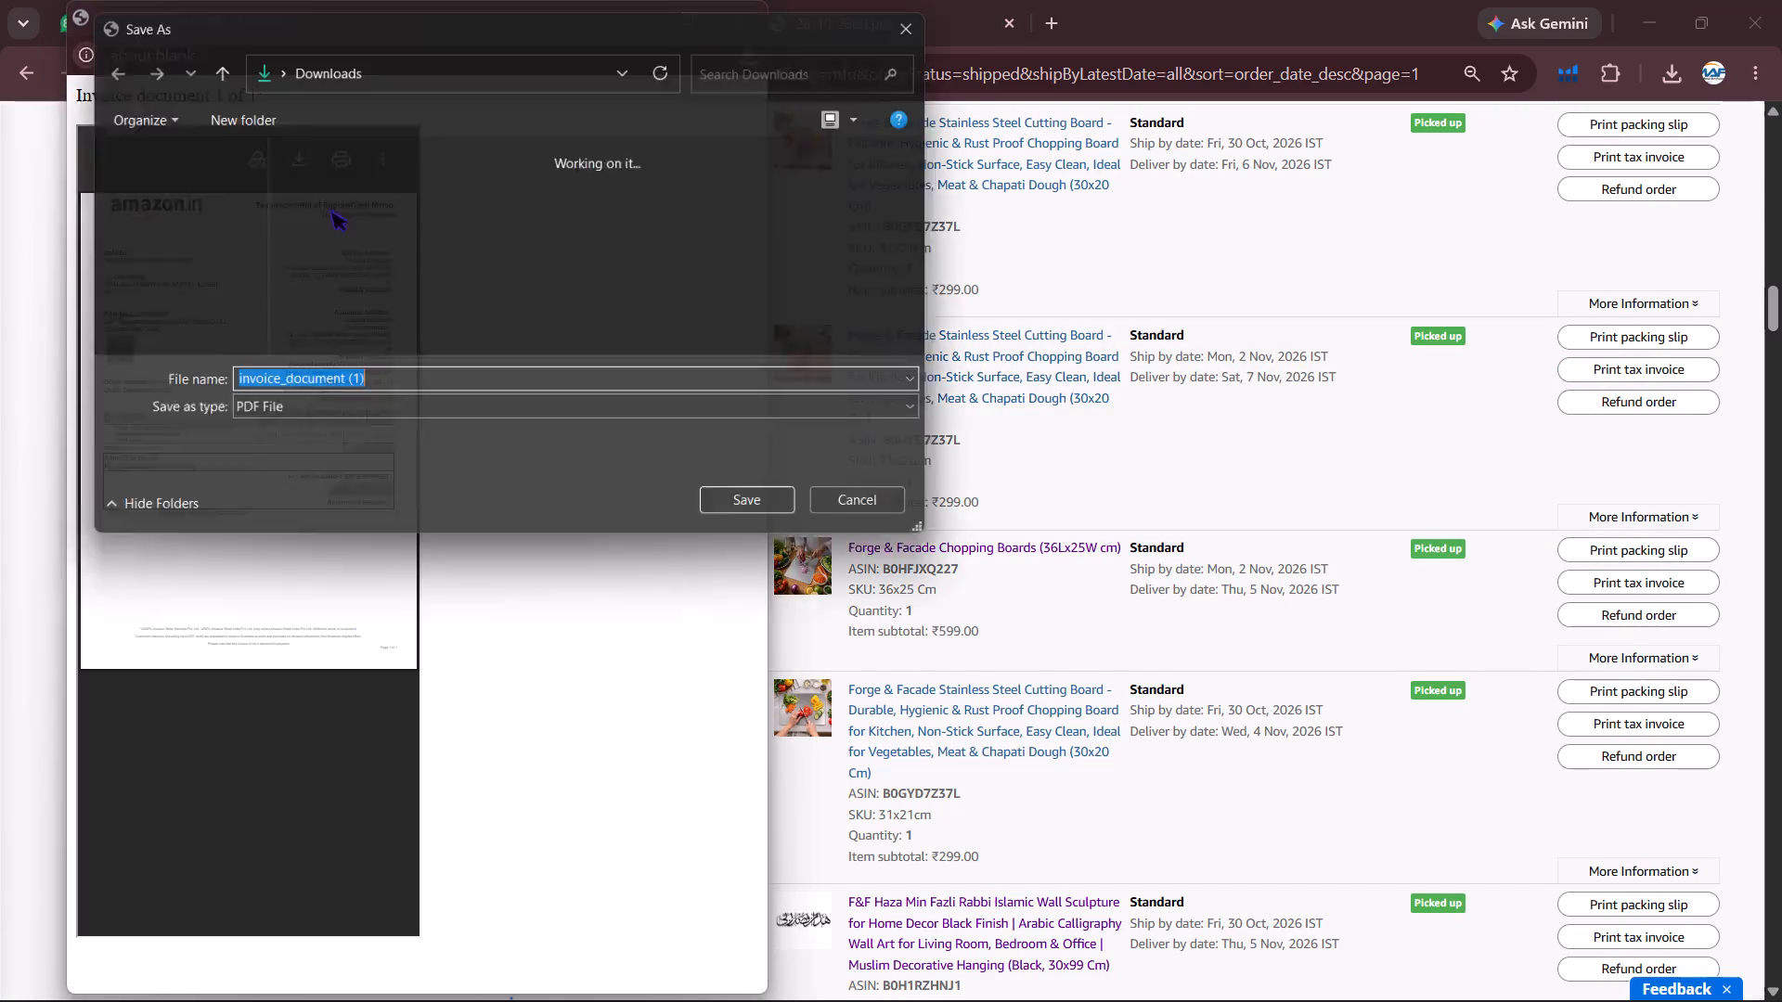
pyautogui.write('28')
pyautogui.write('-10-26')
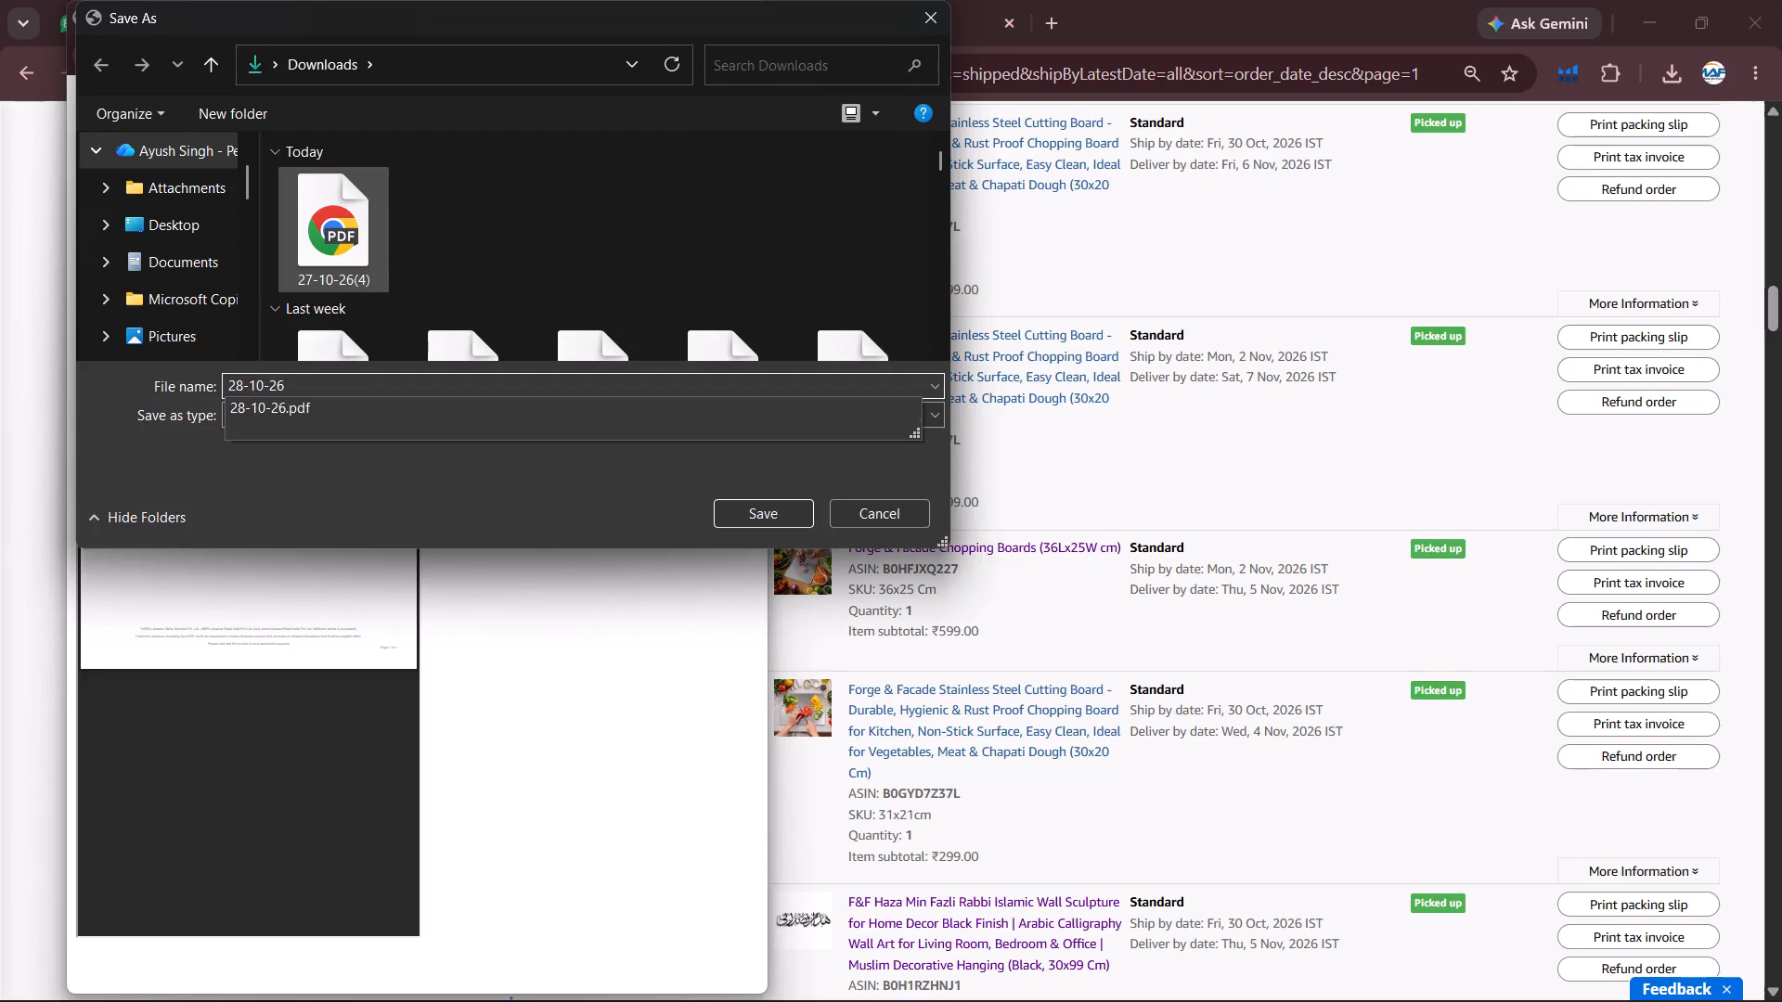
pyautogui.hotkey('shift', '(')
pyautogui.press('2')
pyautogui.hotkey('shift', ')')
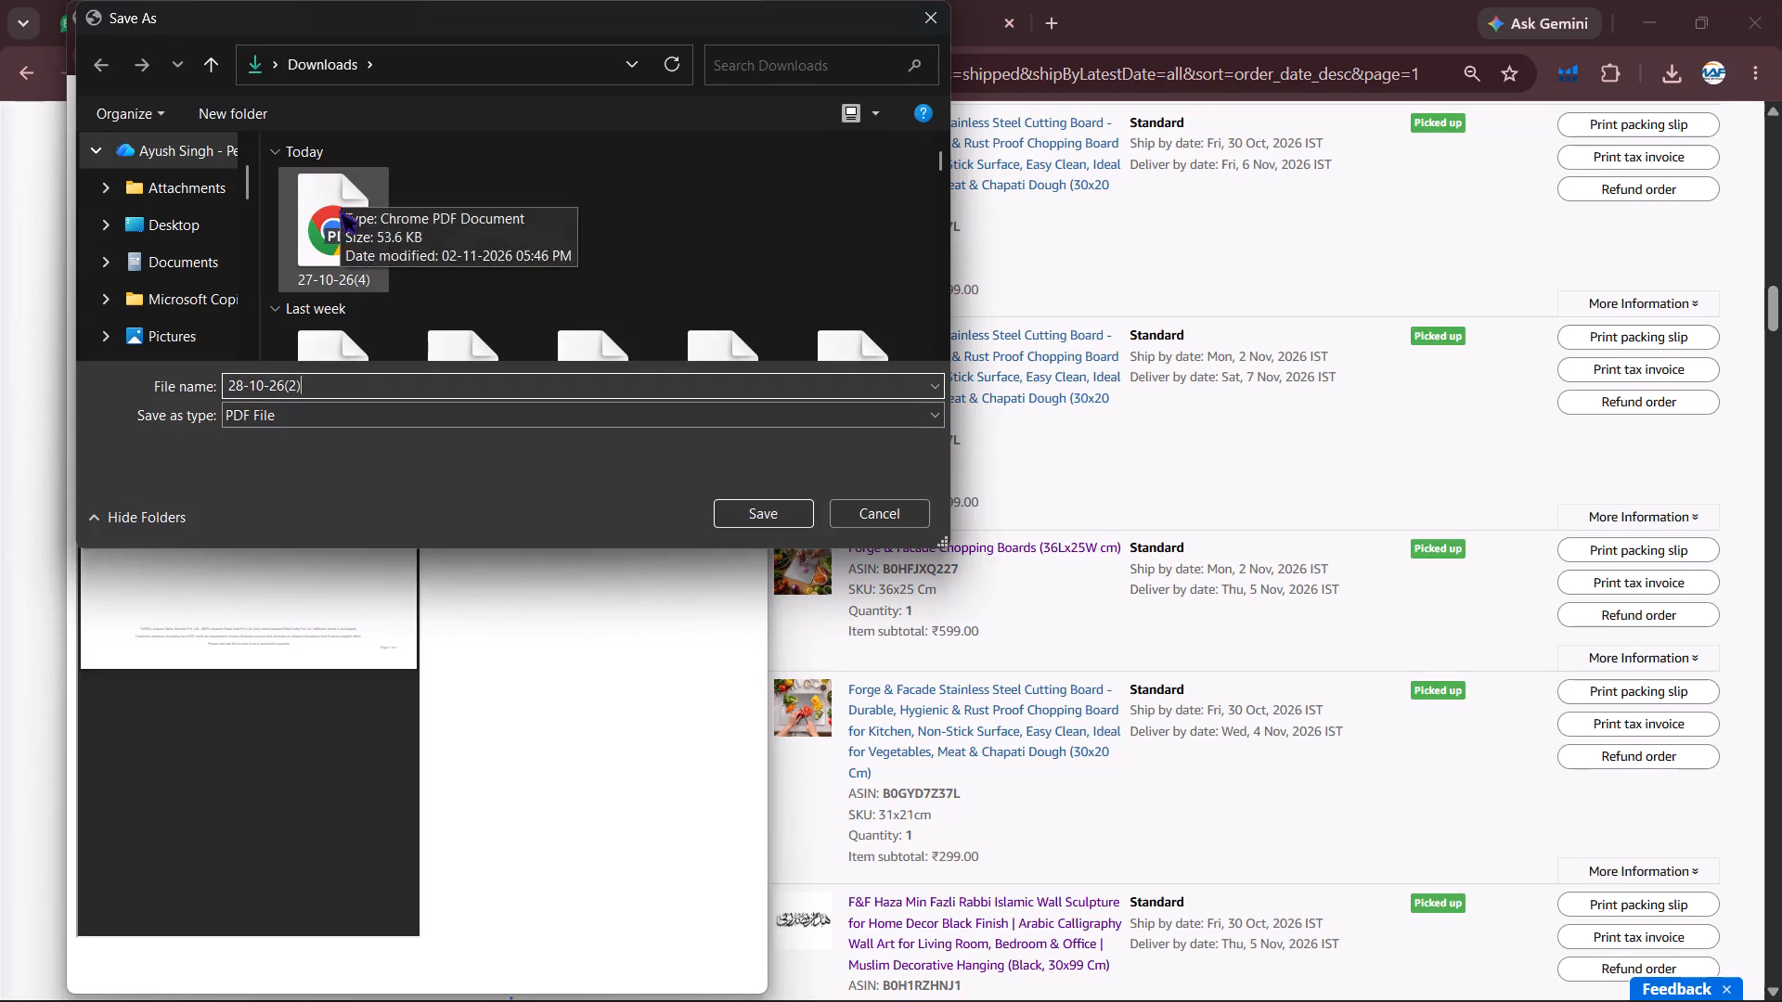
pyautogui.press('Return')
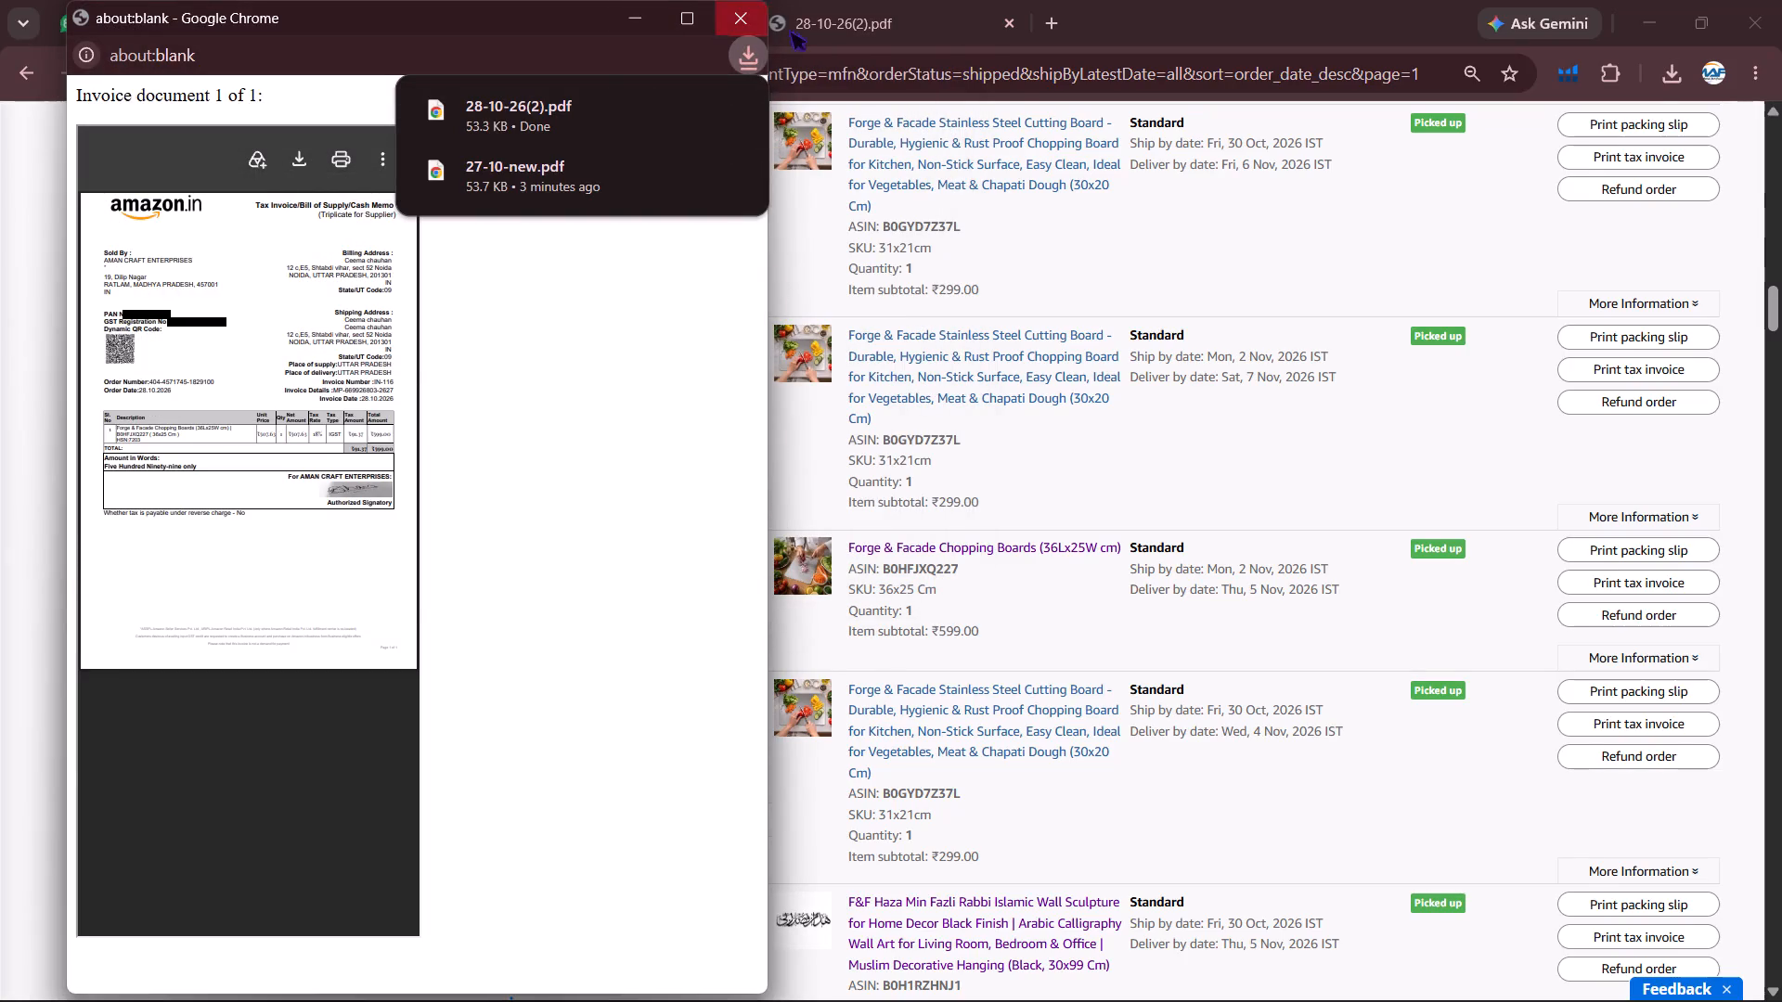
pyautogui.click(746, 24)
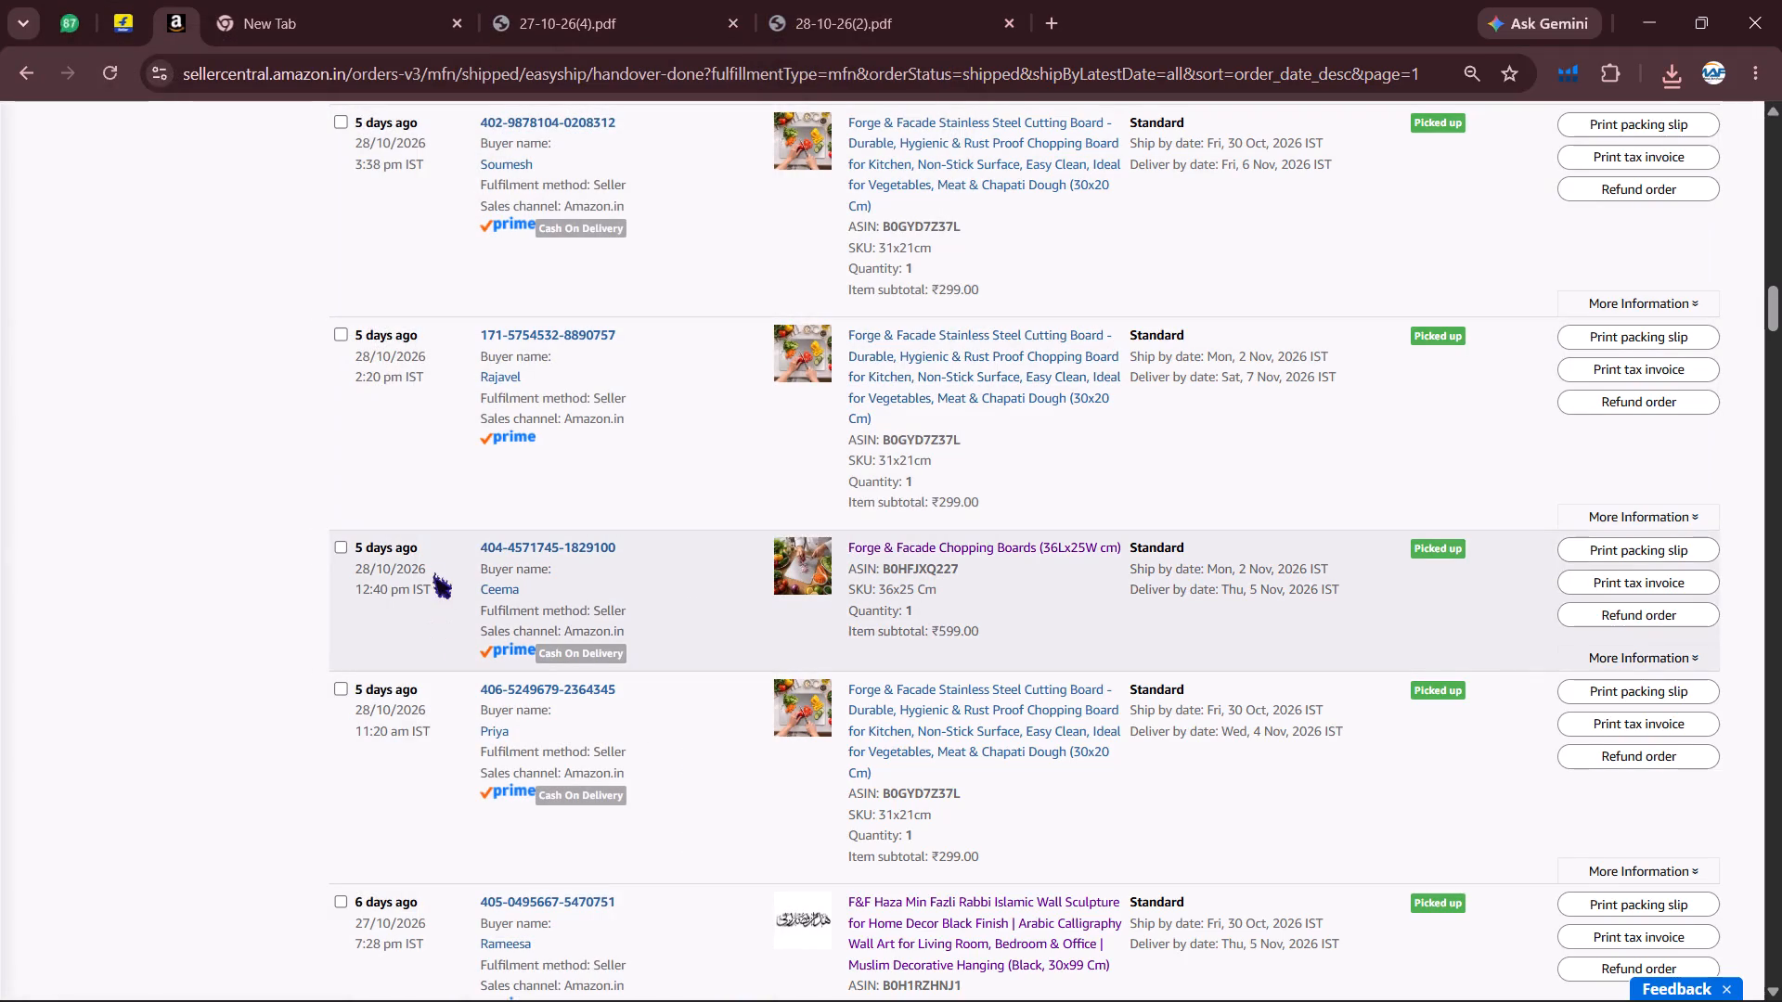
# Download the tax invoice of the 28 October 2:20 pm order to Downloads as 28-10-26(3), and close the invoice window.
pyautogui.scroll(1, 1020, 702)
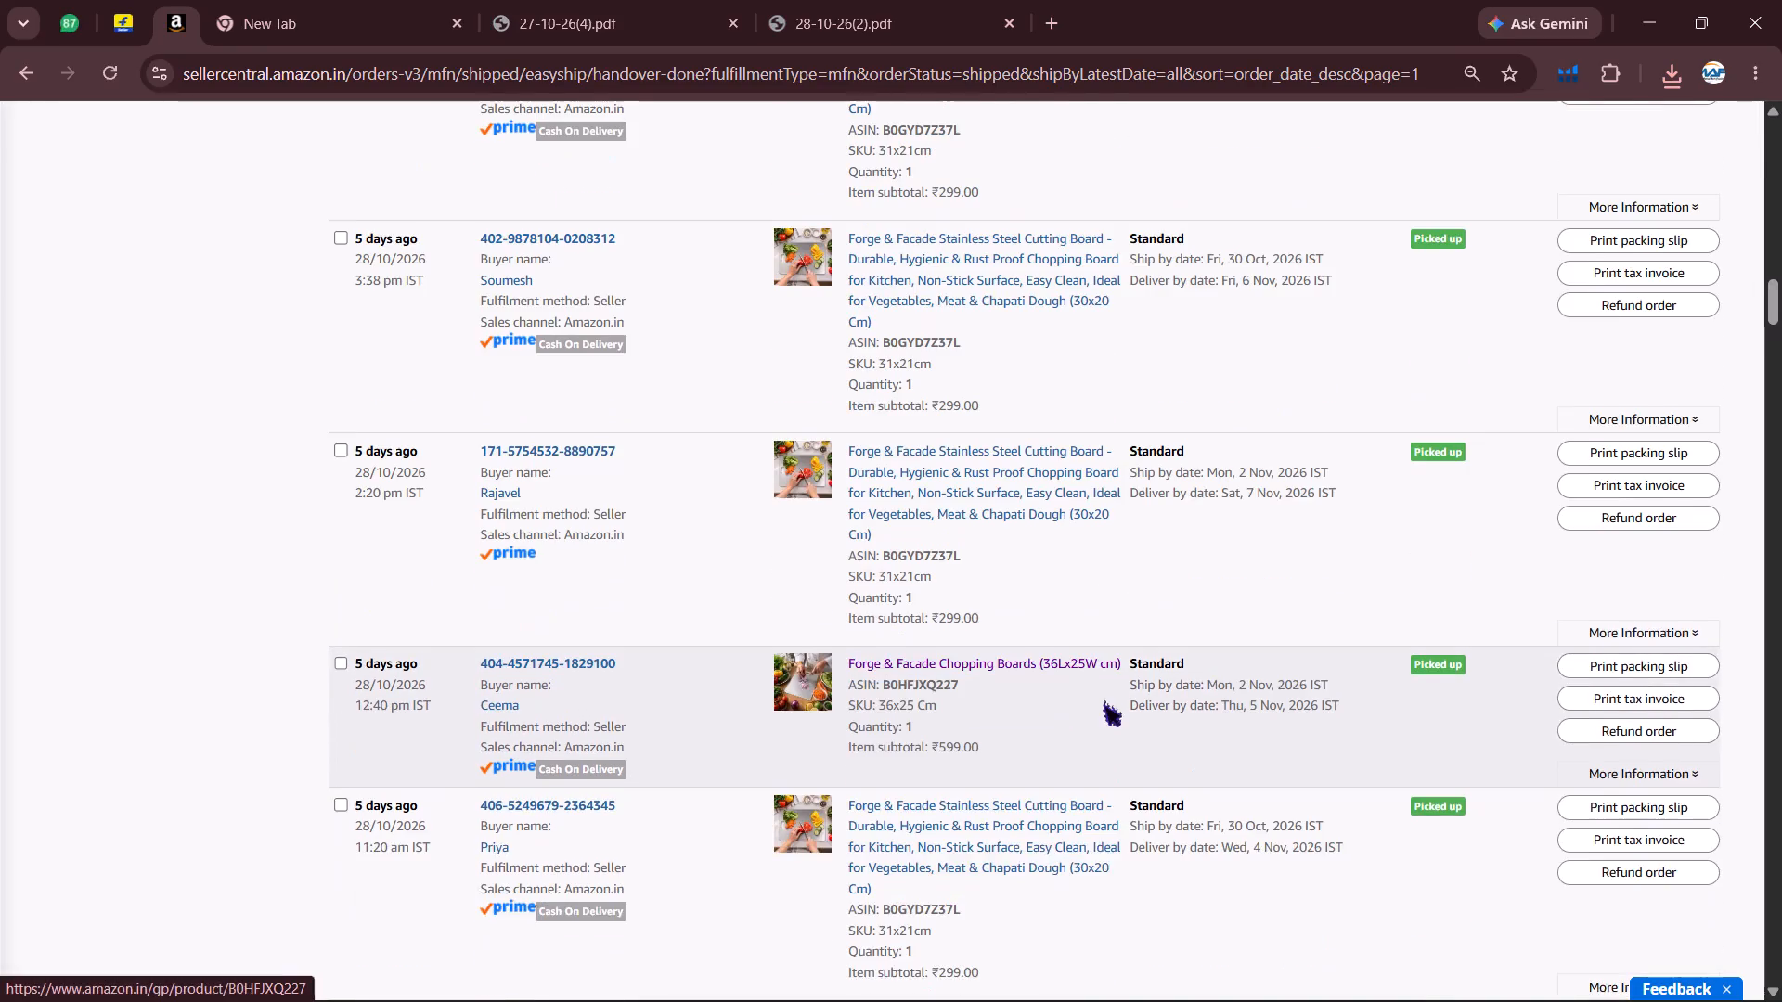
pyautogui.scroll(1, 1117, 699)
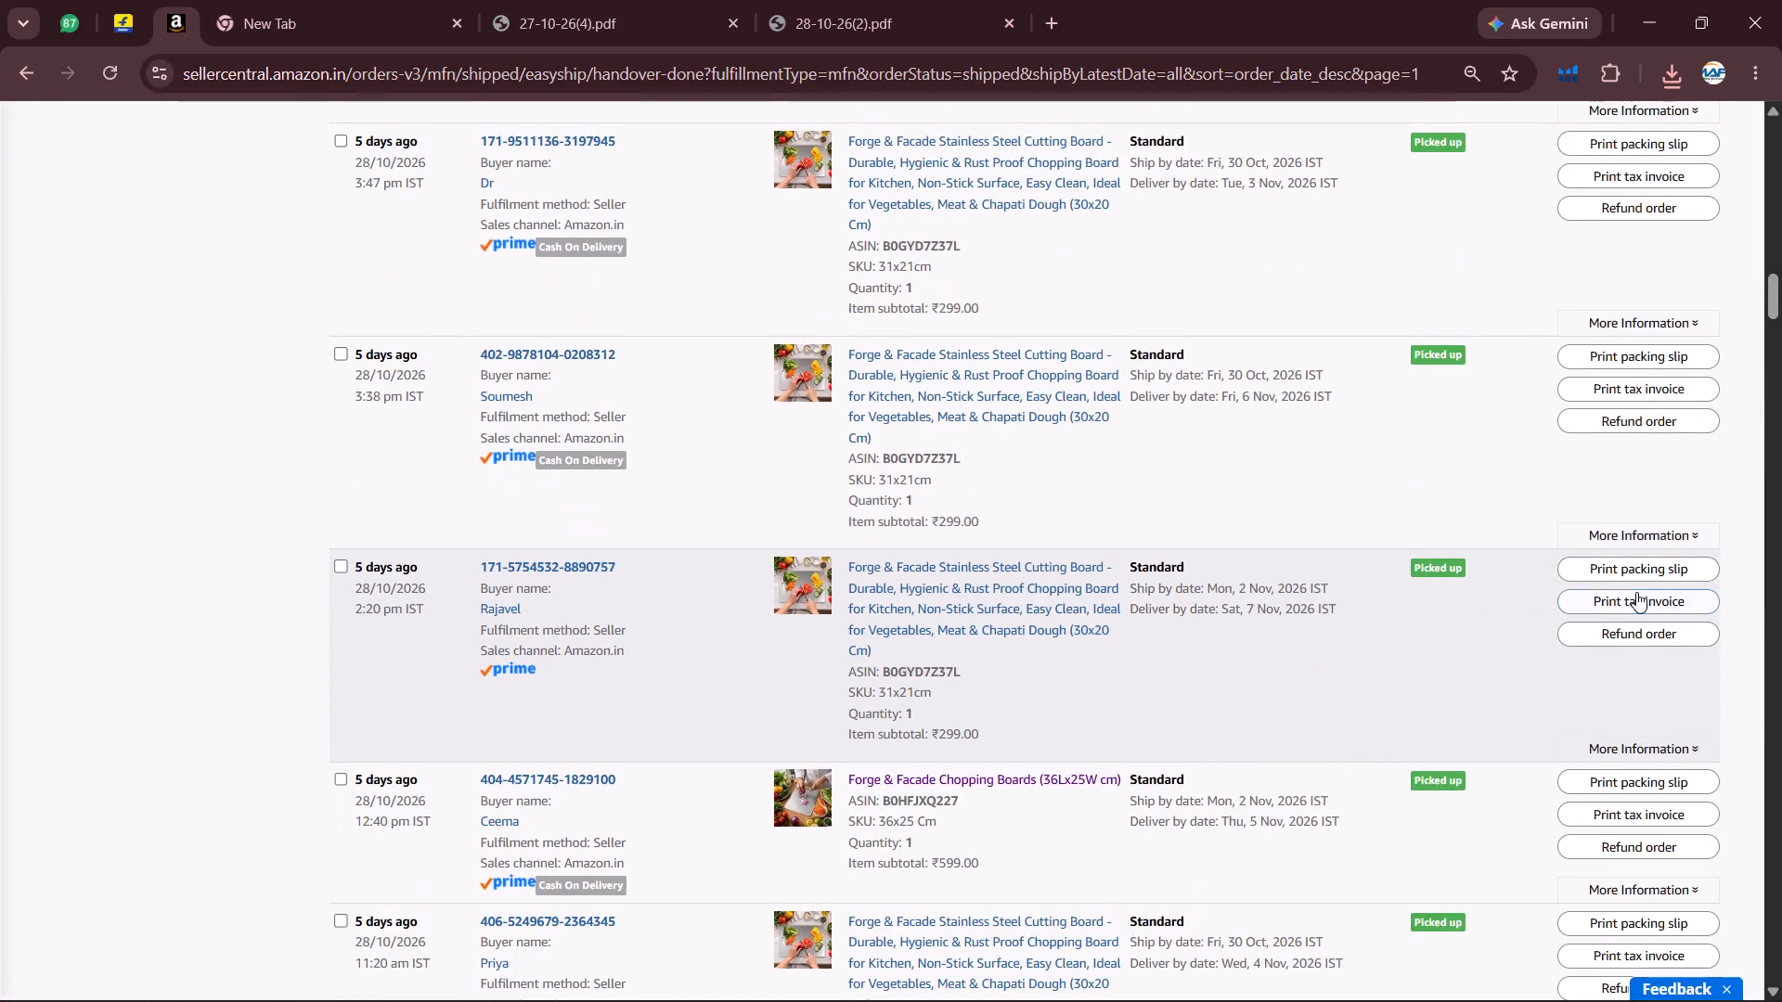
pyautogui.click(1636, 592)
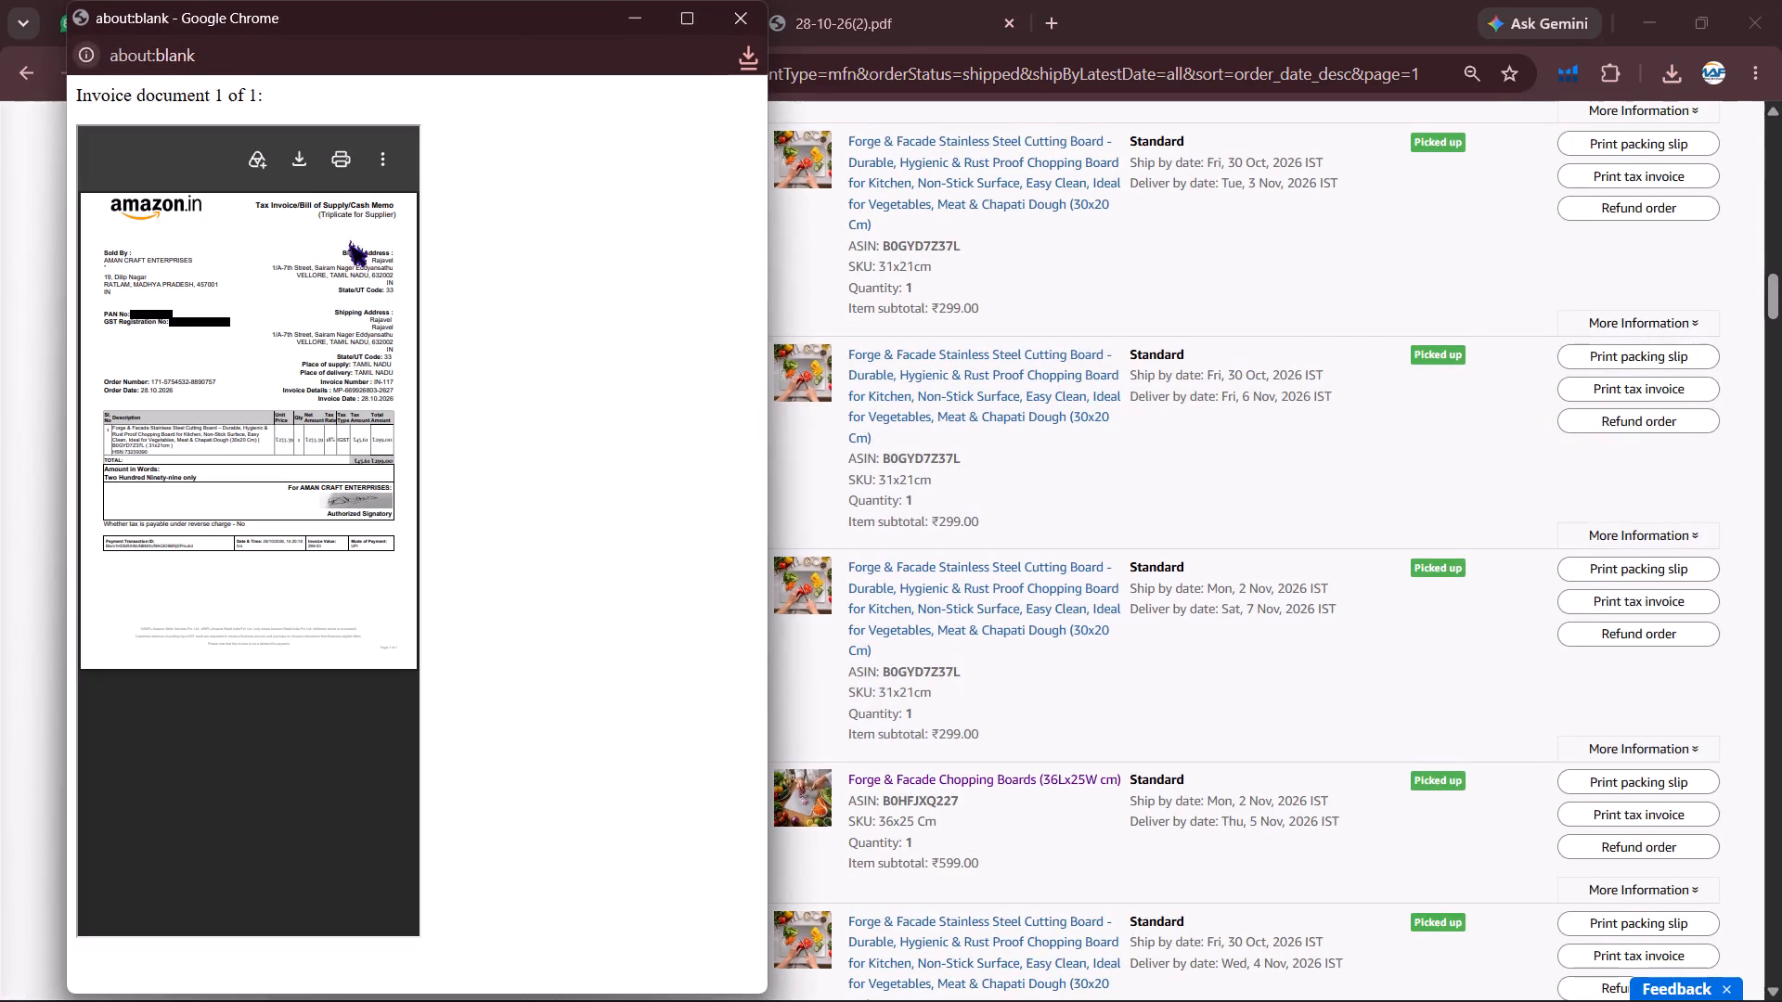
pyautogui.click(306, 157)
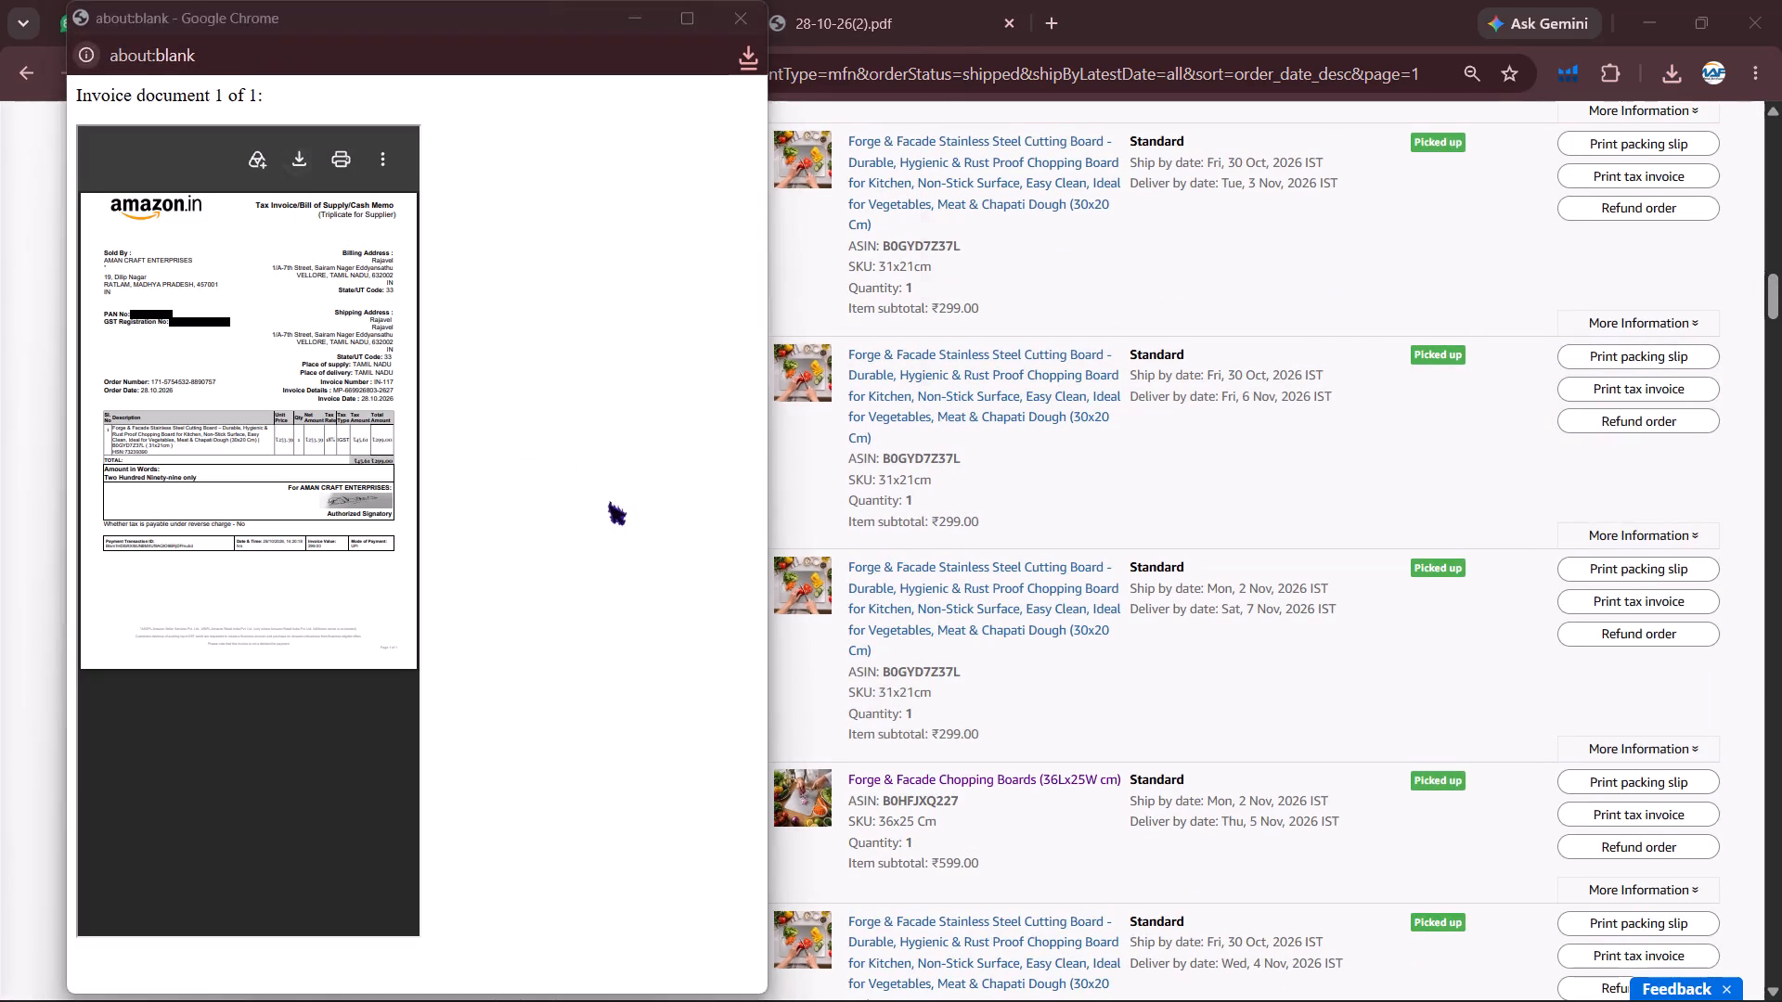
pyautogui.write('28-10-')
pyautogui.write('26')
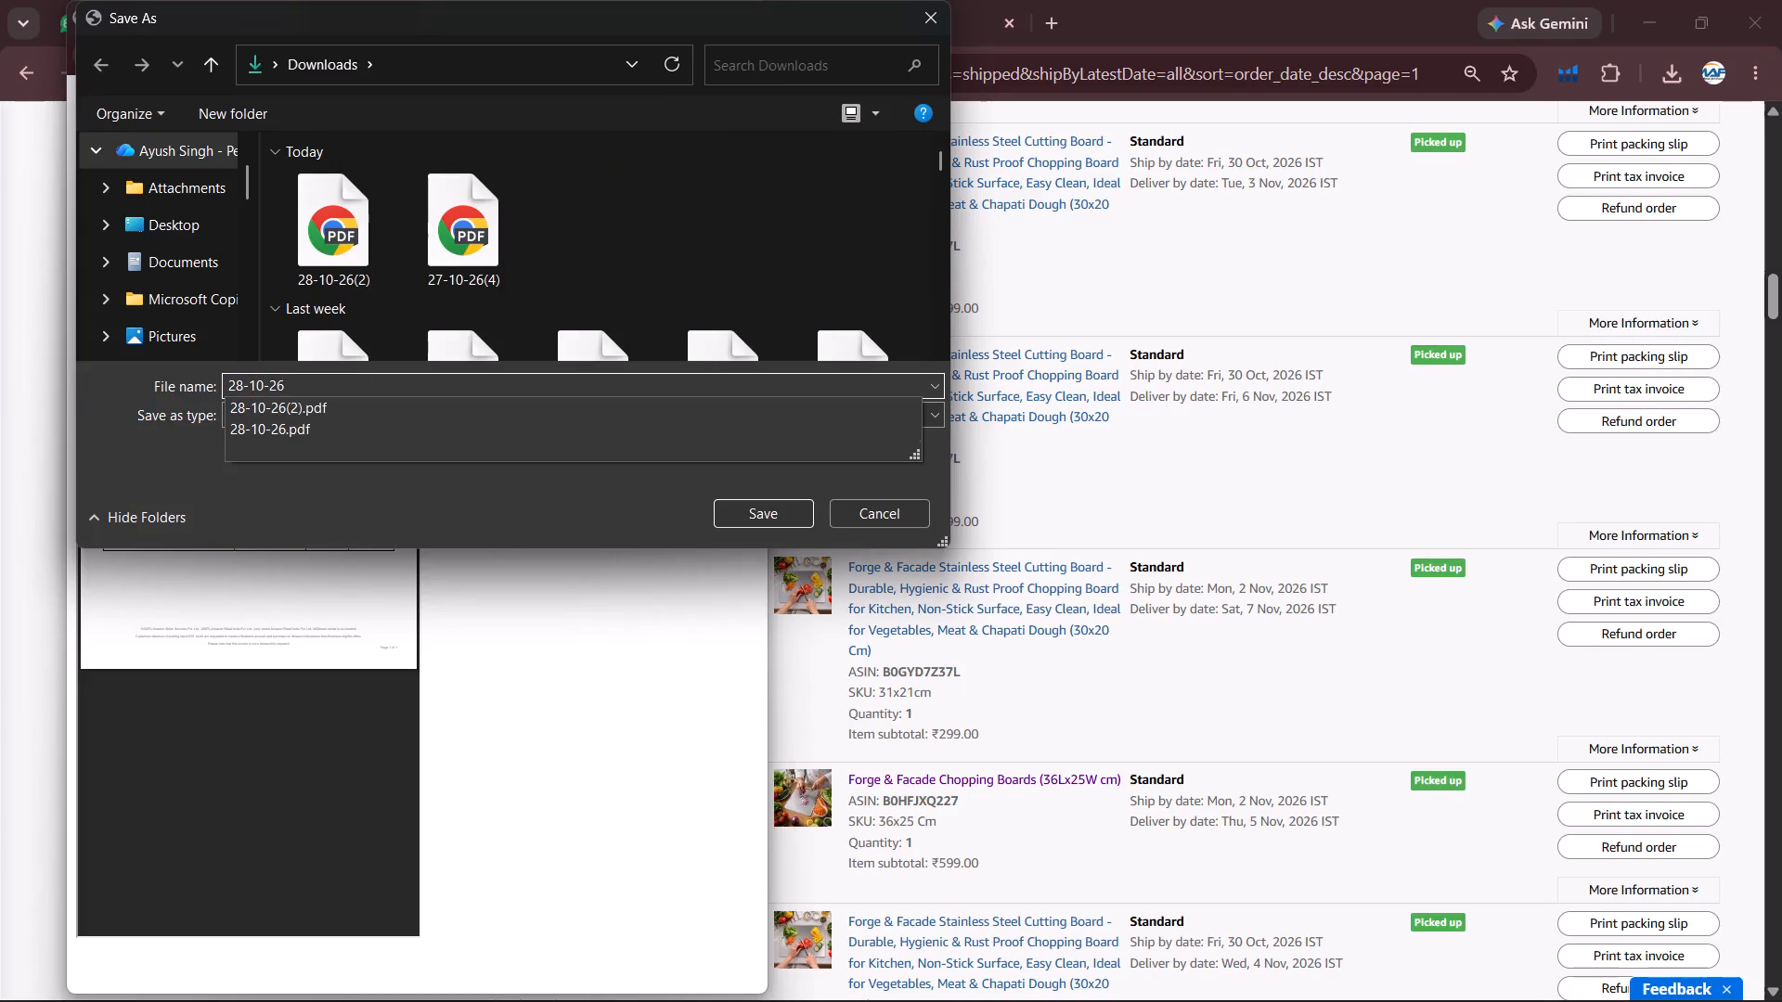
pyautogui.write('(3)')
pyautogui.press('Return')
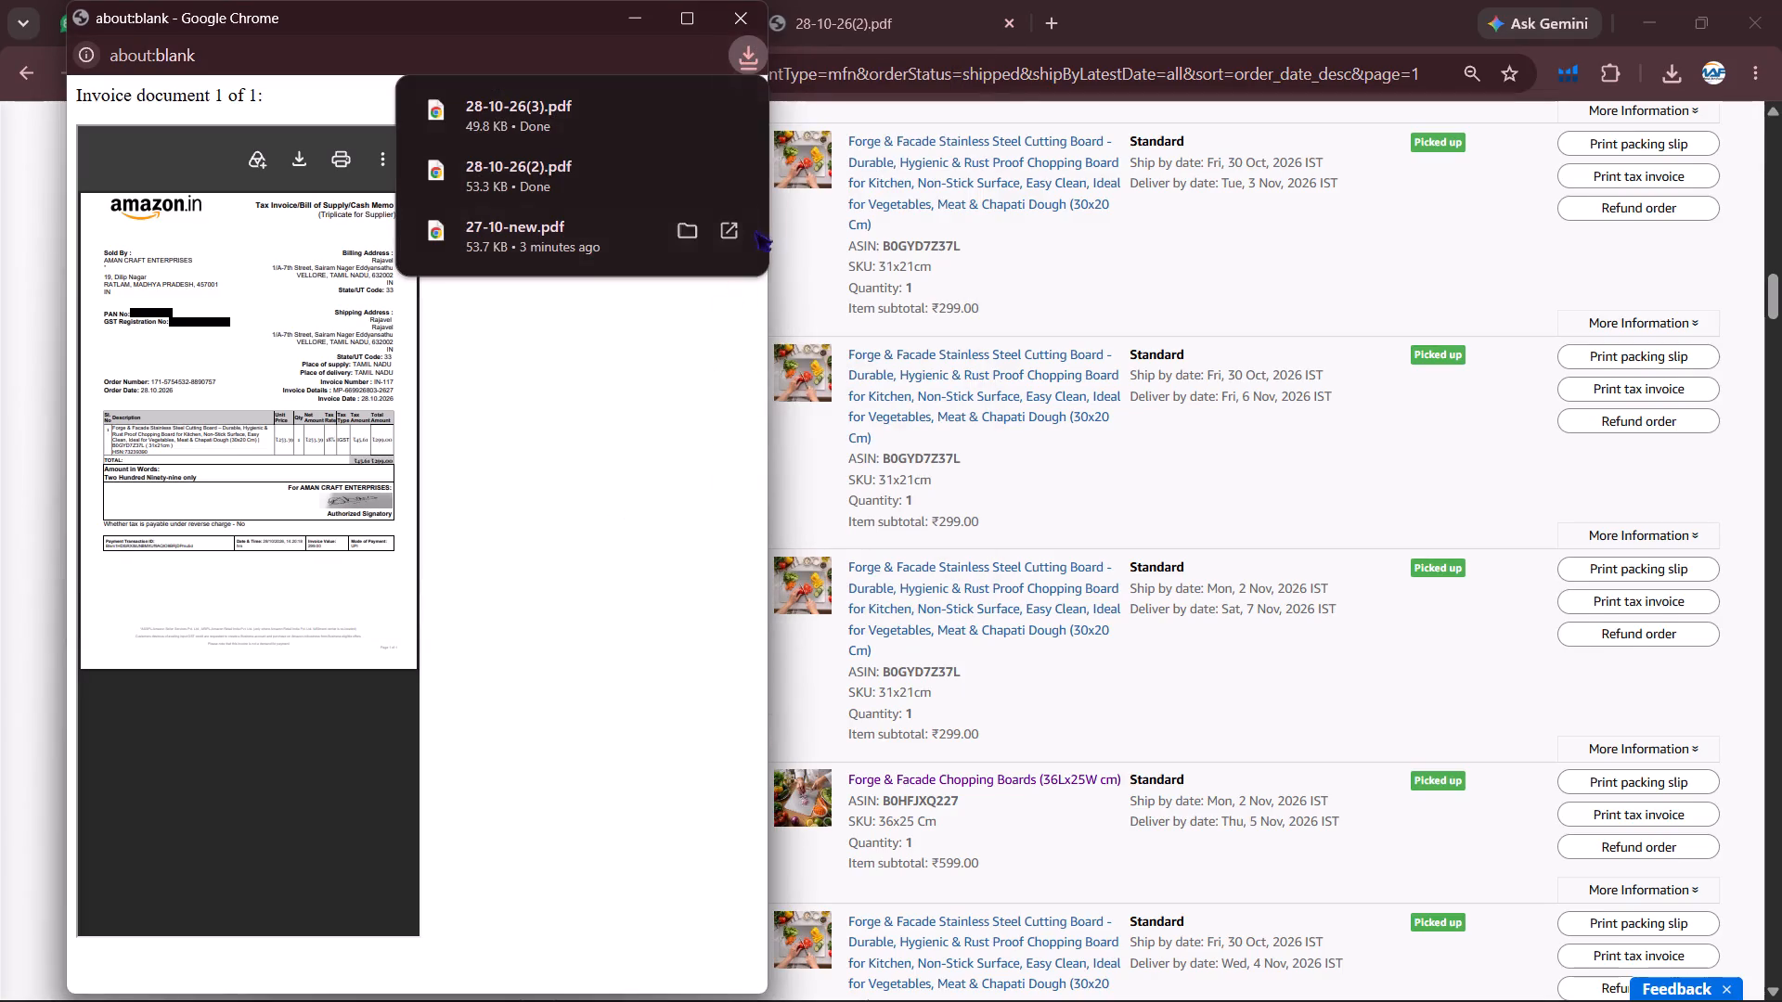
pyautogui.click(736, 30)
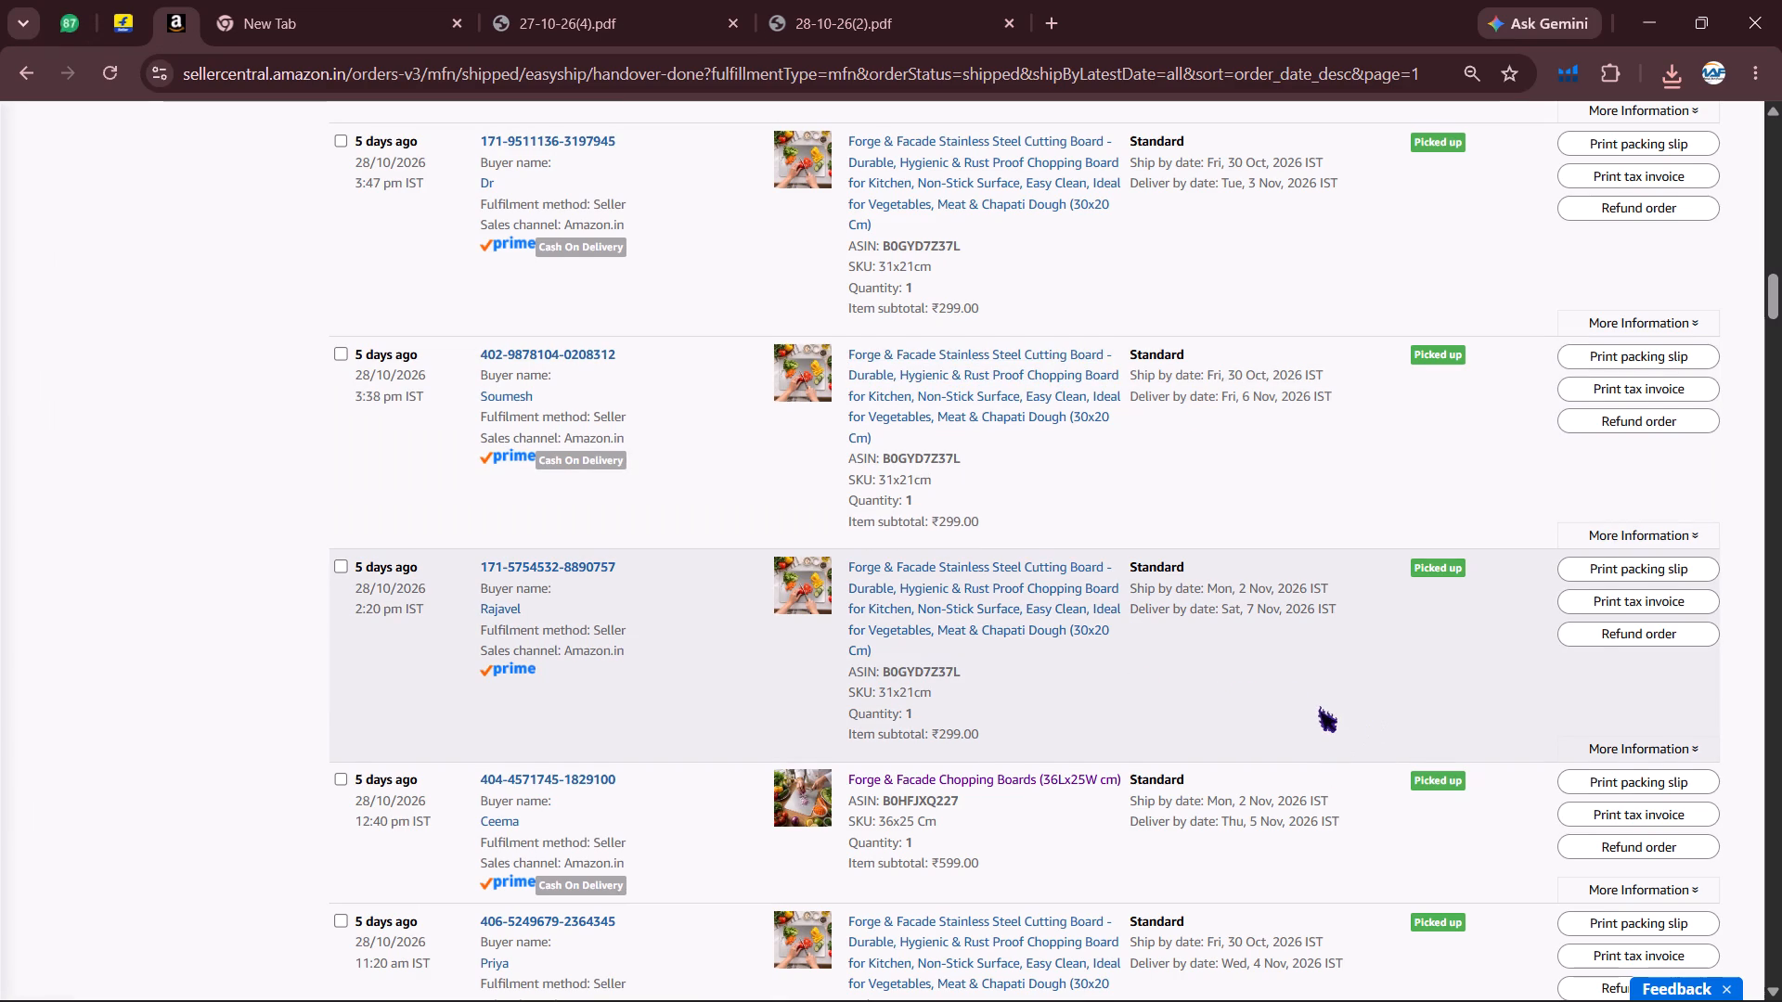
# Download the tax invoice of the 28 October 3:38 pm order to Downloads as 28-10-26(4), and close the invoice window.
pyautogui.scroll(1, 1319, 704)
pyautogui.scroll(1, 1394, 567)
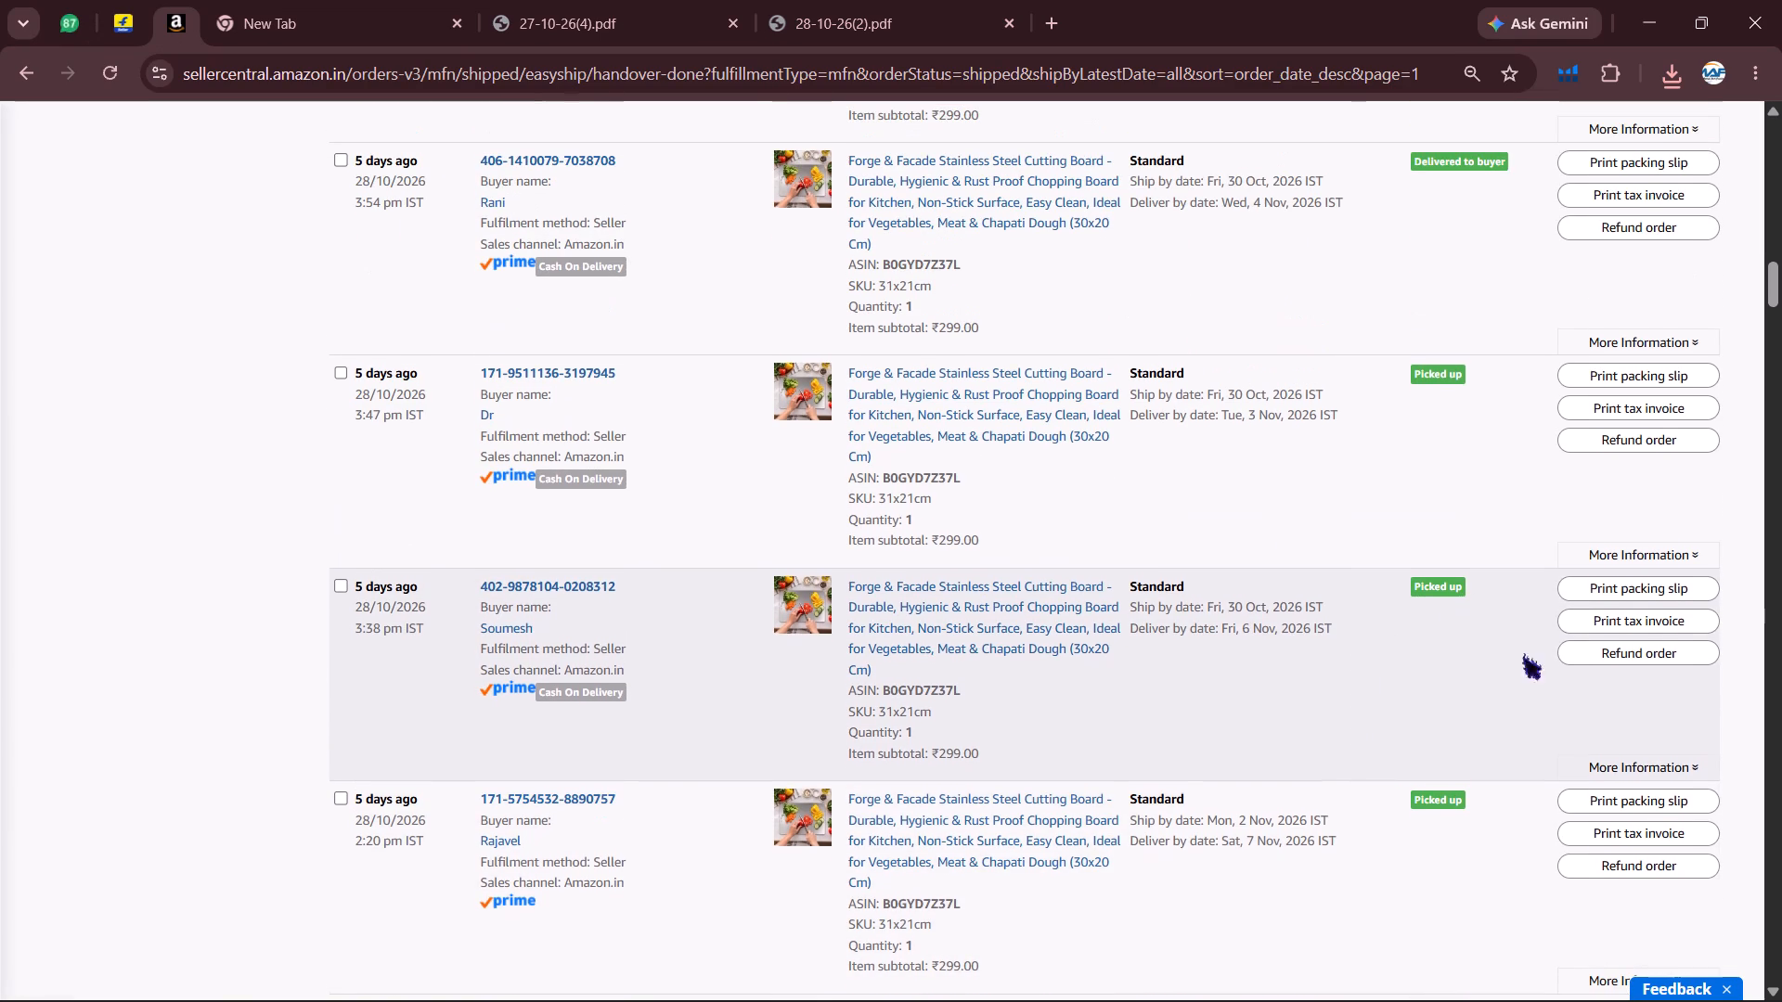
pyautogui.click(1638, 613)
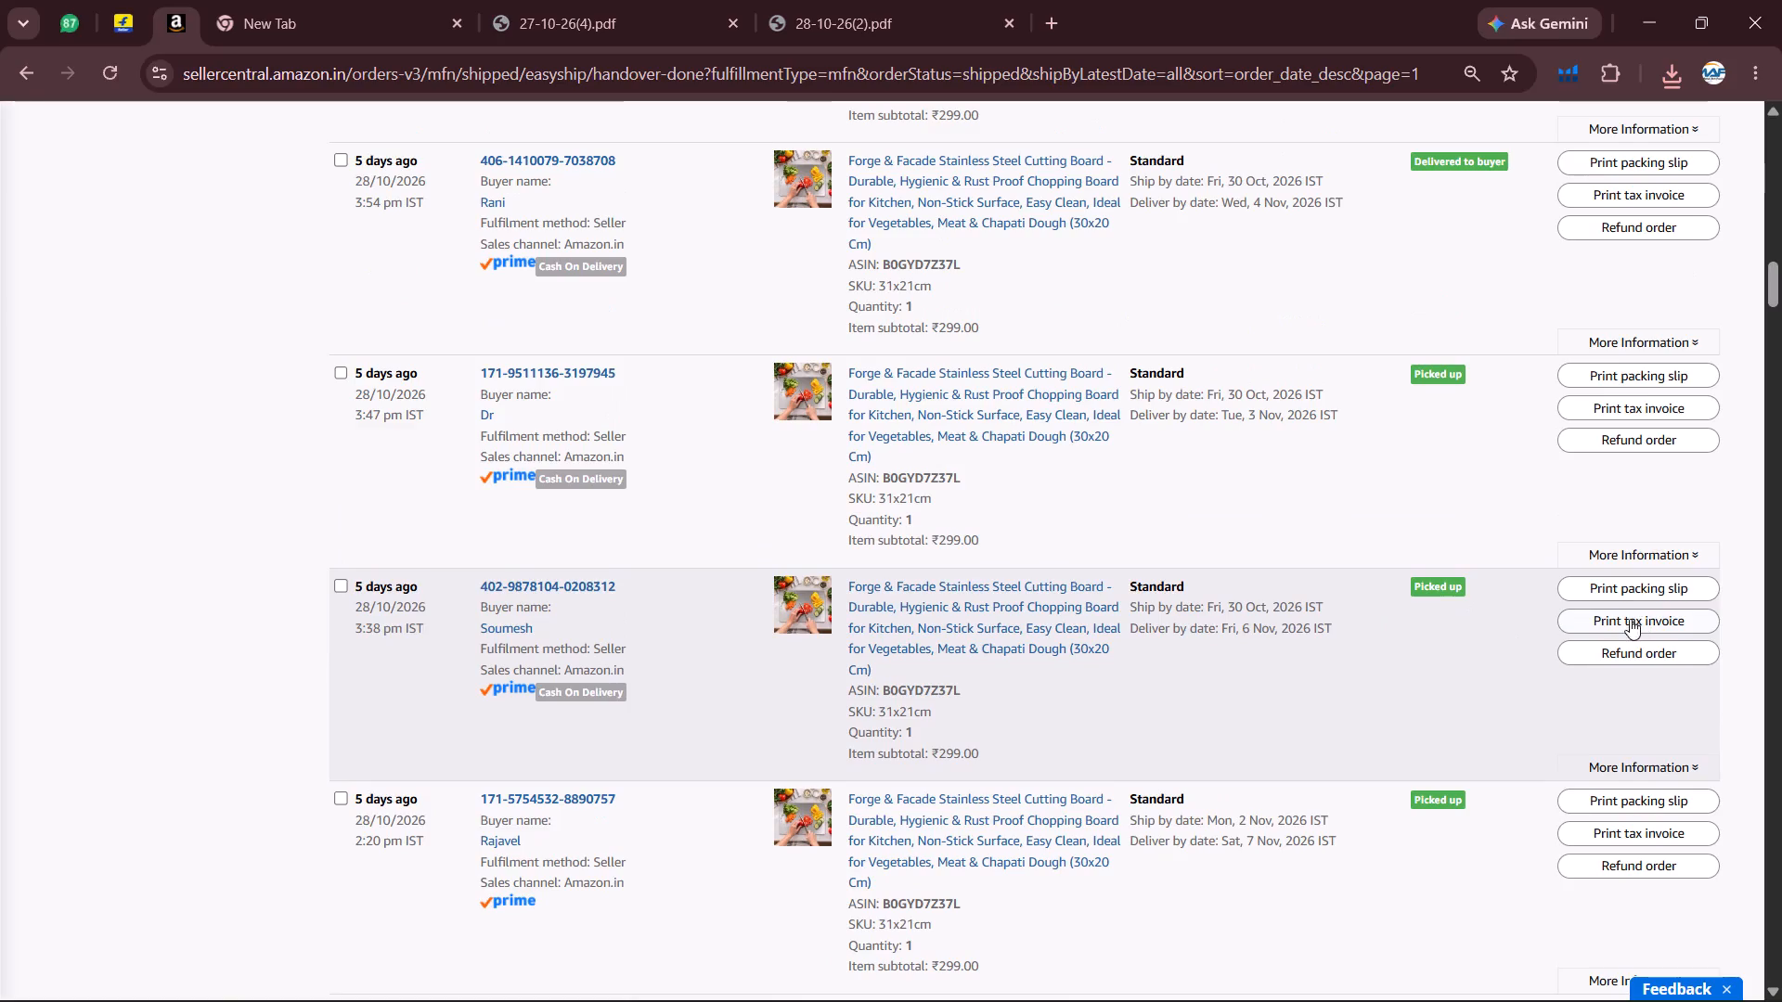
pyautogui.click(301, 156)
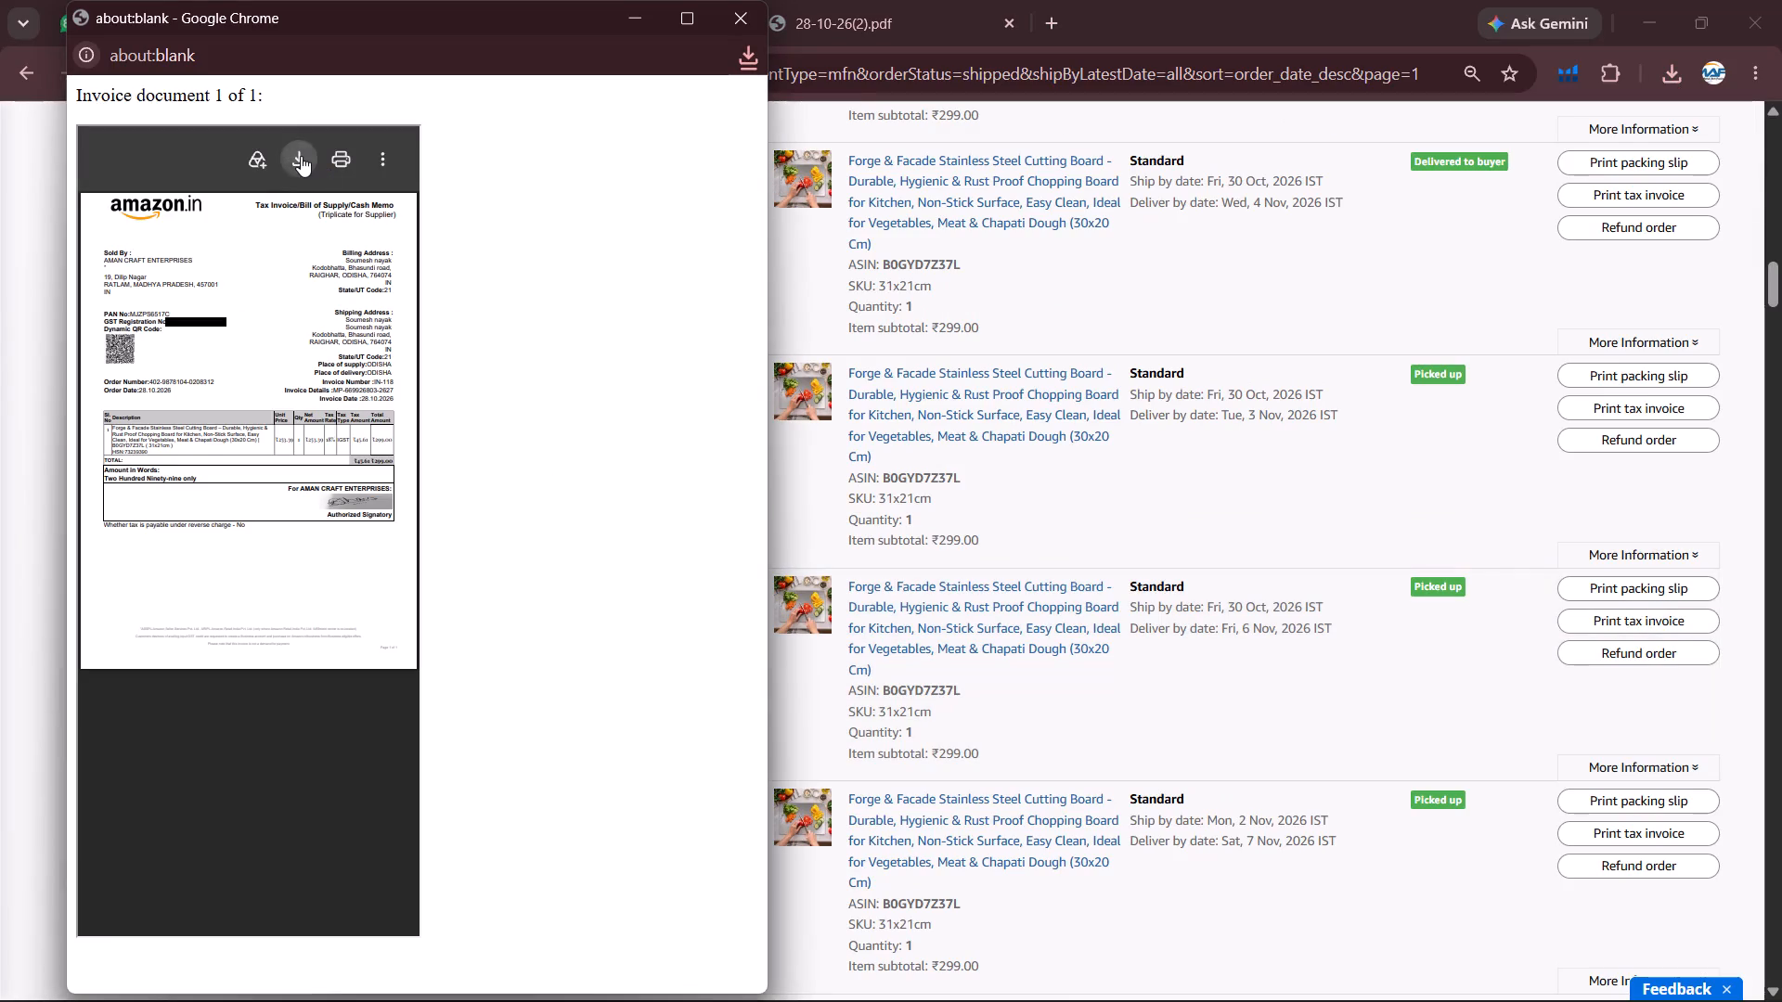
pyautogui.write('28-10-26')
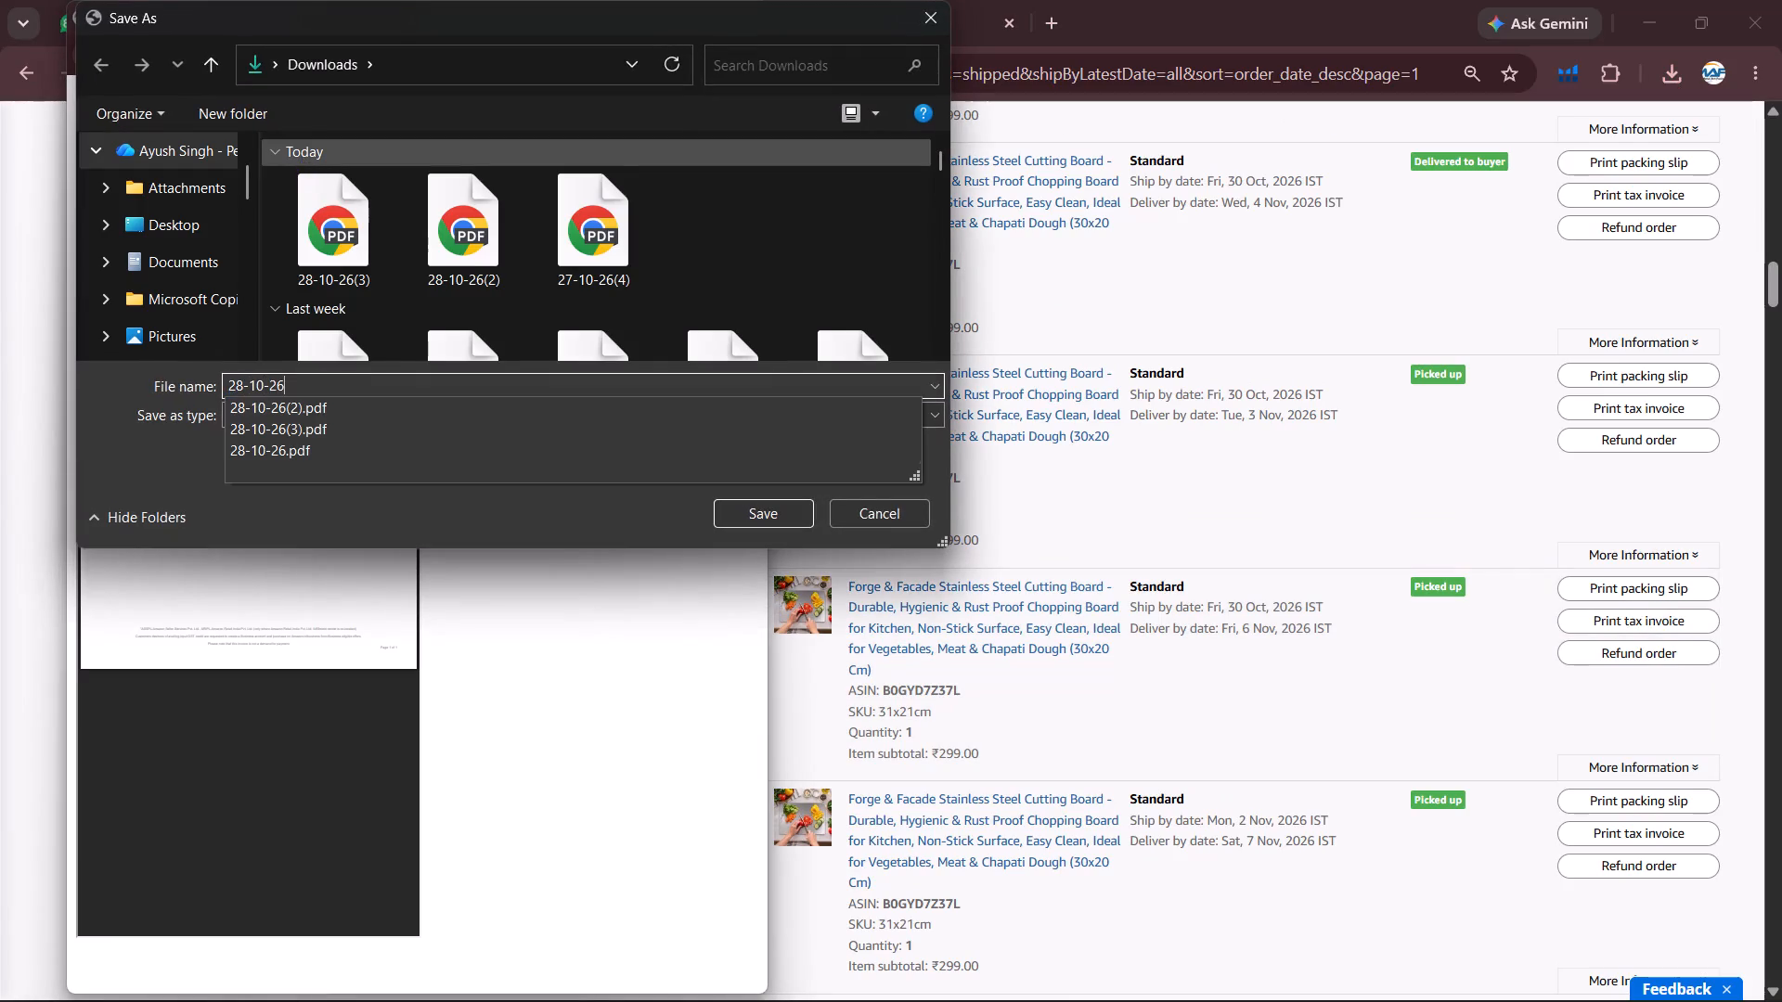
pyautogui.write('(4)')
pyautogui.press('Return')
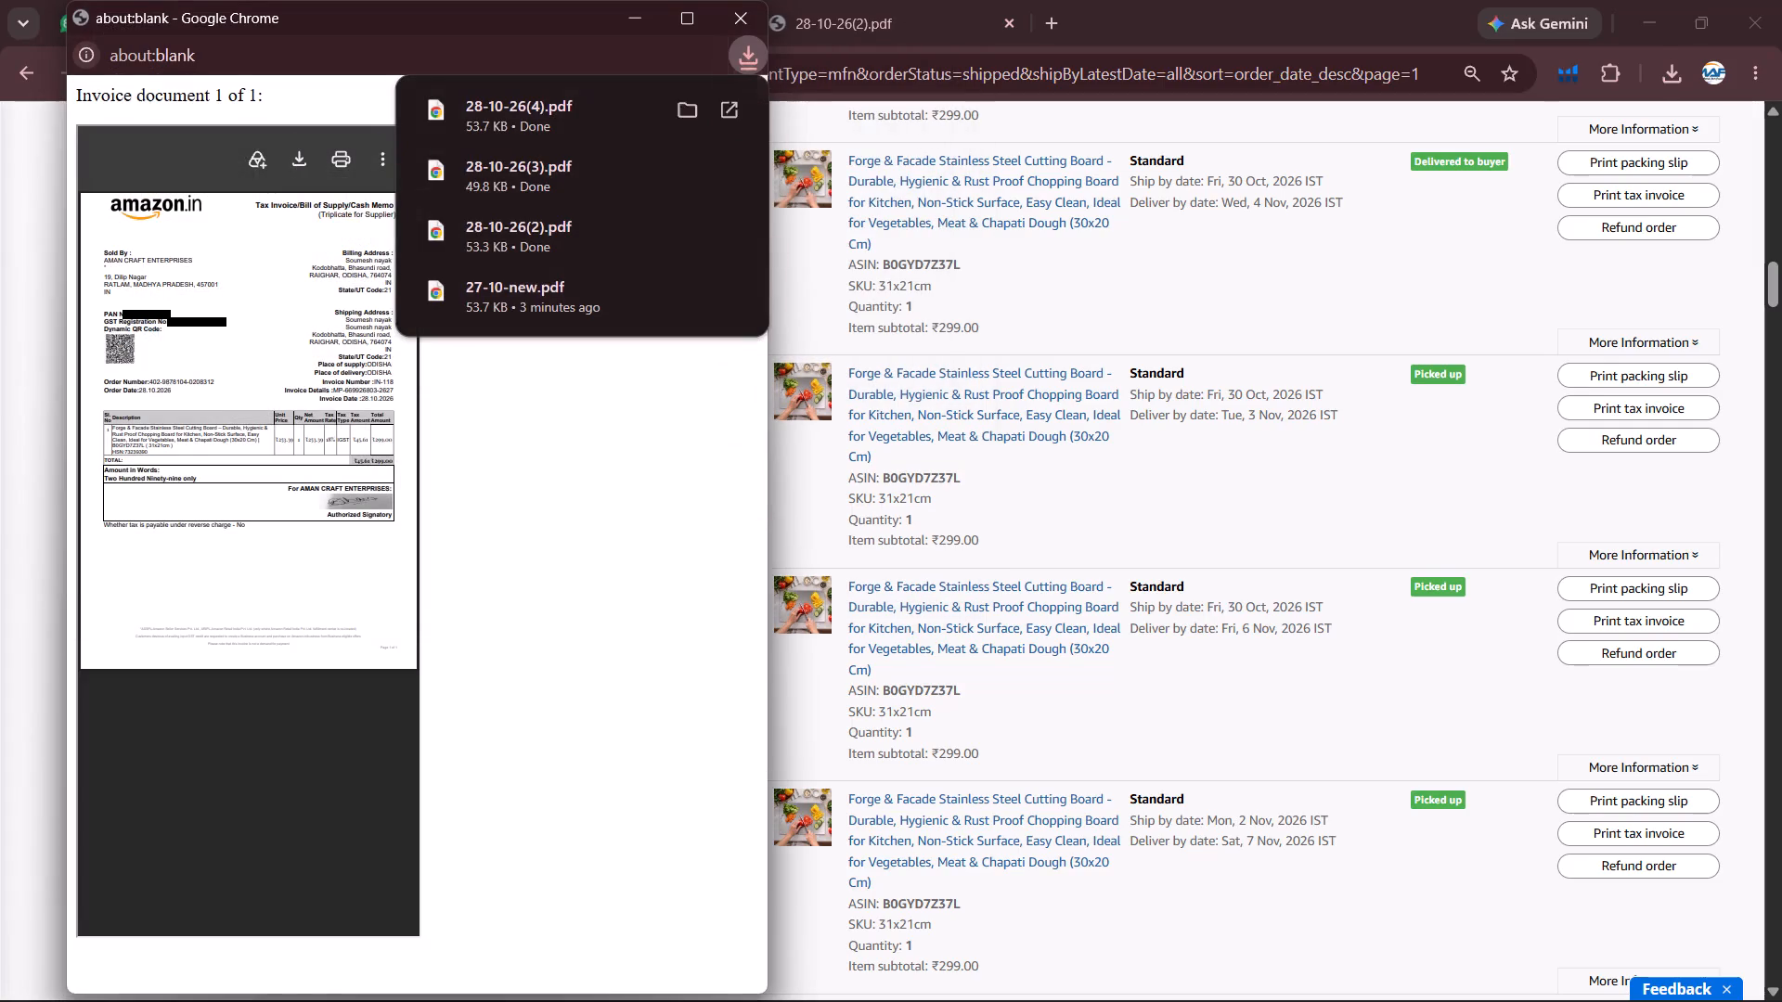
pyautogui.click(726, 20)
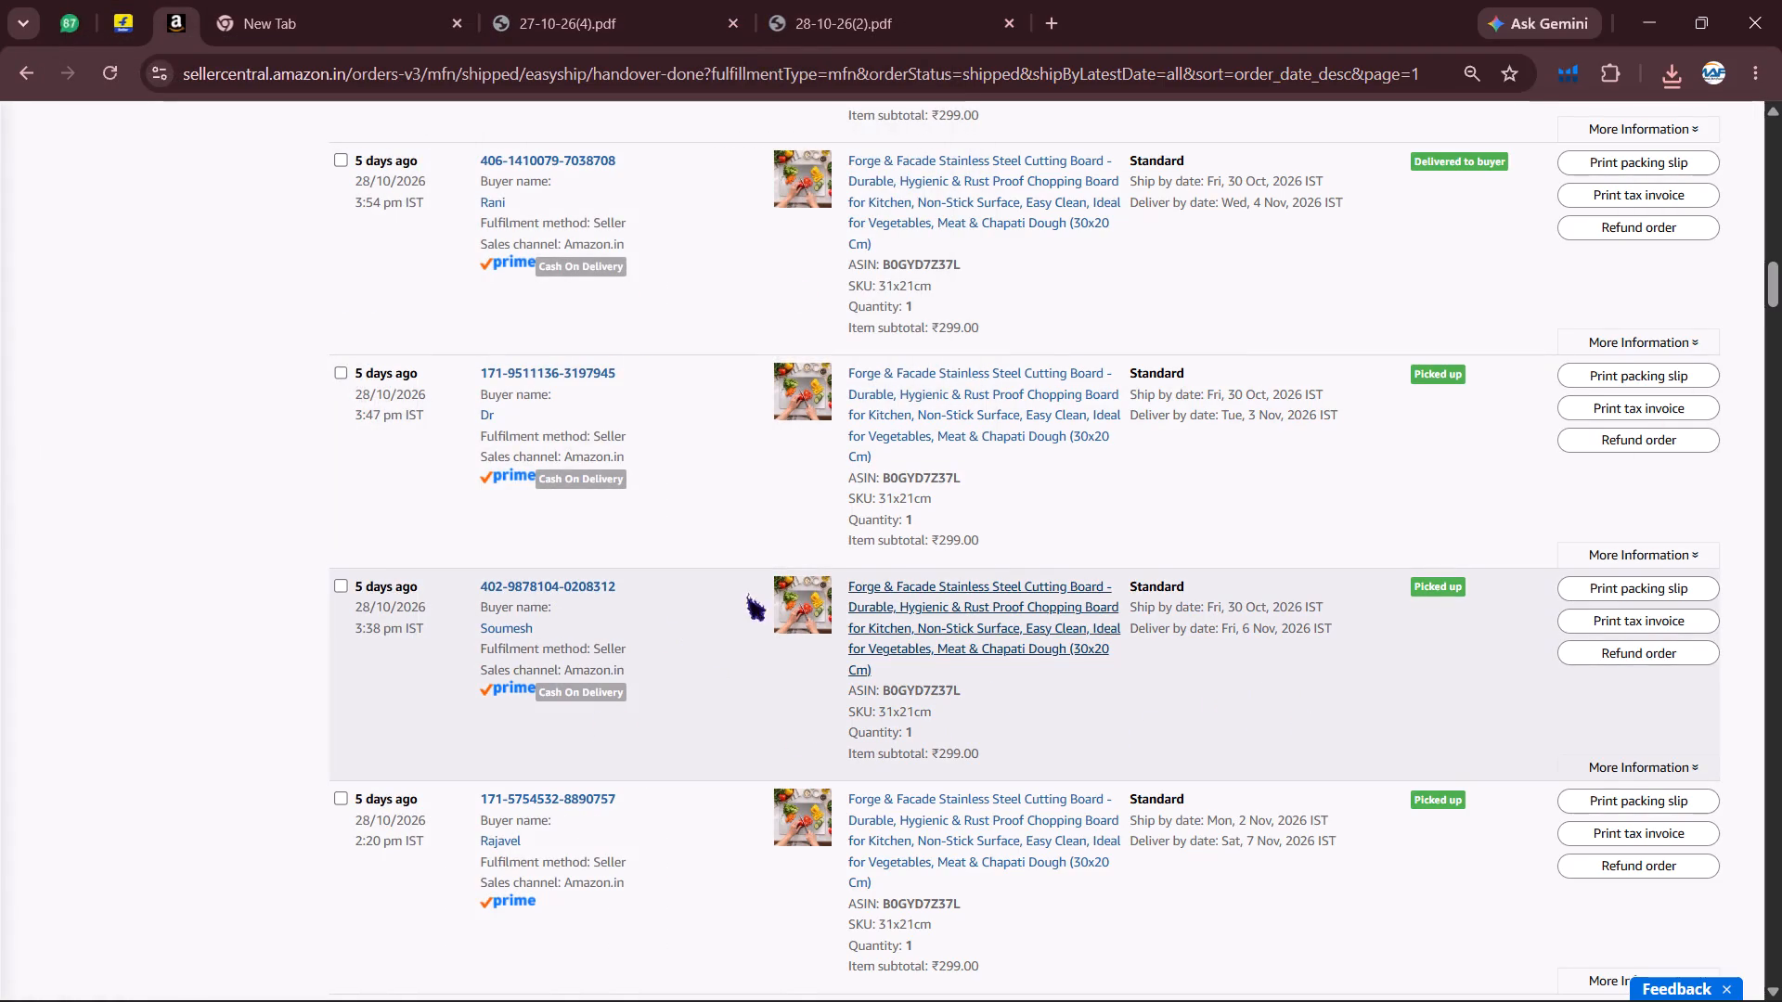
# Open the invoice 27-10-26(4) from Downloads, and close it together with the leftover 28-10-26(2) and 27-10-26(4) invoice pages.
pyautogui.hotkey('alt', 'Tab')
pyautogui.doubleClick(259, 264)
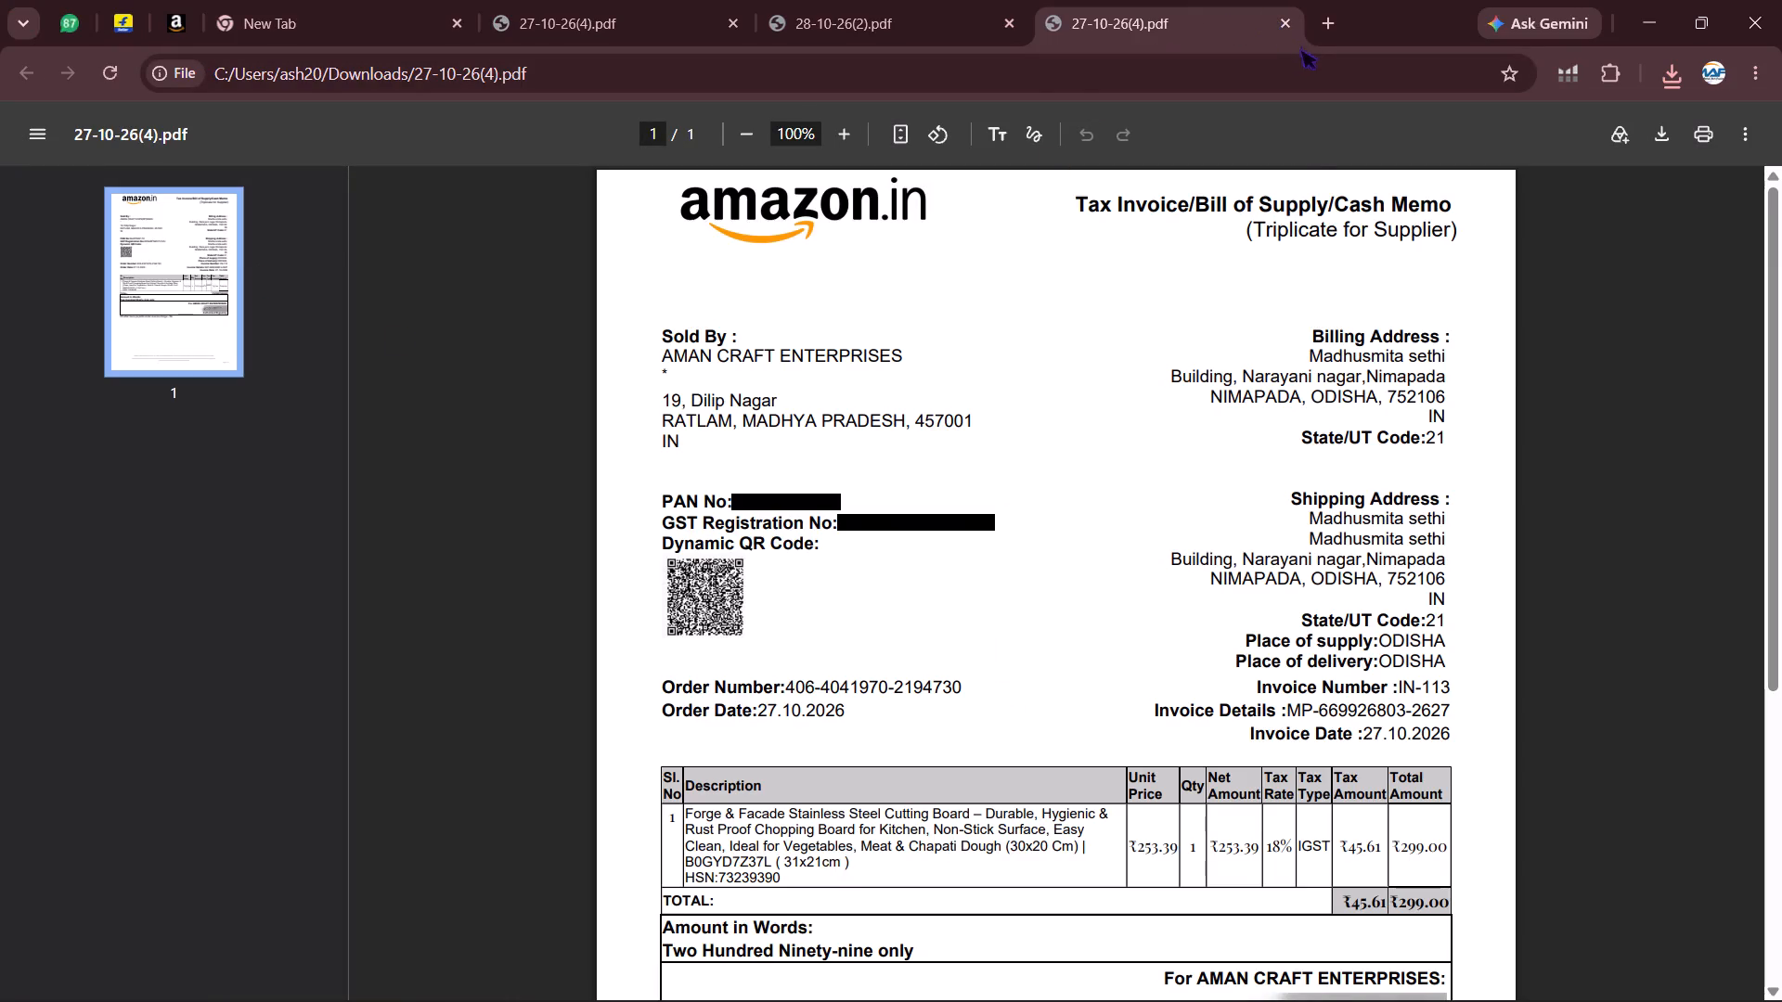
pyautogui.click(1280, 28)
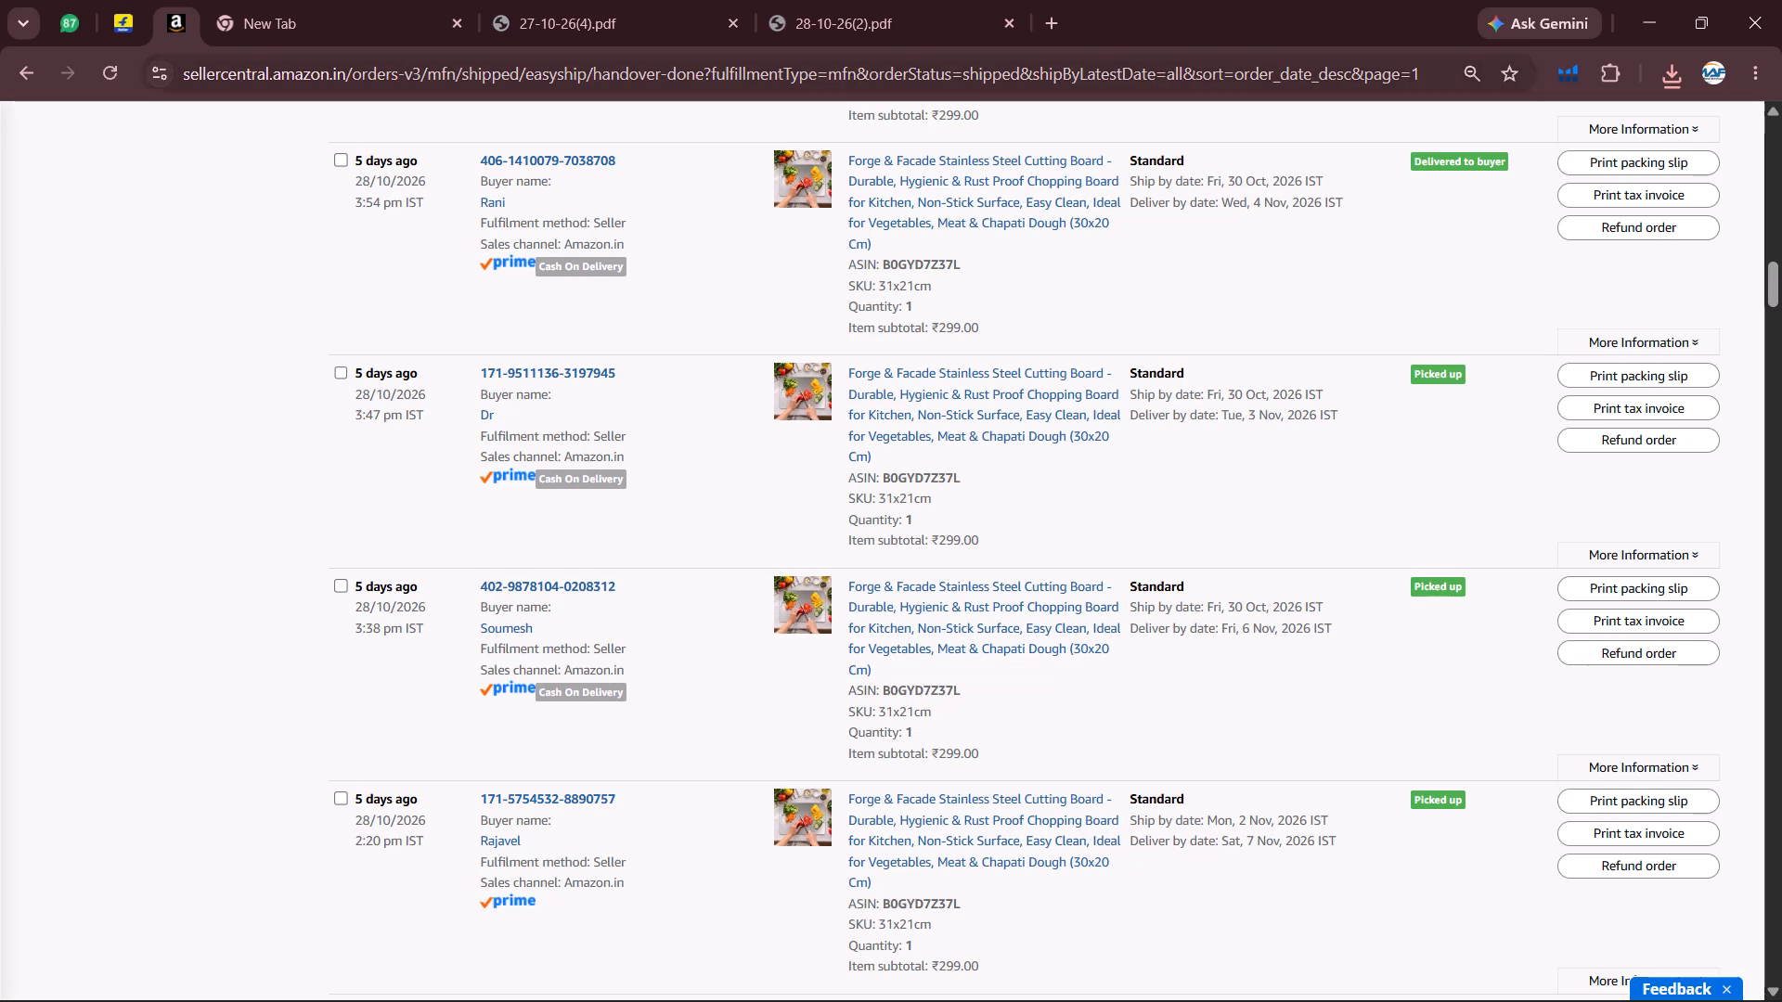
pyautogui.click(1002, 26)
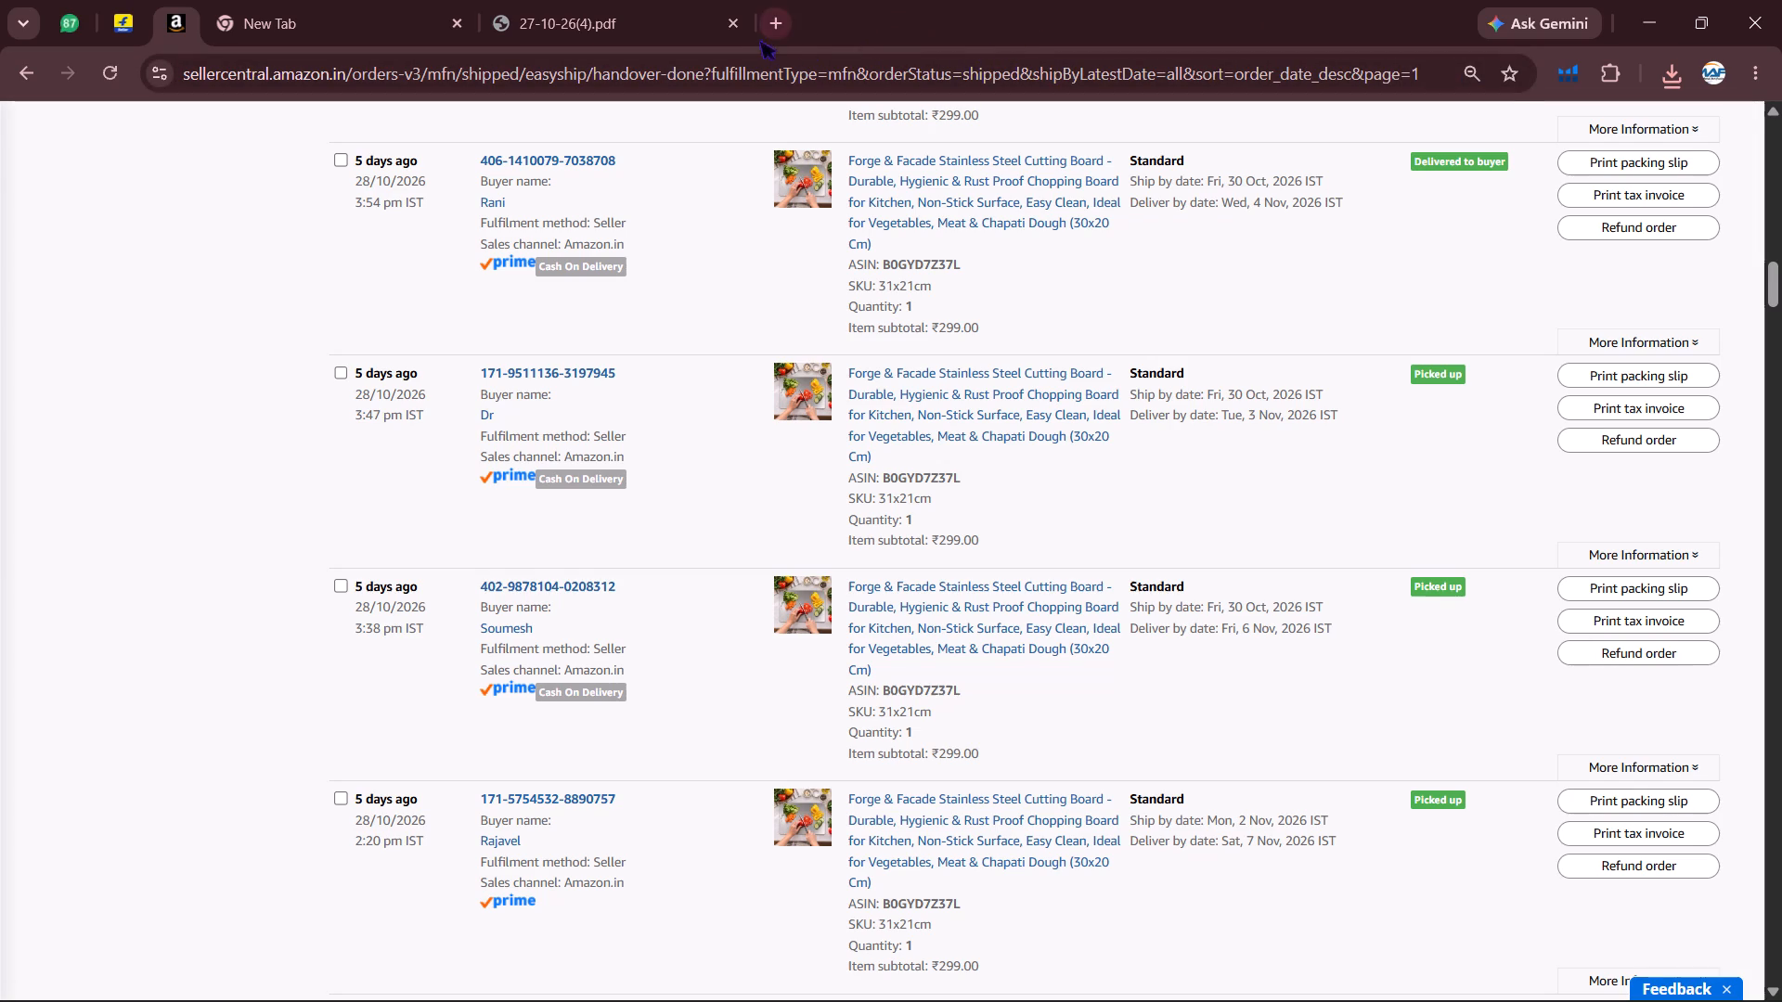
pyautogui.click(741, 28)
# Open the invoice 28-10-26(4) from Downloads to check its order details, and close it.
pyautogui.hotkey('alt', 'Tab')
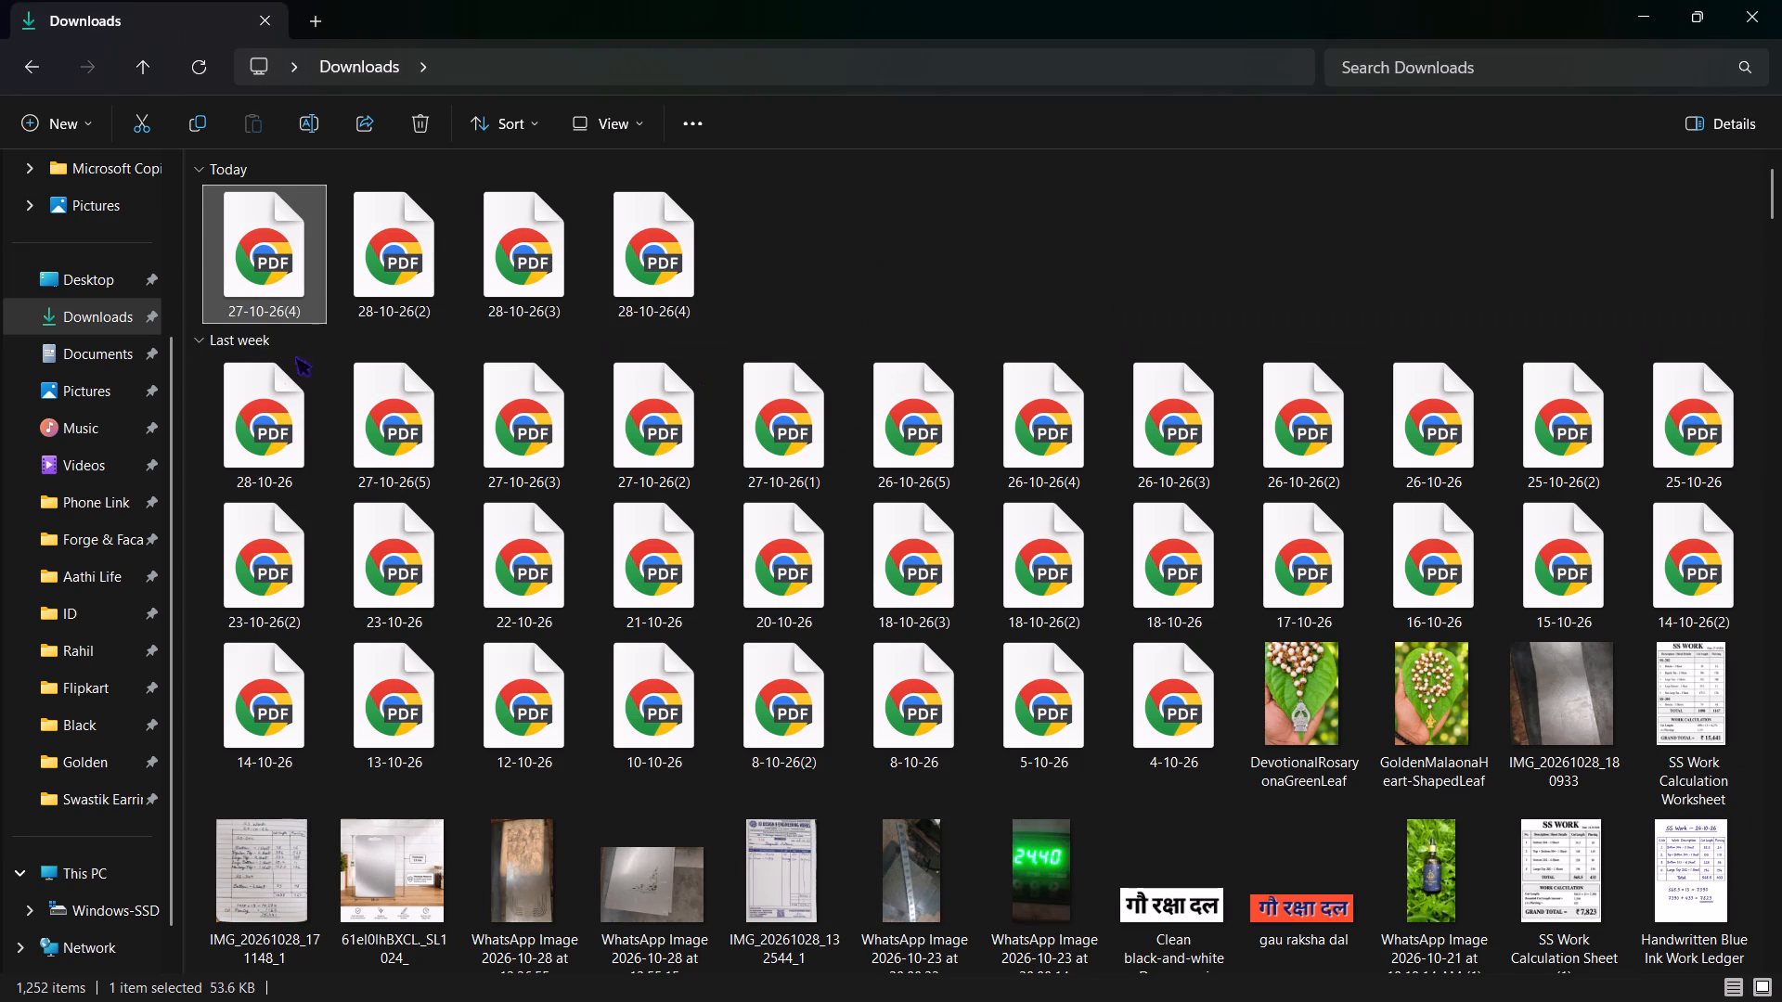
pyautogui.doubleClick(637, 232)
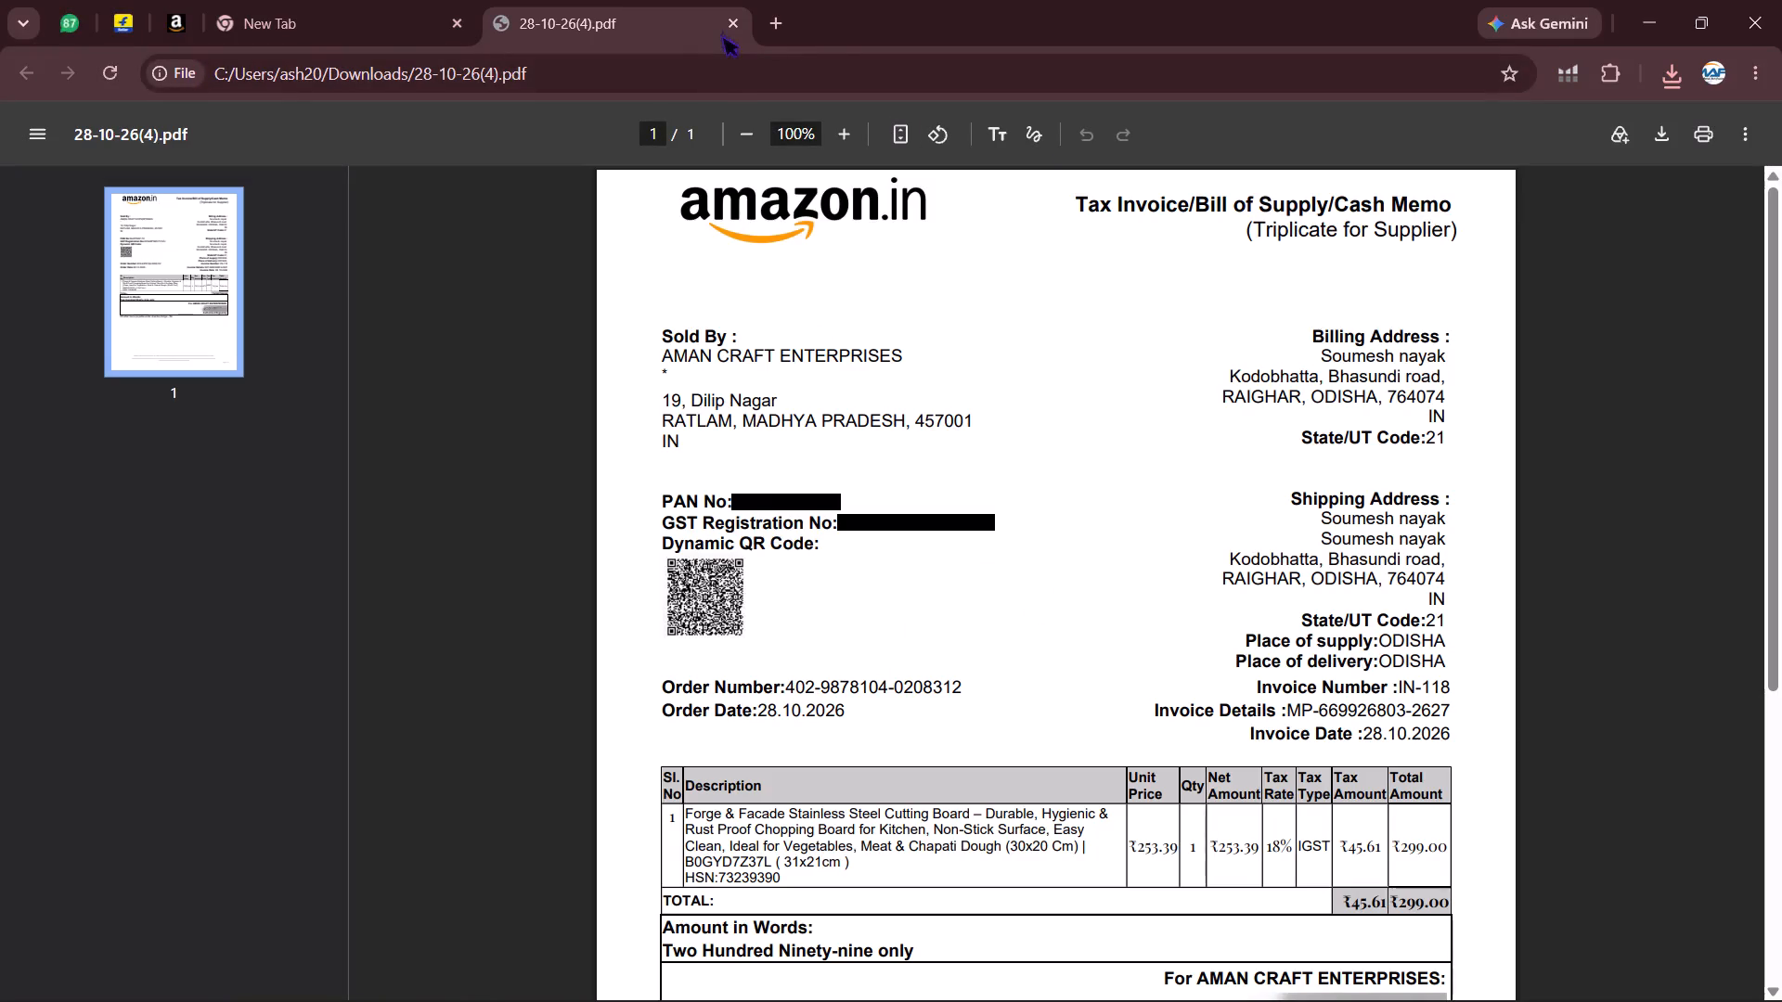
pyautogui.click(724, 28)
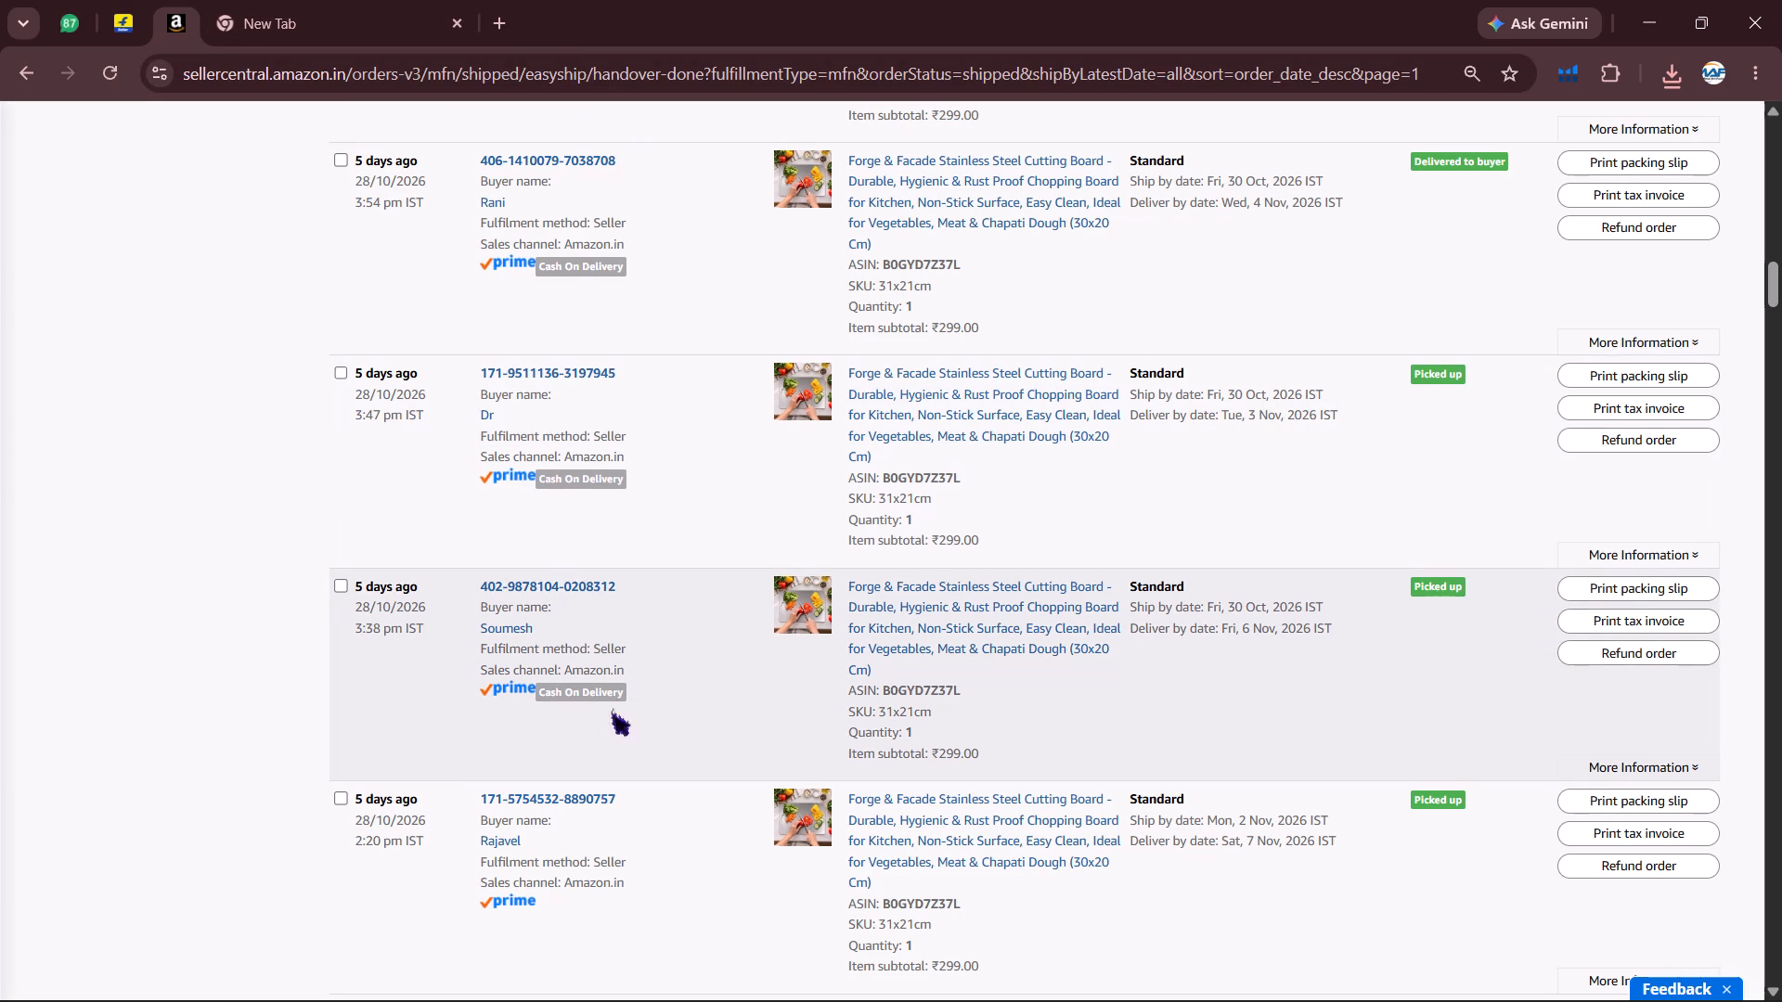
# Download the tax invoice of the 28 October 3:47 pm order to Downloads as 28-10-26(5), and close the invoice window.
pyautogui.scroll(1, 662, 678)
pyautogui.scroll(1, 860, 595)
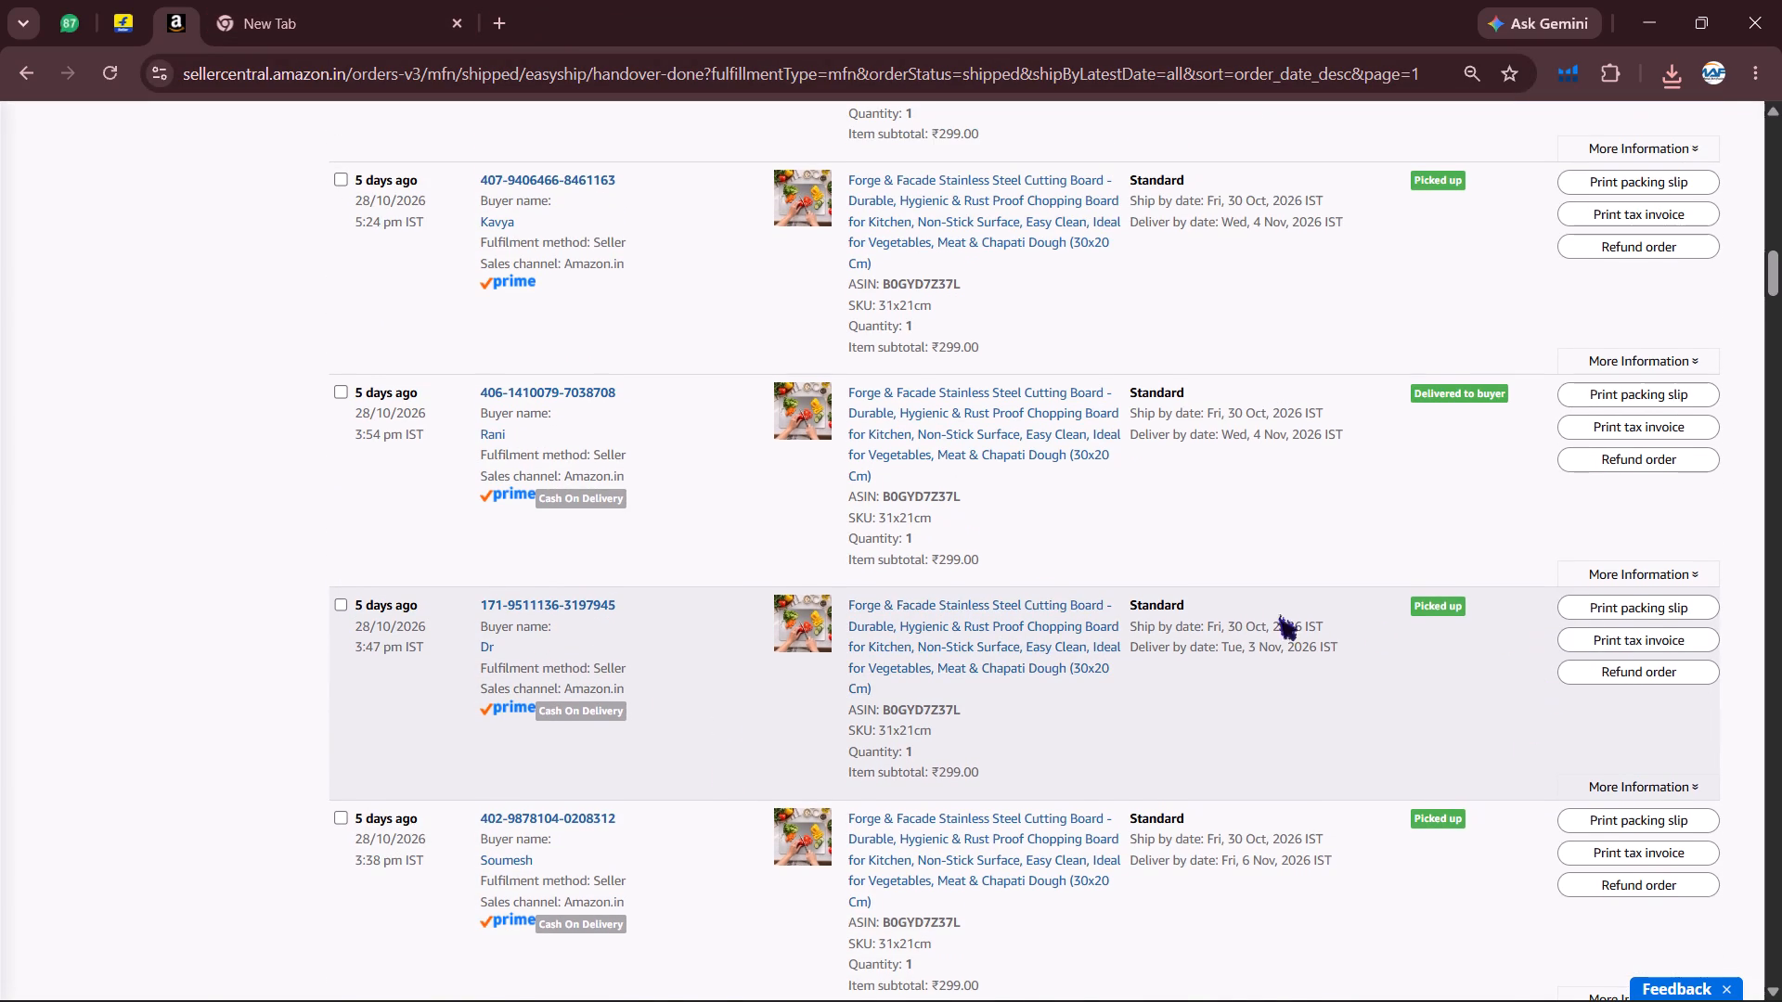
pyautogui.hotkey('alt', 'Tab')
pyautogui.press('F5')
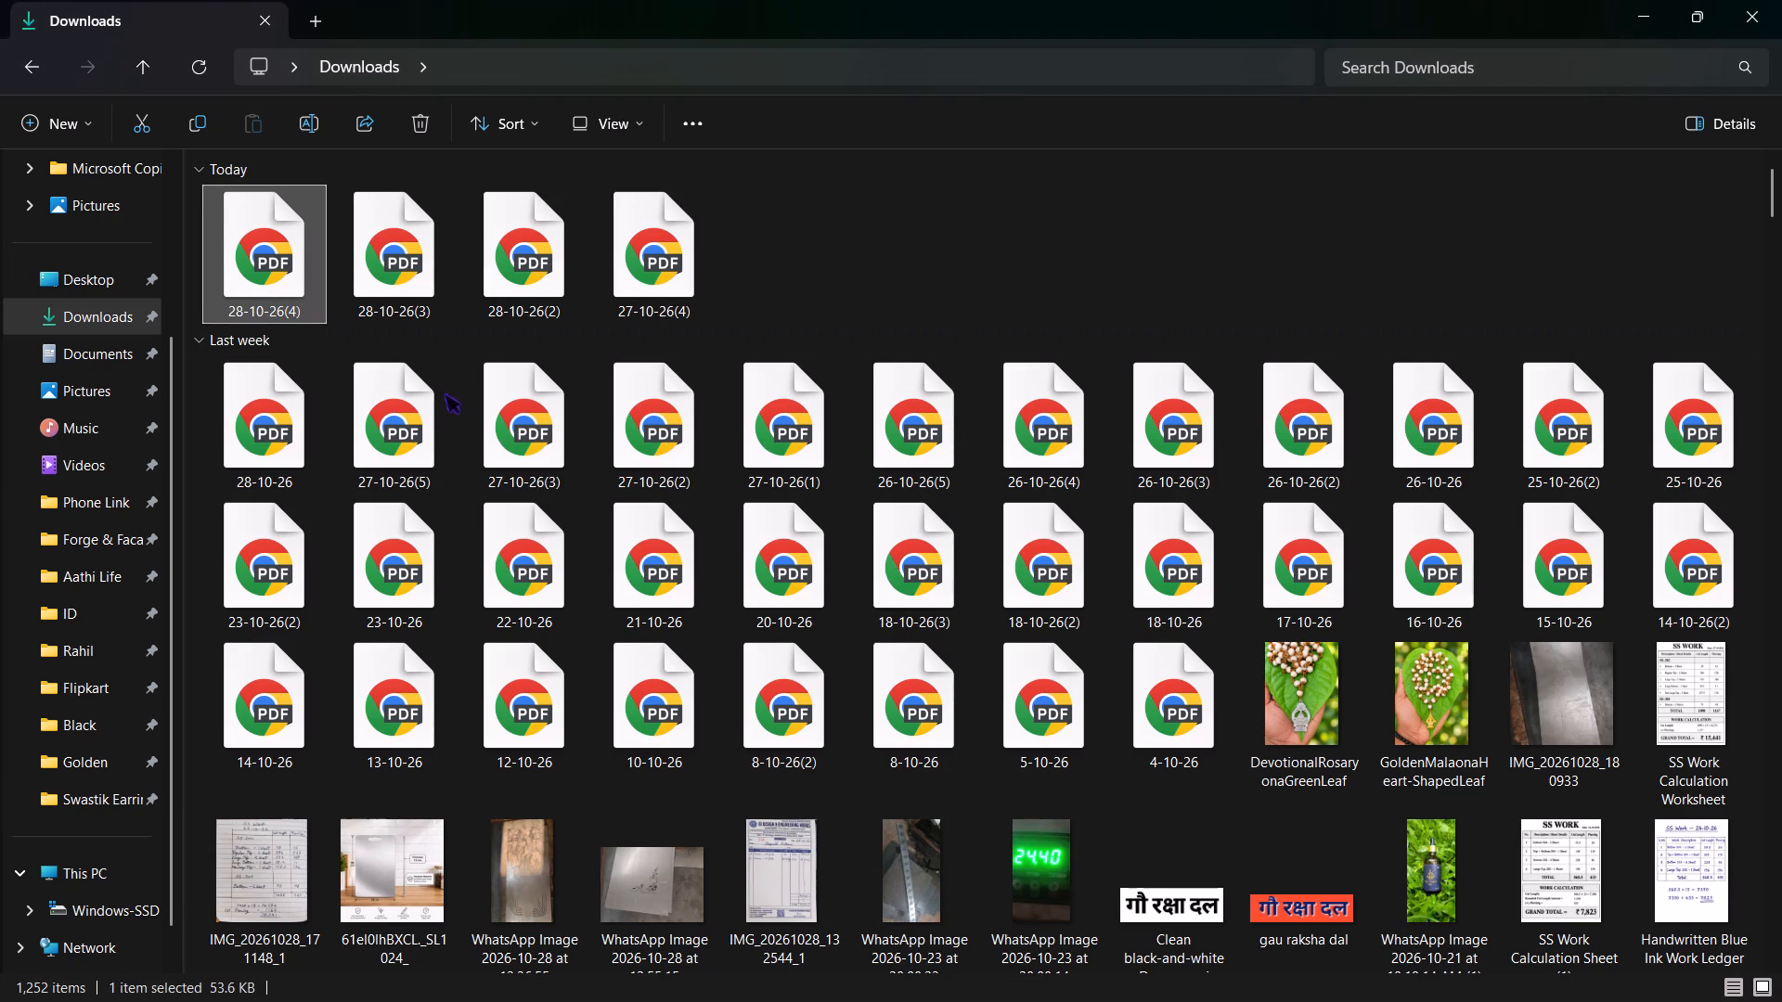
pyautogui.hotkey('alt', 'Tab')
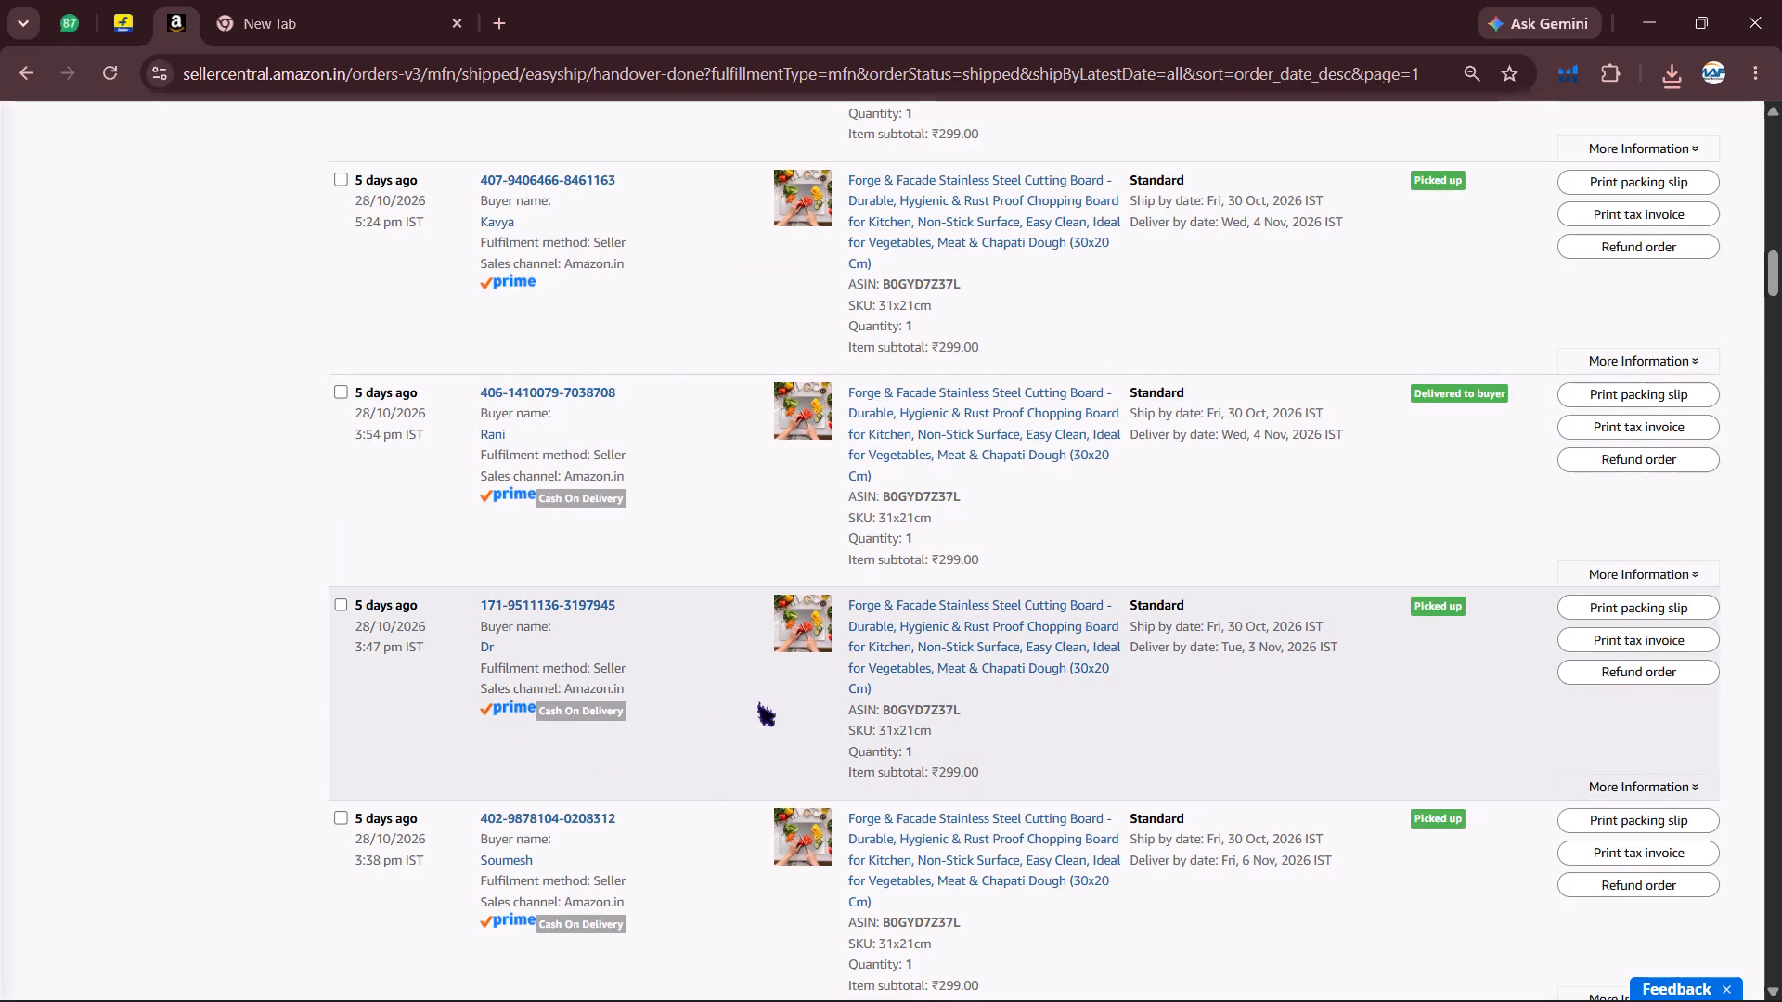
pyautogui.click(1631, 639)
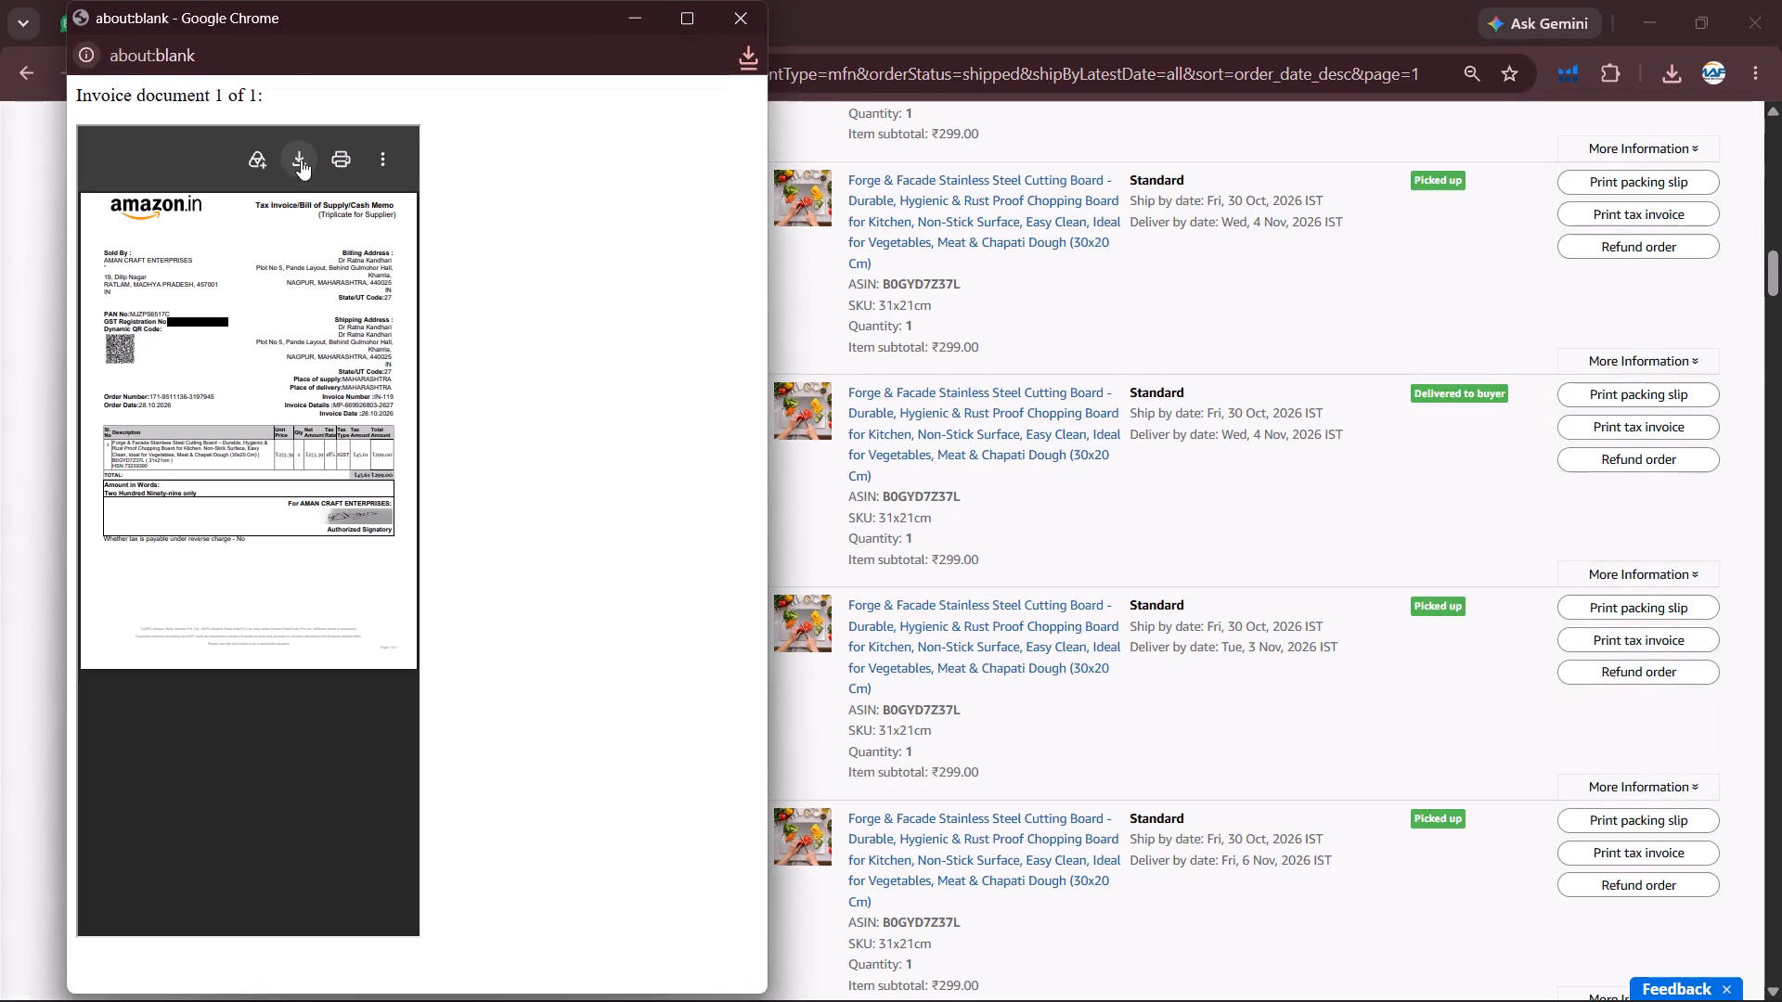
pyautogui.click(283, 160)
pyautogui.write('28-10-26')
pyautogui.hotkey('shift', '(')
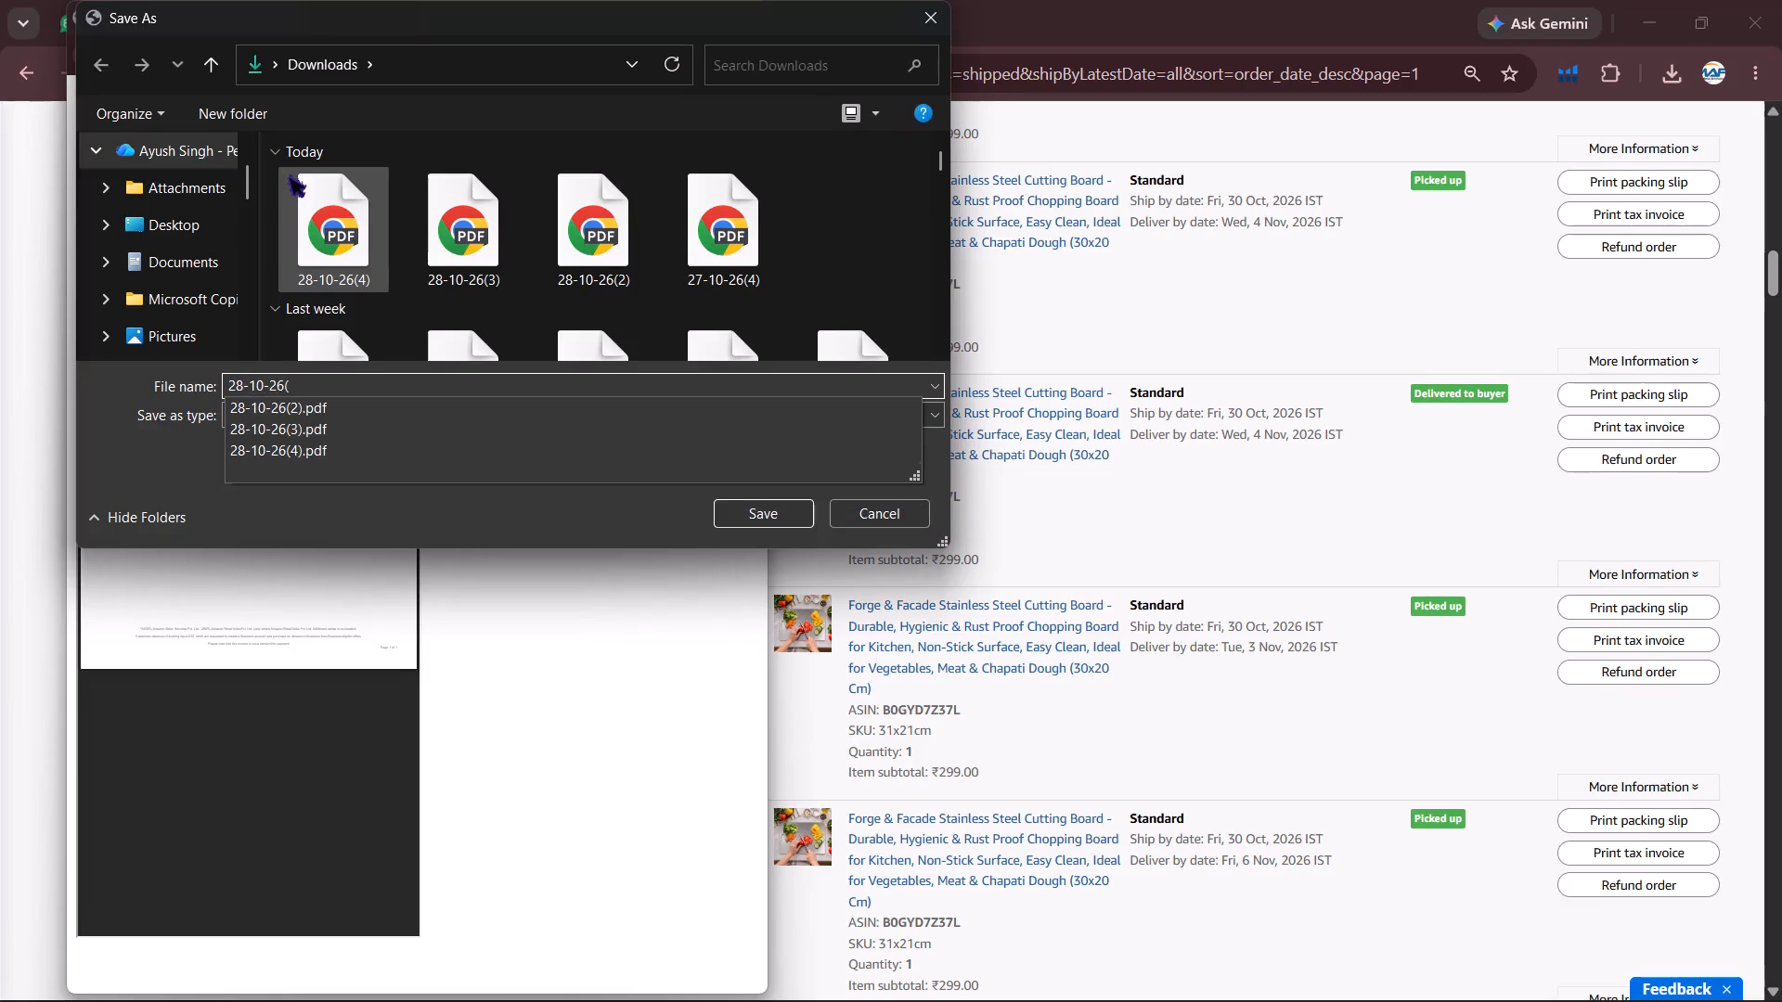
pyautogui.press('5')
pyautogui.hotkey('shift', ')')
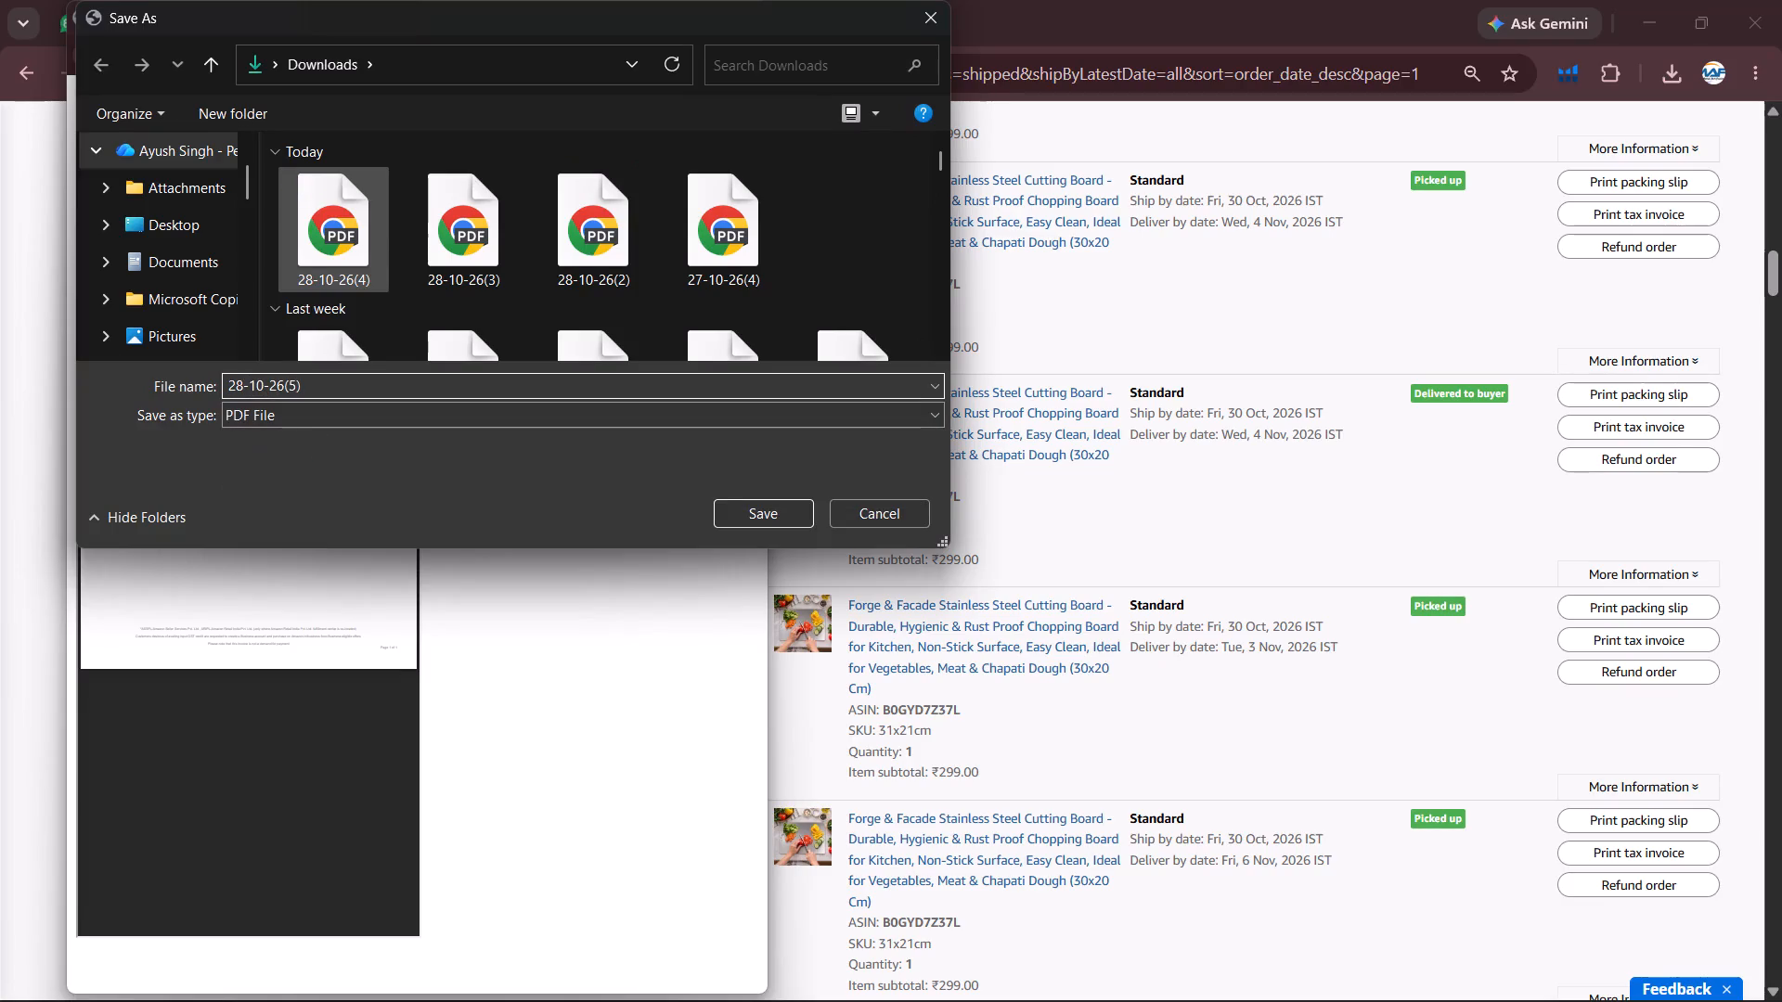
pyautogui.press('Return')
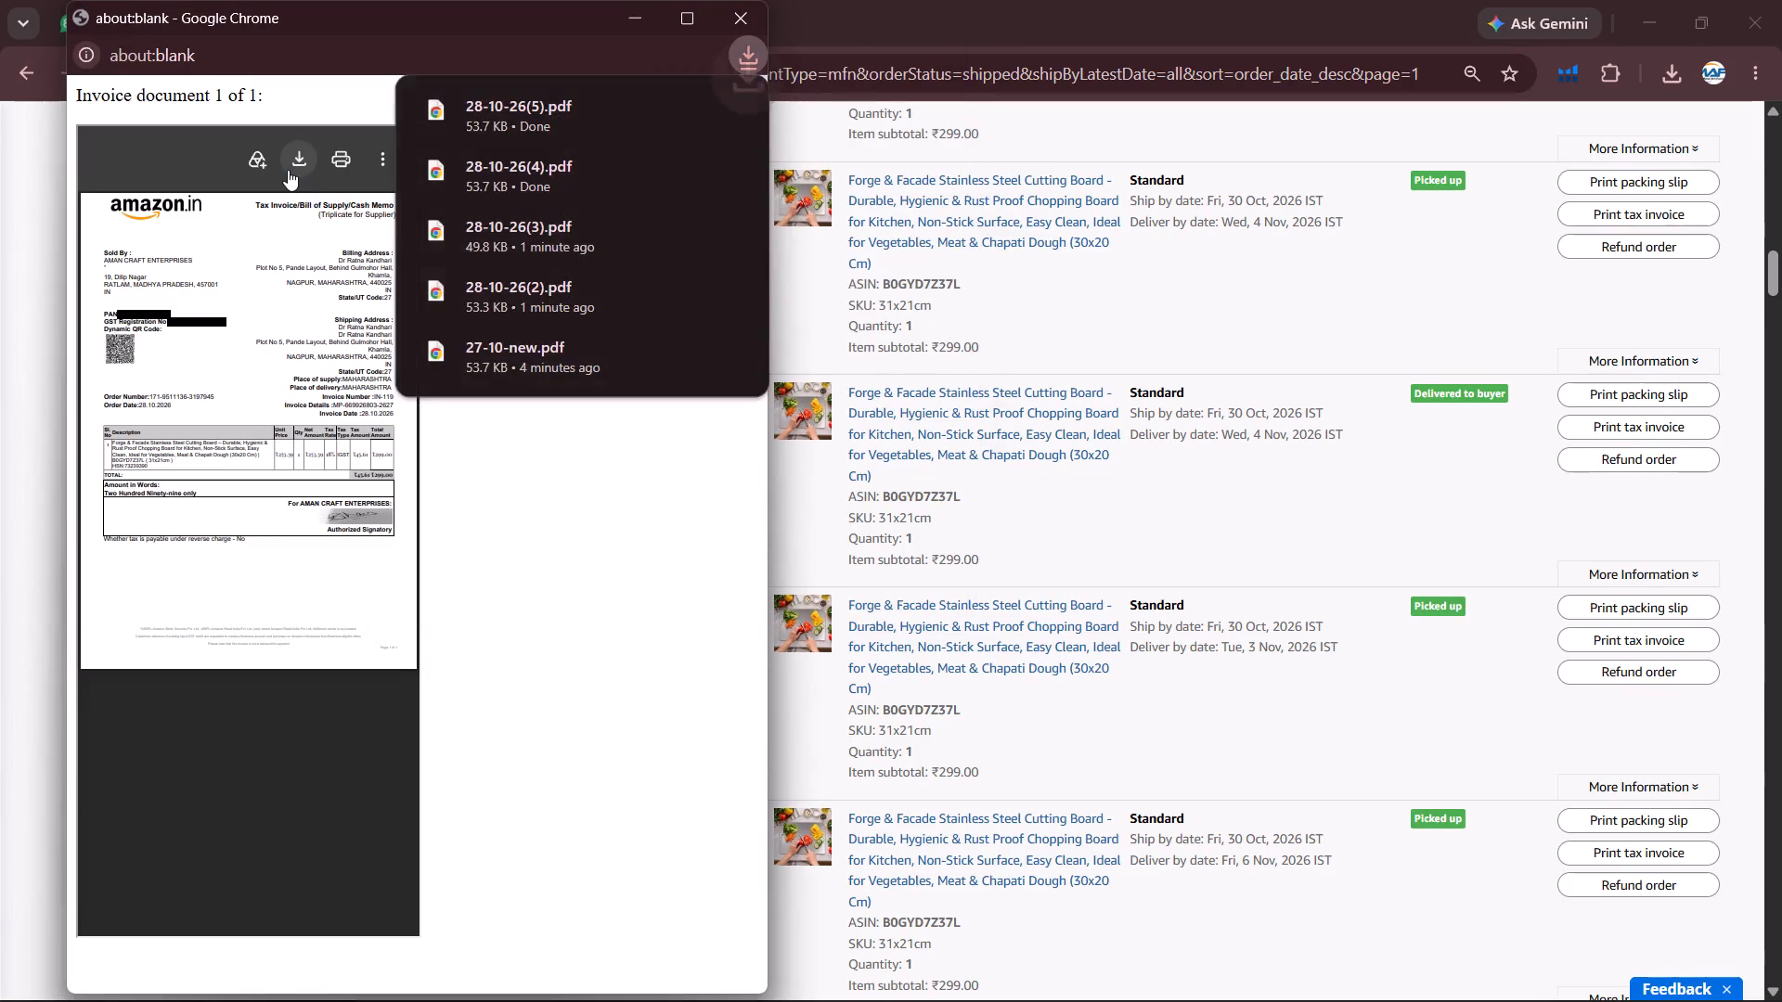
pyautogui.click(738, 24)
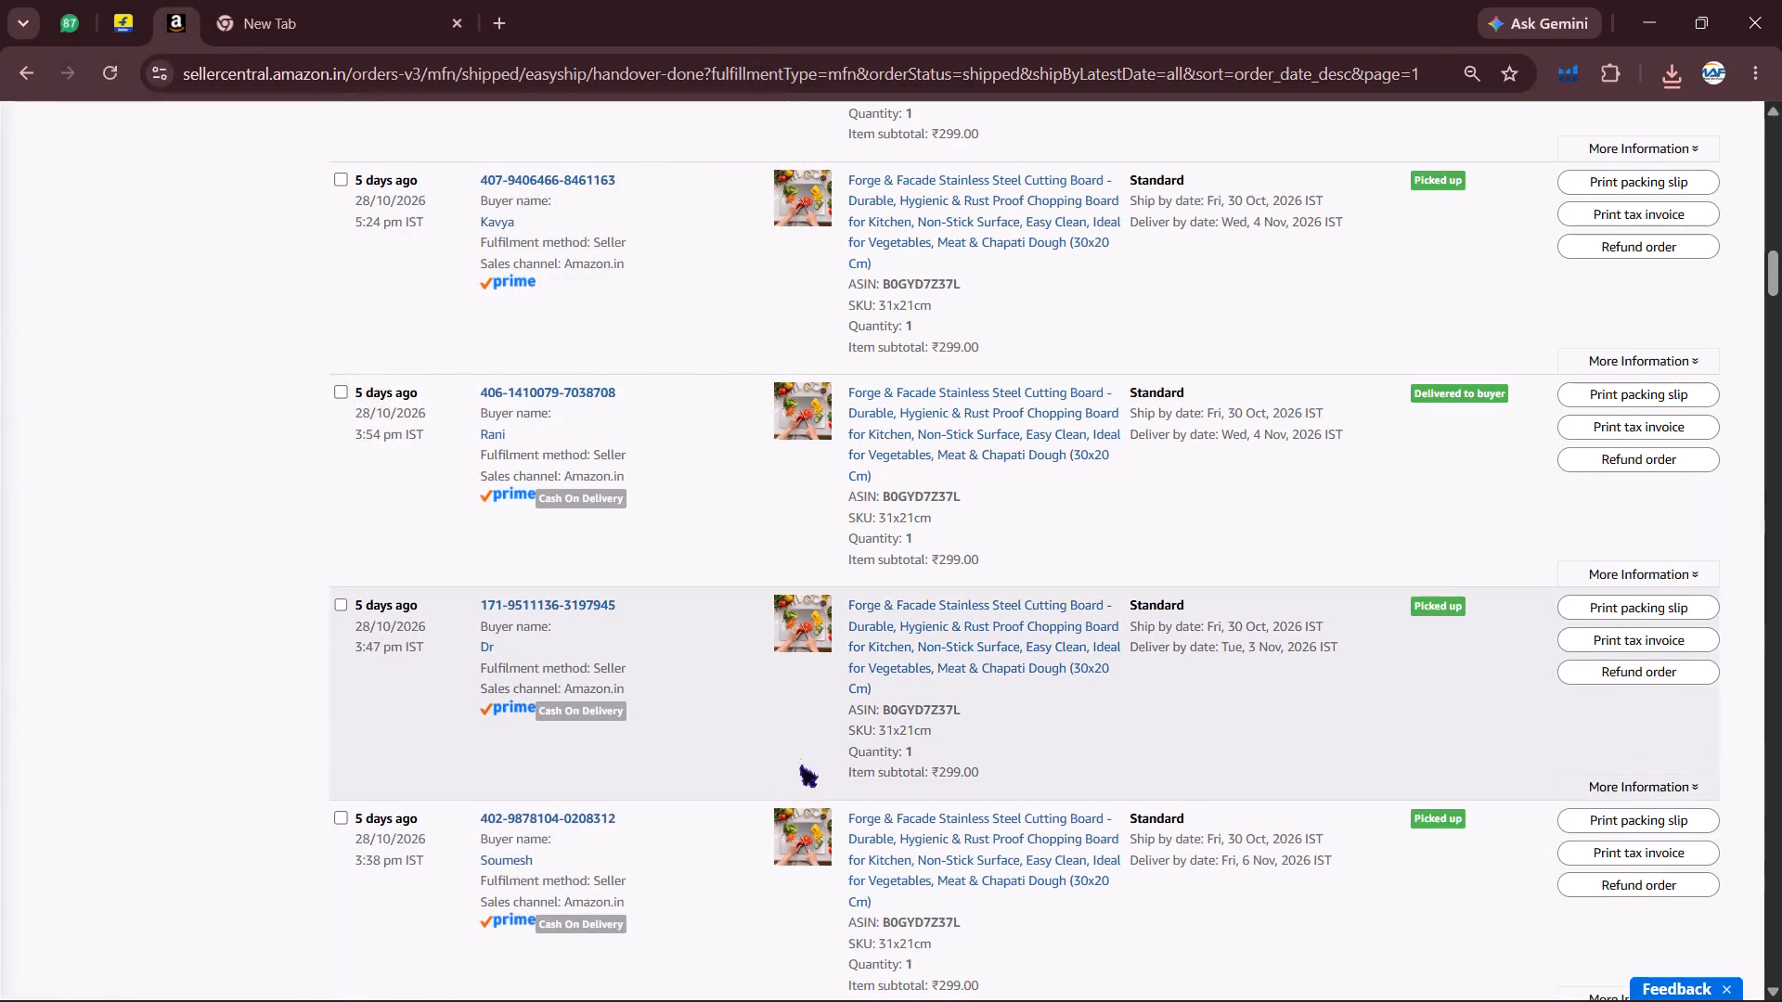
# Download the tax invoice of the 28 October 3:54 pm order to Downloads as 28-10-26(6), and close the invoice window.
pyautogui.scroll(1, 1137, 786)
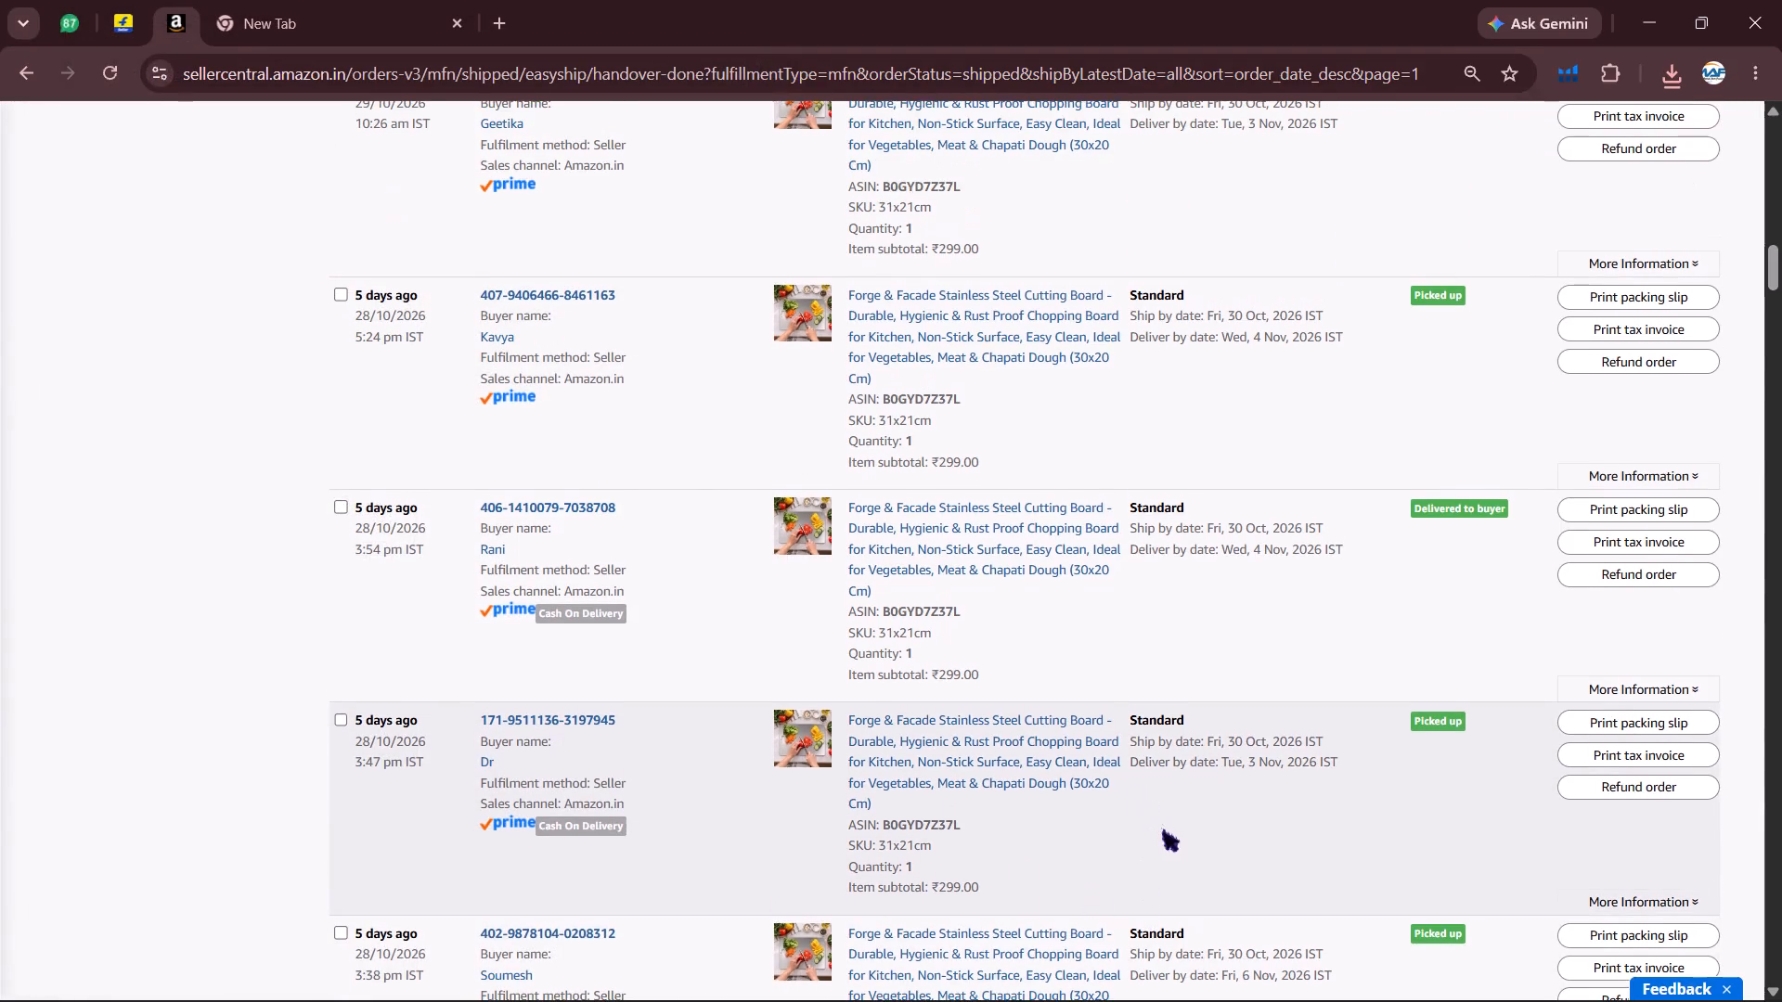
pyautogui.scroll(1, 1163, 829)
pyautogui.scroll(1, 1547, 735)
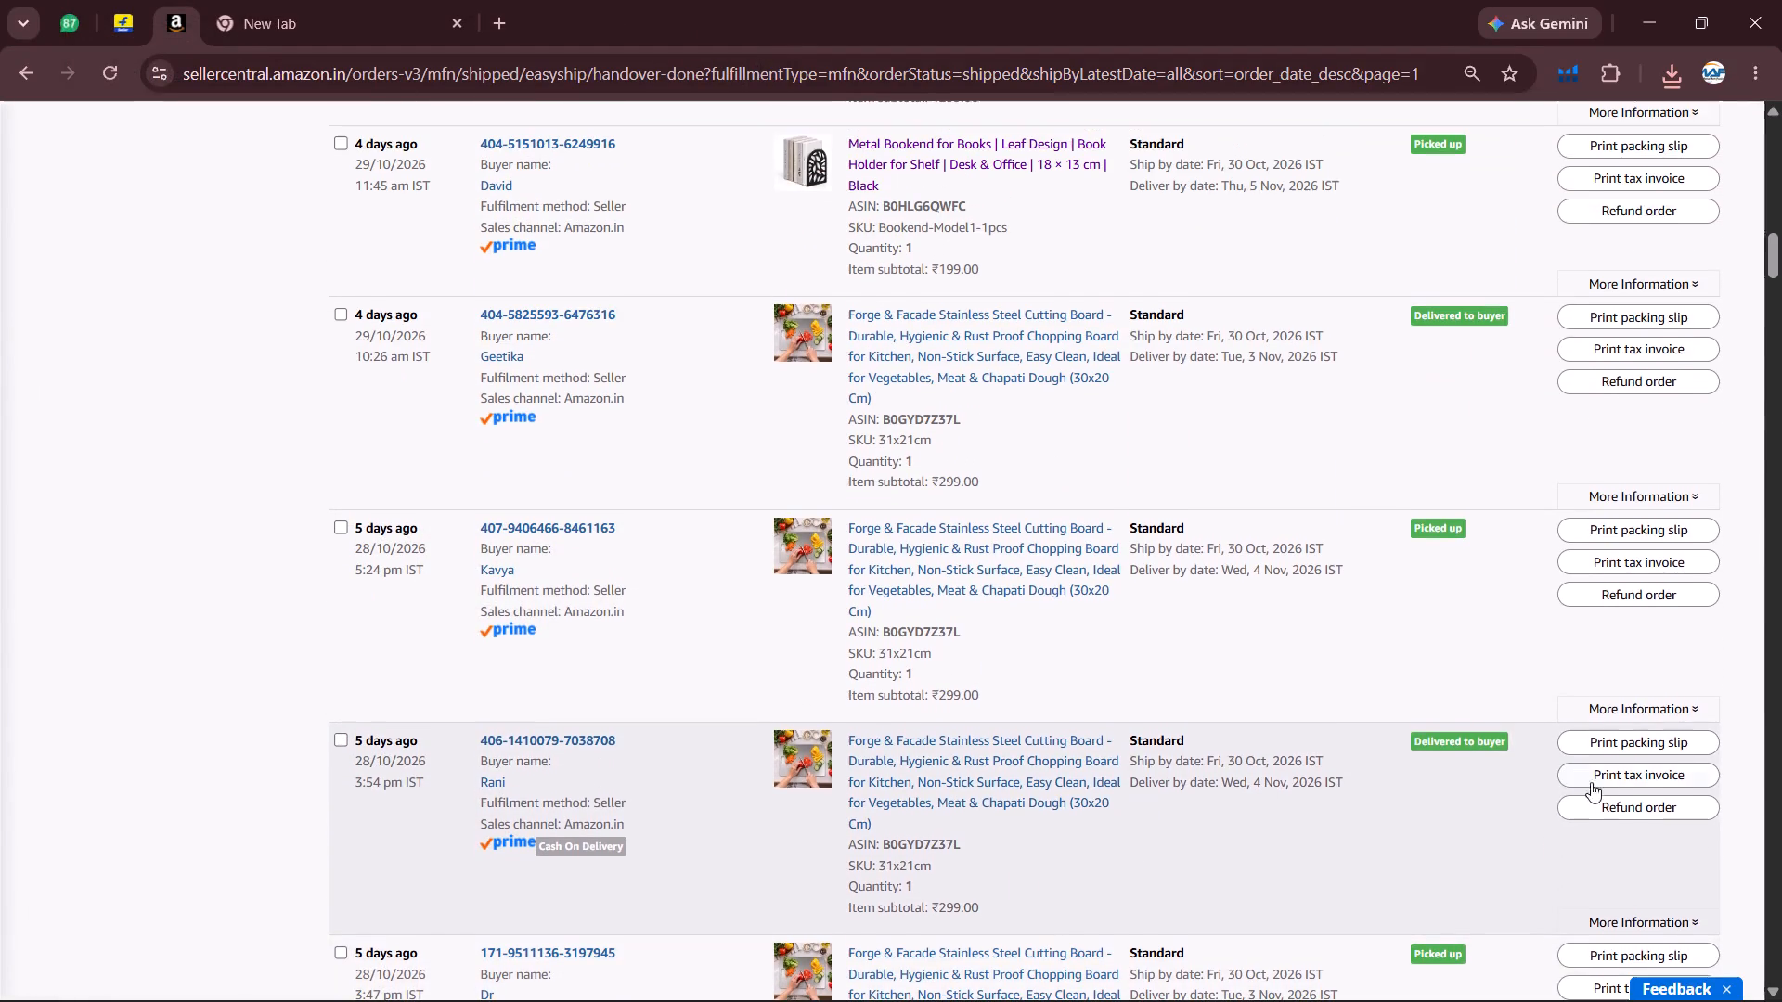
pyautogui.click(1626, 781)
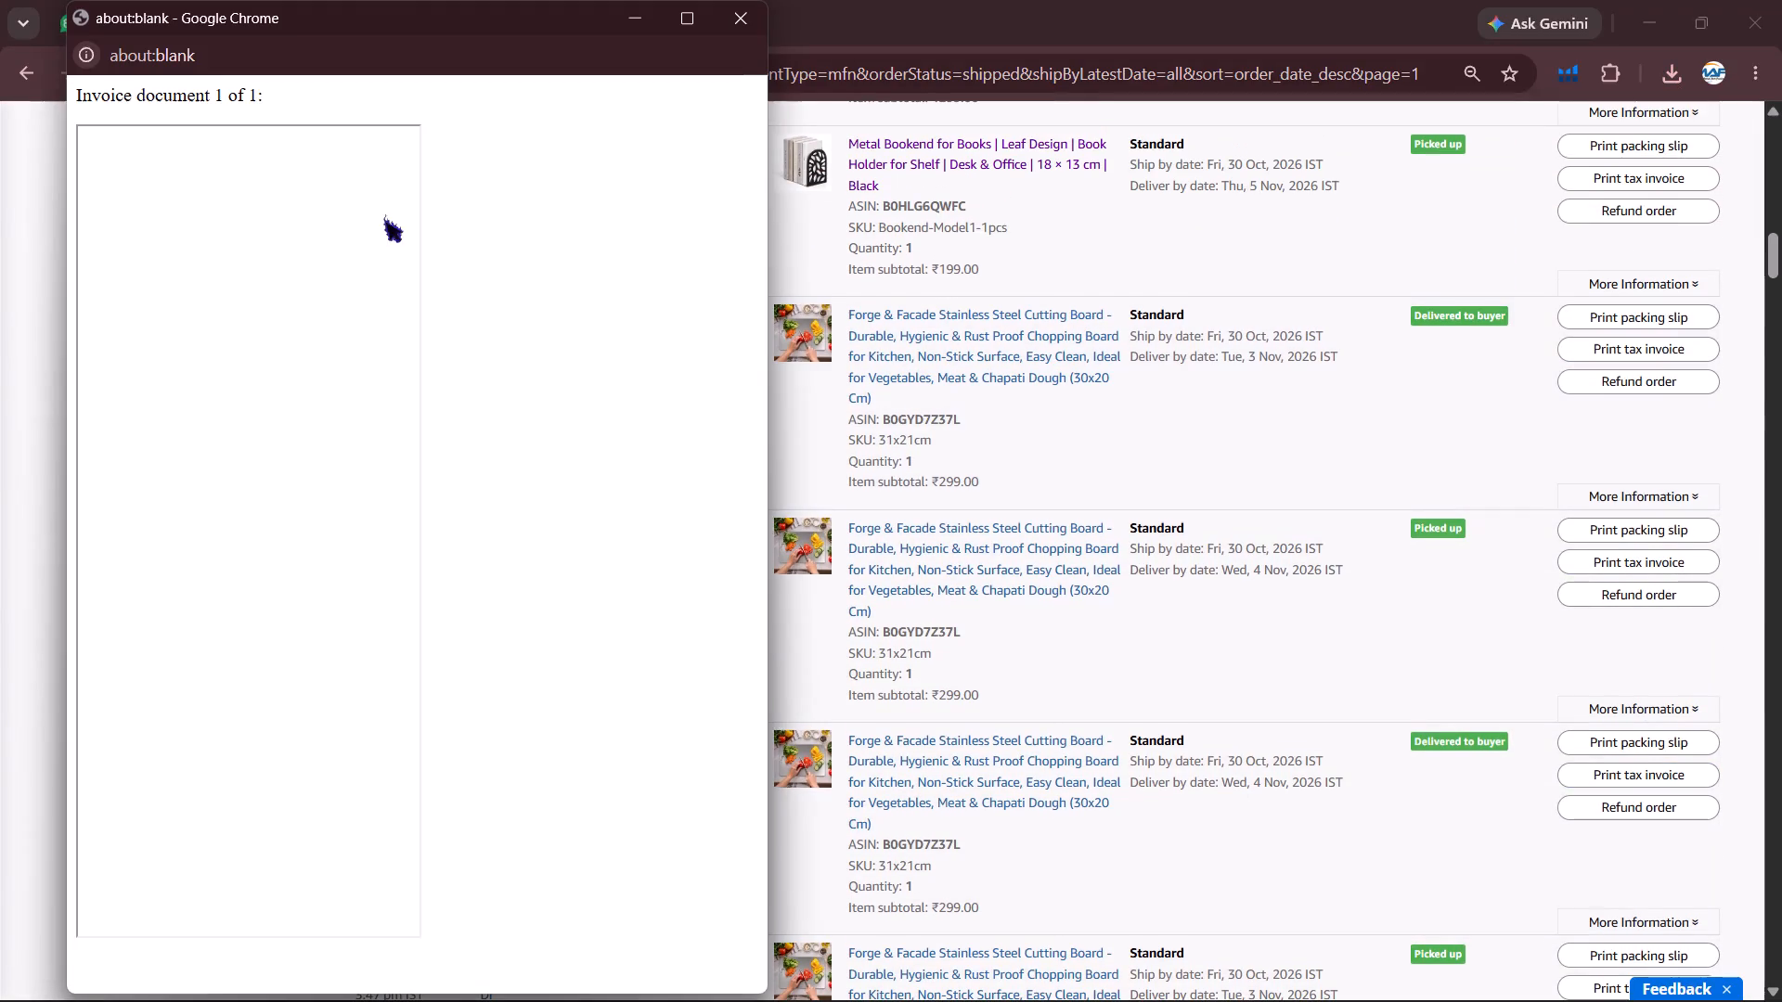
pyautogui.click(291, 162)
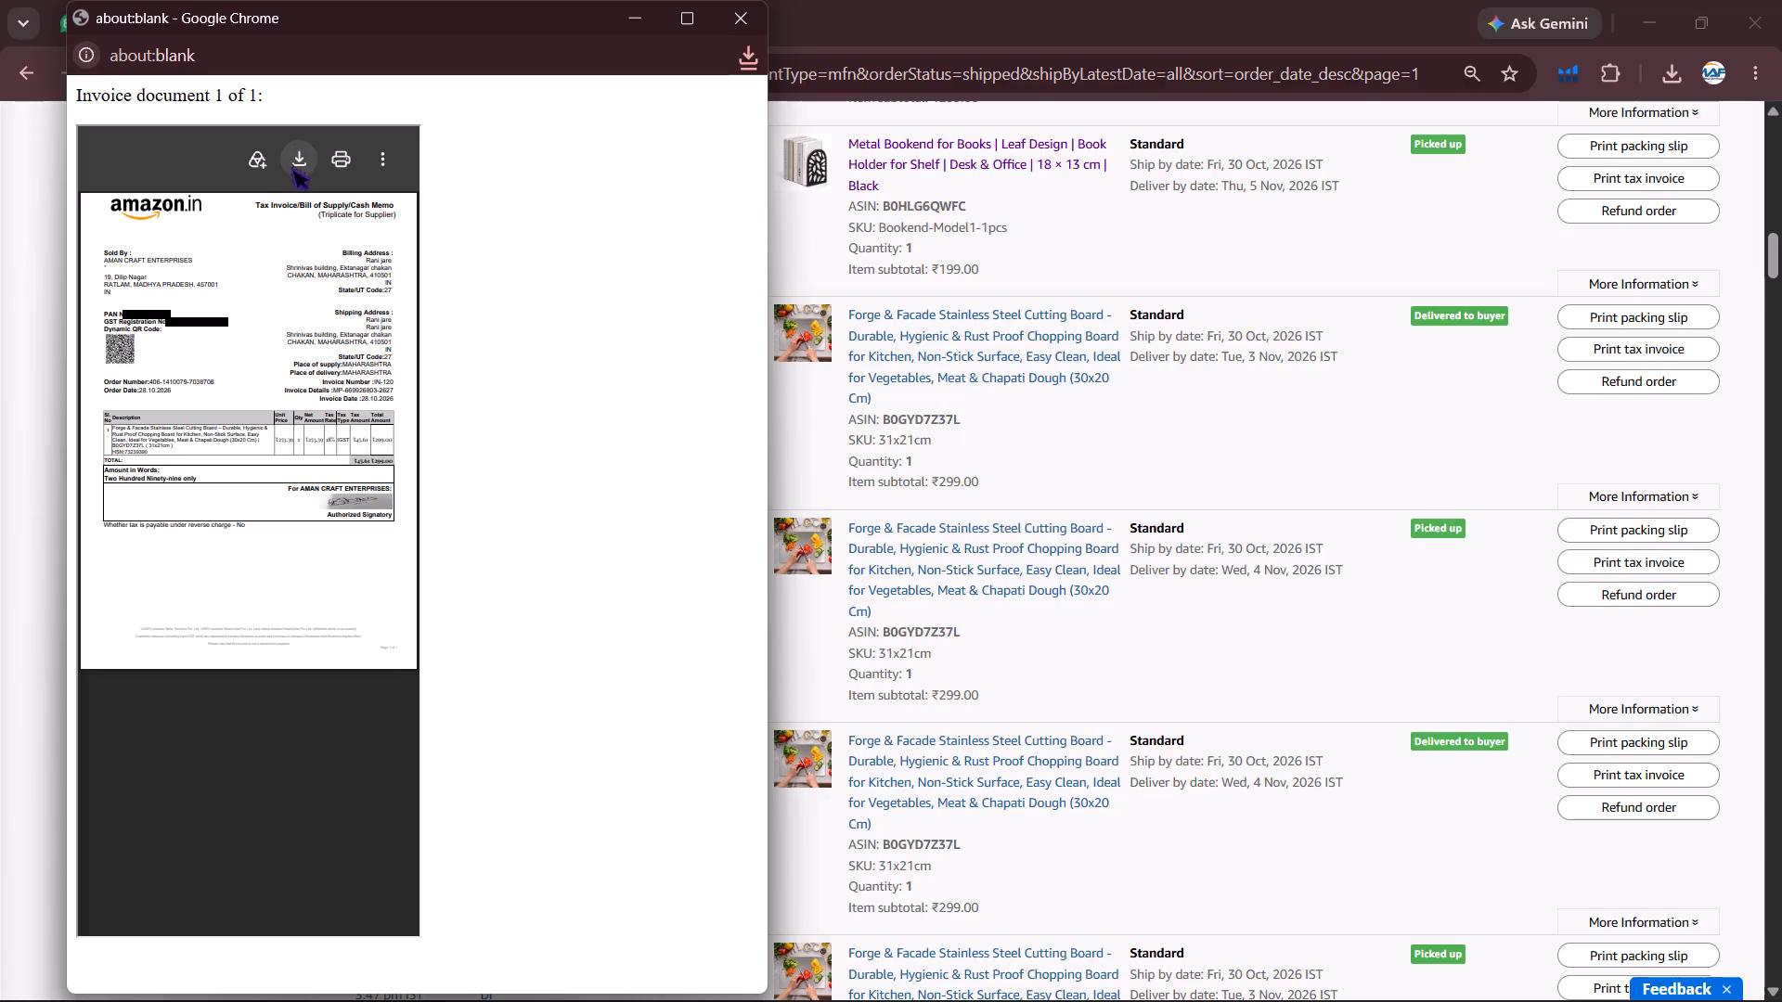
pyautogui.write('28-10')
pyautogui.press('-')
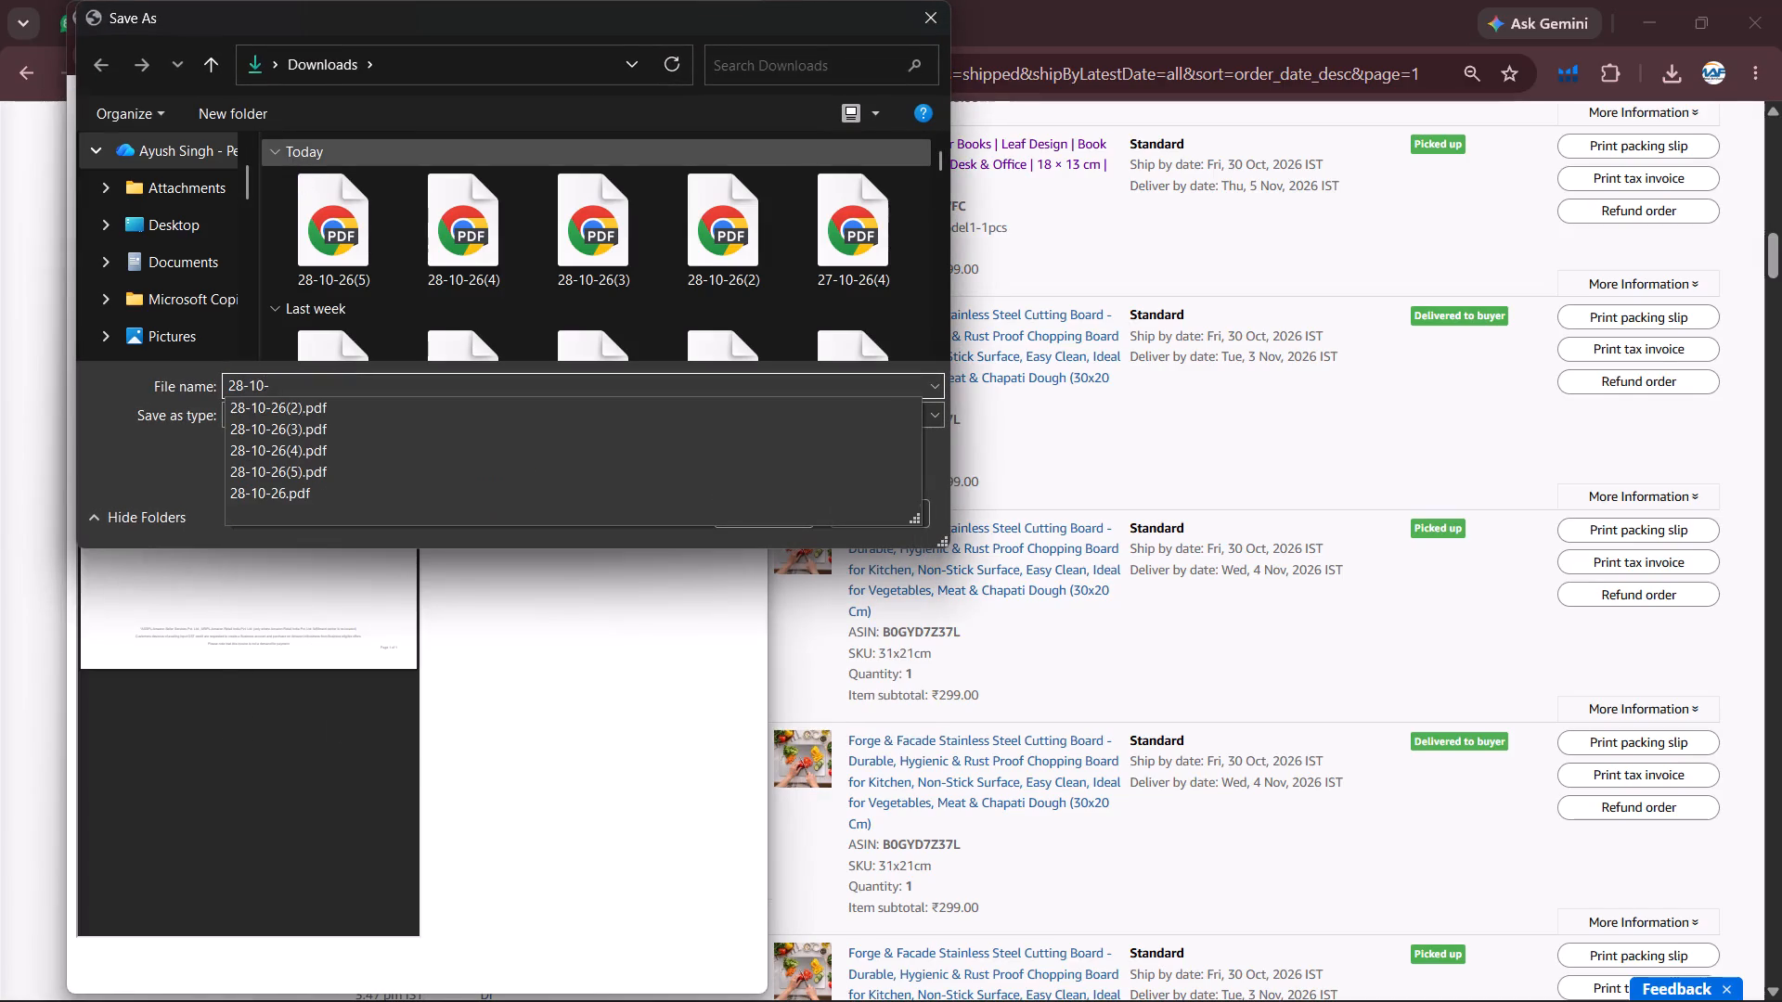
pyautogui.write('26')
pyautogui.hotkey('shift', '(')
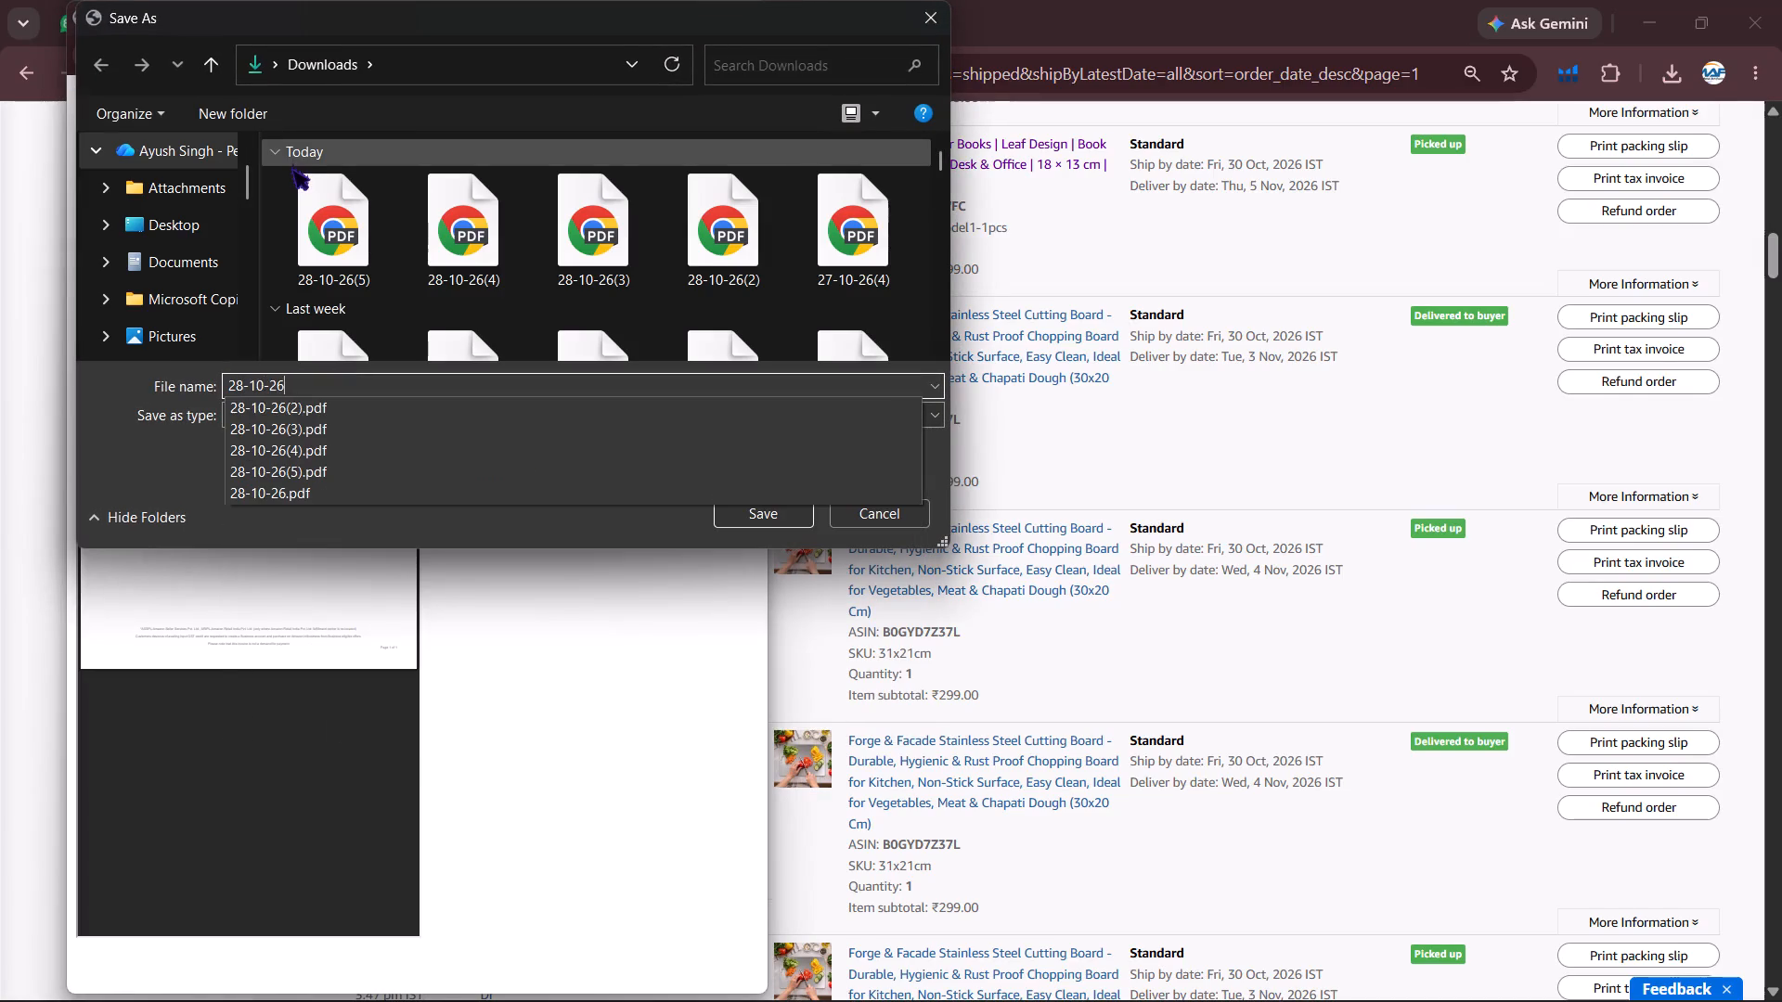
pyautogui.write('6)')
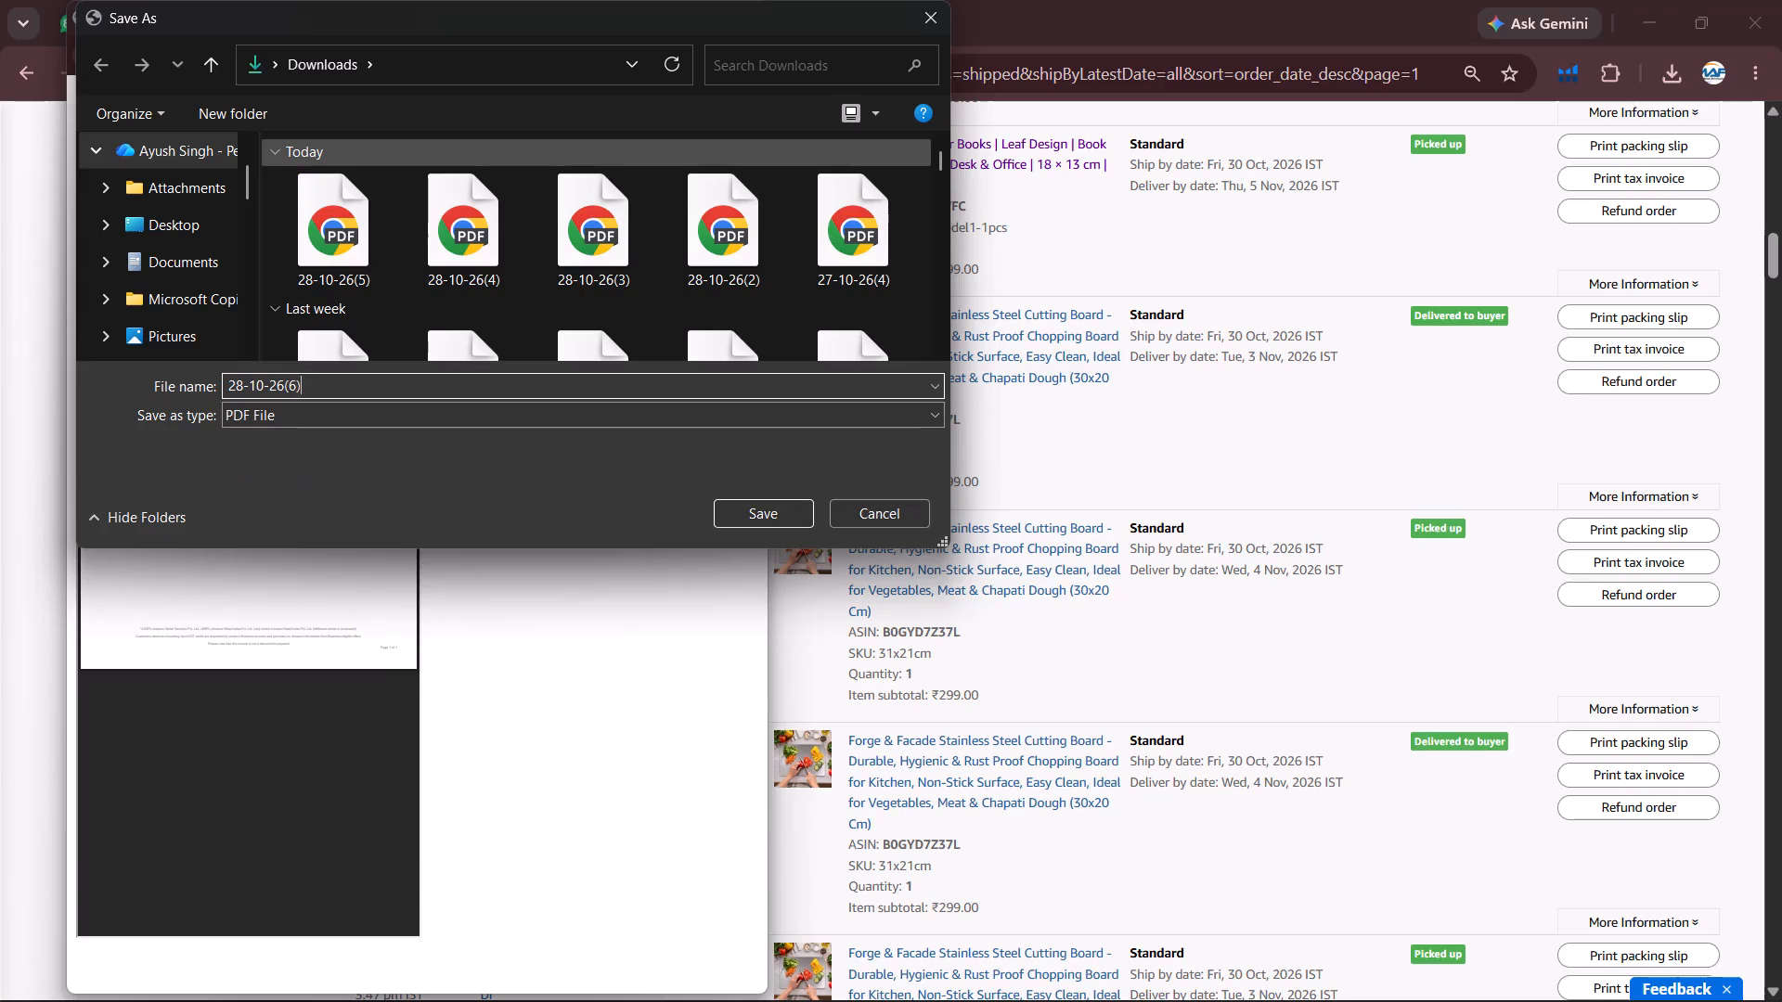
pyautogui.press('Return')
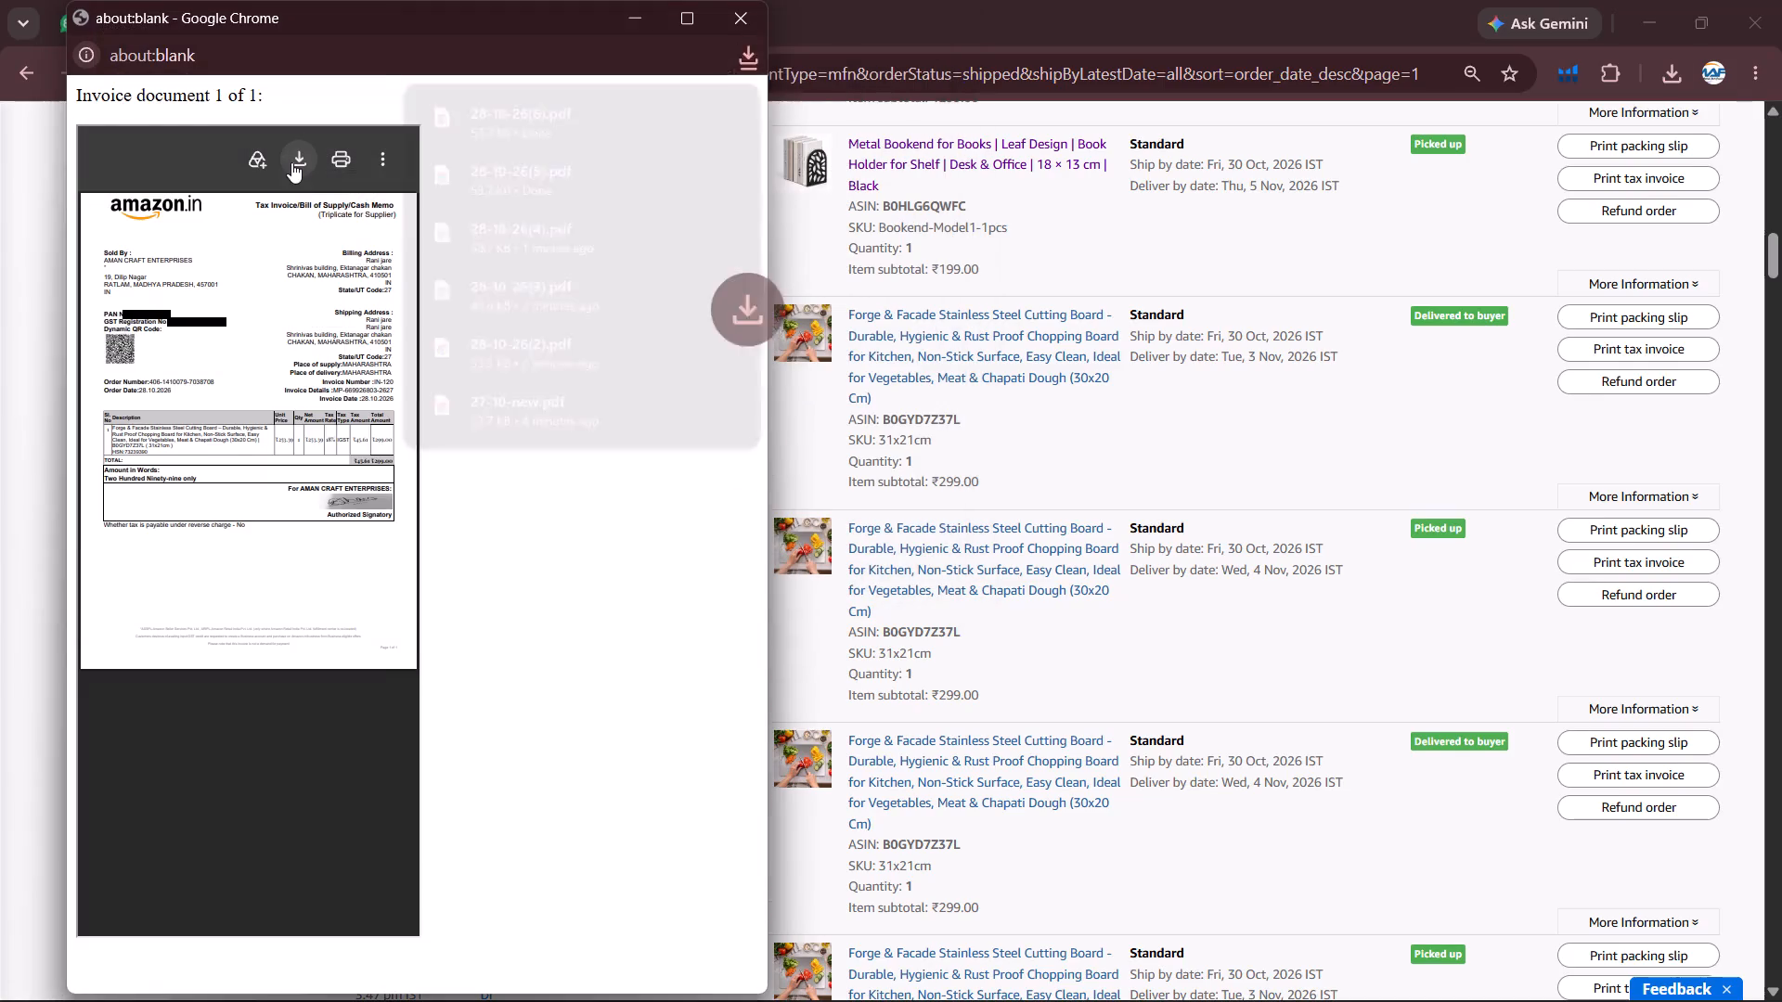
pyautogui.click(740, 20)
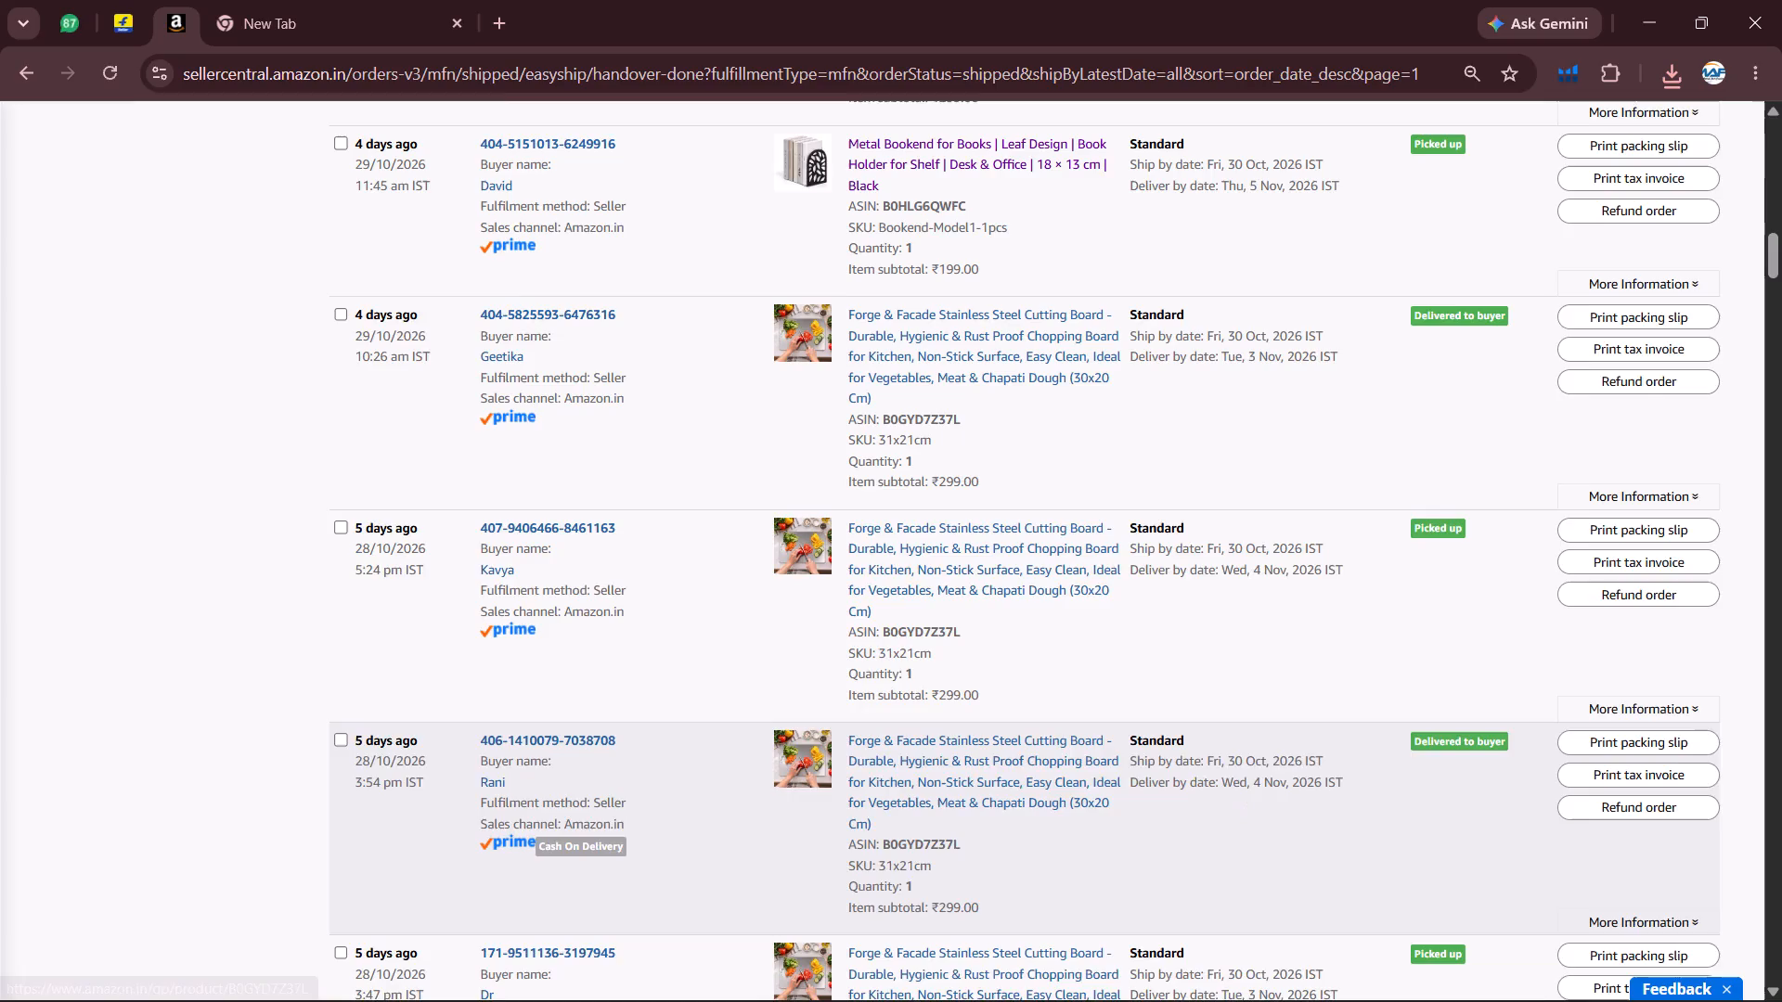
# Download the tax invoice of the 28 October 5:24 pm order to Downloads as 28-10-26(7), and close the invoice window.
pyautogui.scroll(1, 1243, 760)
pyautogui.click(1654, 674)
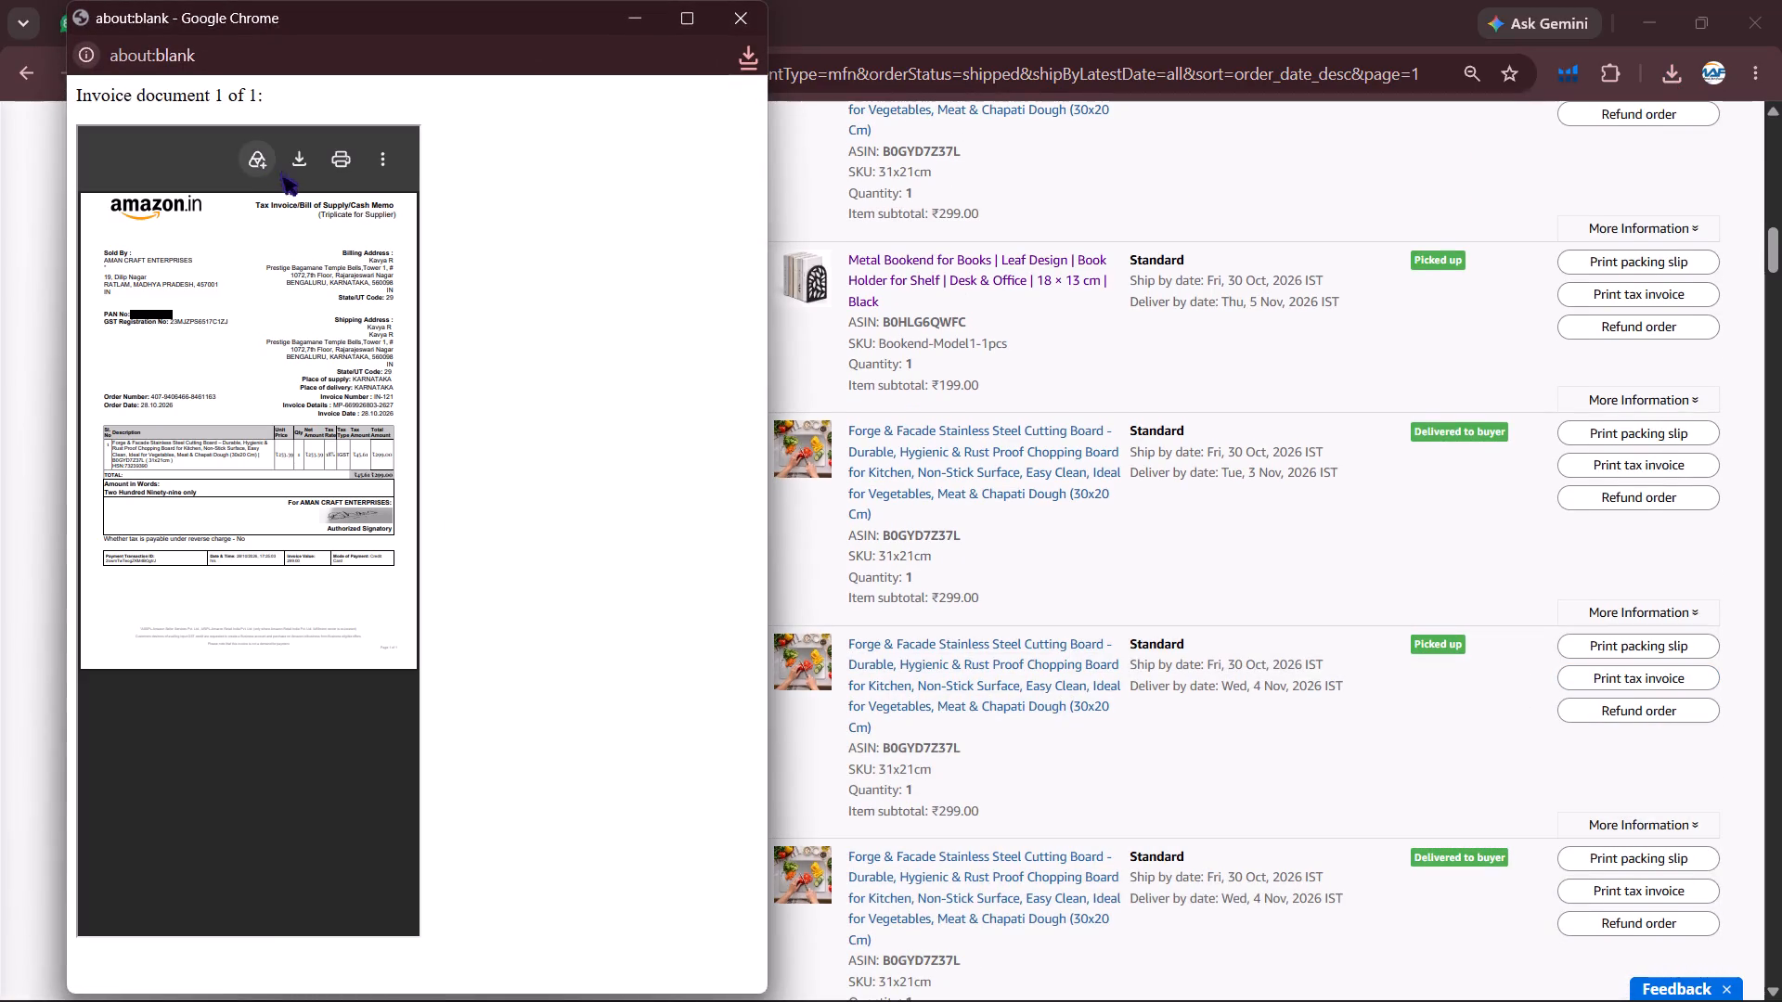
pyautogui.click(300, 159)
pyautogui.write('28-')
pyautogui.write('10-26')
pyautogui.hotkey('shift', '(')
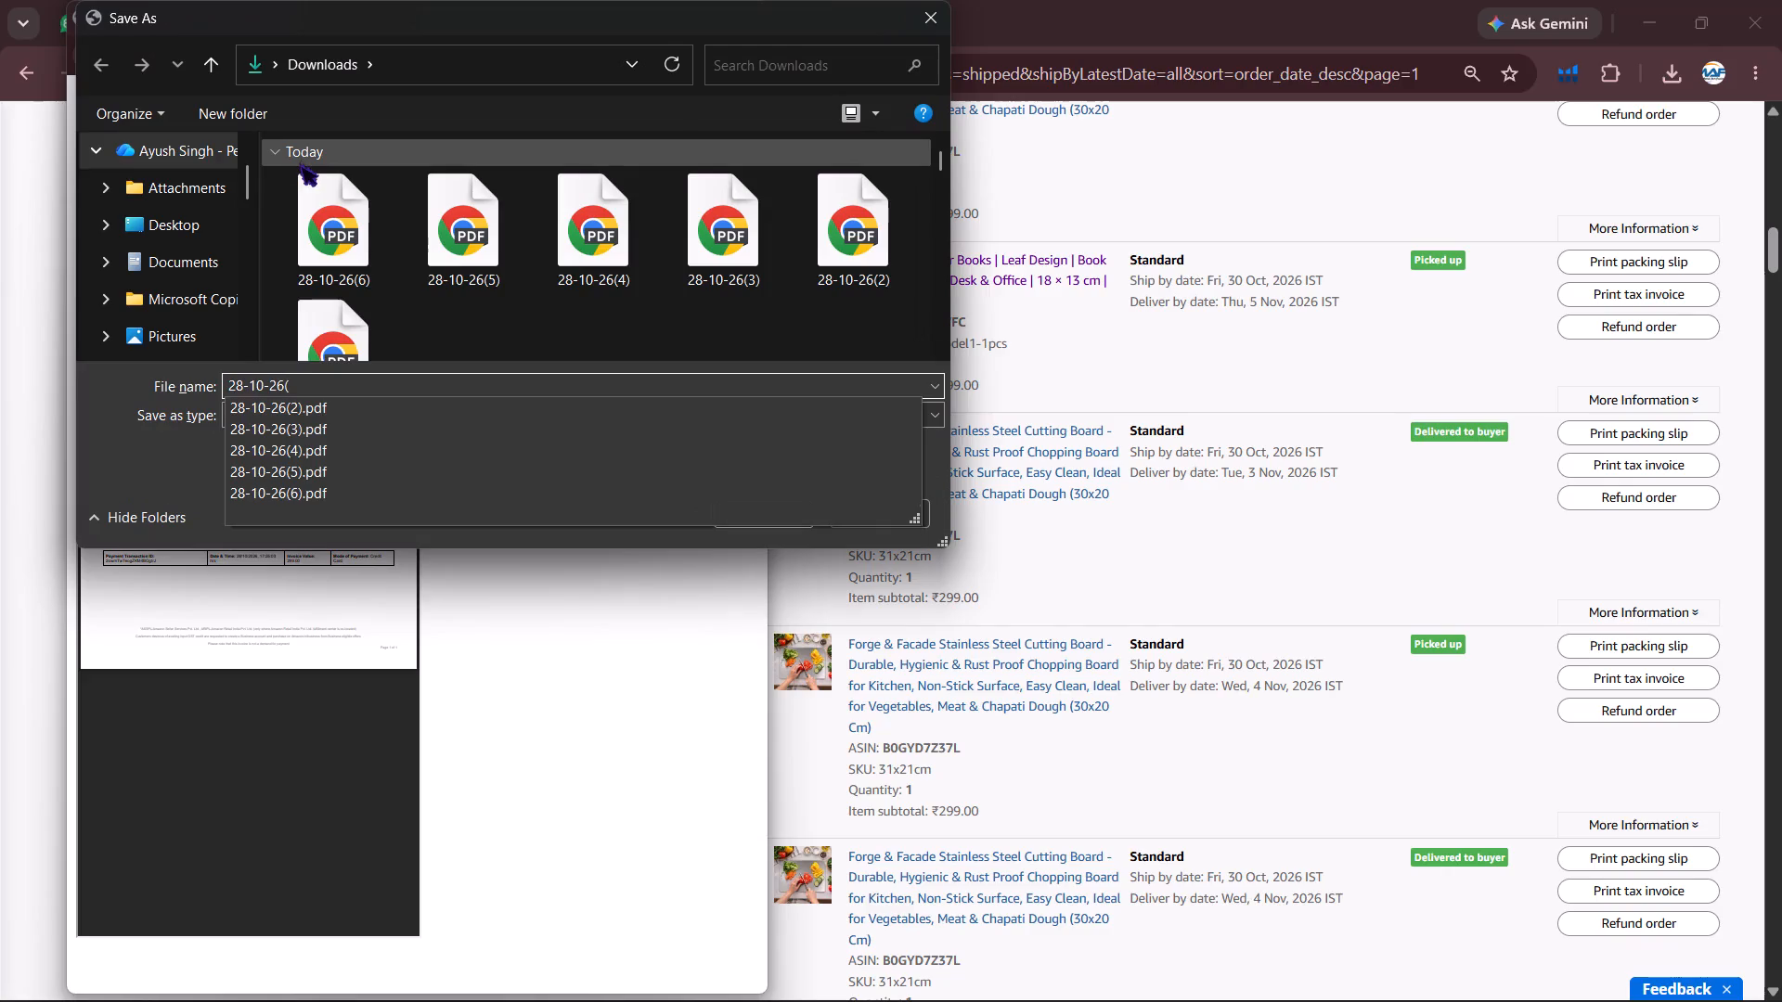
pyautogui.write('7)')
pyautogui.press('Return')
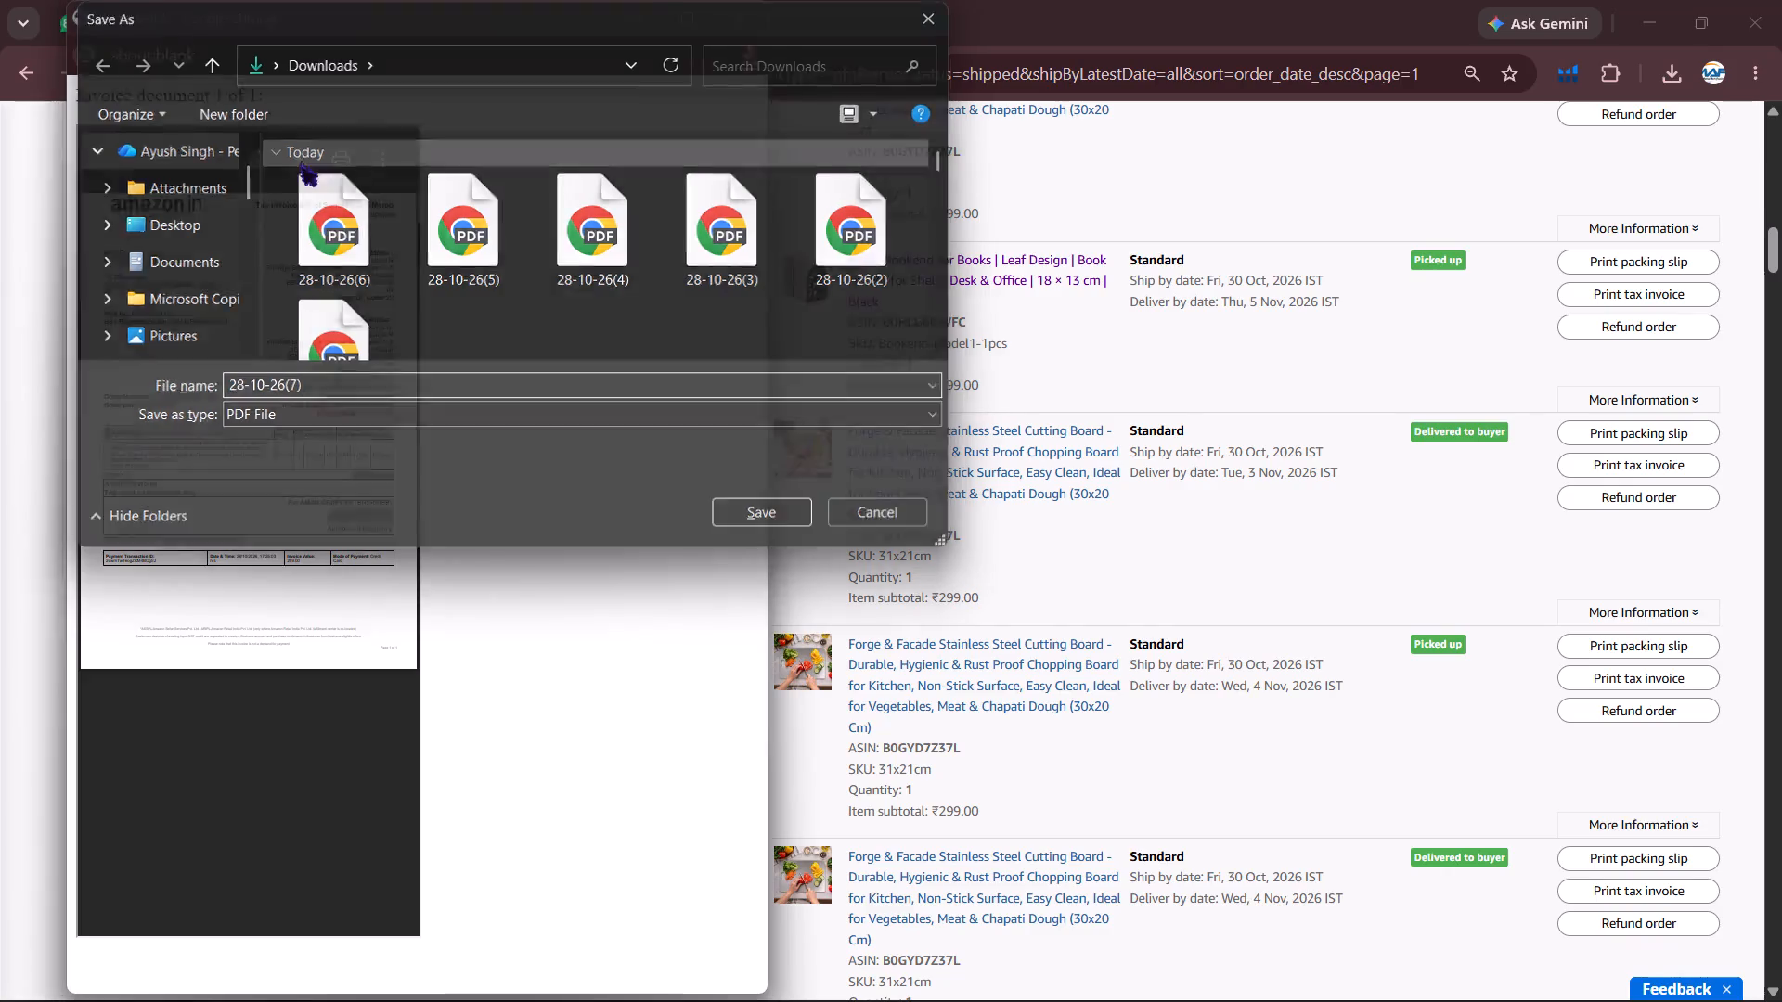
pyautogui.click(751, 27)
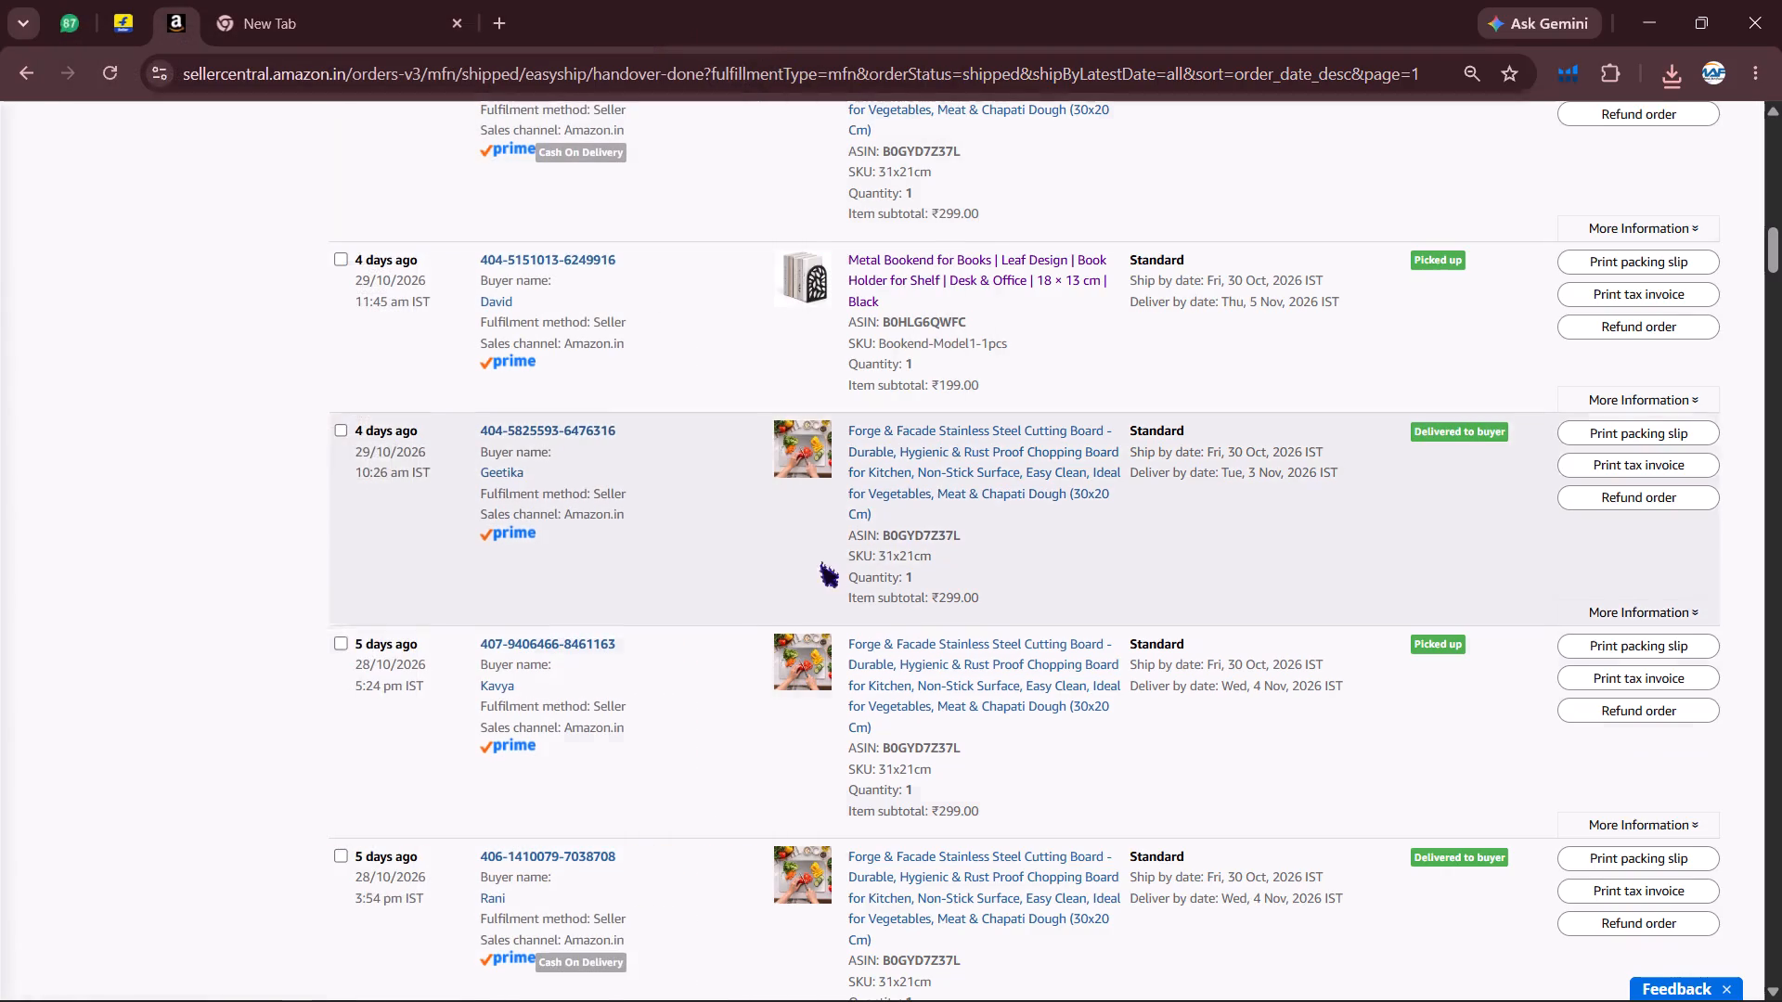
# Refresh the Downloads folder in File Explorer to check the numbering of the saved 28 October invoices, and return to the order list.
pyautogui.scroll(3, 869, 833)
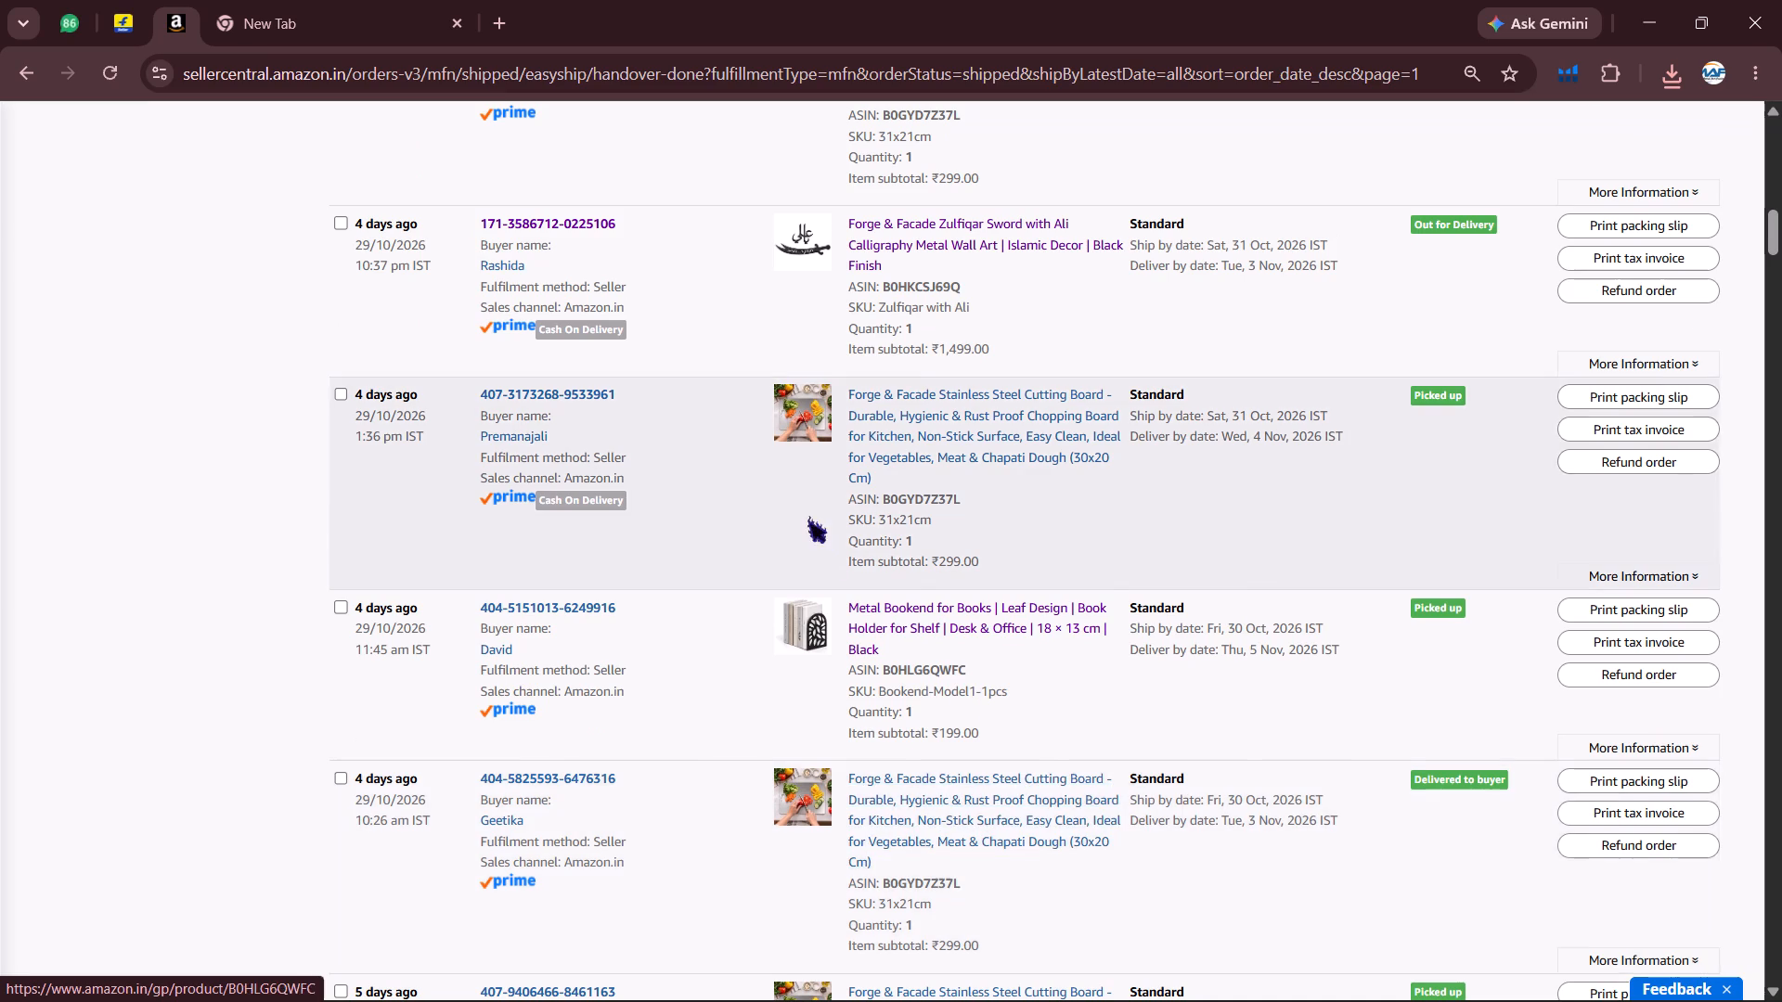
pyautogui.hotkey('alt', 'Tab')
pyautogui.press('F5')
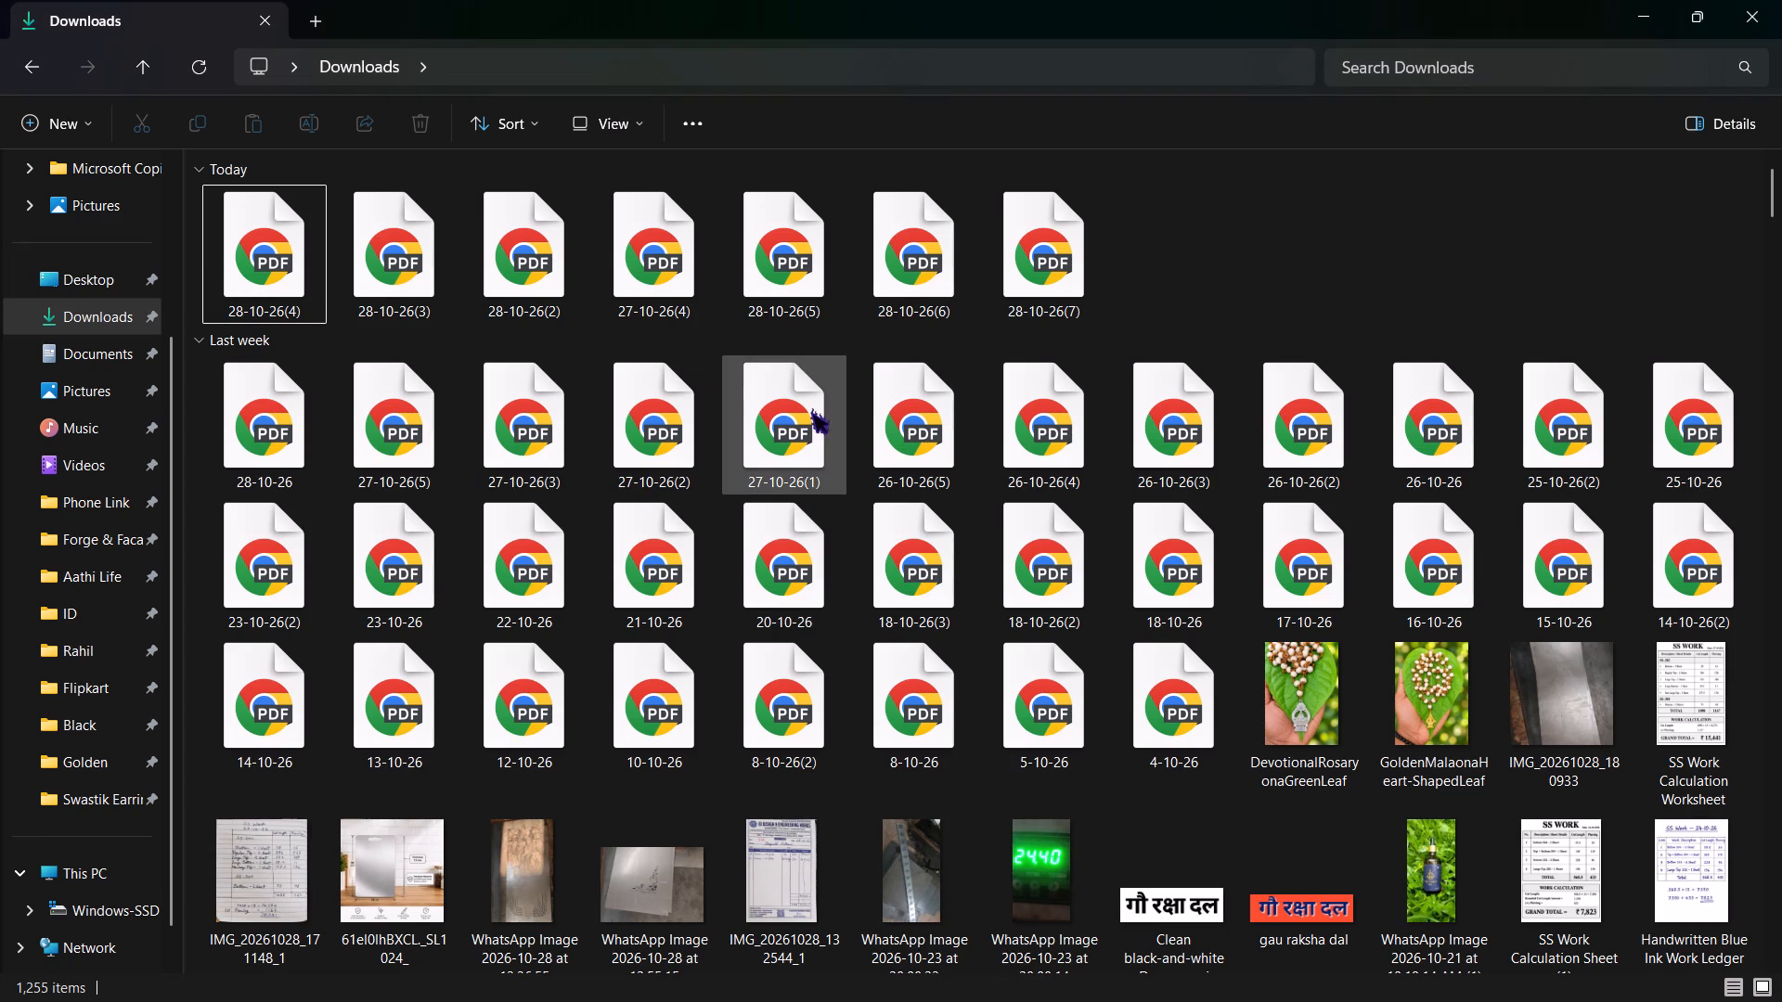
pyautogui.click(1294, 264)
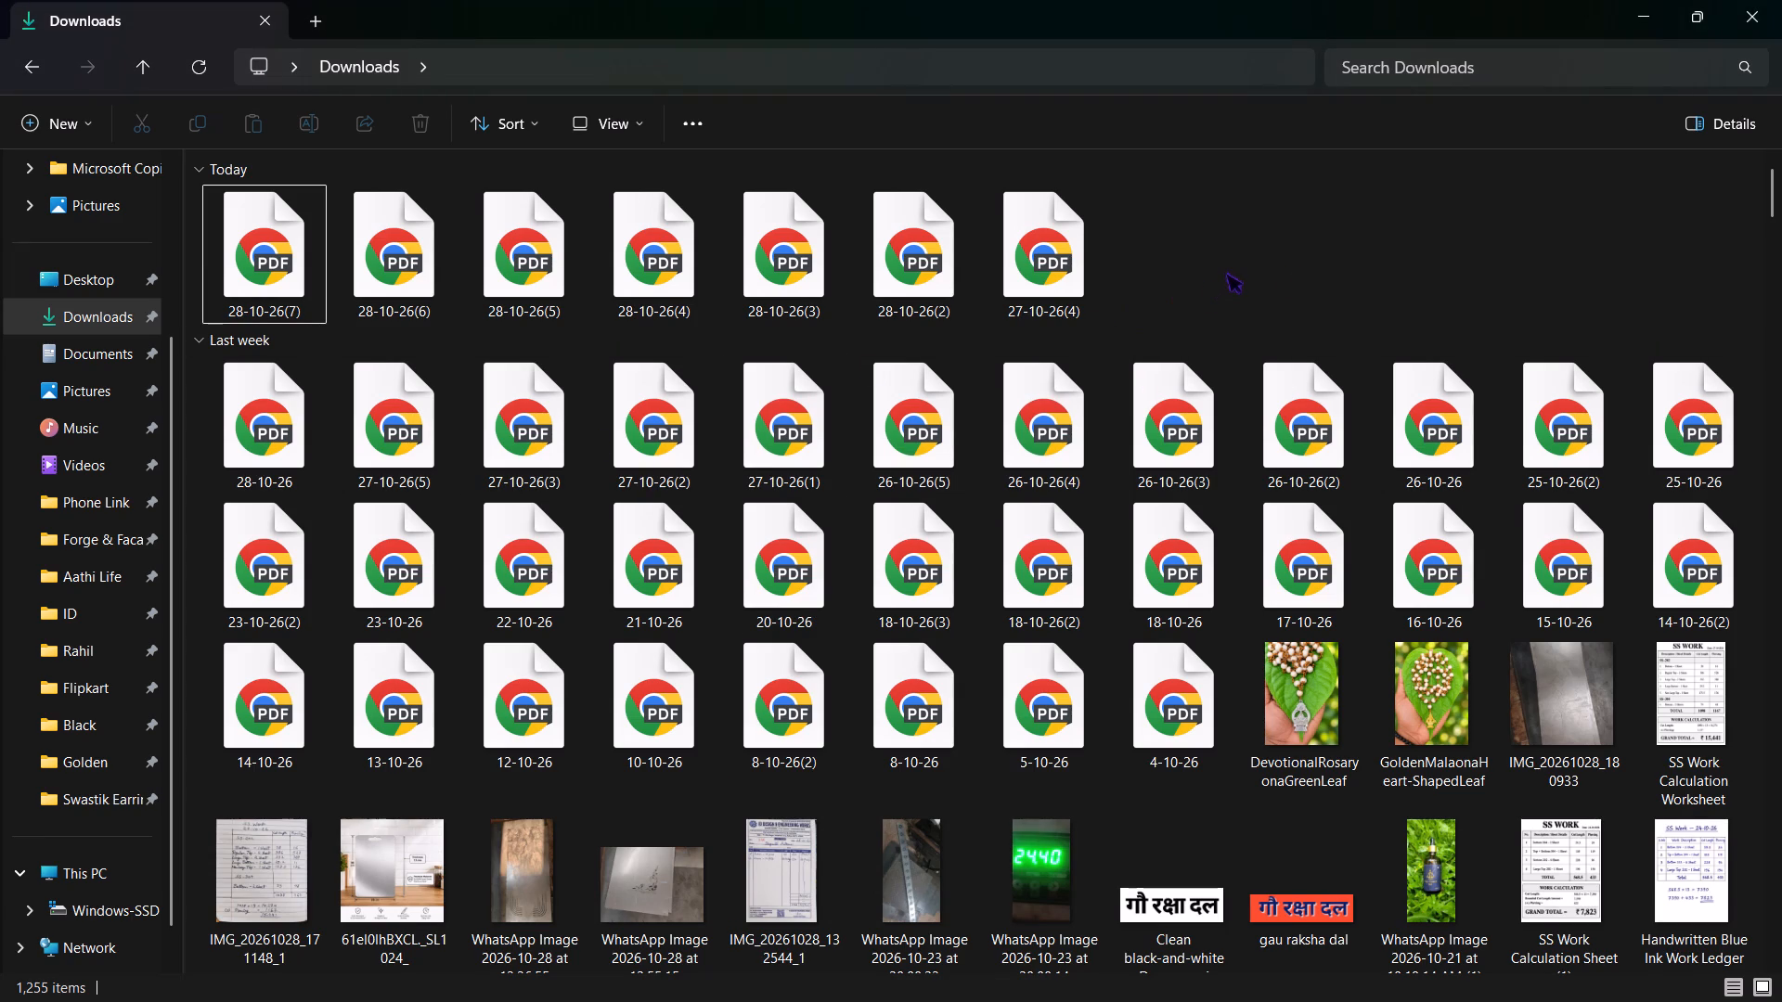
pyautogui.hotkey('alt', 'Tab')
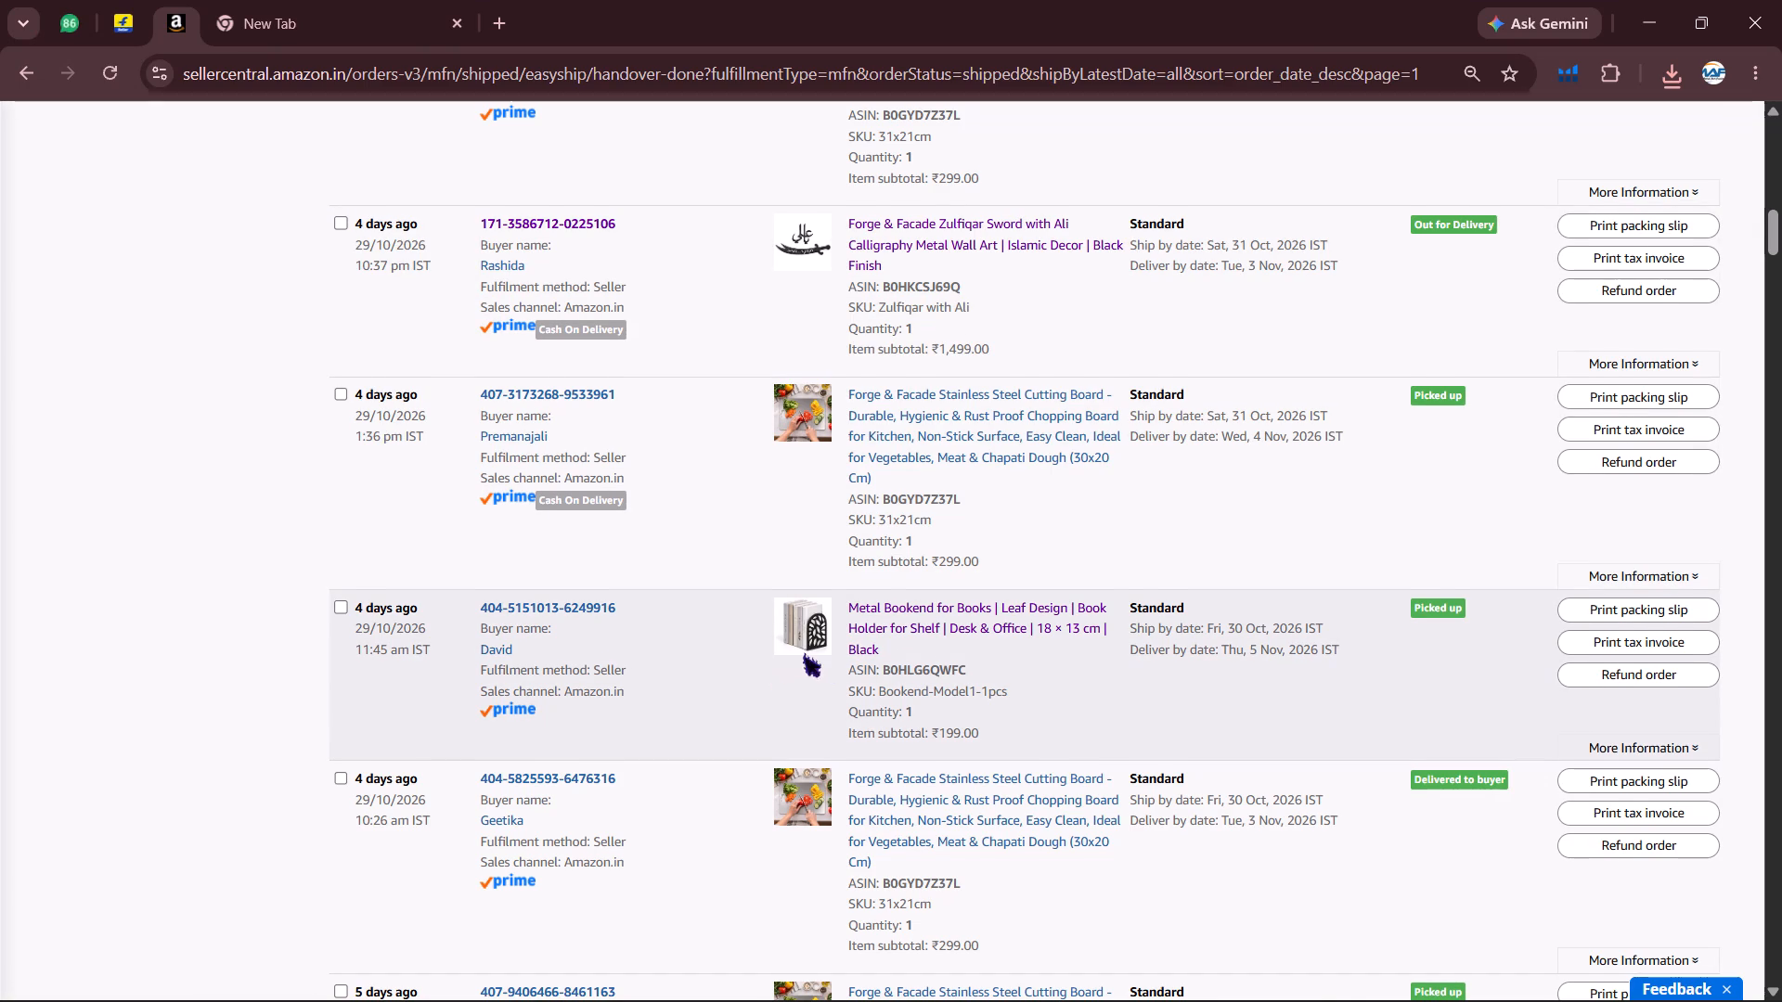
# Download the tax invoice of the 29 October 10:26 am order to Downloads as 29-10-26, and close the invoice window.
pyautogui.scroll(-1, 803, 649)
pyautogui.scroll(1, 803, 649)
pyautogui.scroll(-1, 803, 649)
pyautogui.scroll(1, 803, 649)
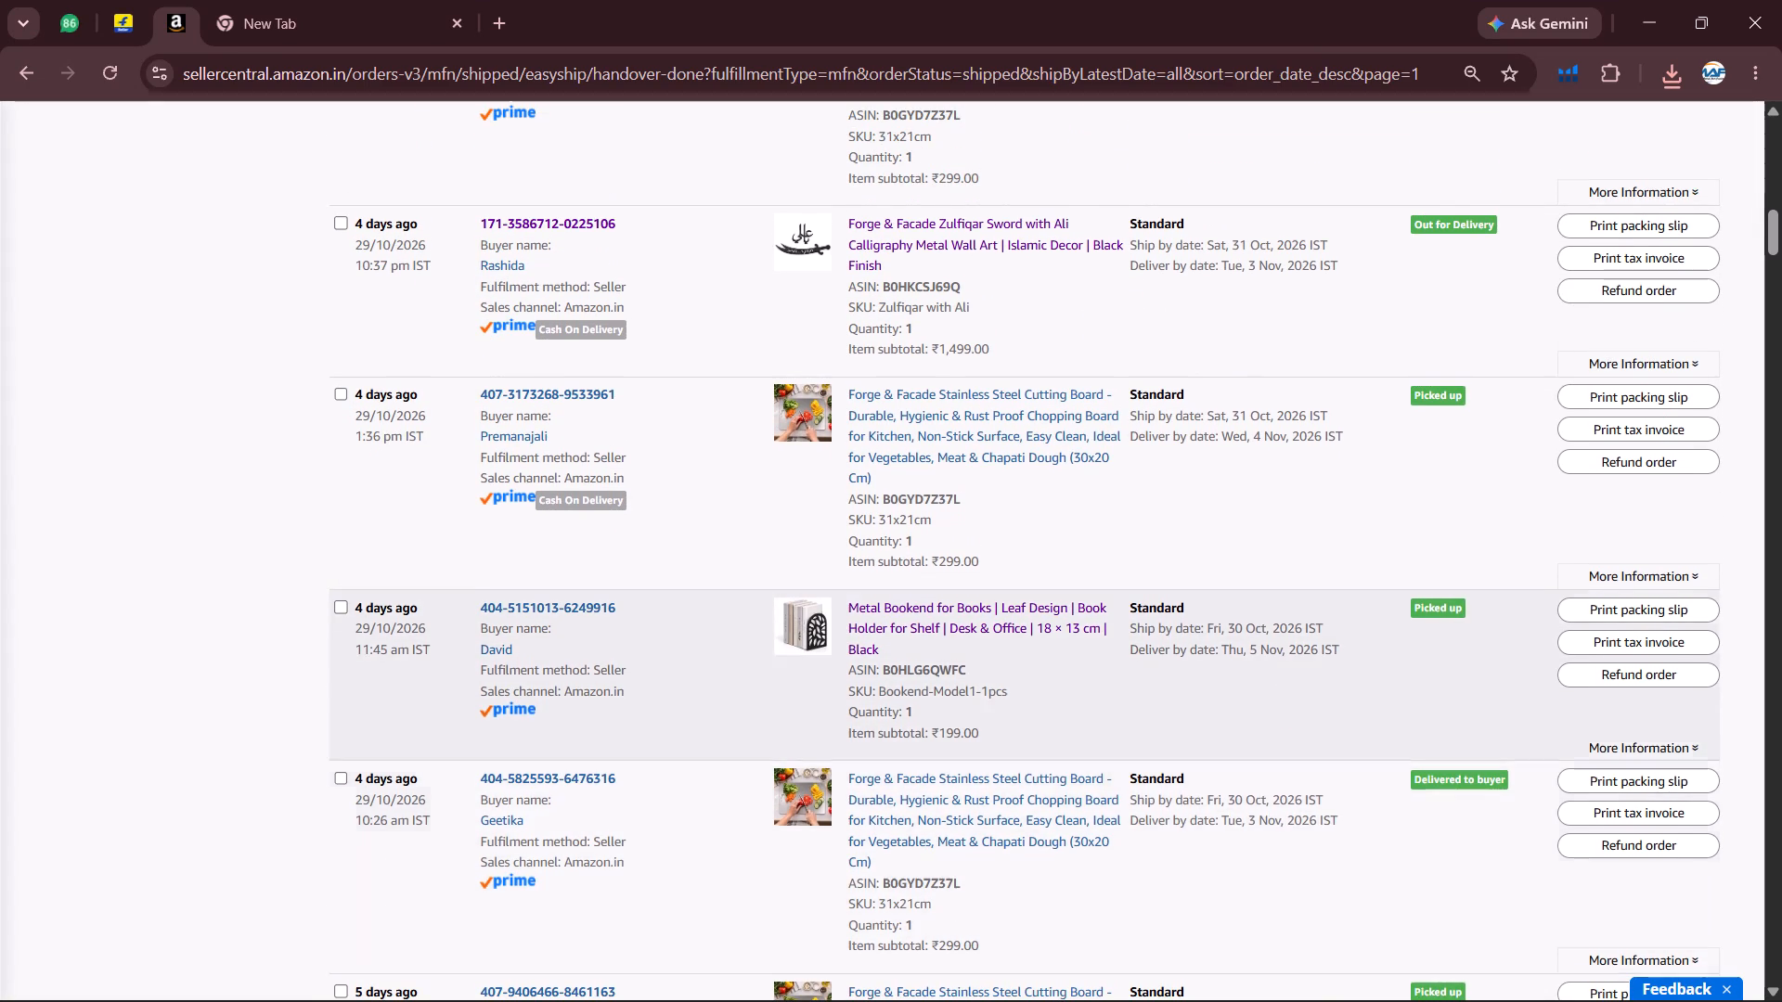
pyautogui.scroll(3, 611, 467)
pyautogui.scroll(-2, 557, 473)
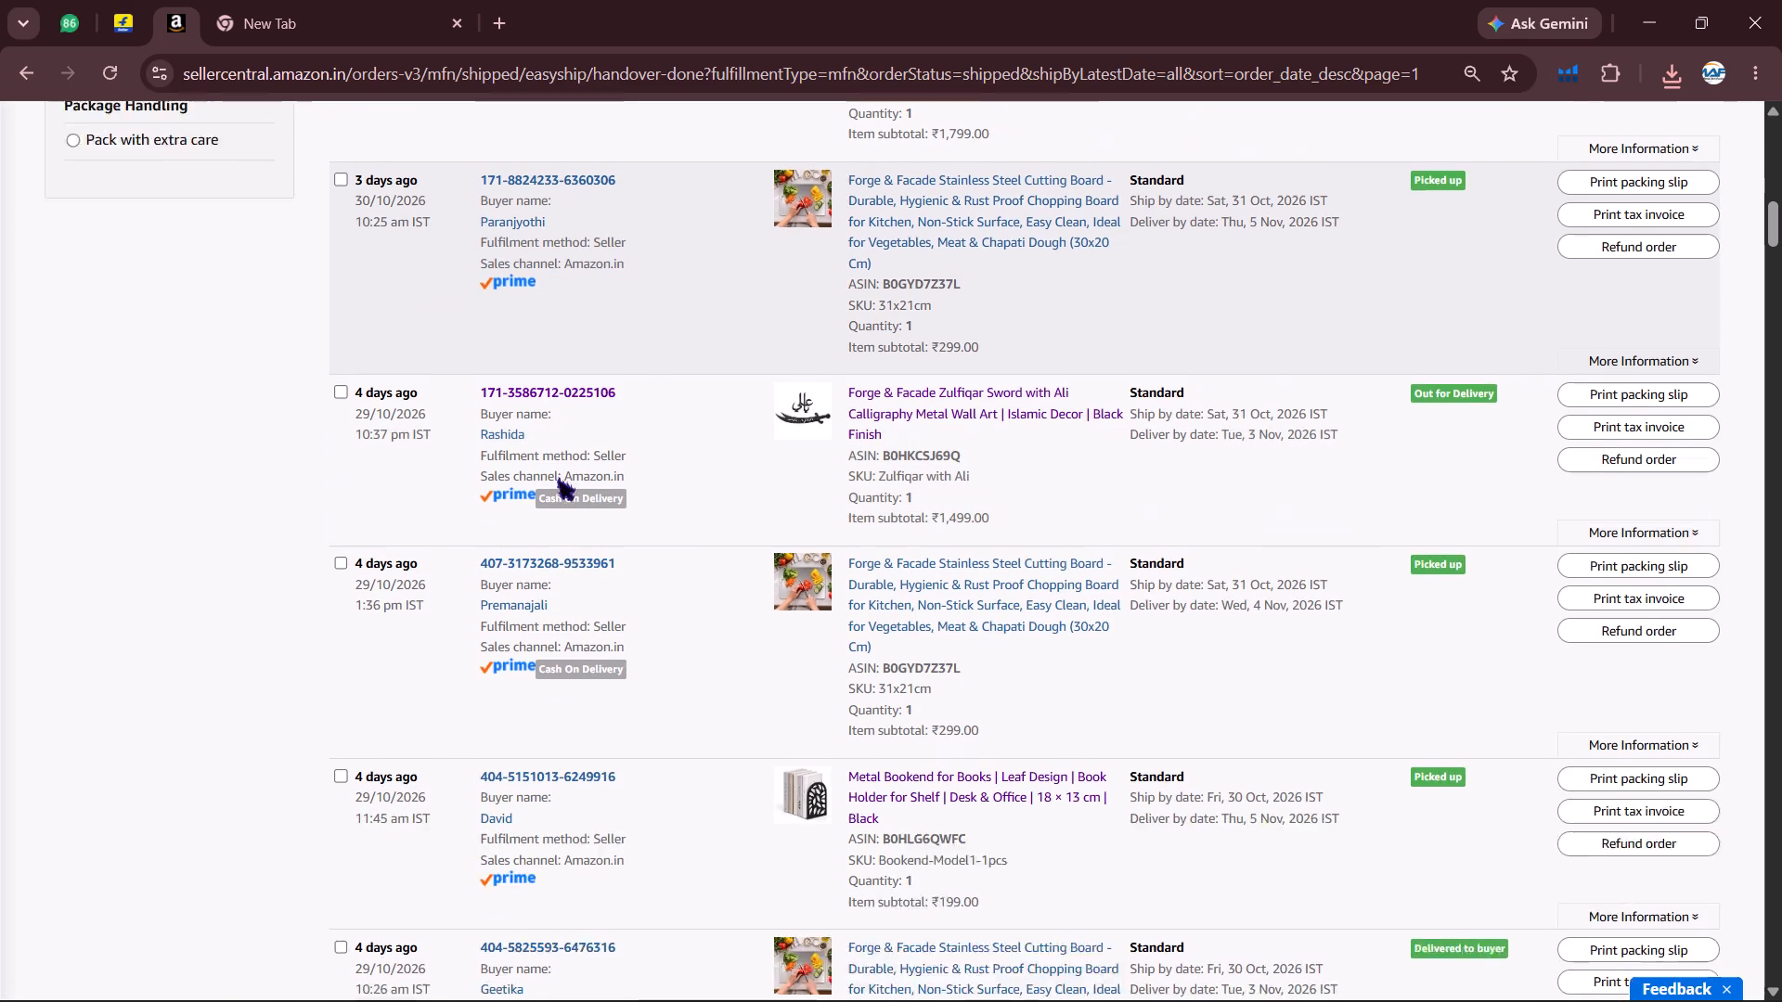
pyautogui.scroll(-2, 557, 473)
pyautogui.scroll(2, 749, 752)
pyautogui.scroll(-1, 754, 754)
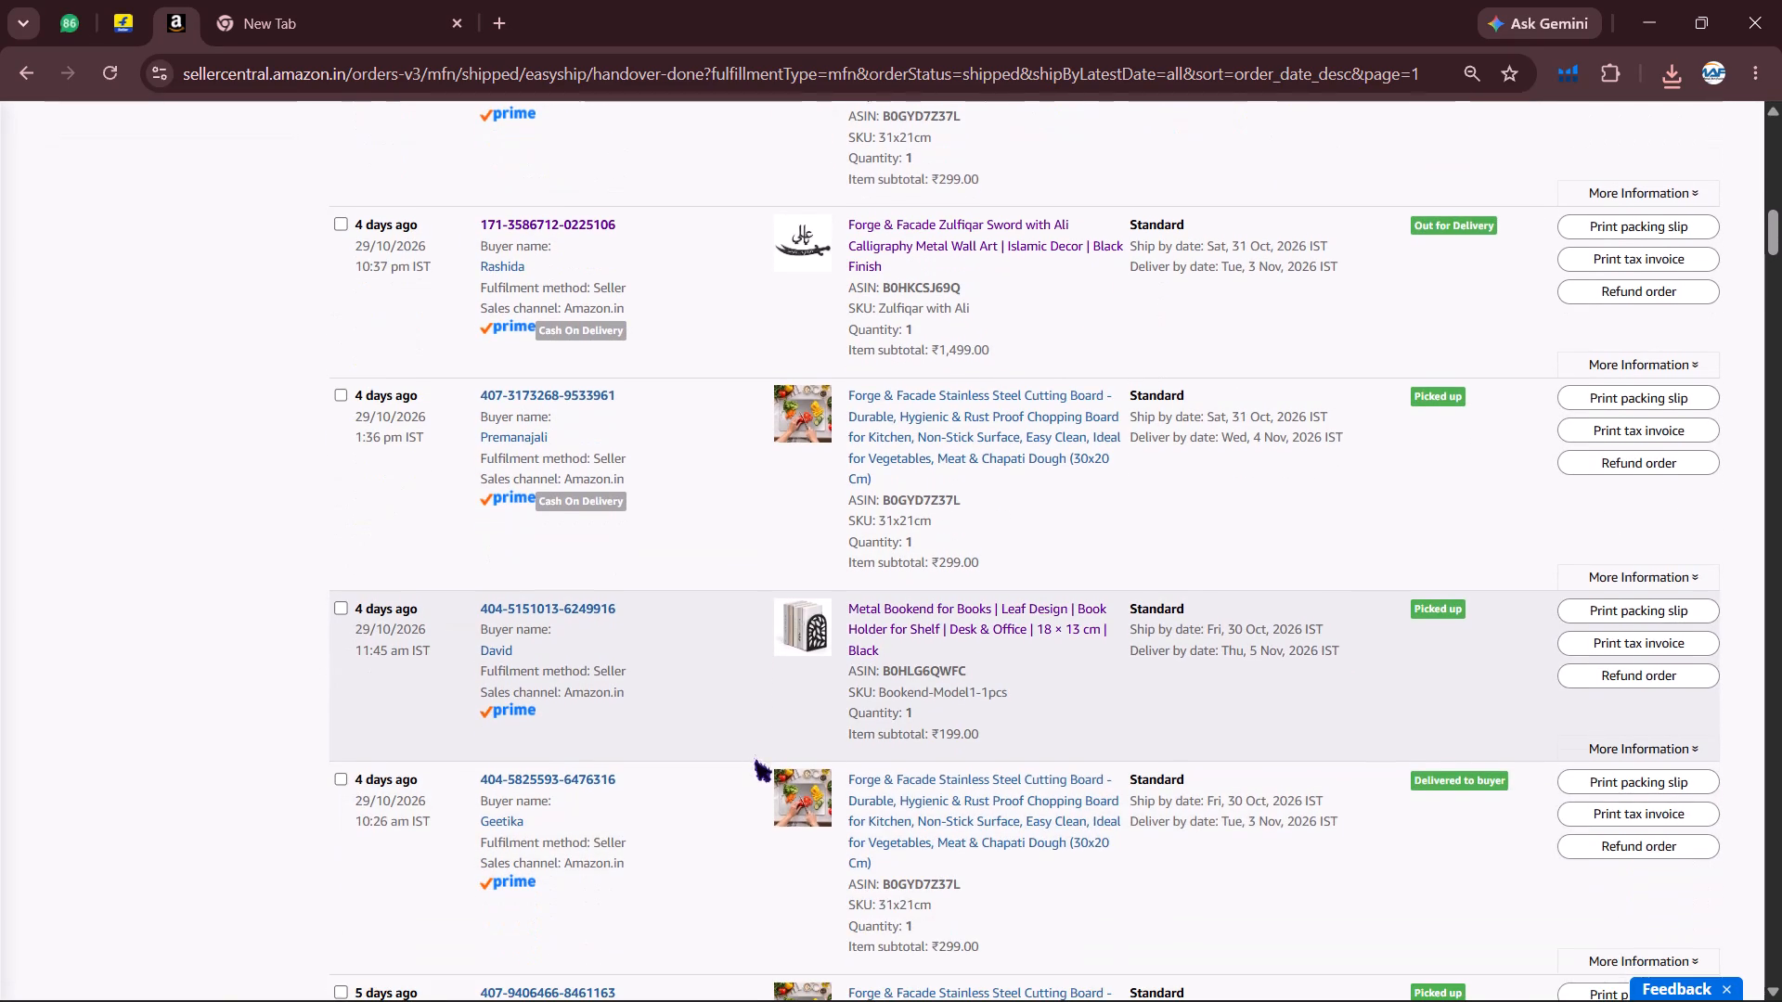
pyautogui.scroll(-1, 1210, 807)
pyautogui.scroll(1, 1176, 775)
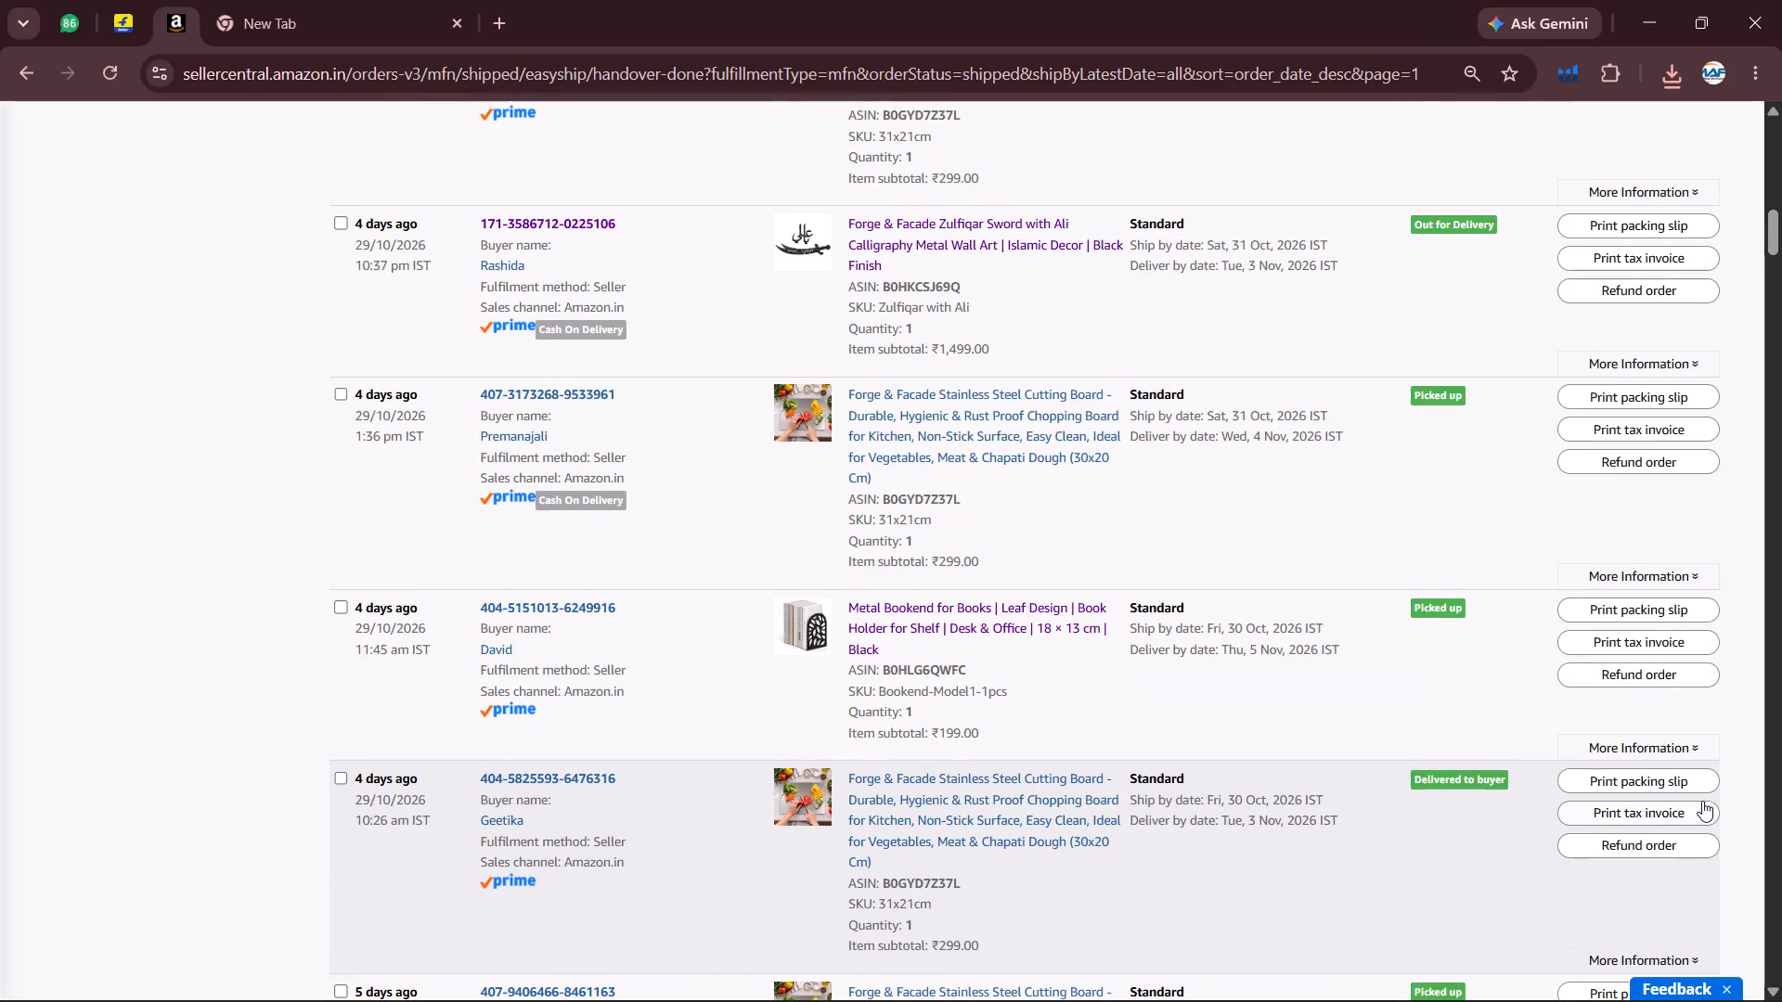
pyautogui.click(1661, 813)
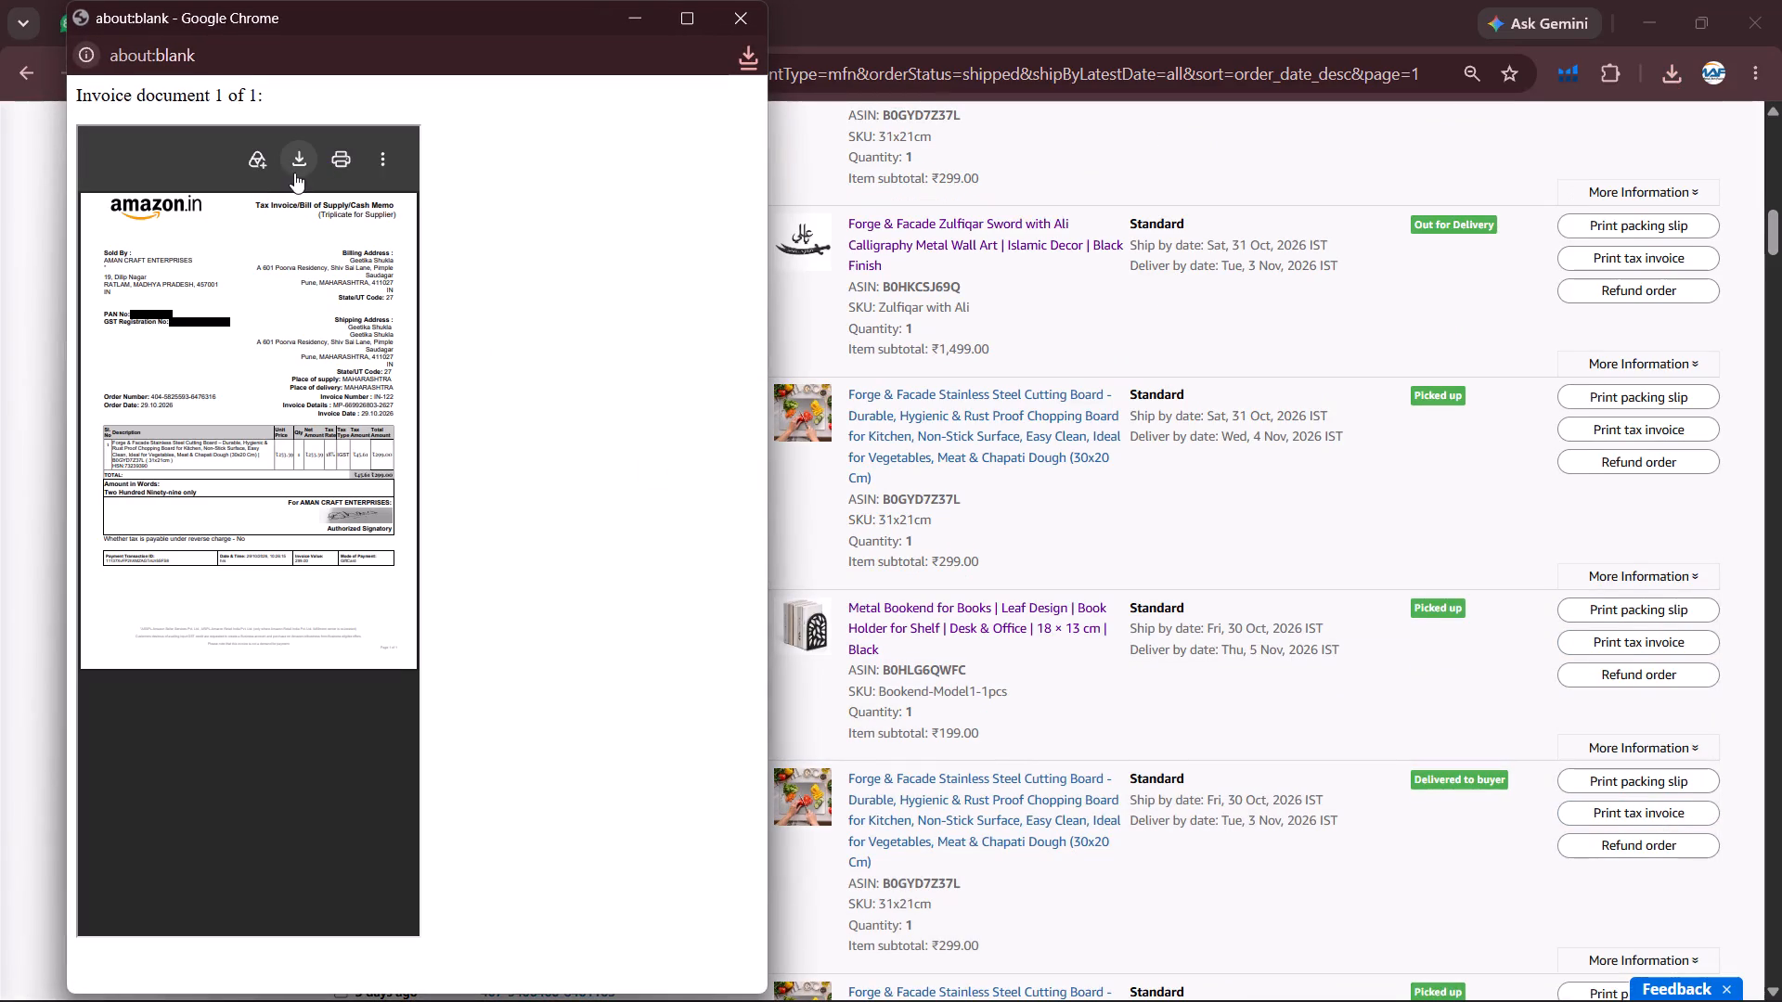
pyautogui.click(294, 173)
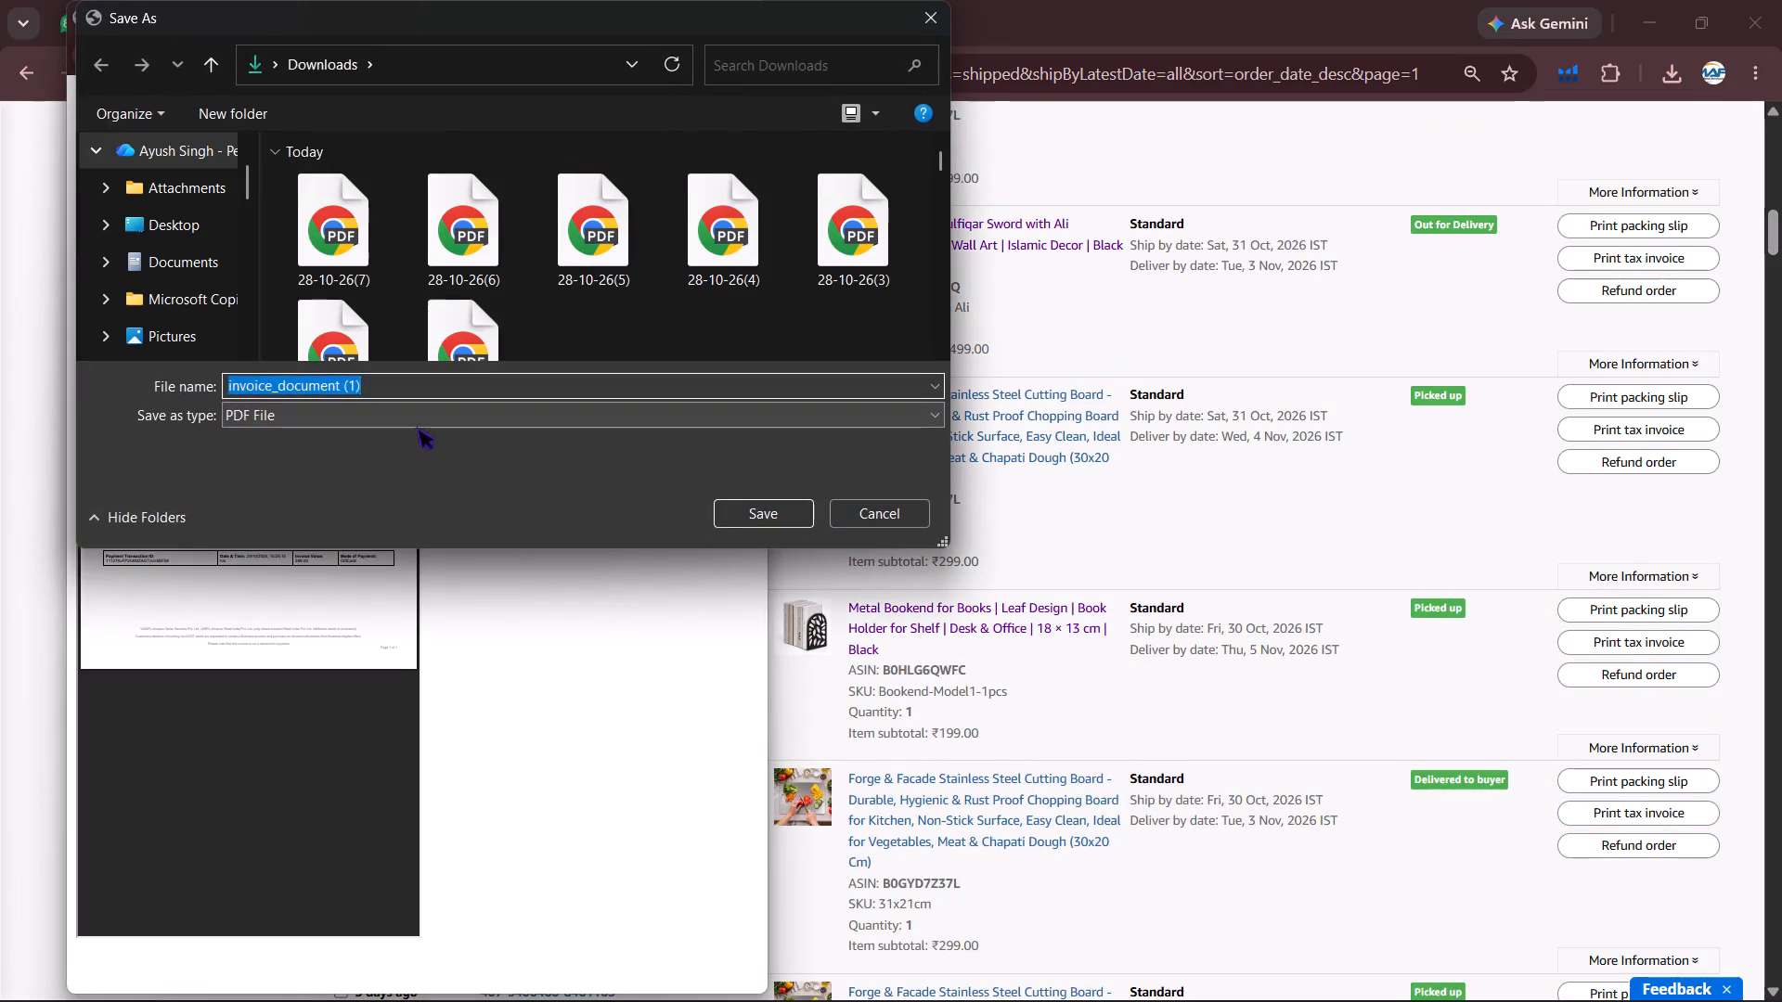
pyautogui.write('29-')
pyautogui.write('10-')
pyautogui.write('26')
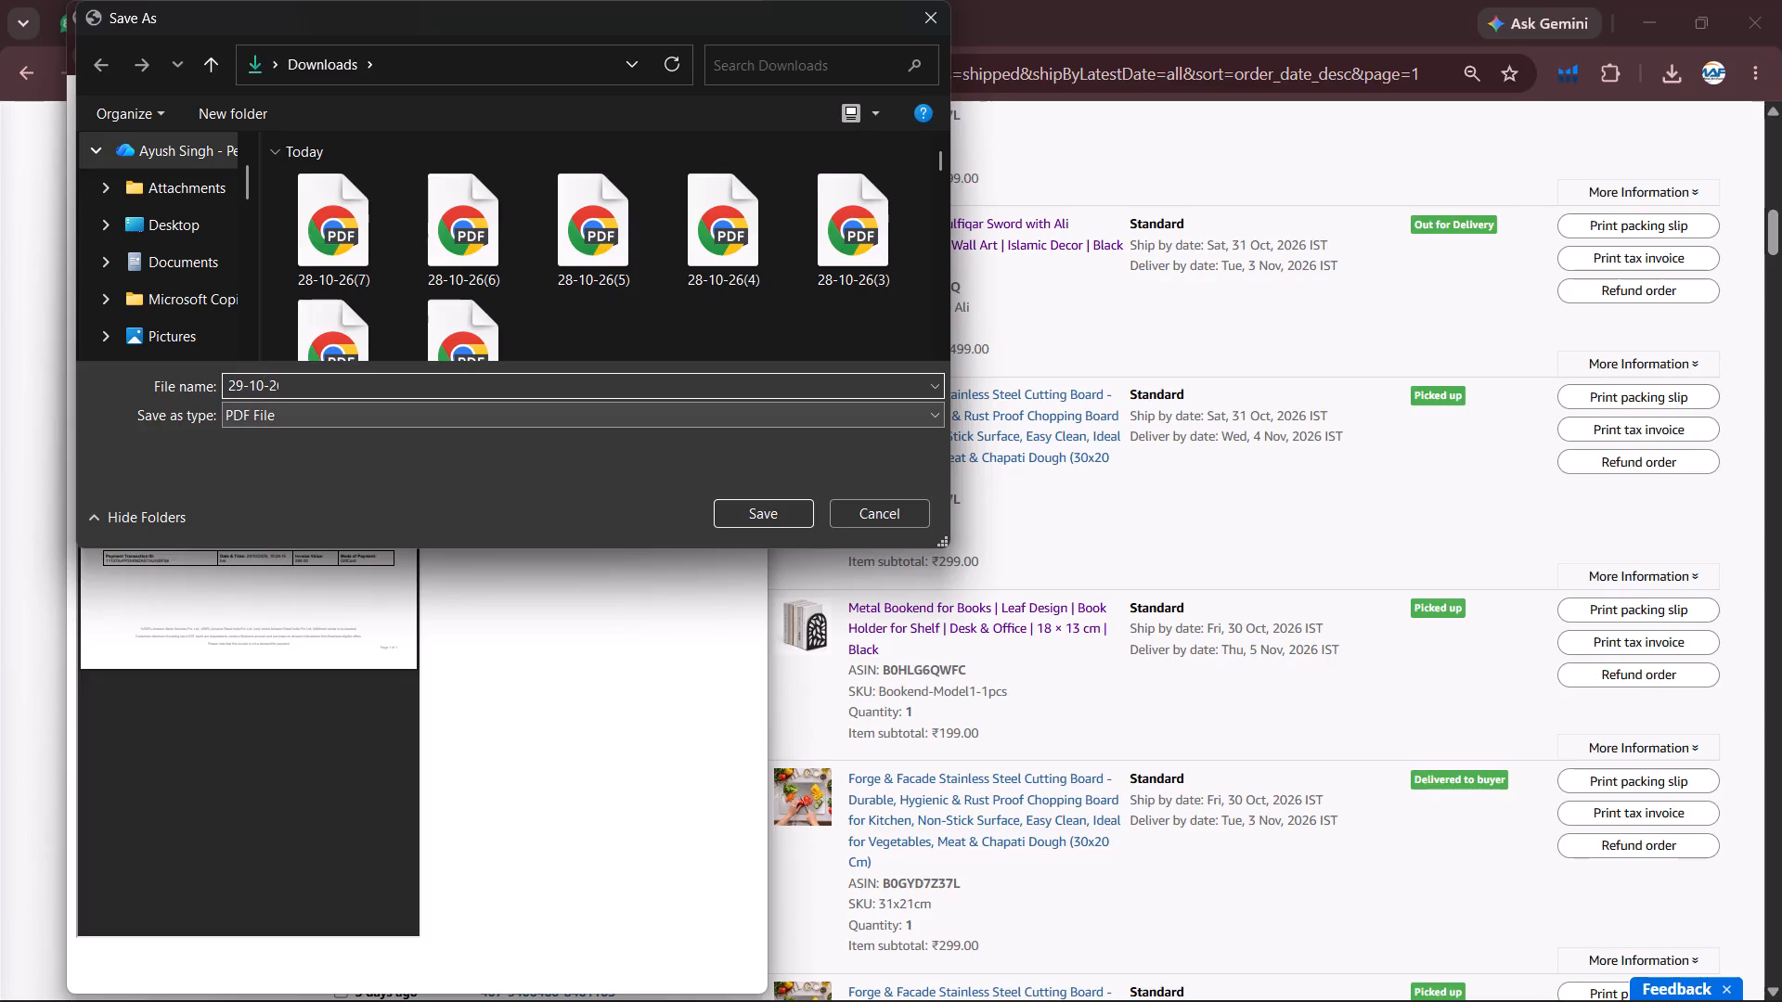
pyautogui.press('Return')
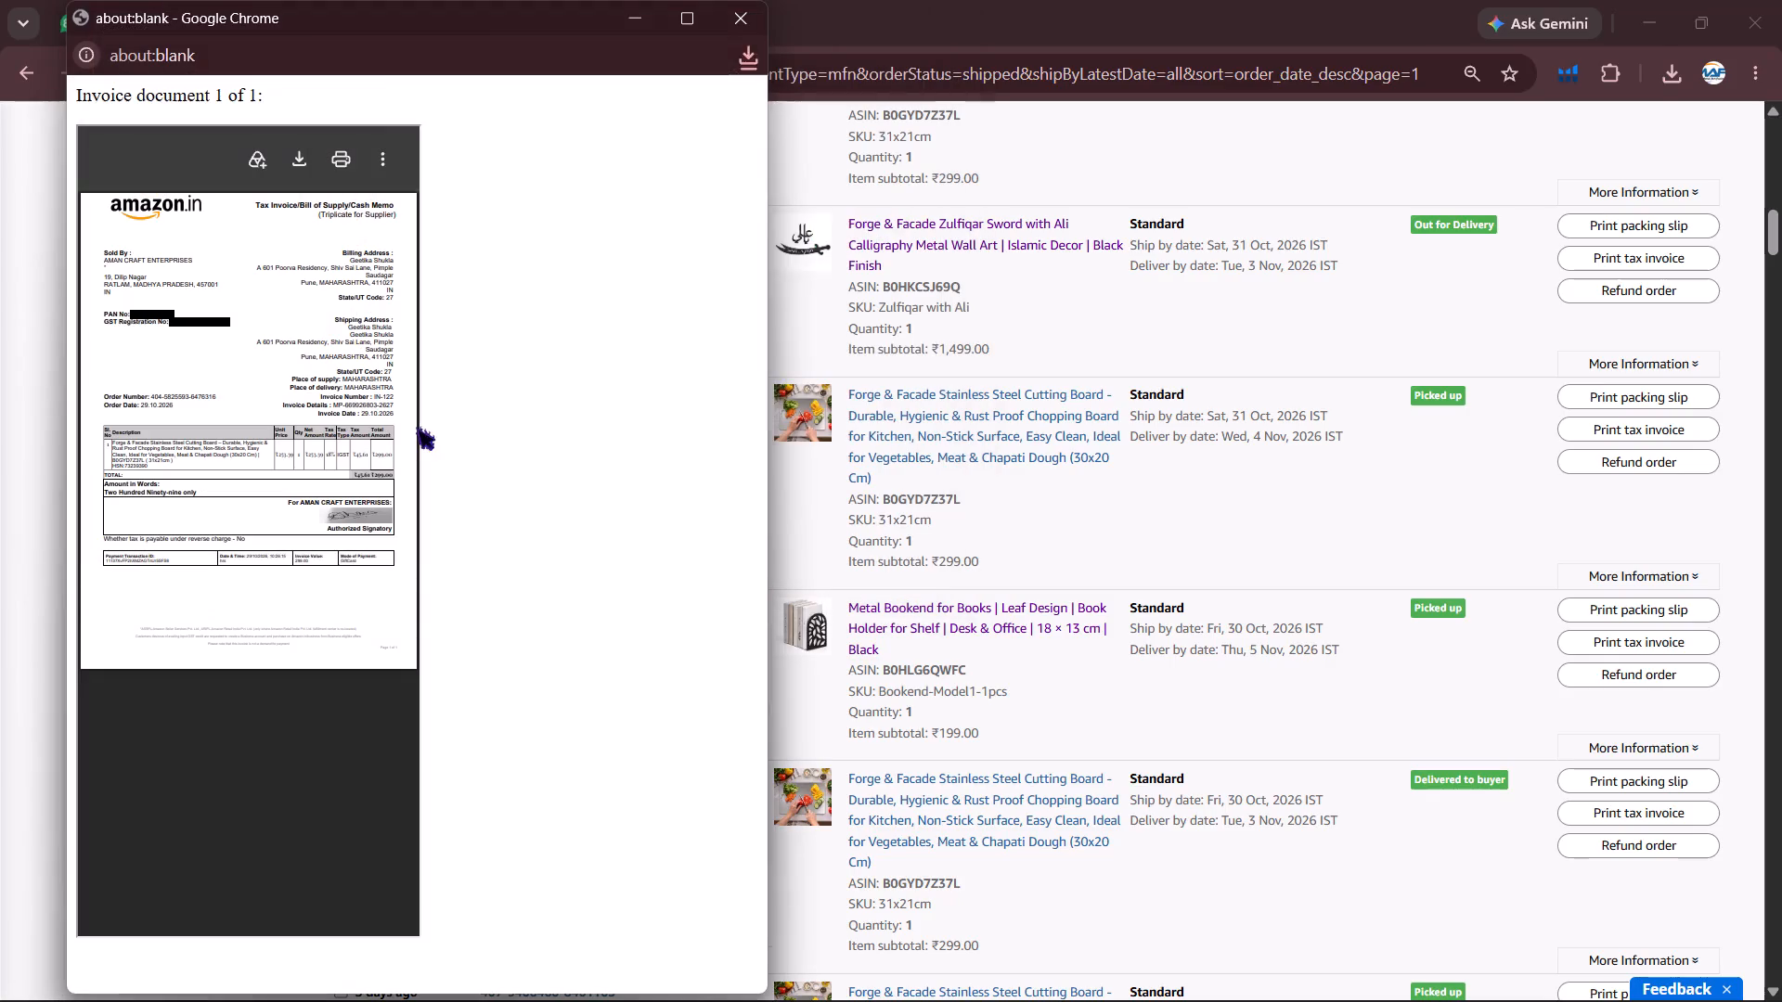
pyautogui.click(731, 23)
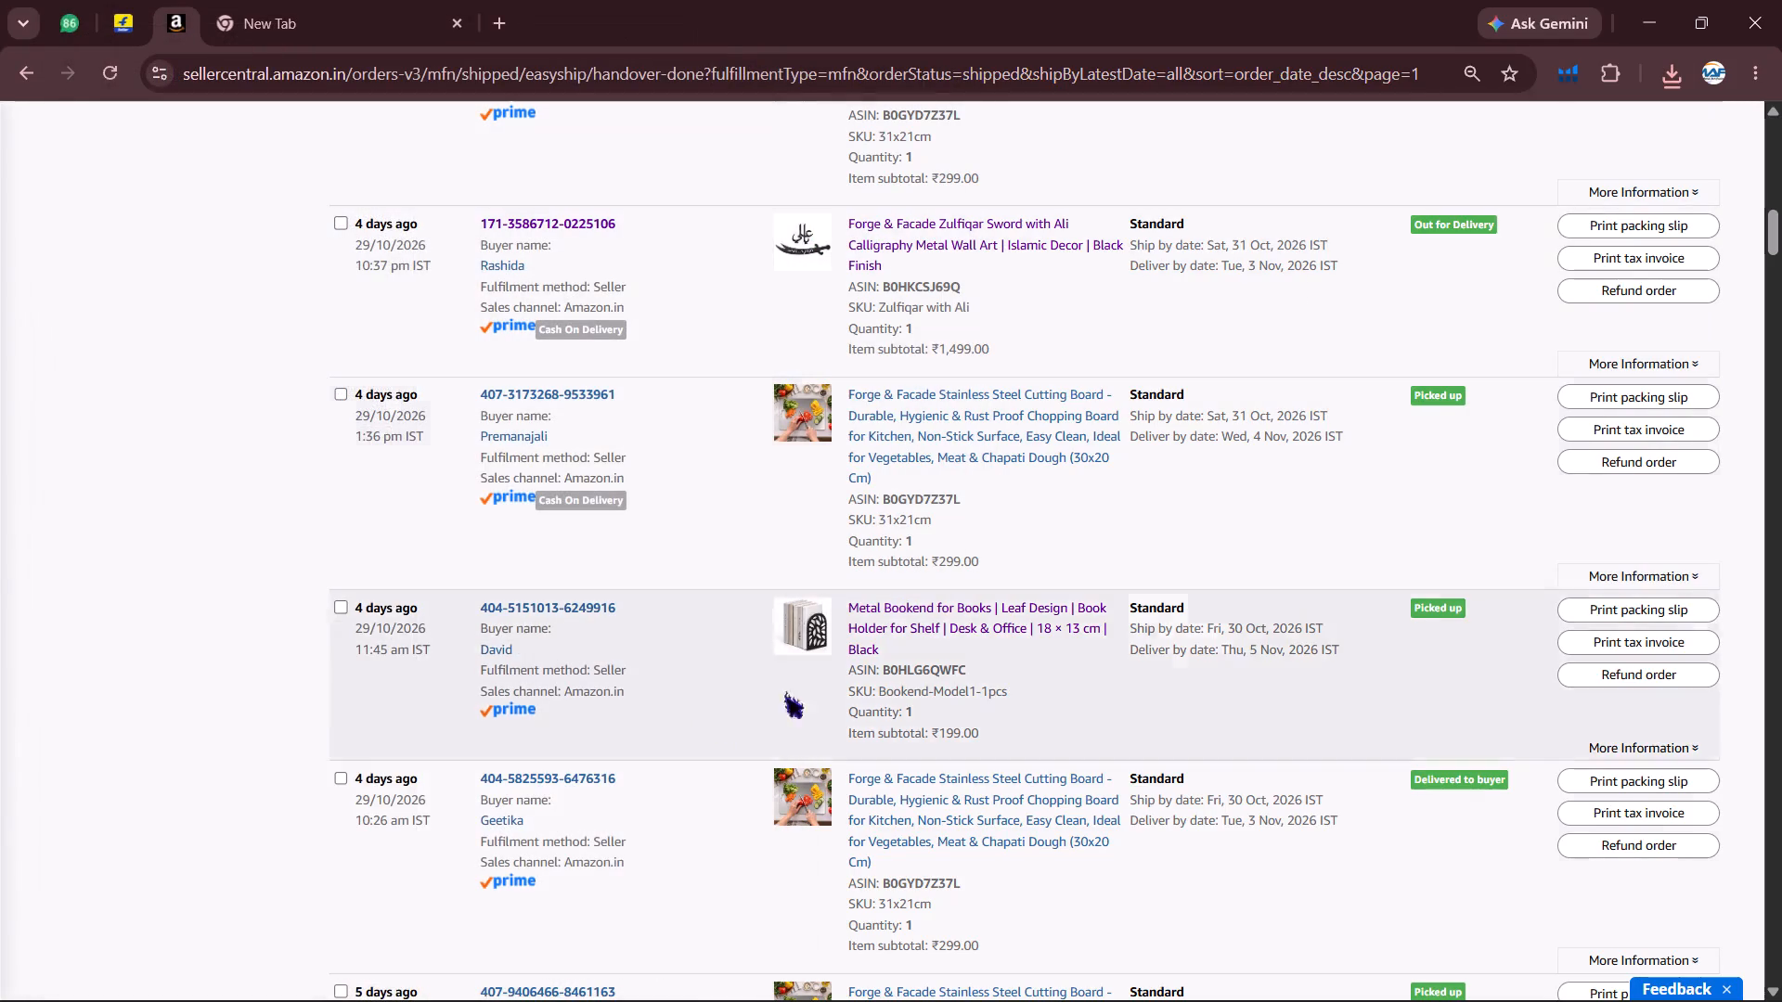
# Download the tax invoice of the 29 October 11:45 am order to Downloads as 29-10-26(2), and close the invoice window.
pyautogui.scroll(2, 751, 839)
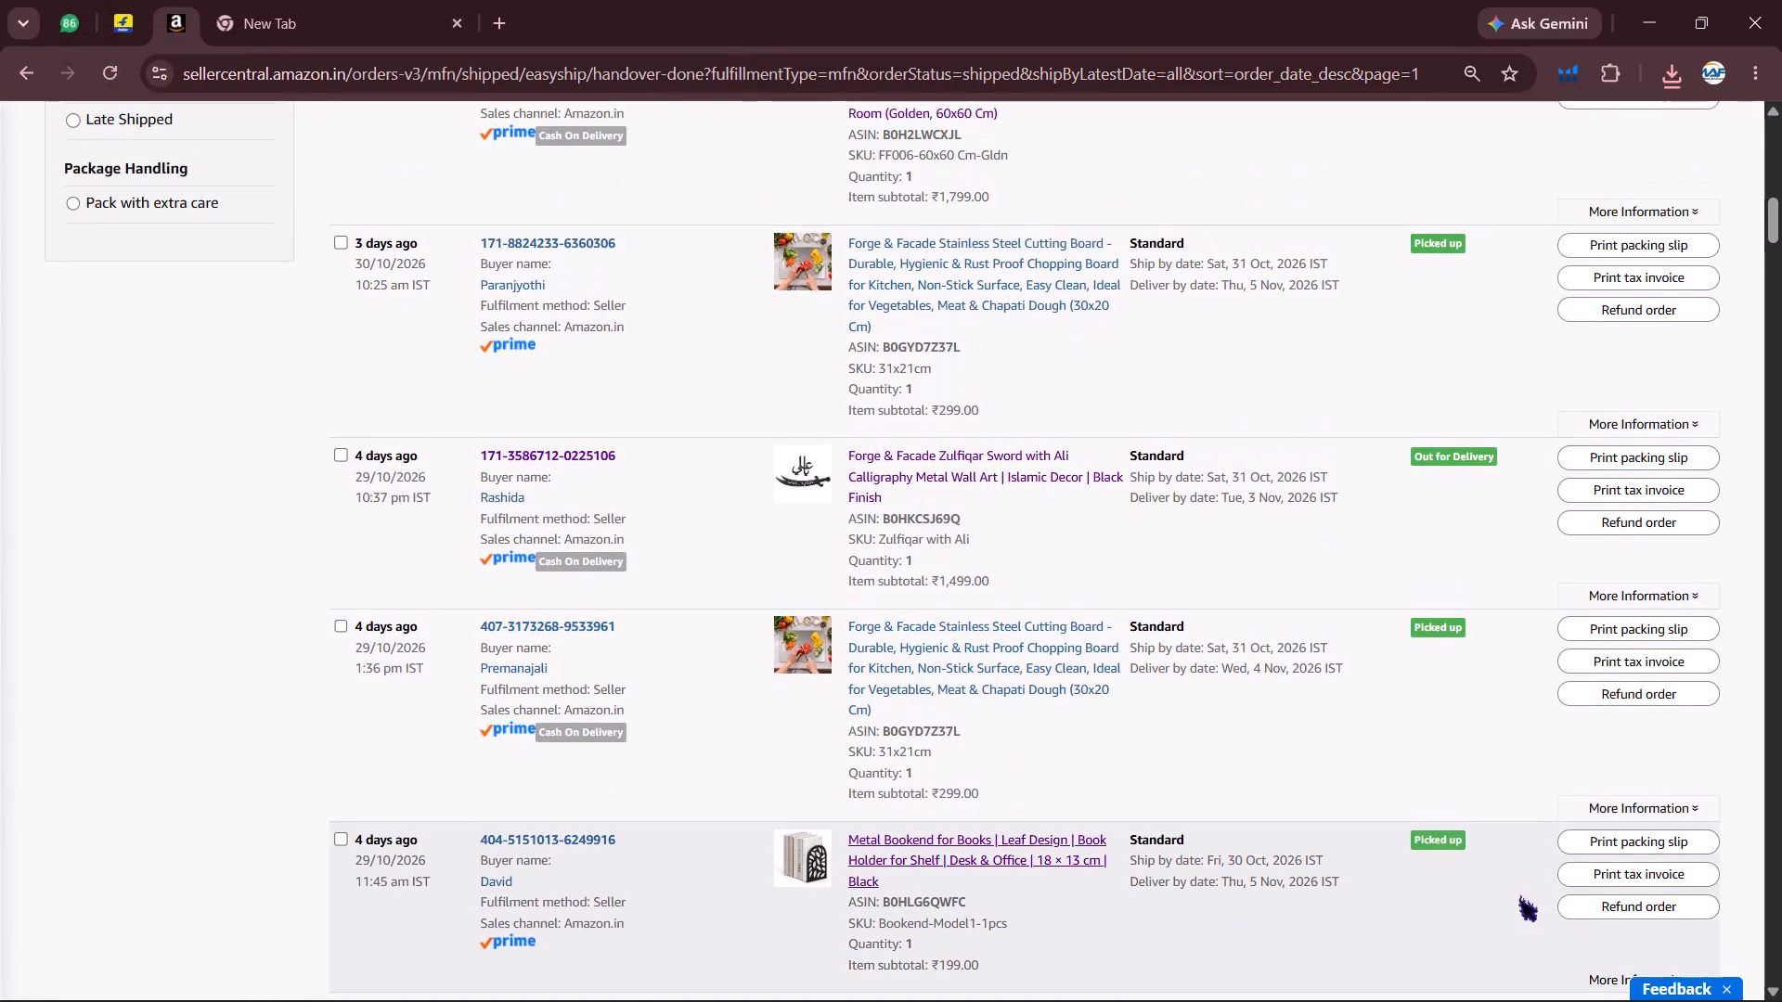
pyautogui.click(1612, 868)
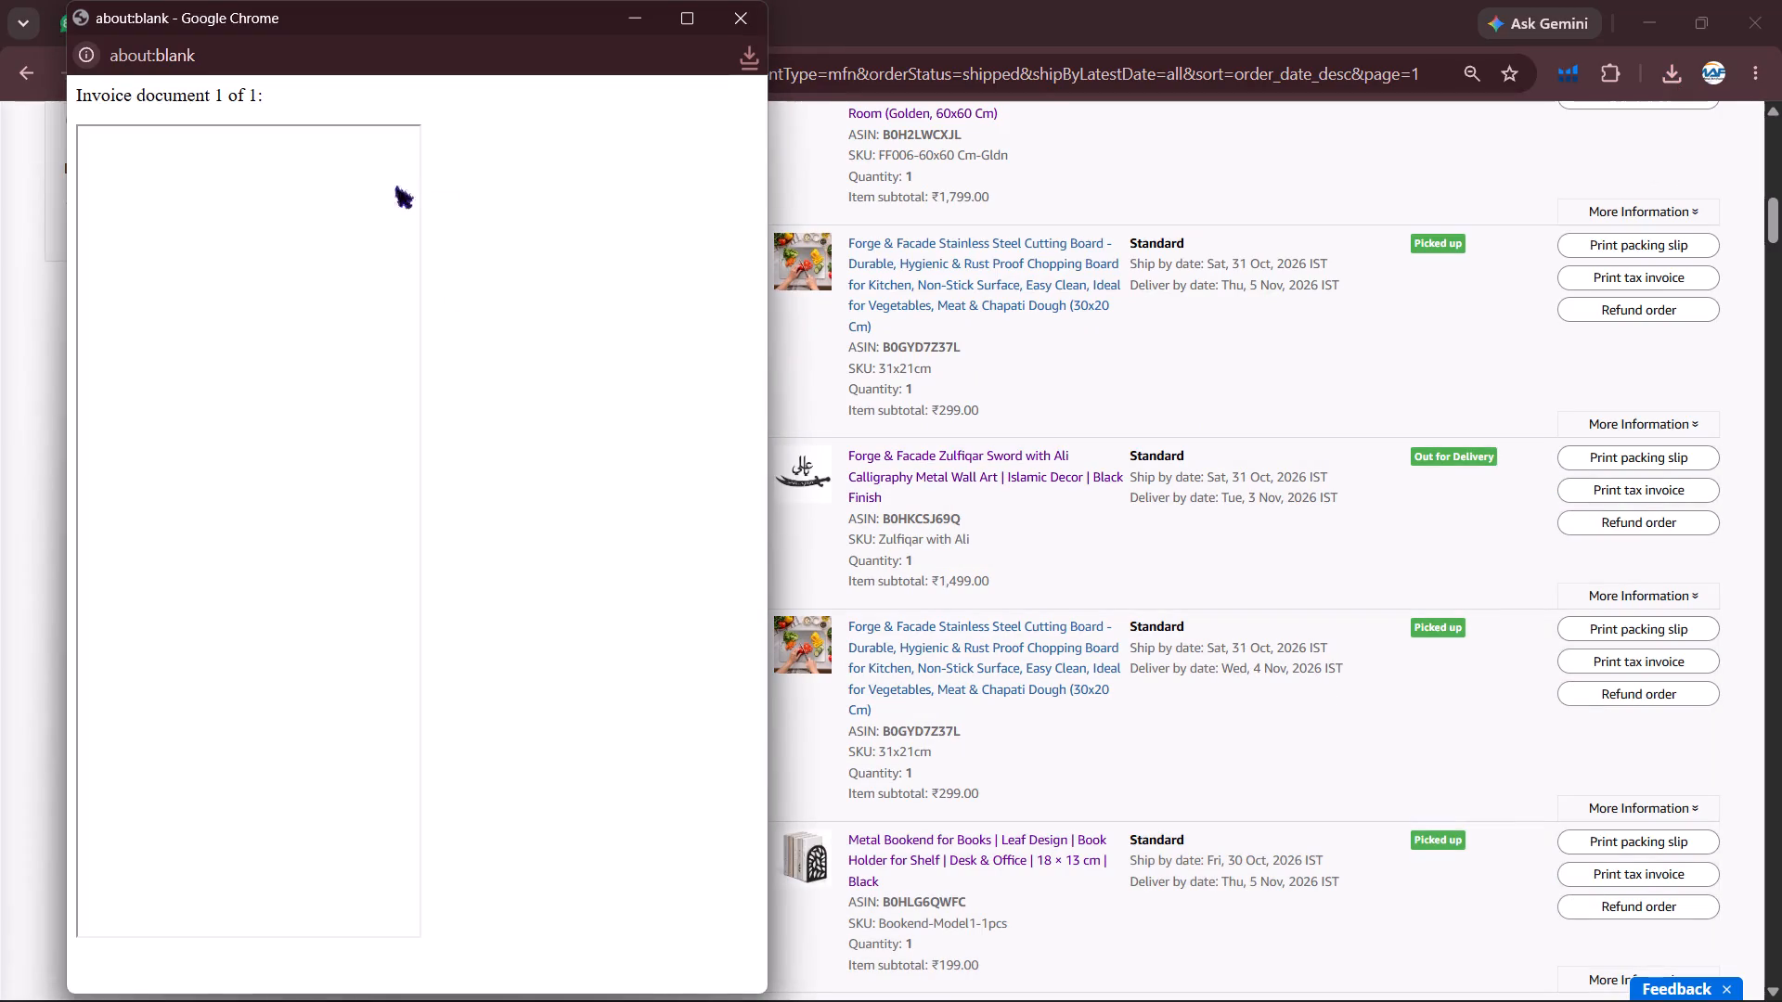
pyautogui.click(291, 161)
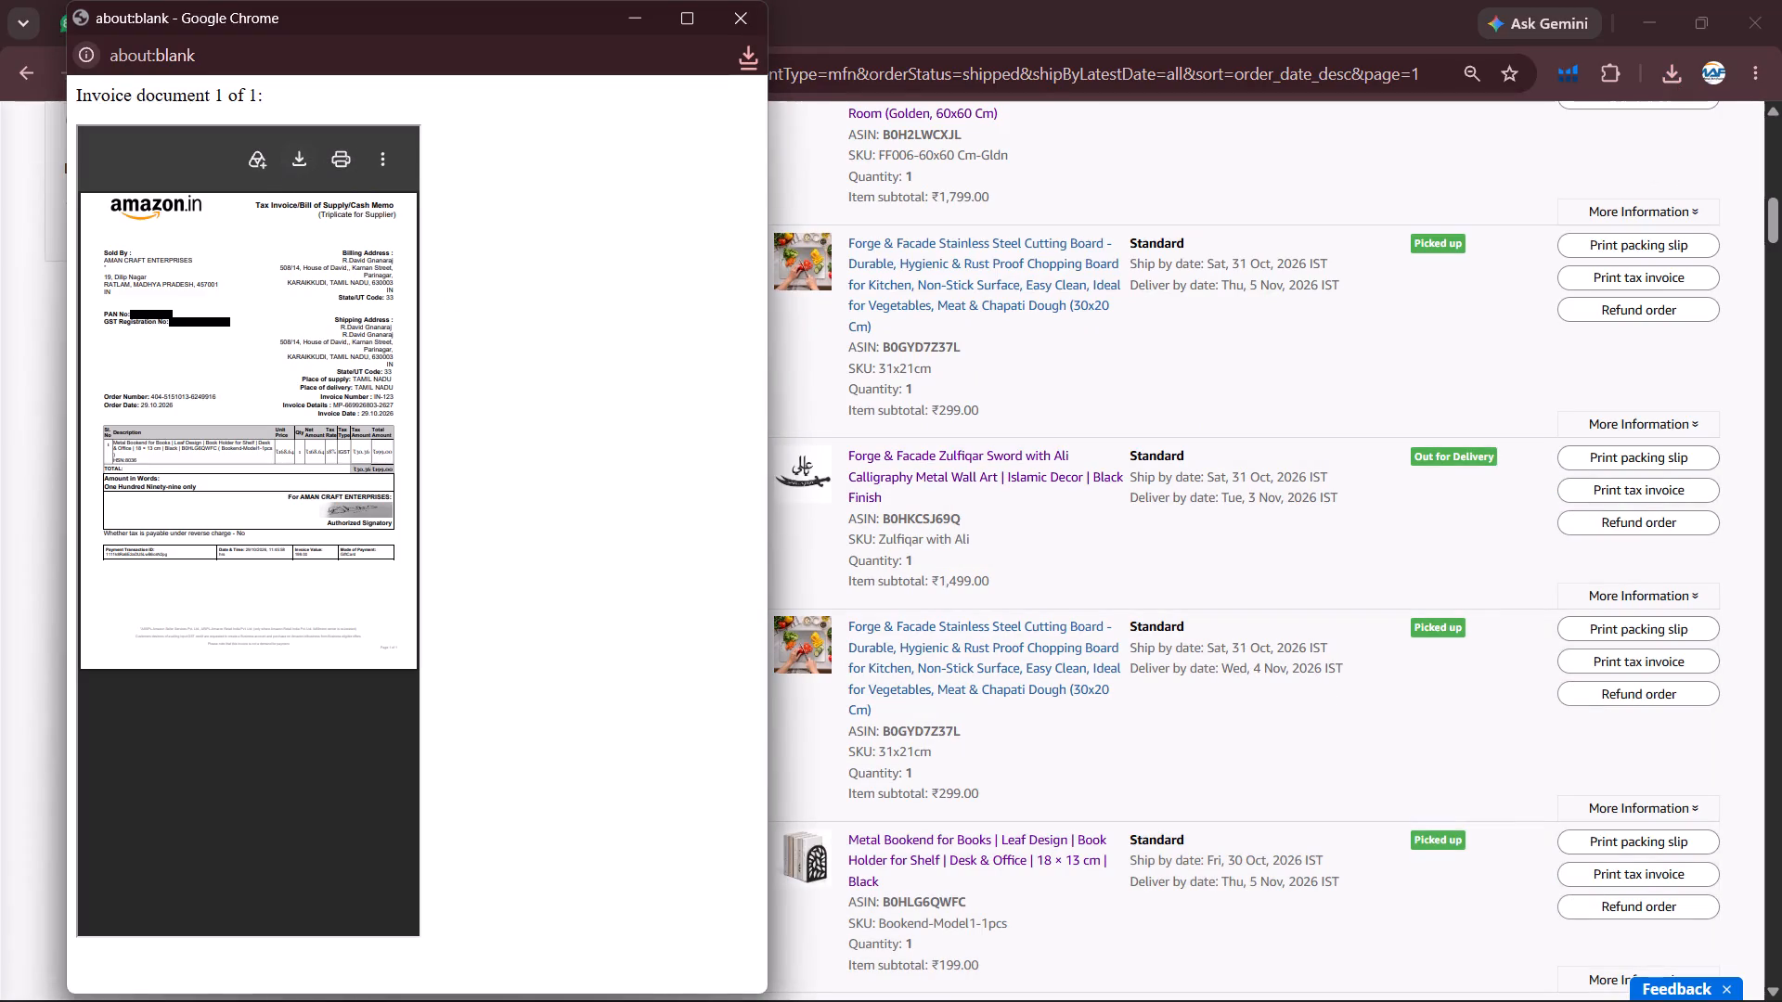
pyautogui.write('29-10-26')
pyautogui.hotkey('shift', '(')
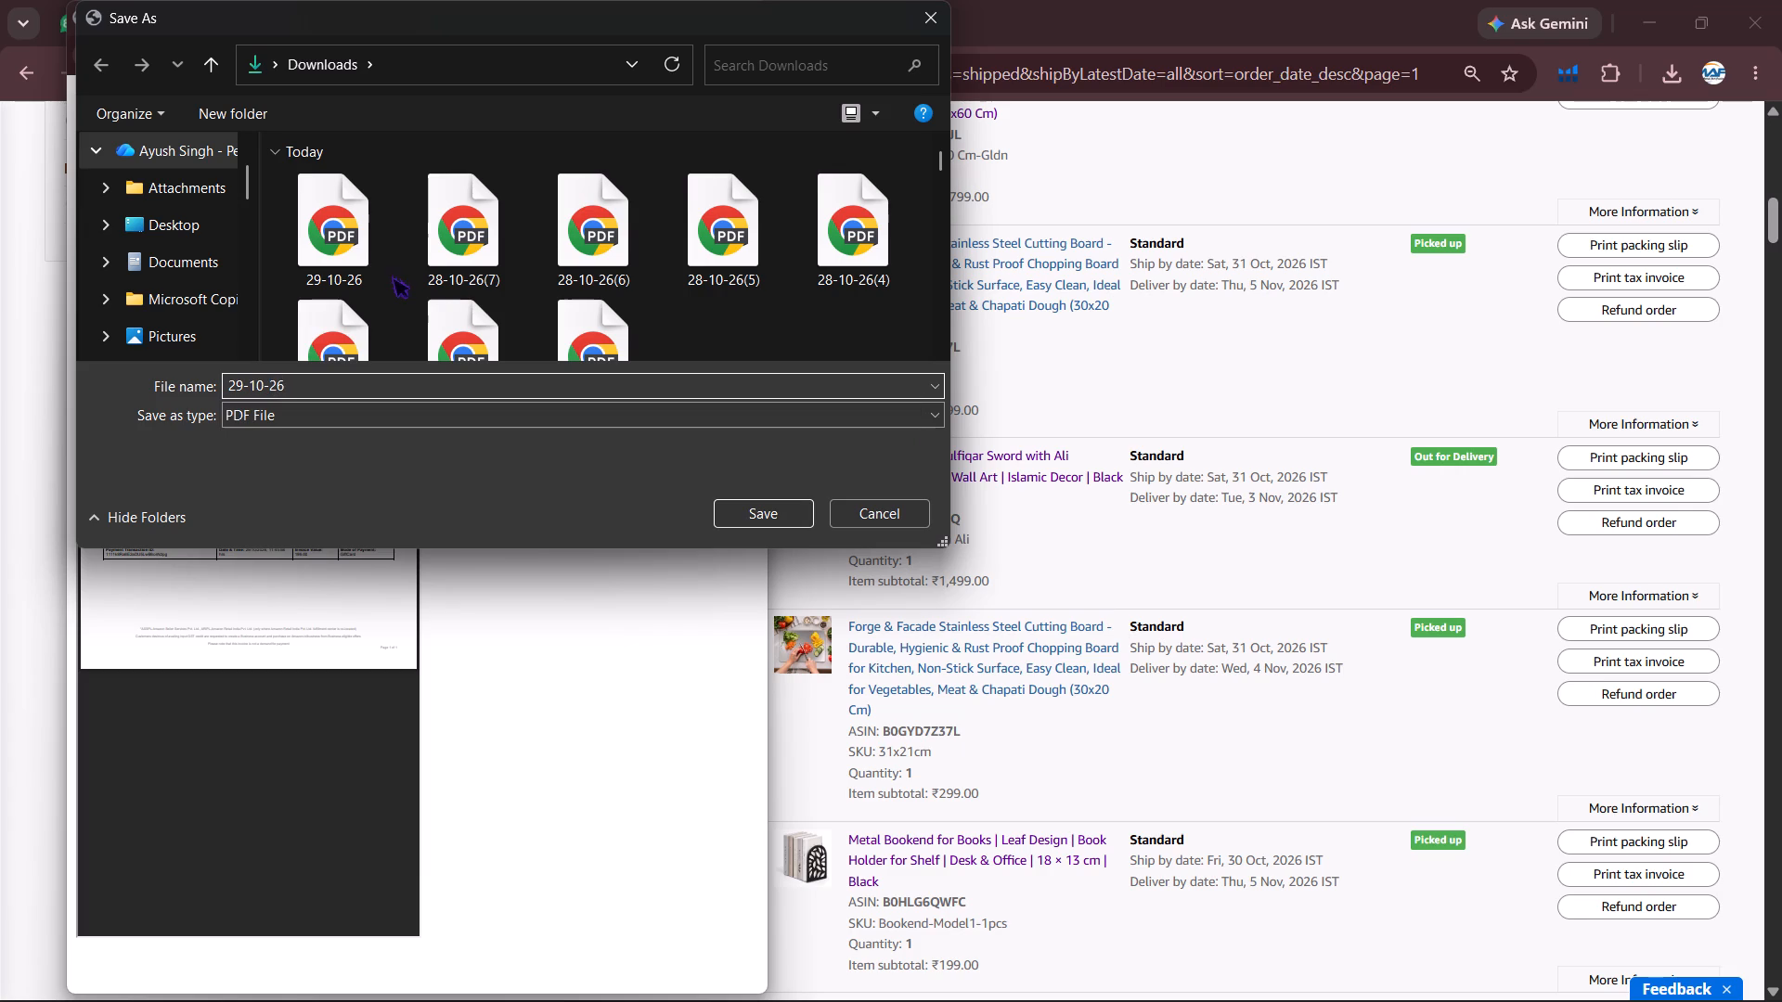
pyautogui.press('2')
pyautogui.hotkey('shift', ')')
pyautogui.press('Return')
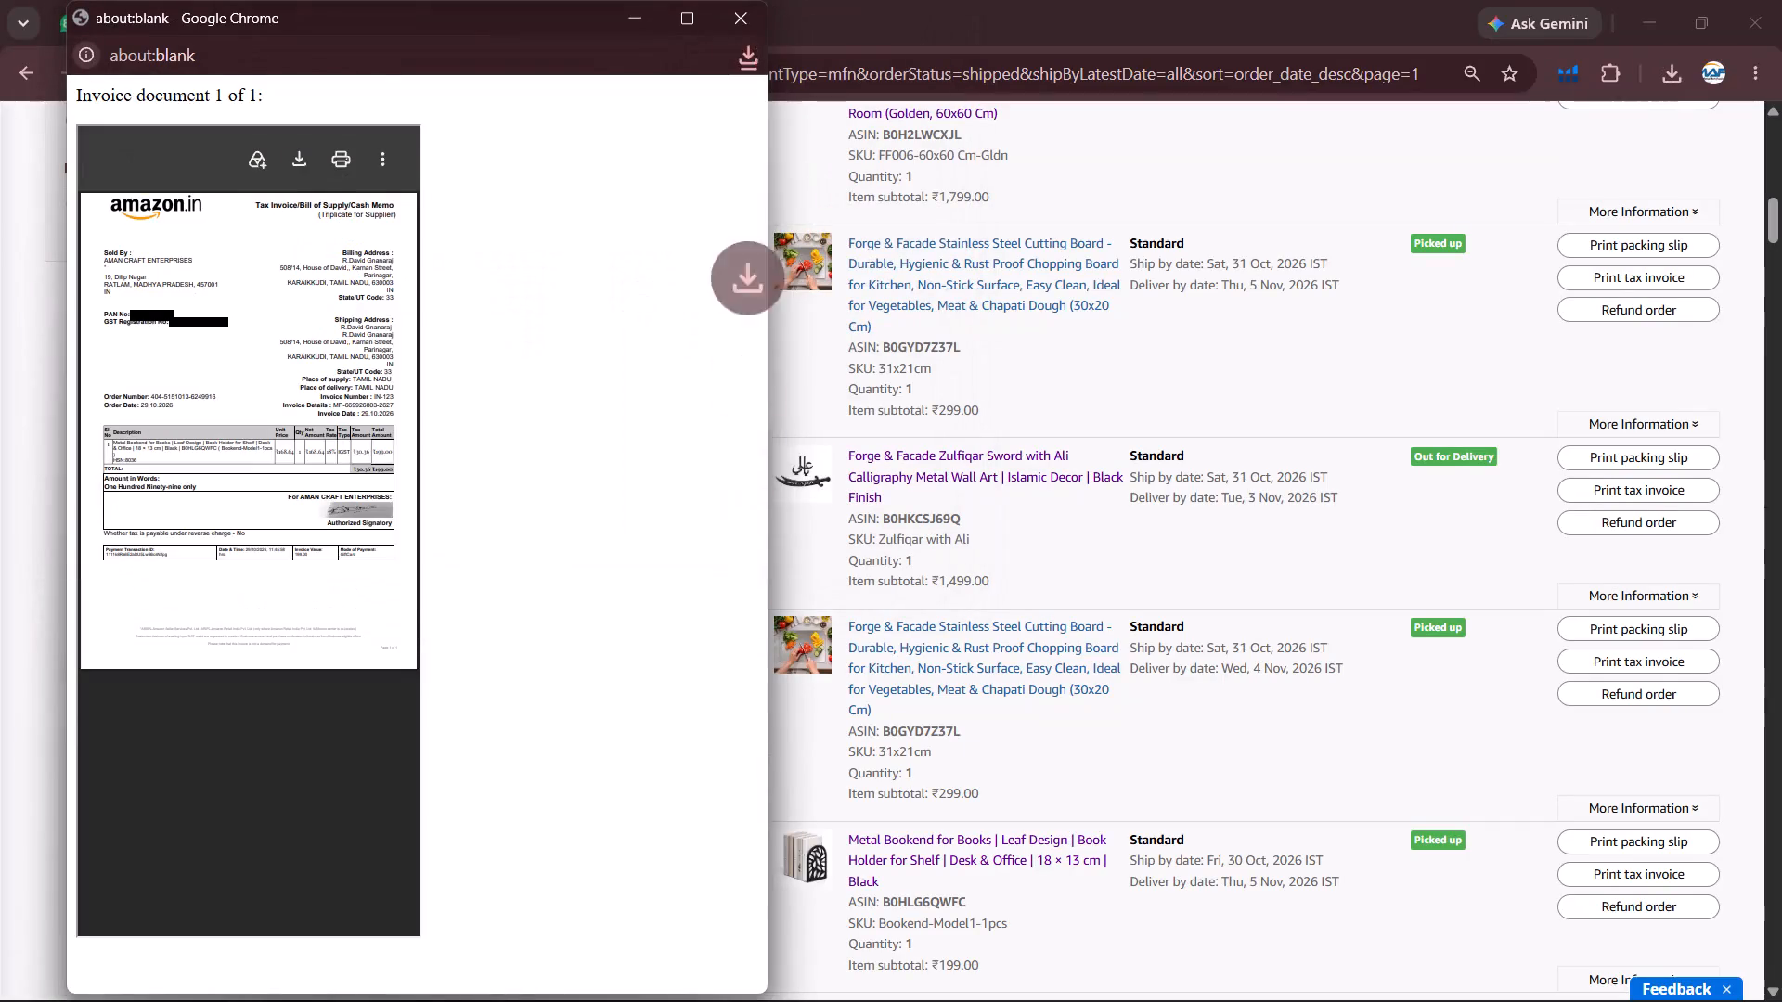
pyautogui.click(745, 6)
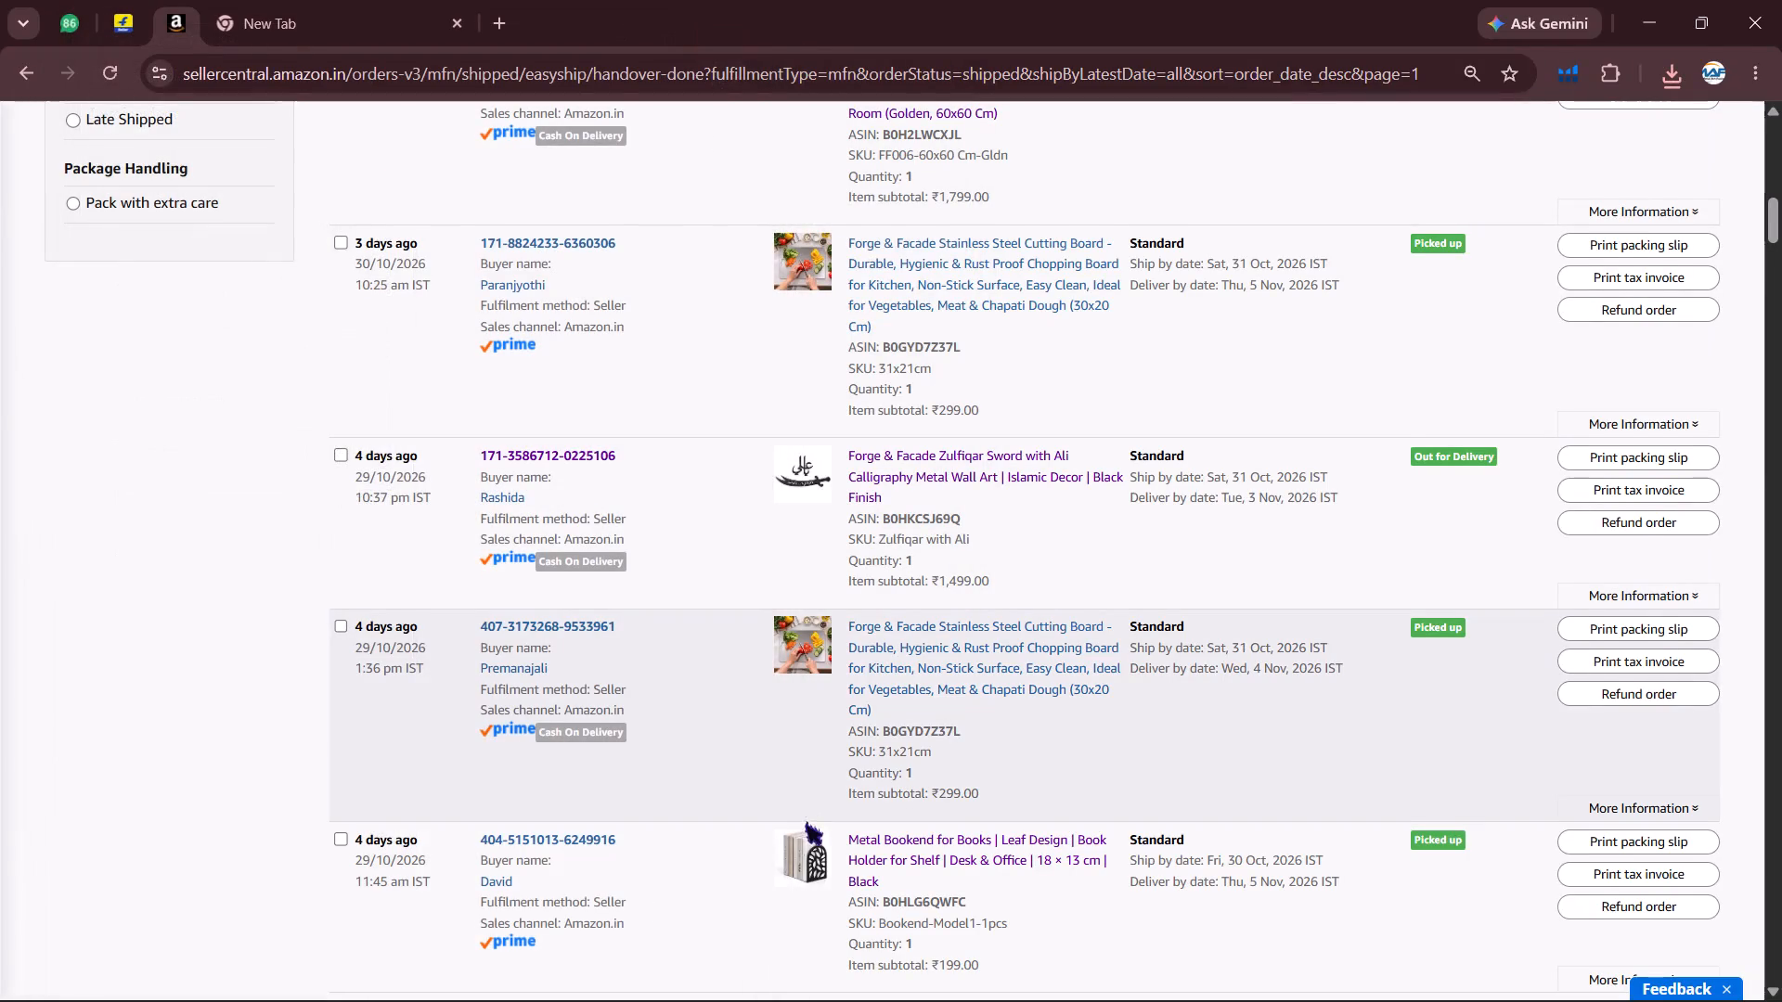
# Download the tax invoice of the 29 October 1:36 pm order to Downloads as 29-10-26(3), and close the invoice window.
pyautogui.scroll(2, 805, 817)
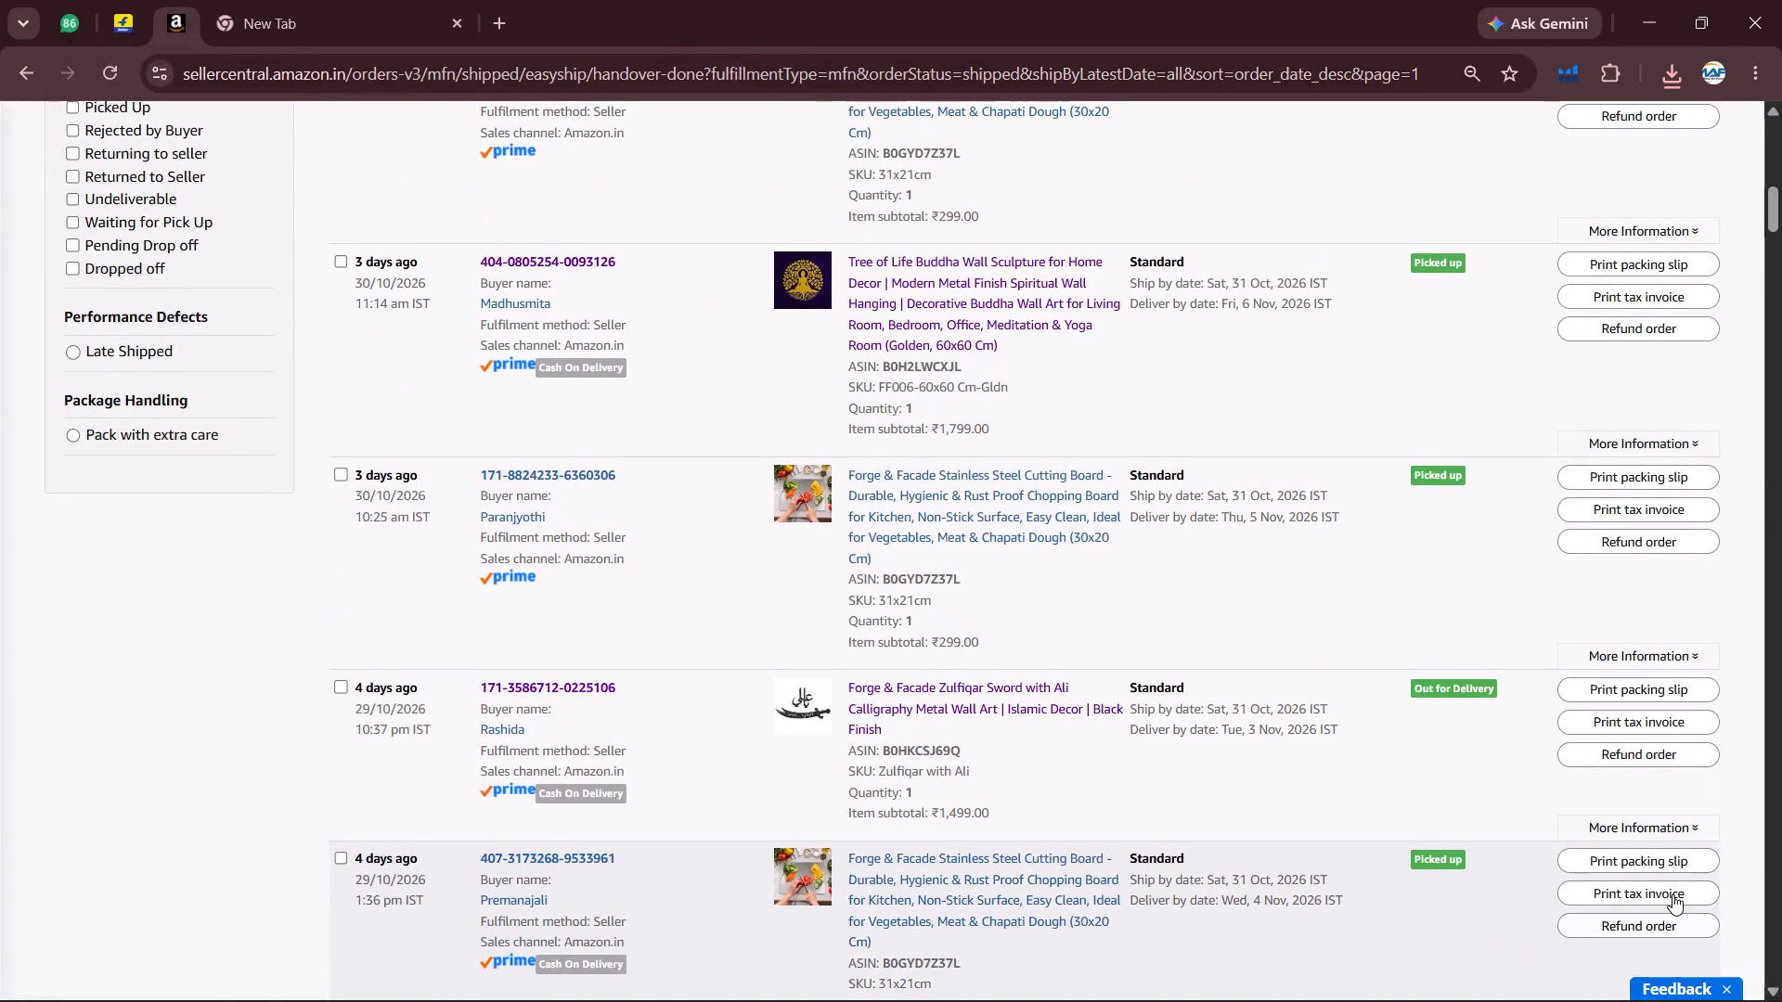
pyautogui.click(1672, 894)
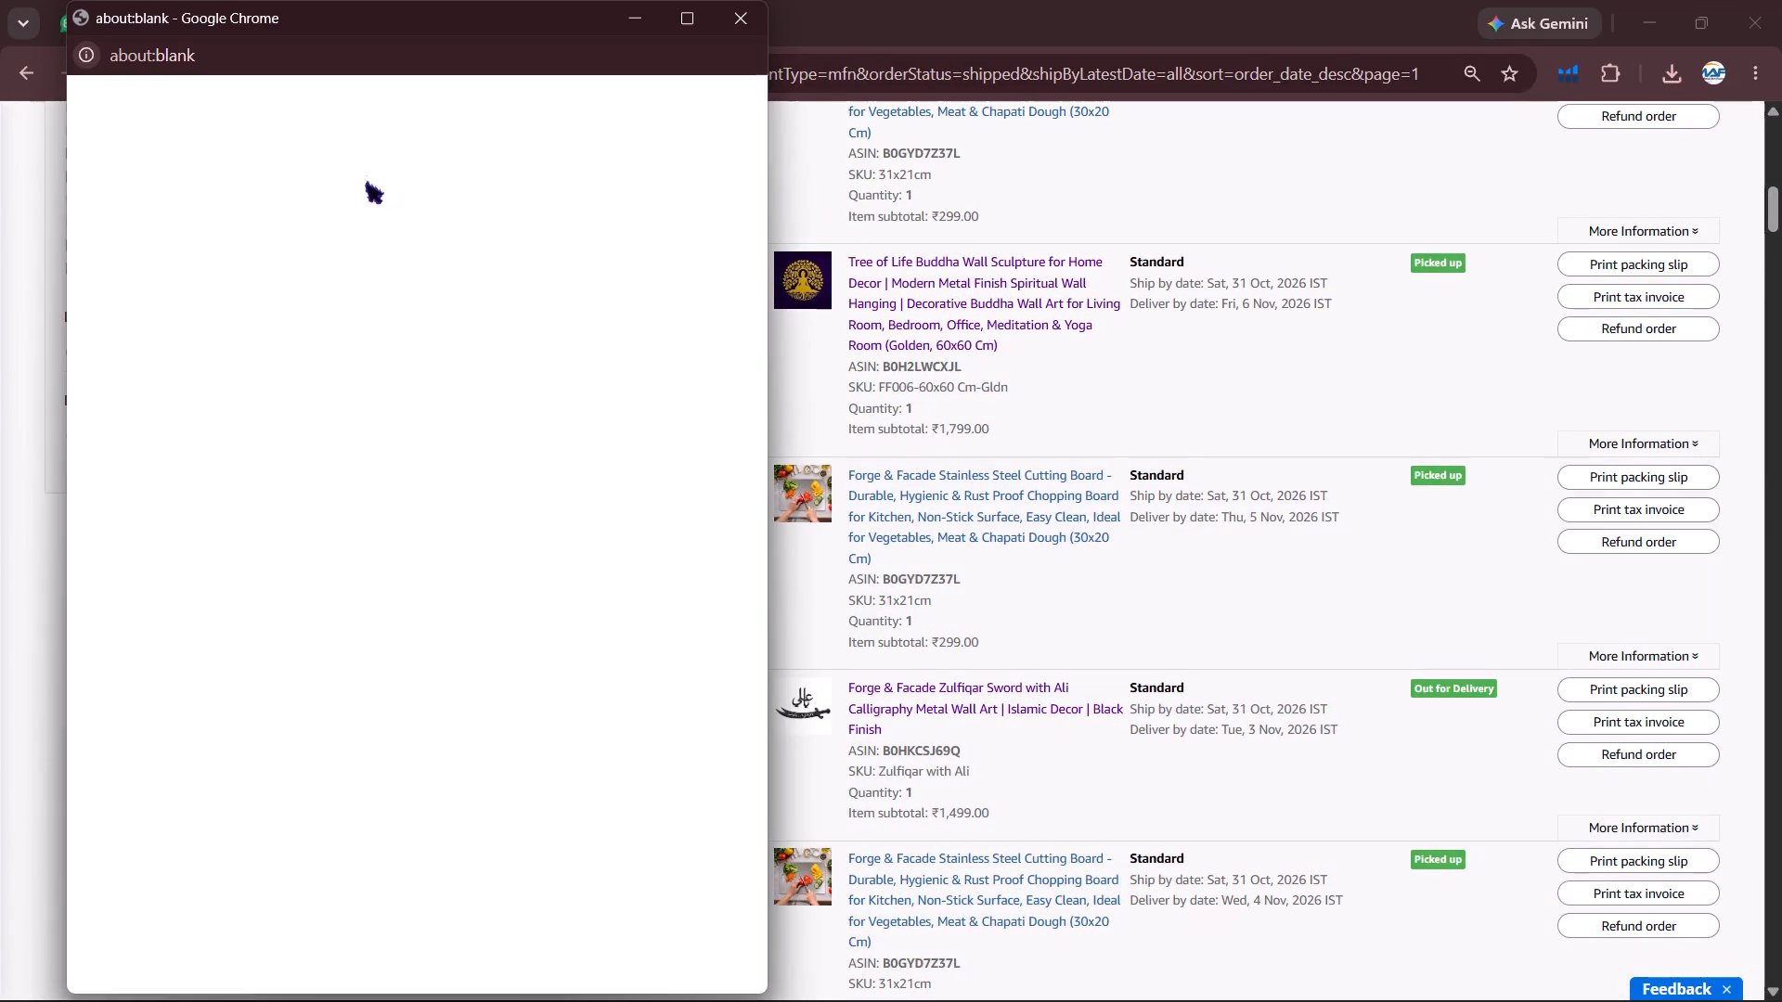
pyautogui.click(291, 161)
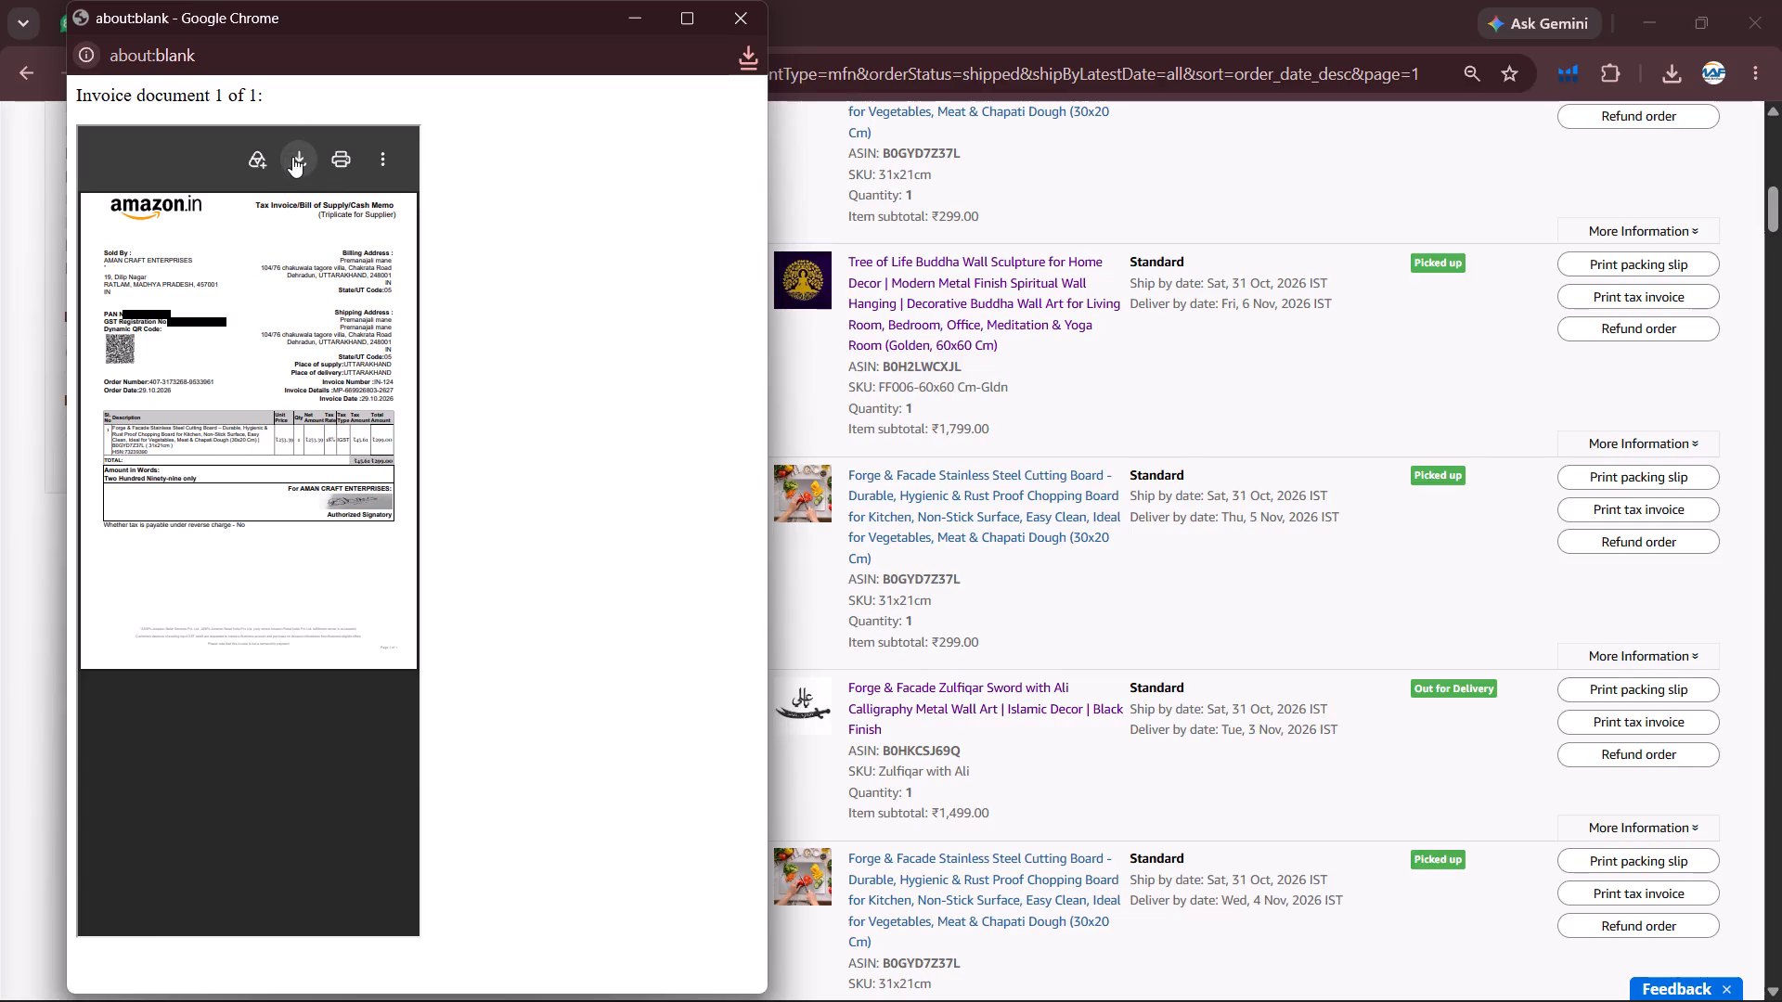
pyautogui.write('29-10-26')
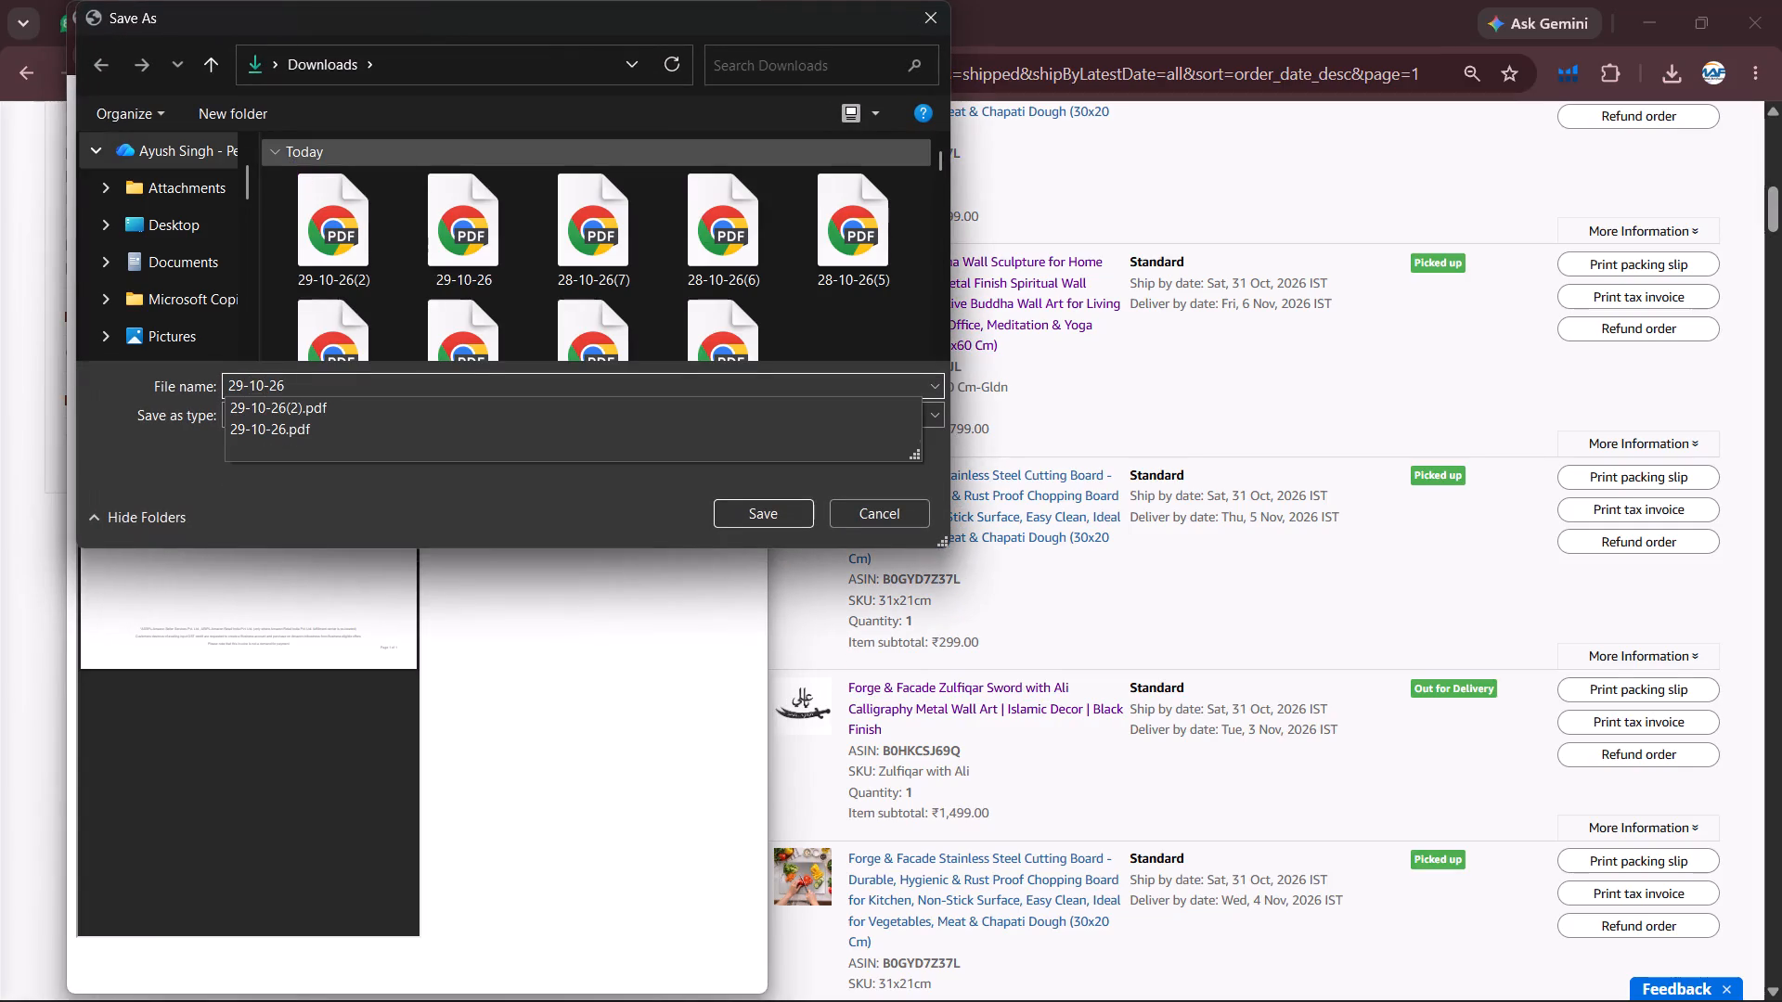
pyautogui.hotkey('shift', '(')
pyautogui.press('3')
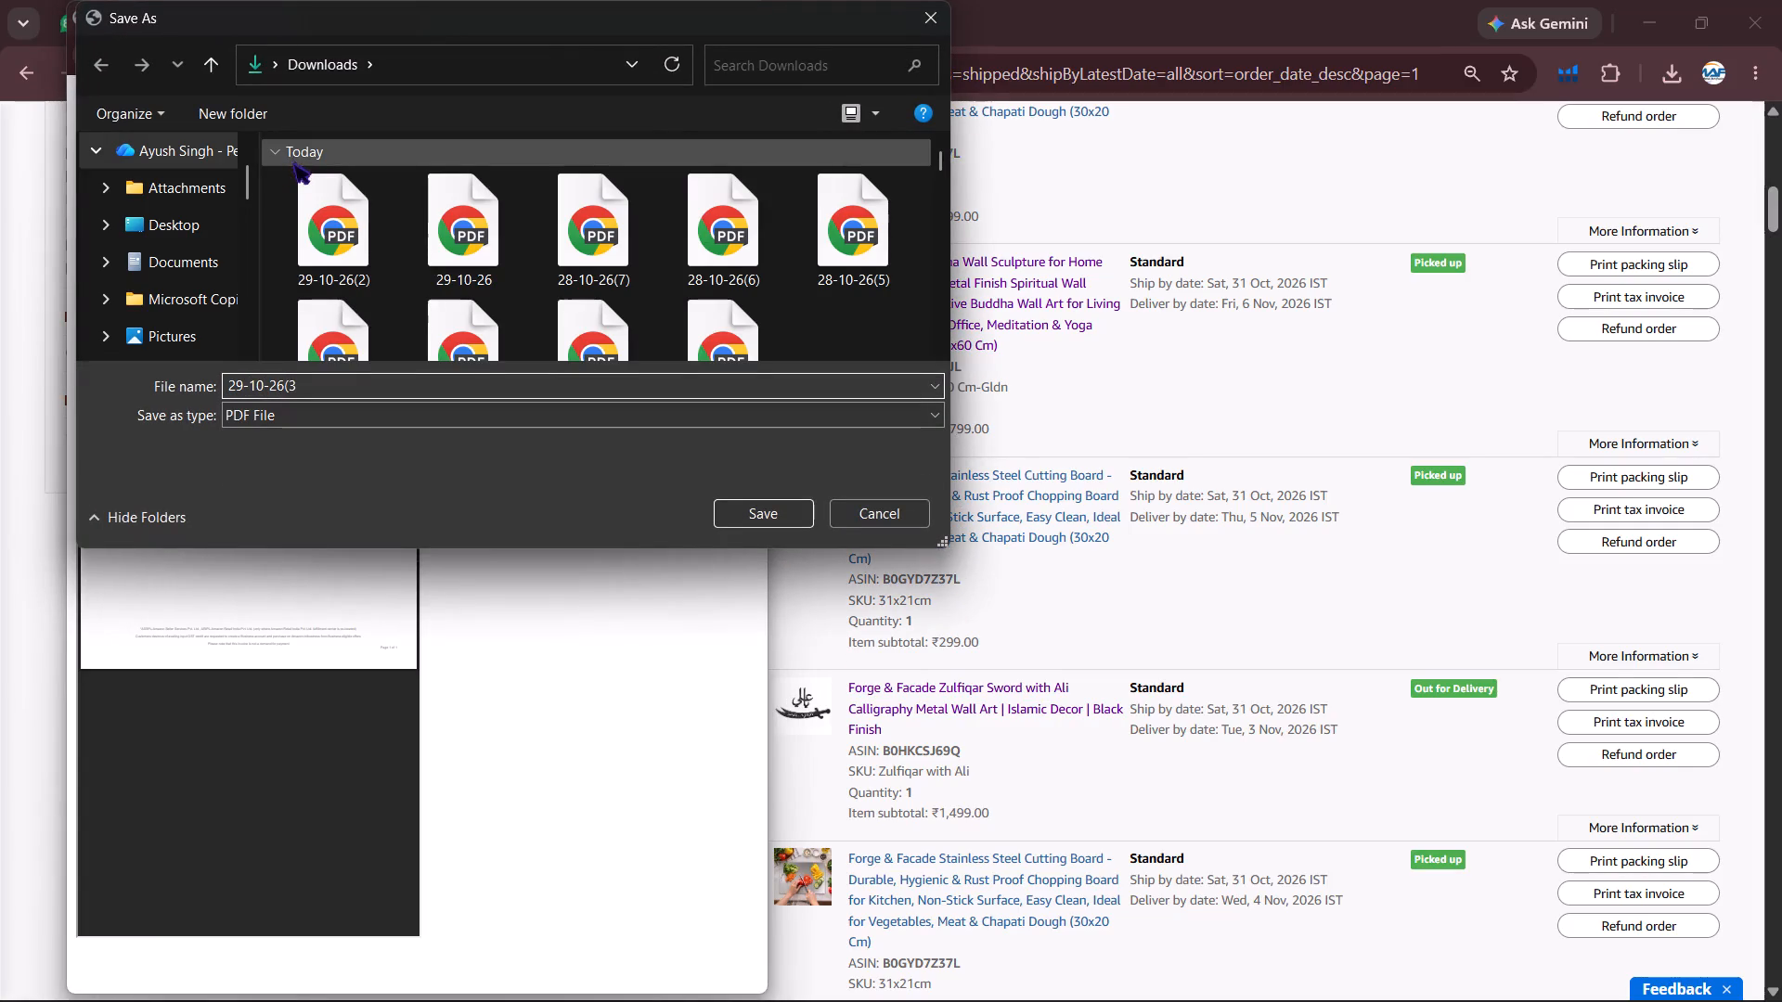
pyautogui.hotkey('shift', ')')
pyautogui.press('Return')
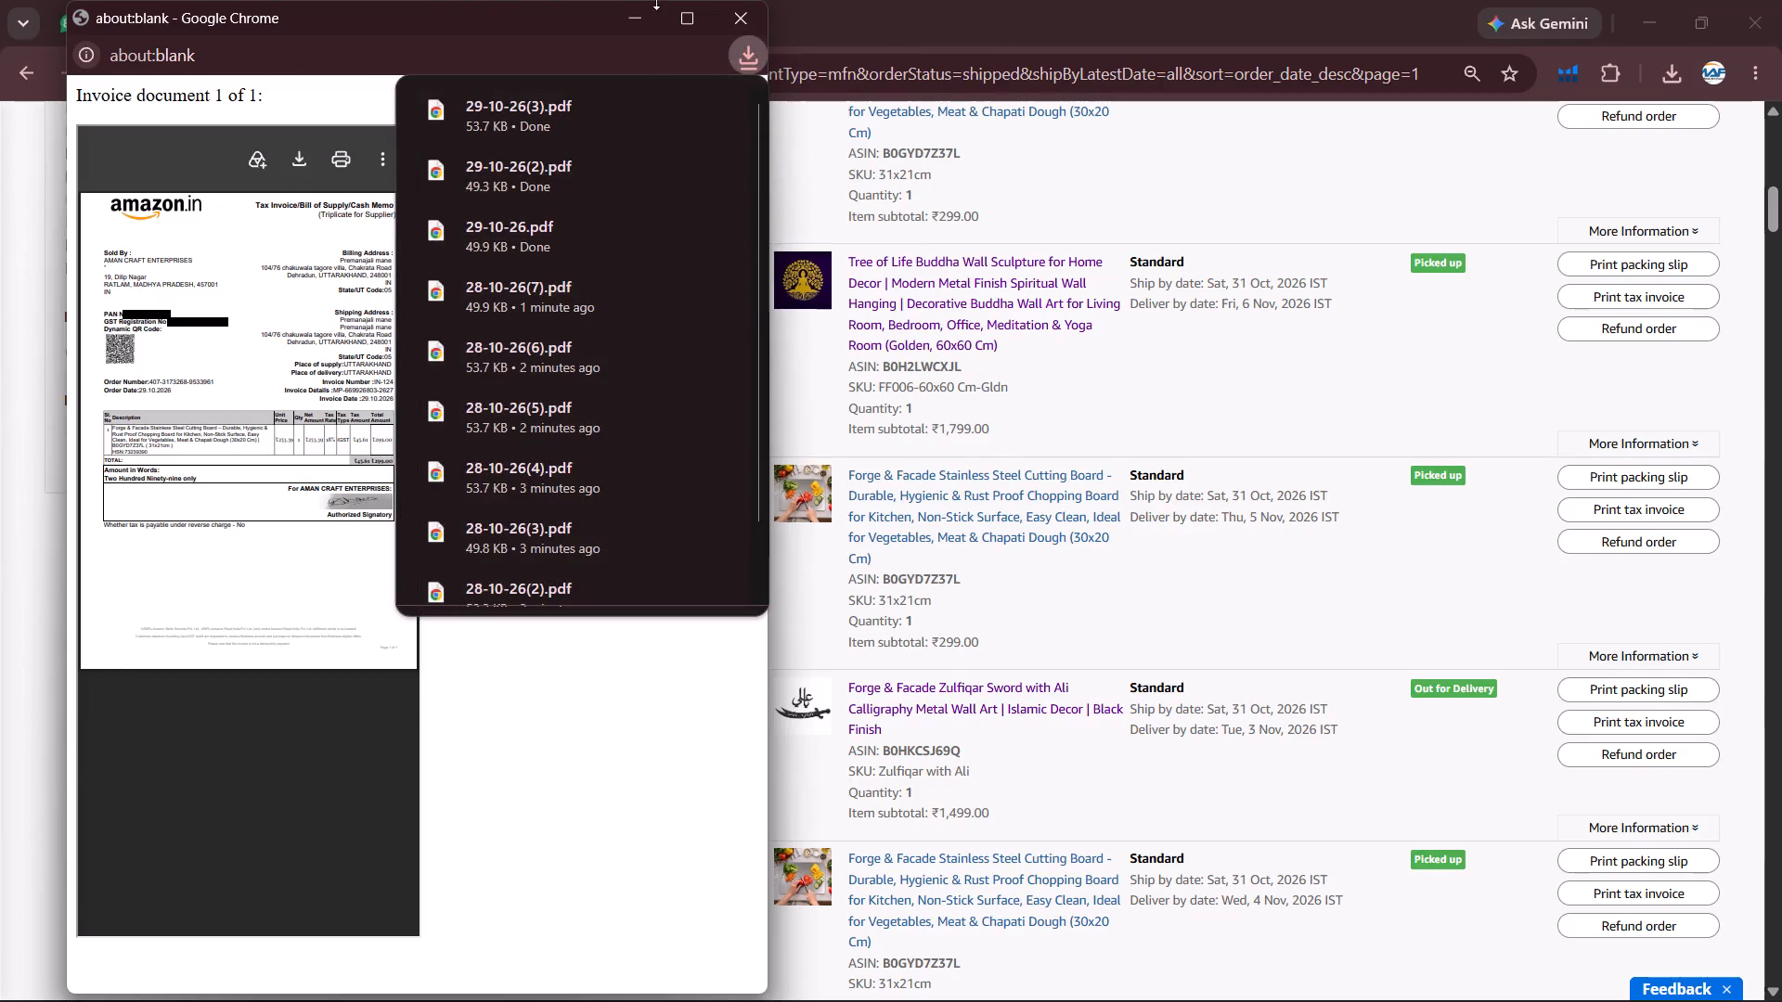
pyautogui.click(748, 14)
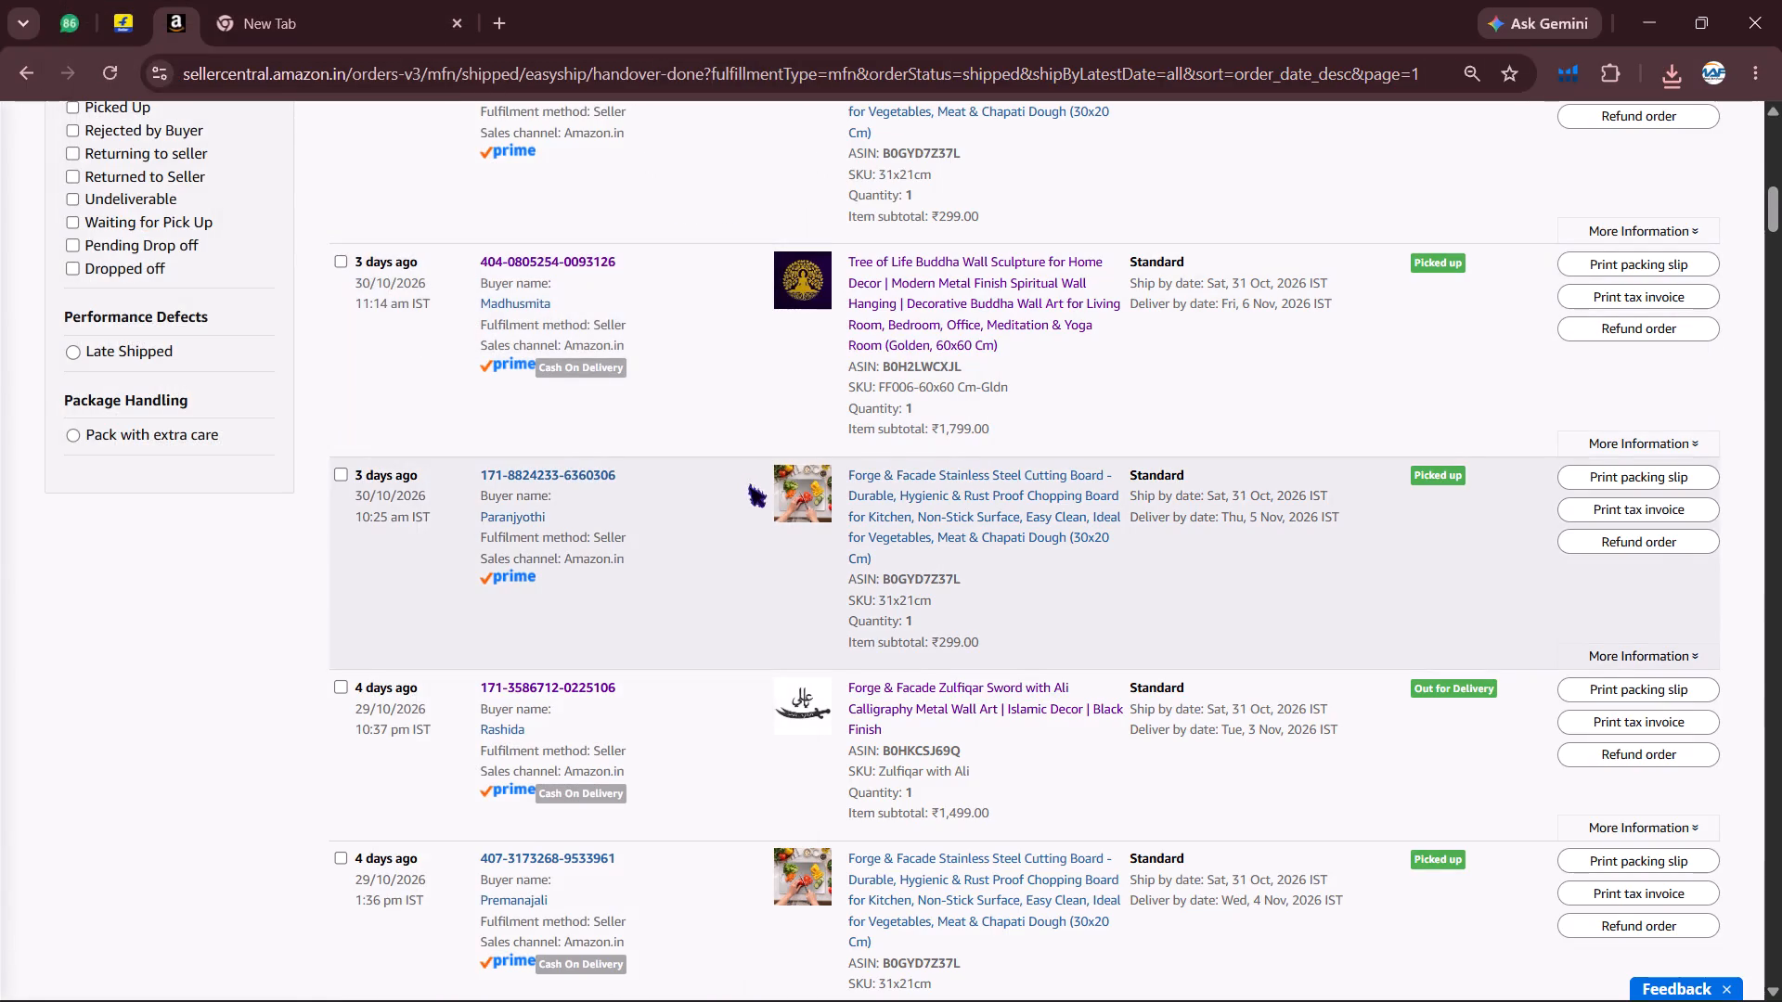
# Download the tax invoice of the 29 October 10:37 pm order to Downloads as 29-10-26(4), and close the invoice window.
pyautogui.scroll(1, 763, 821)
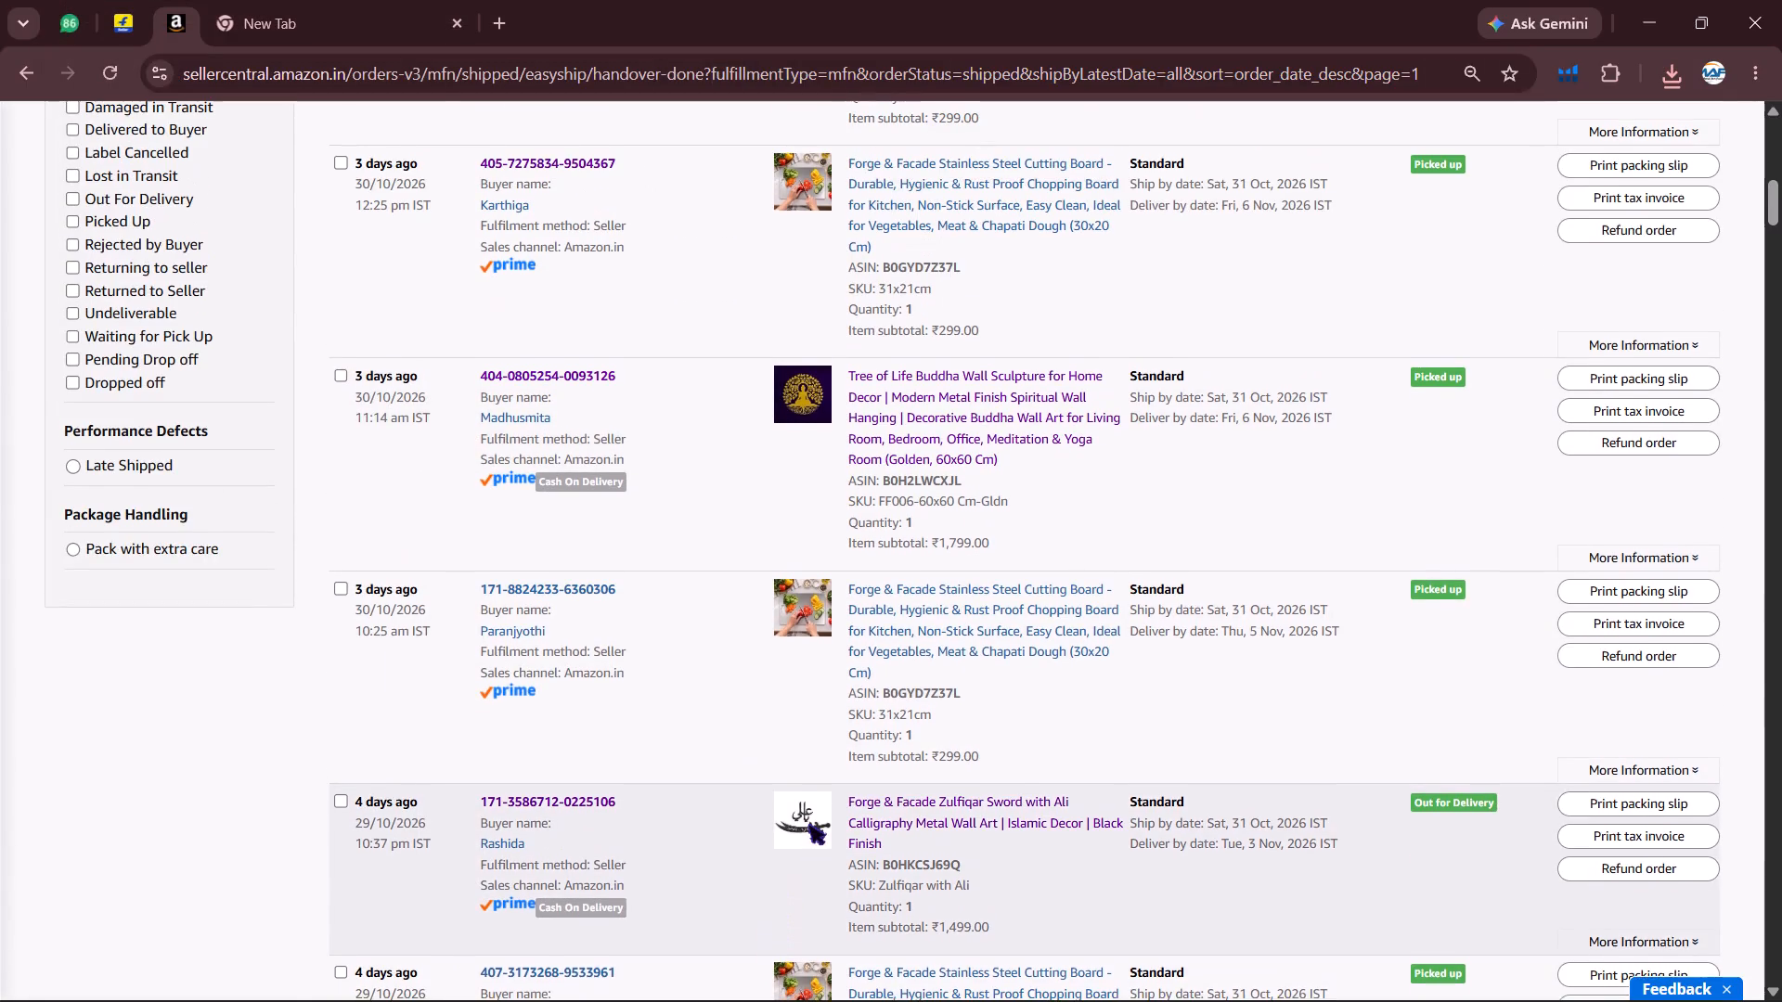
pyautogui.click(1607, 836)
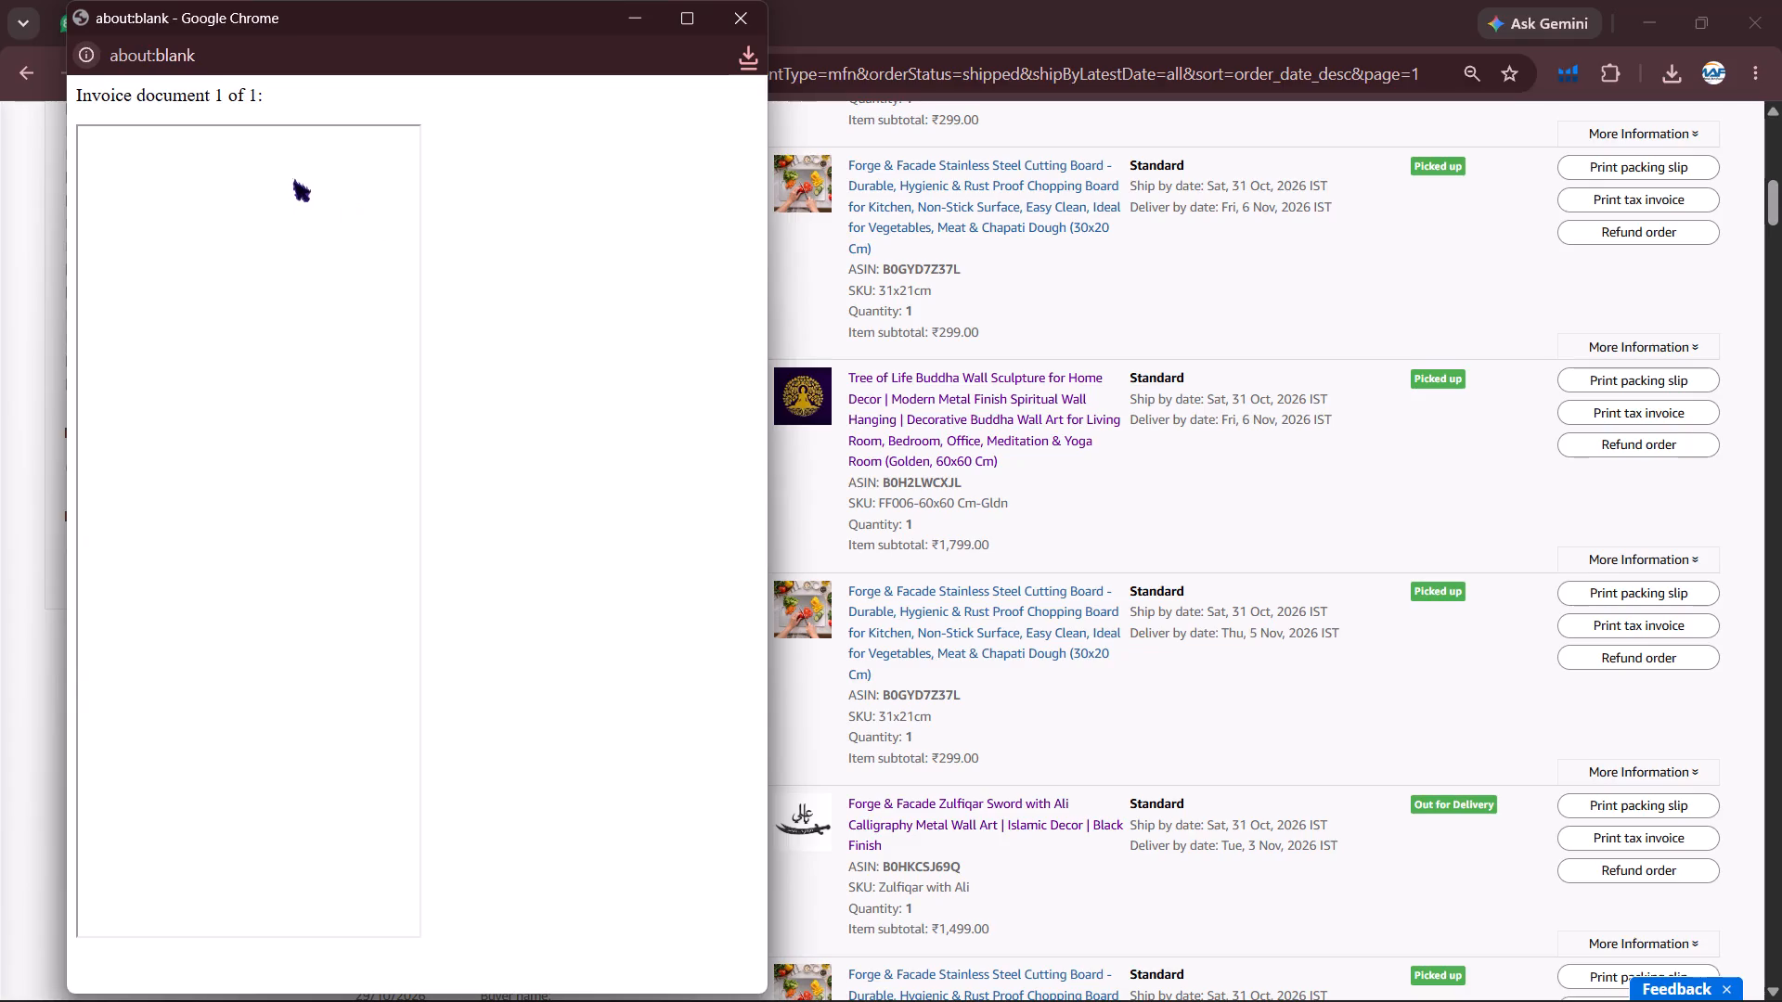
pyautogui.click(303, 167)
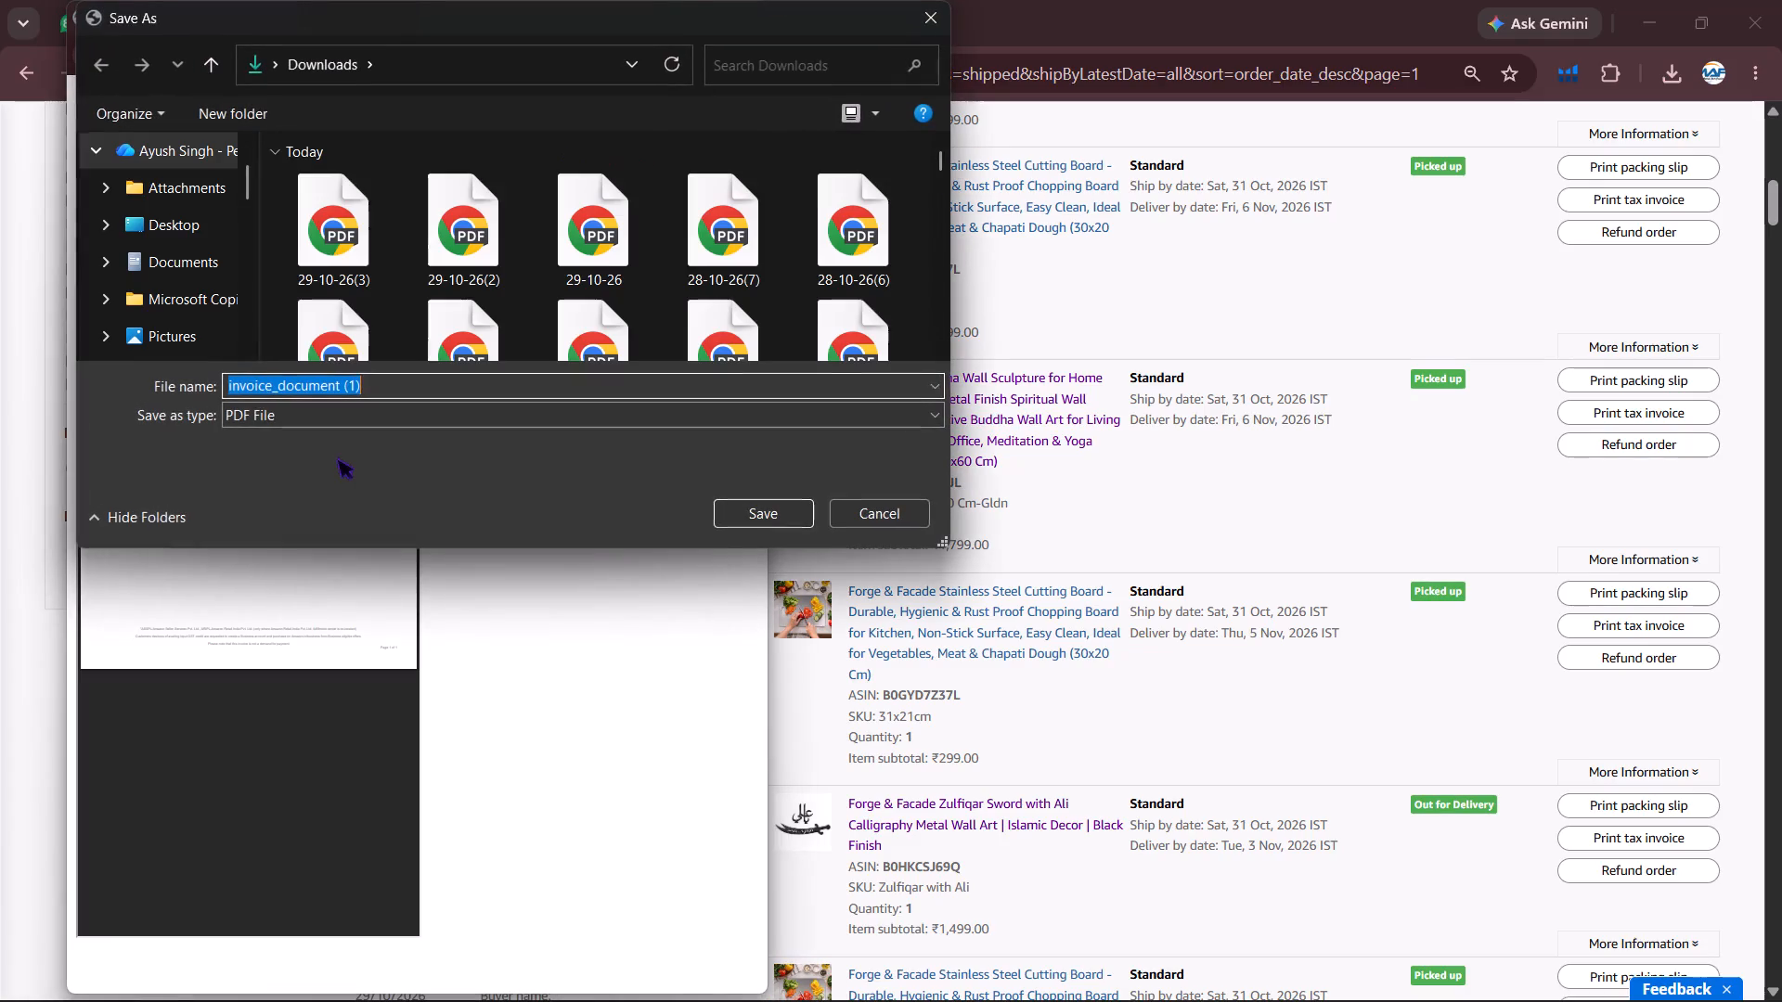
pyautogui.write('29-')
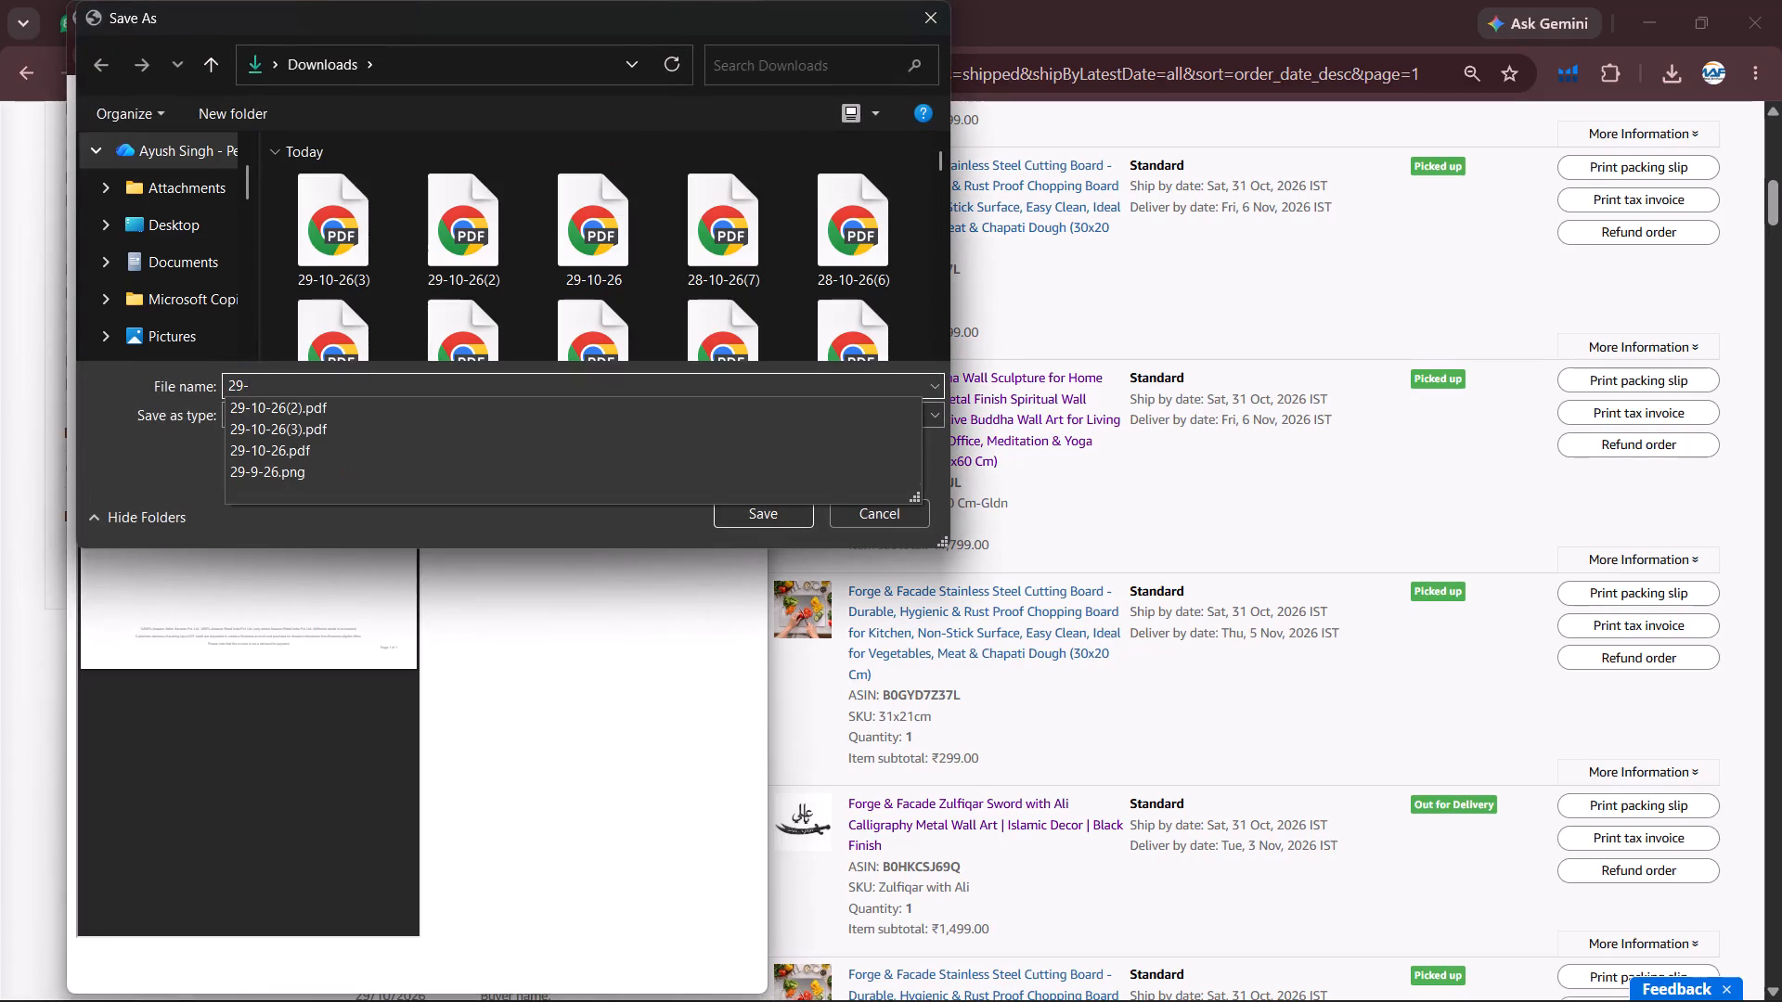
pyautogui.write('10-')
pyautogui.write('26')
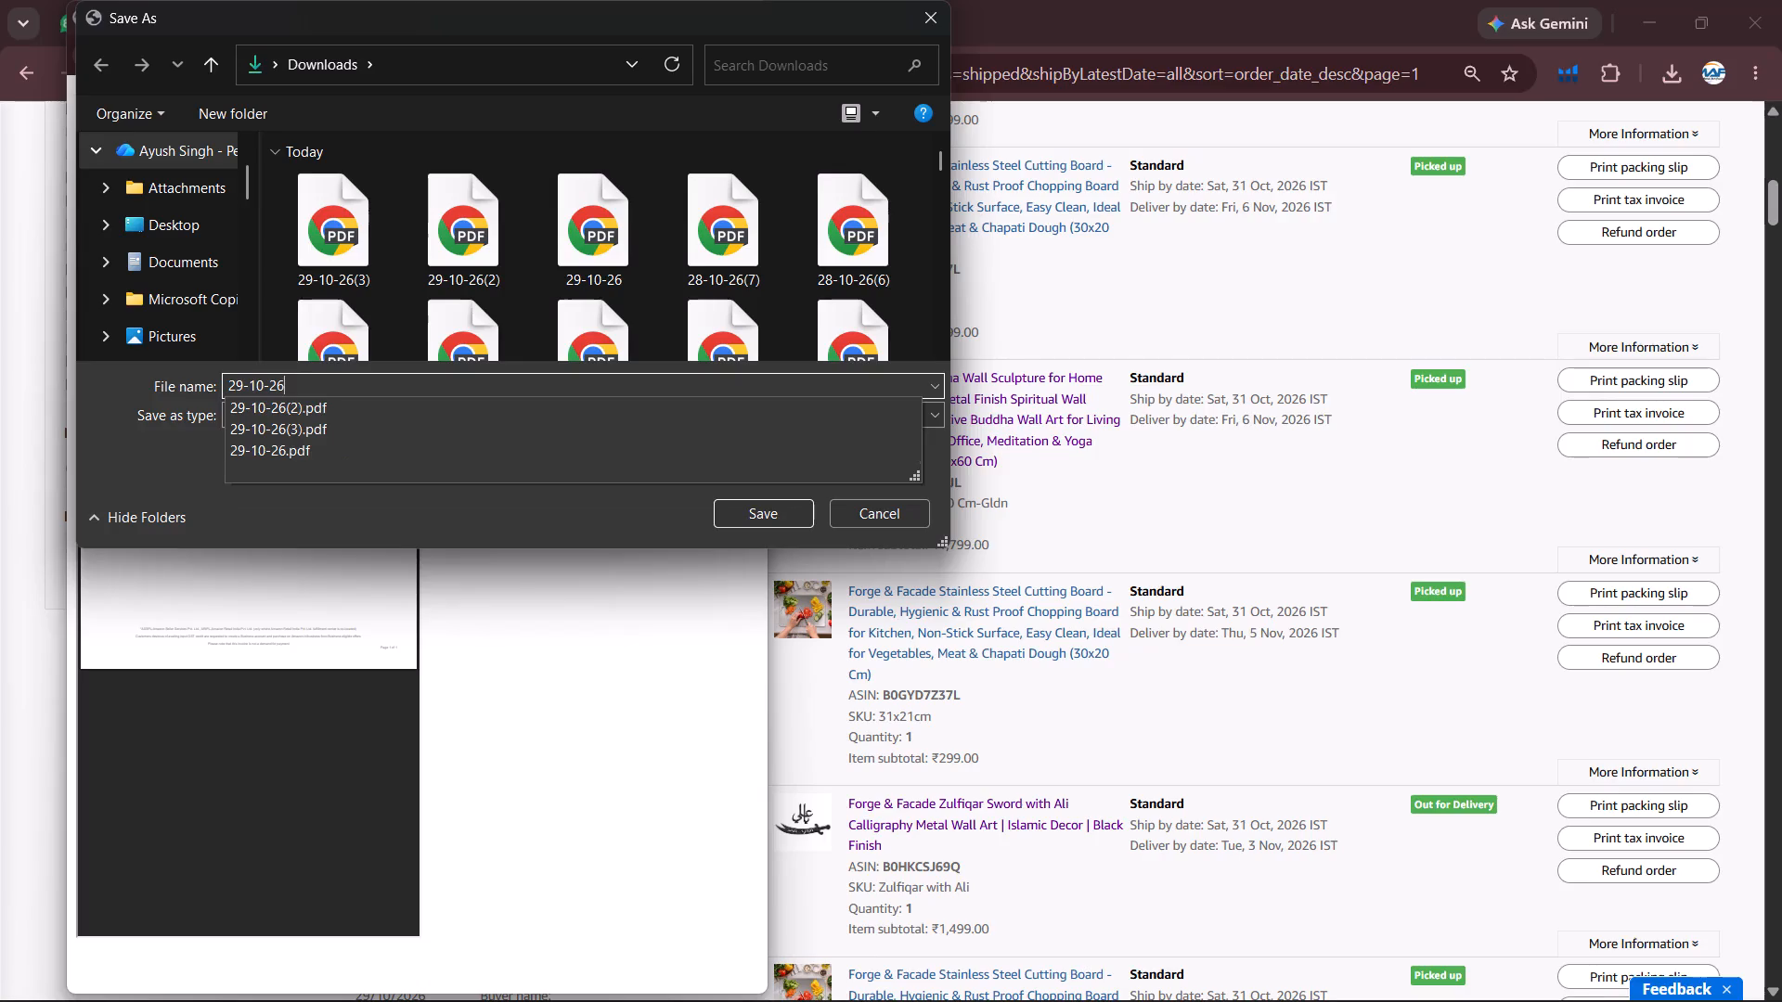
pyautogui.hotkey('shift', '(')
pyautogui.write('4)')
pyautogui.press('Return')
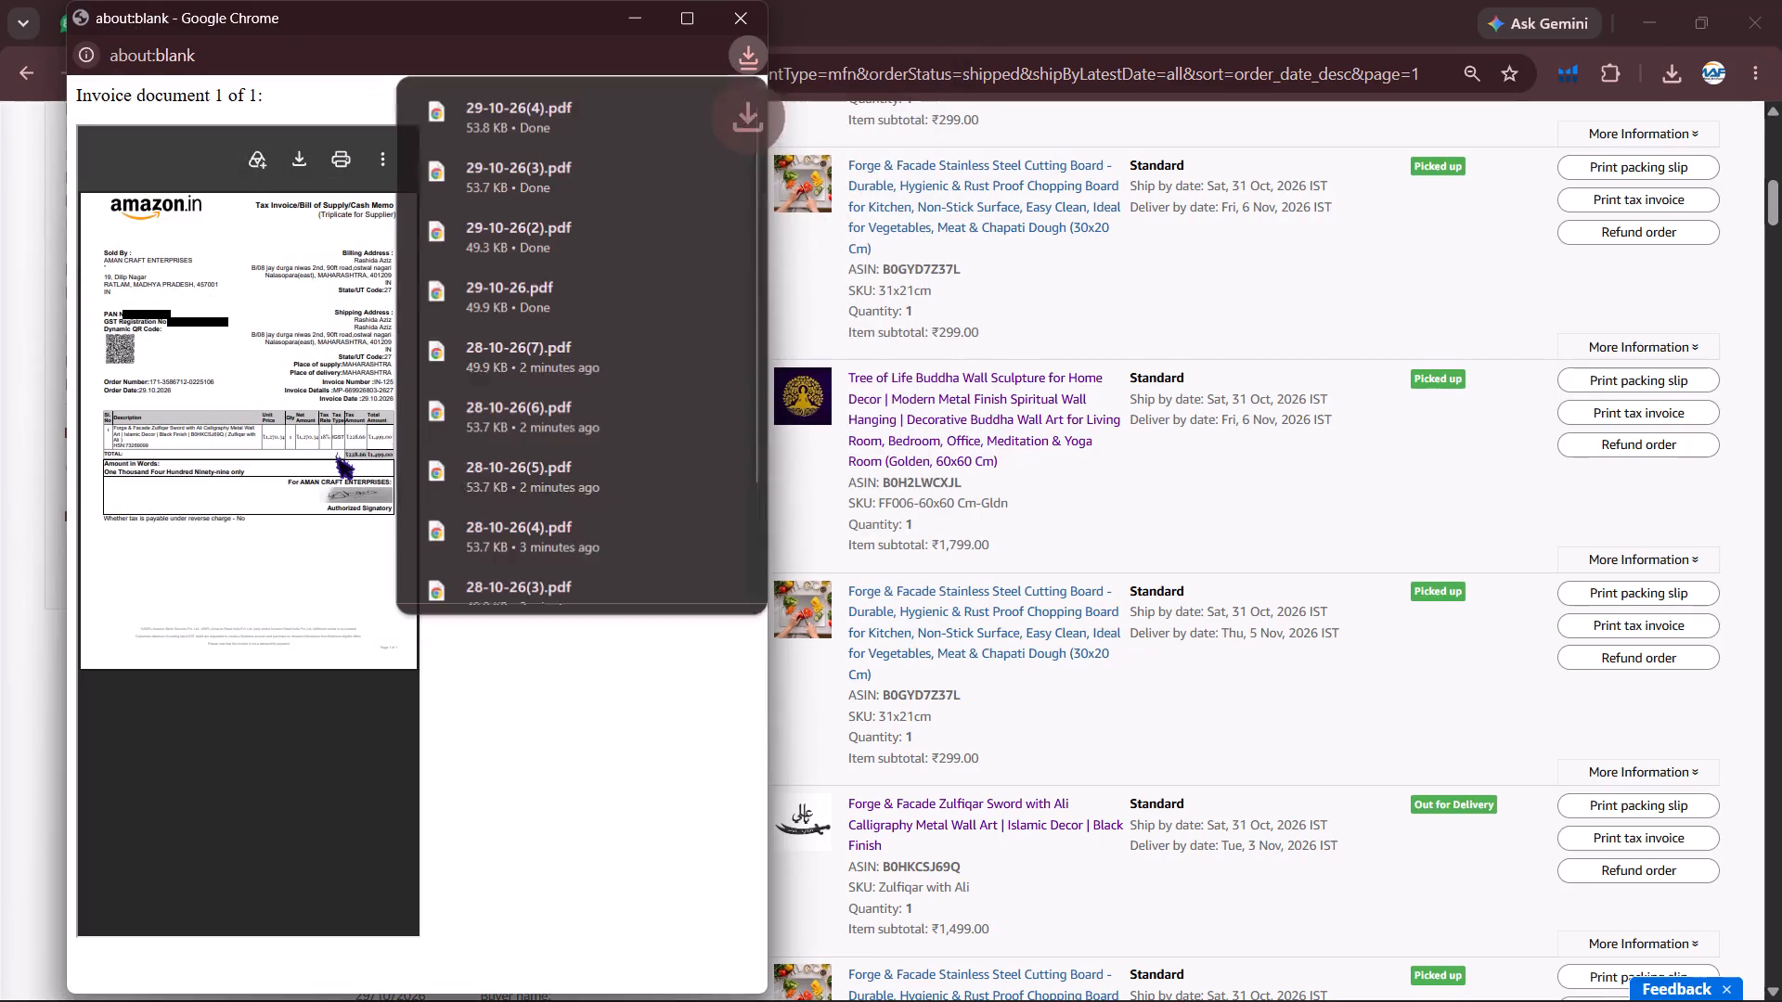
pyautogui.click(735, 7)
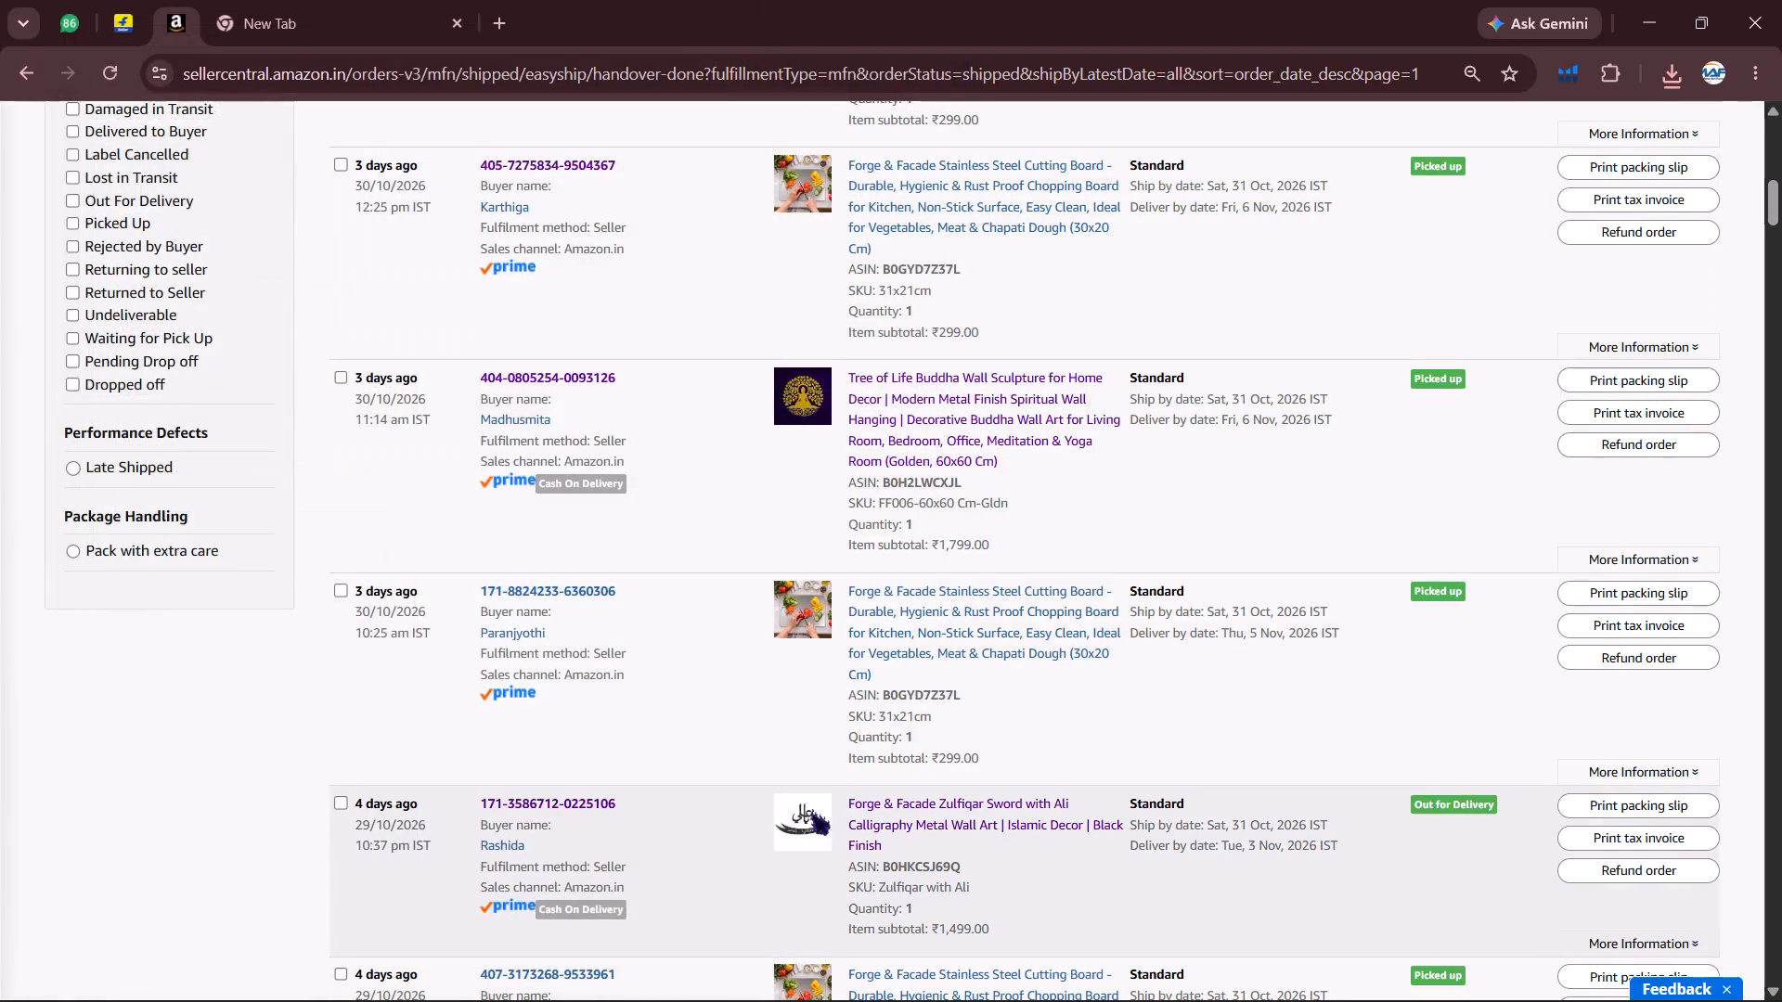
# Download the tax invoice of the 30 October 10:25 am order to Downloads as 30-10-26, and close the invoice window.
pyautogui.scroll(1, 851, 776)
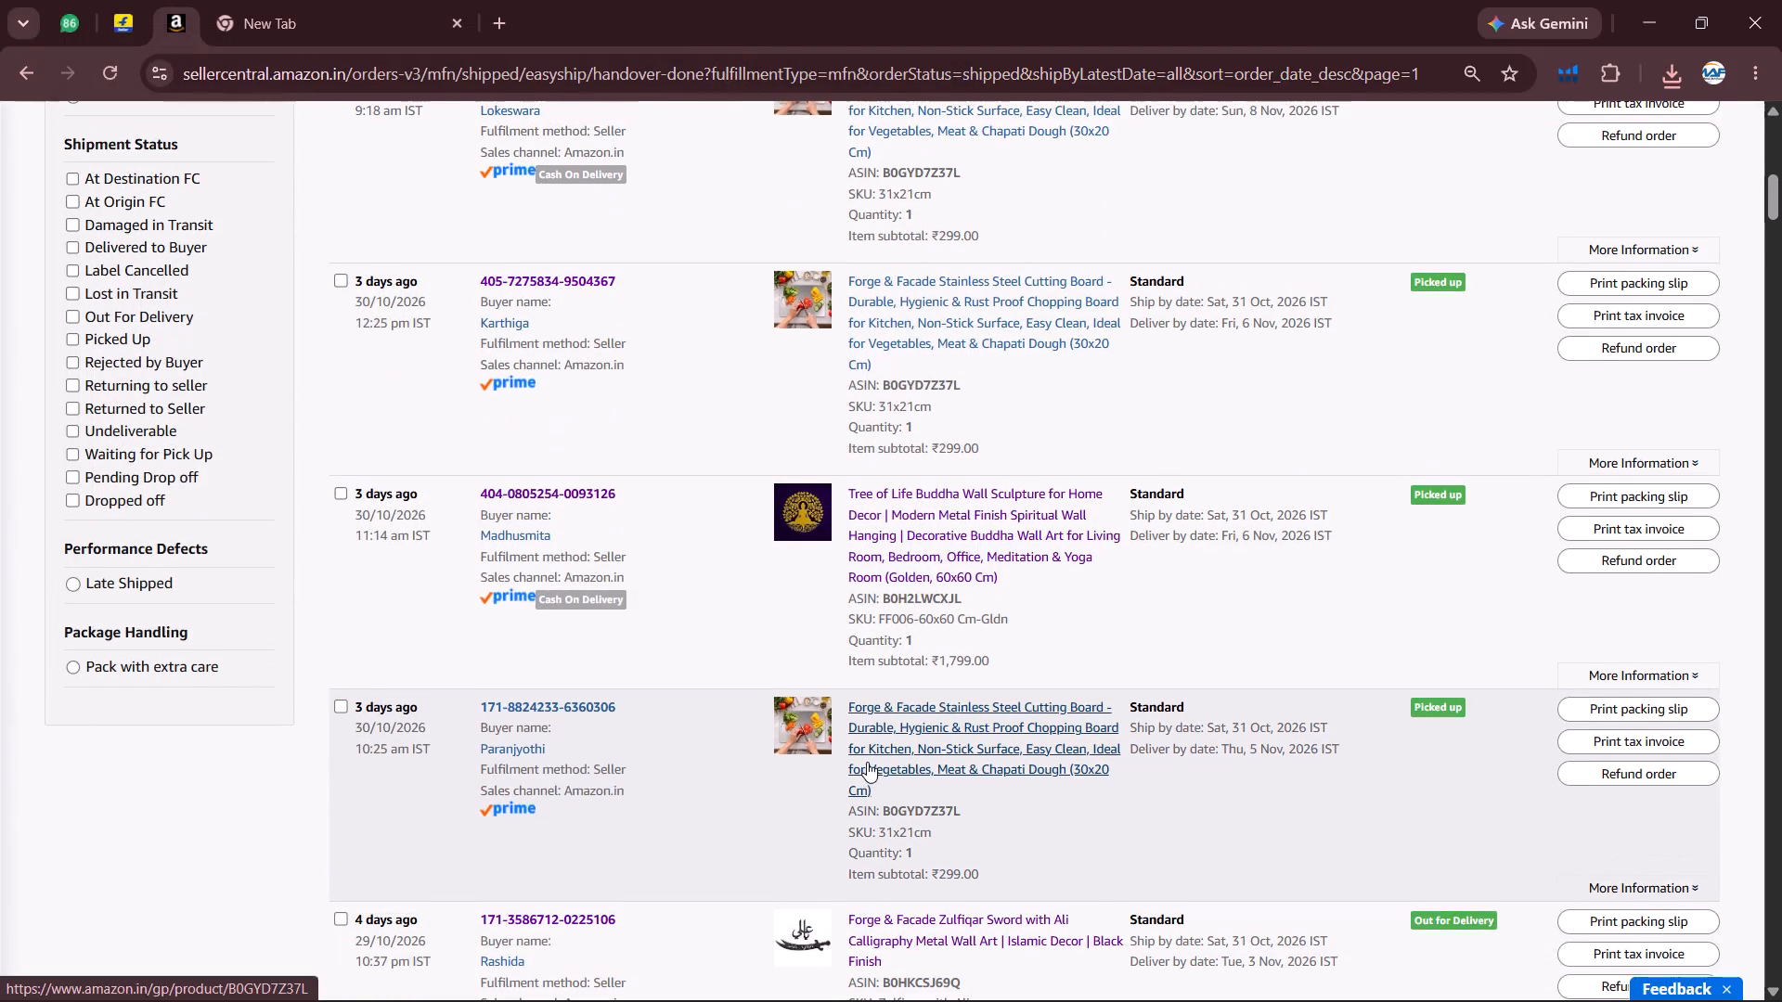
pyautogui.scroll(1, 867, 762)
pyautogui.scroll(-1, 946, 664)
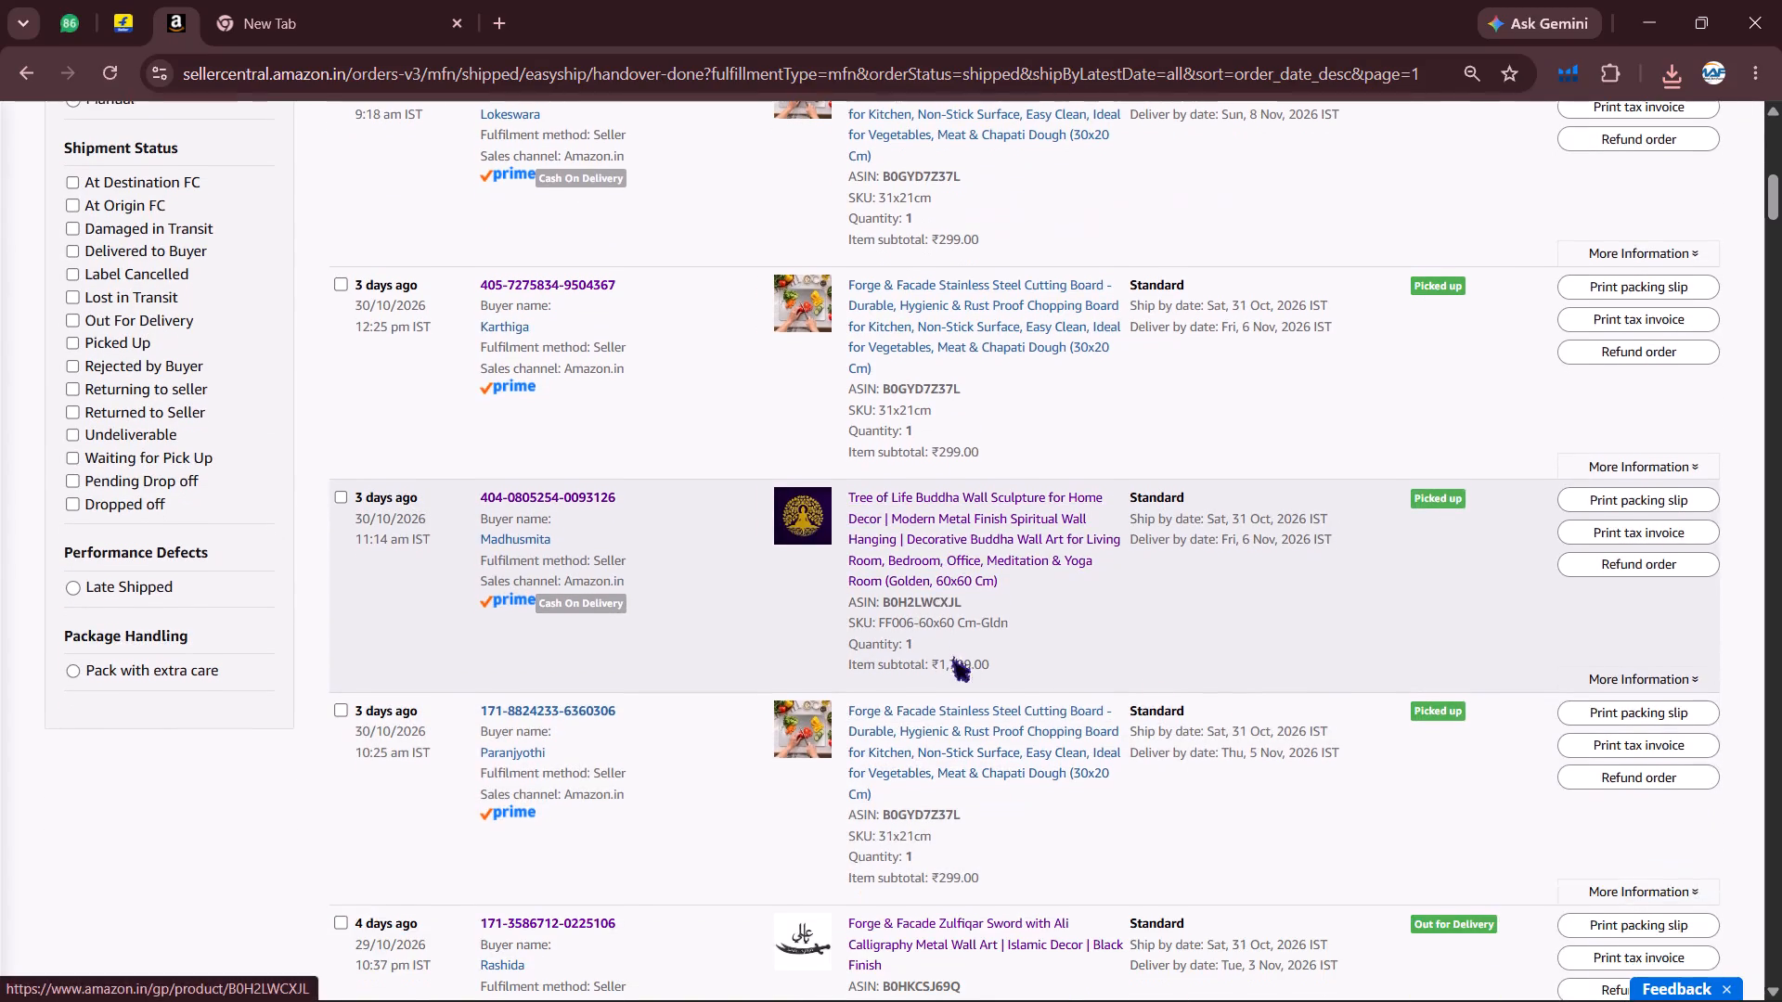
pyautogui.click(1610, 746)
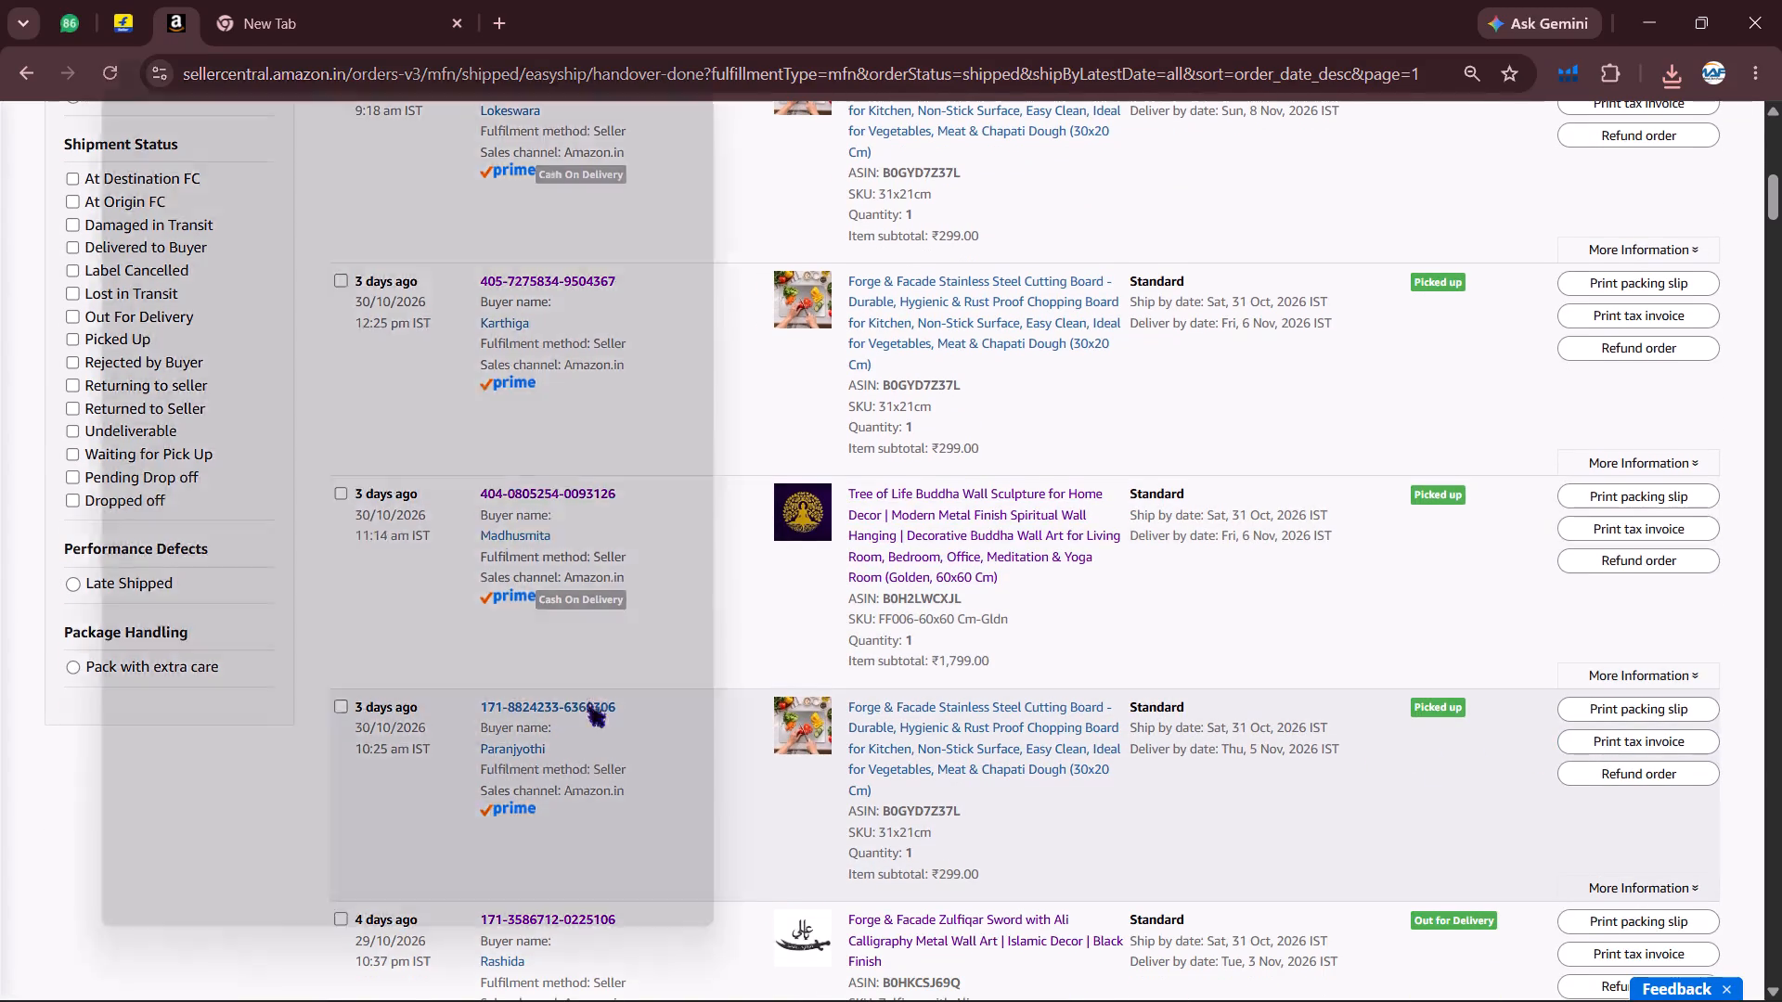
pyautogui.click(294, 169)
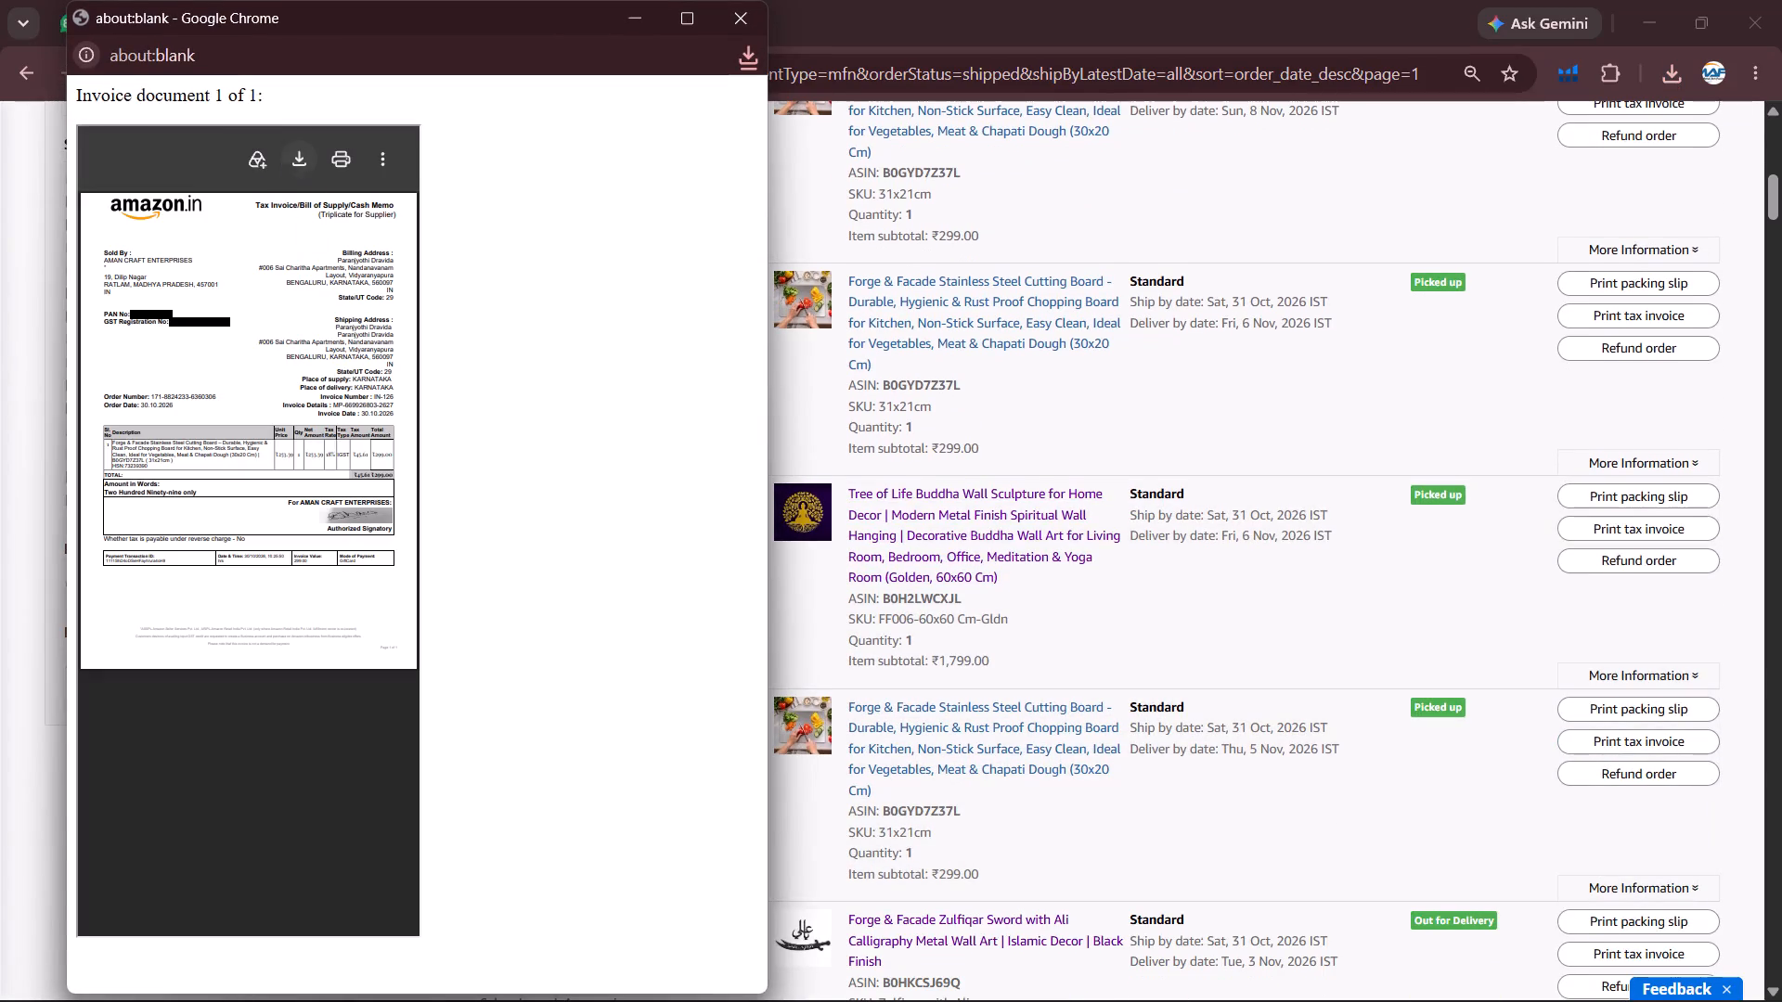
pyautogui.write('30-10-26')
pyautogui.press('Return')
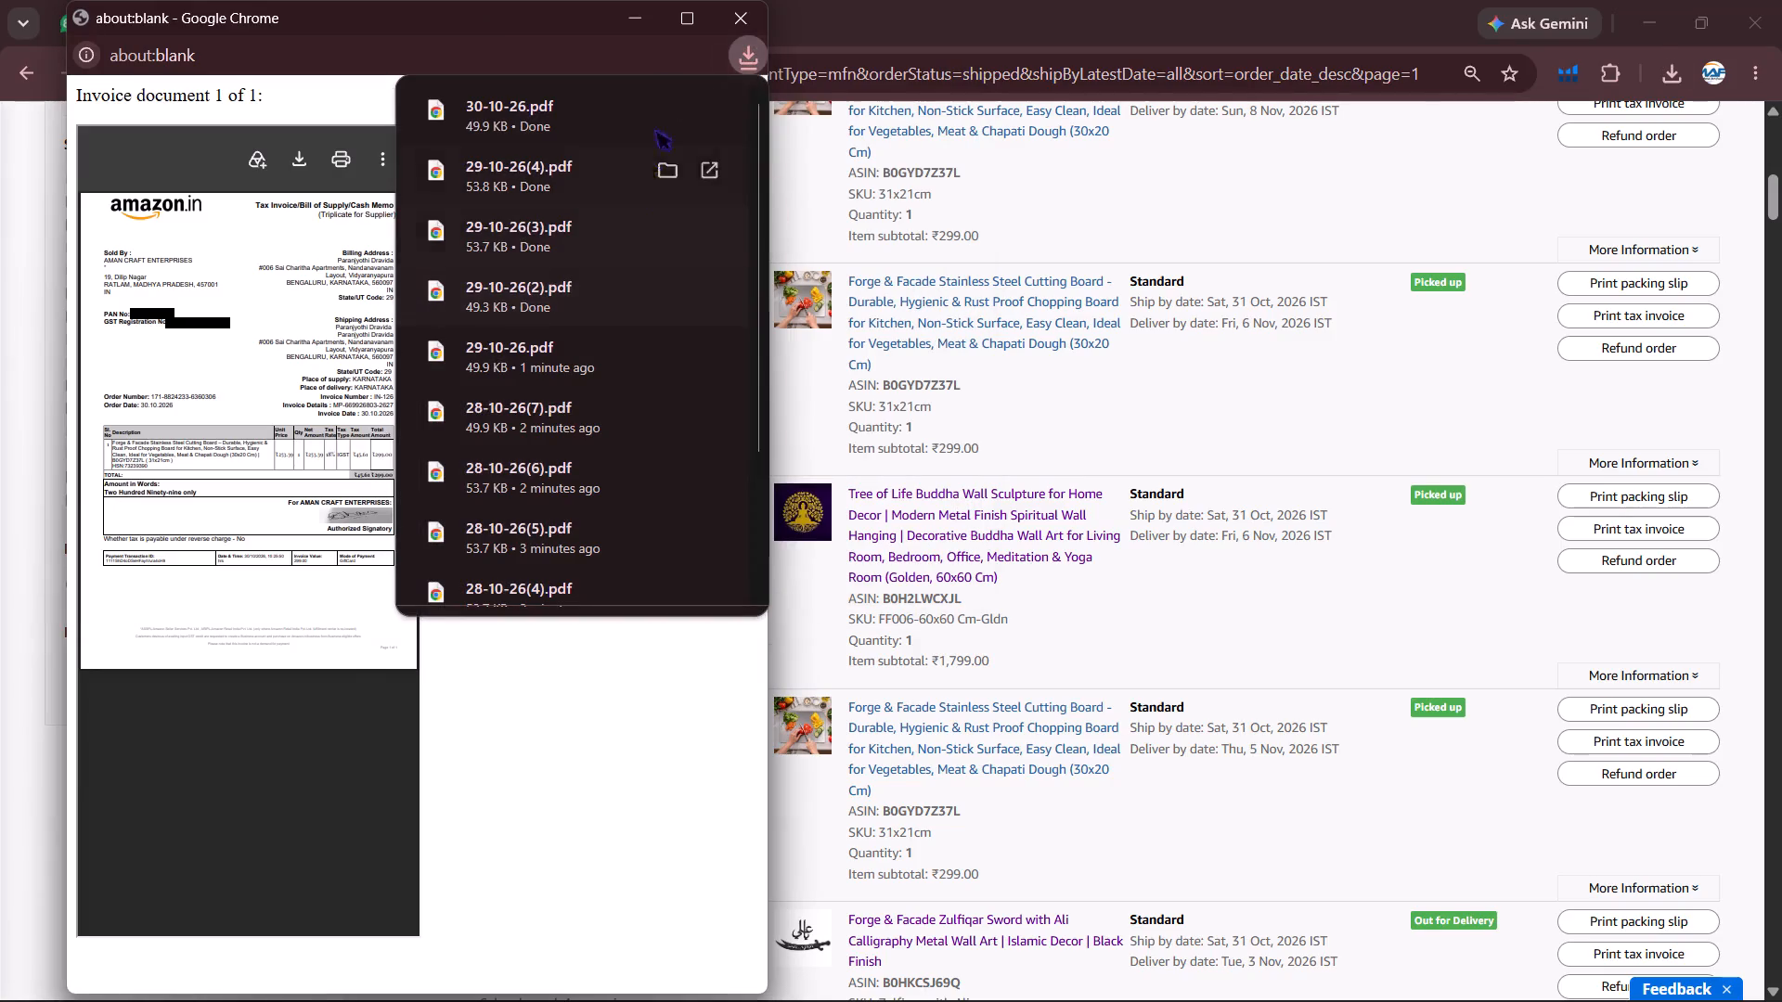
pyautogui.click(745, 16)
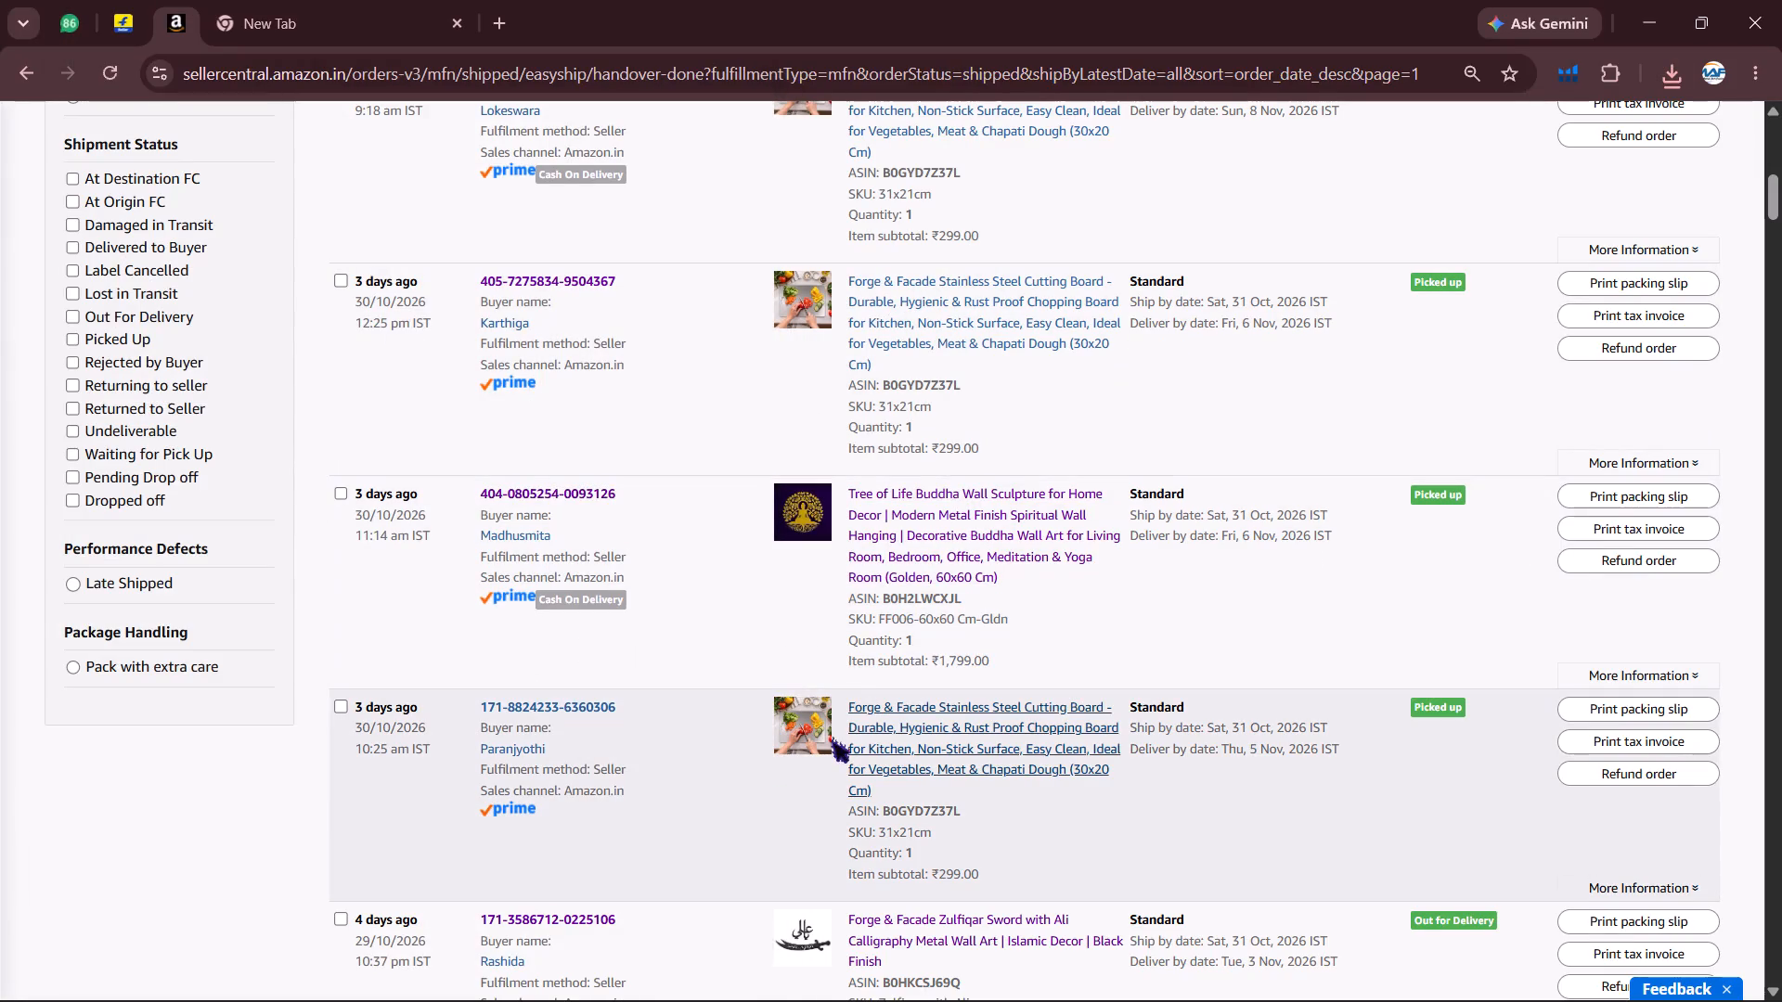
# Download the tax invoice of the 30 October 11:14 am order to Downloads as 30-10-26(2).
pyautogui.scroll(1, 946, 844)
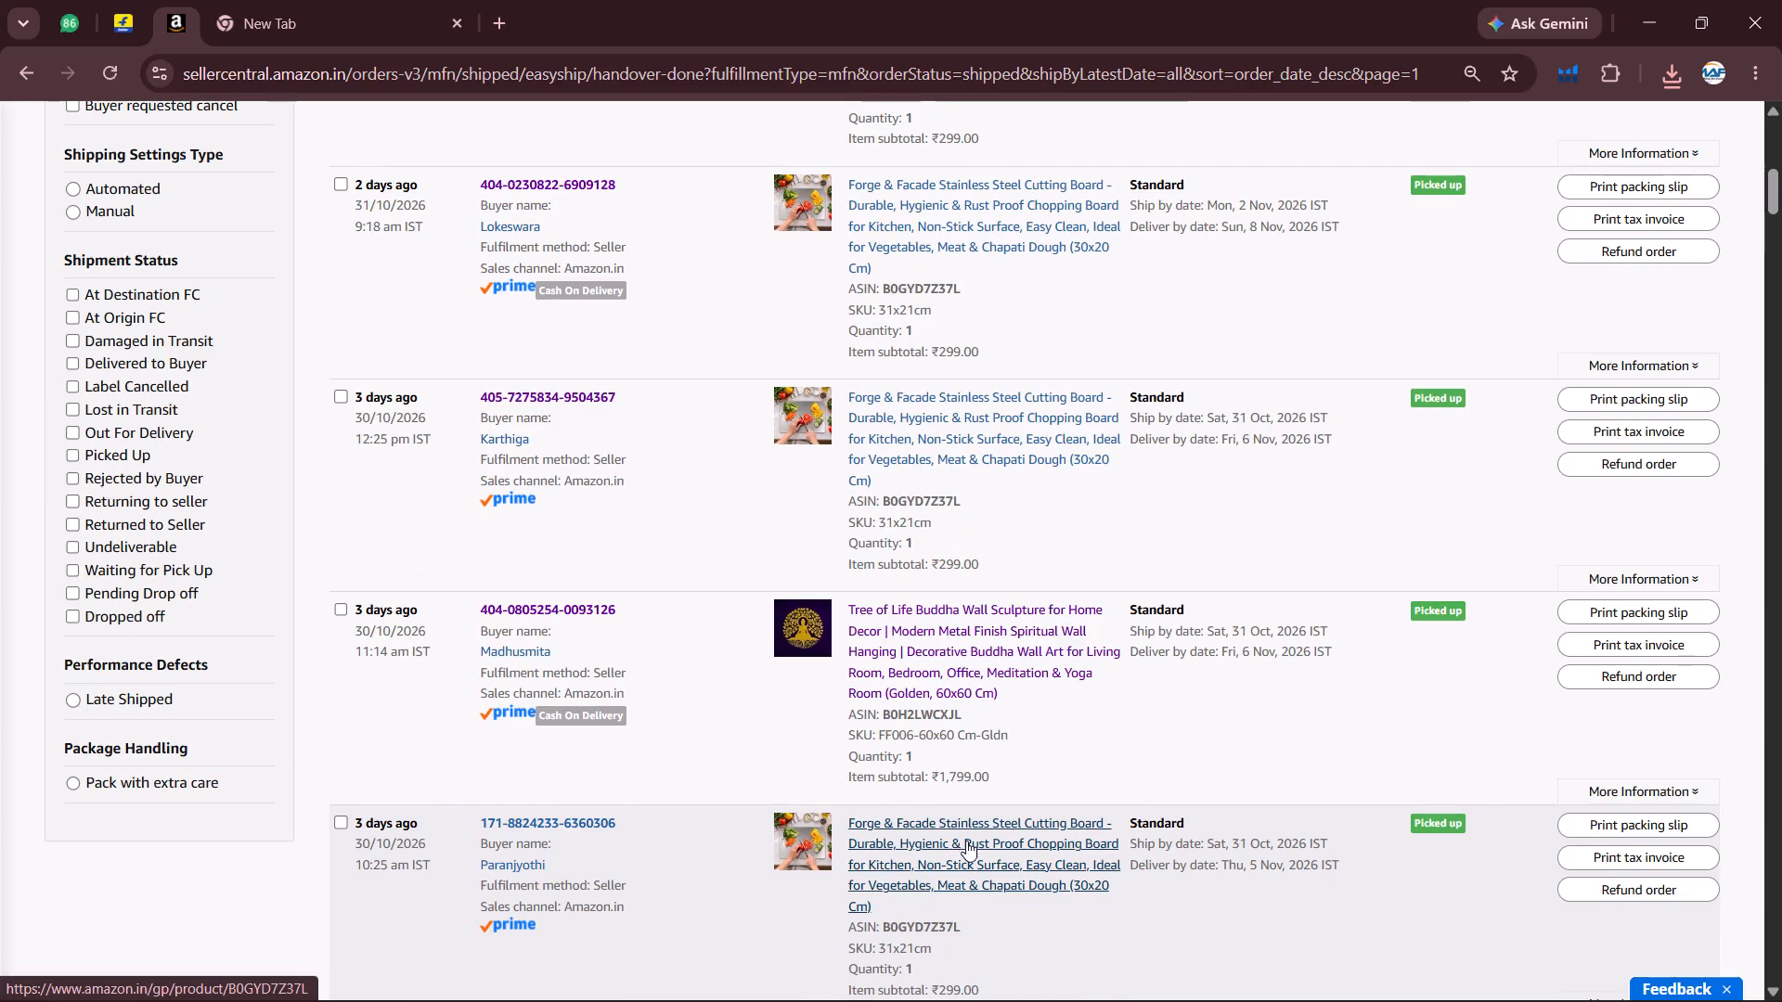
pyautogui.click(1664, 648)
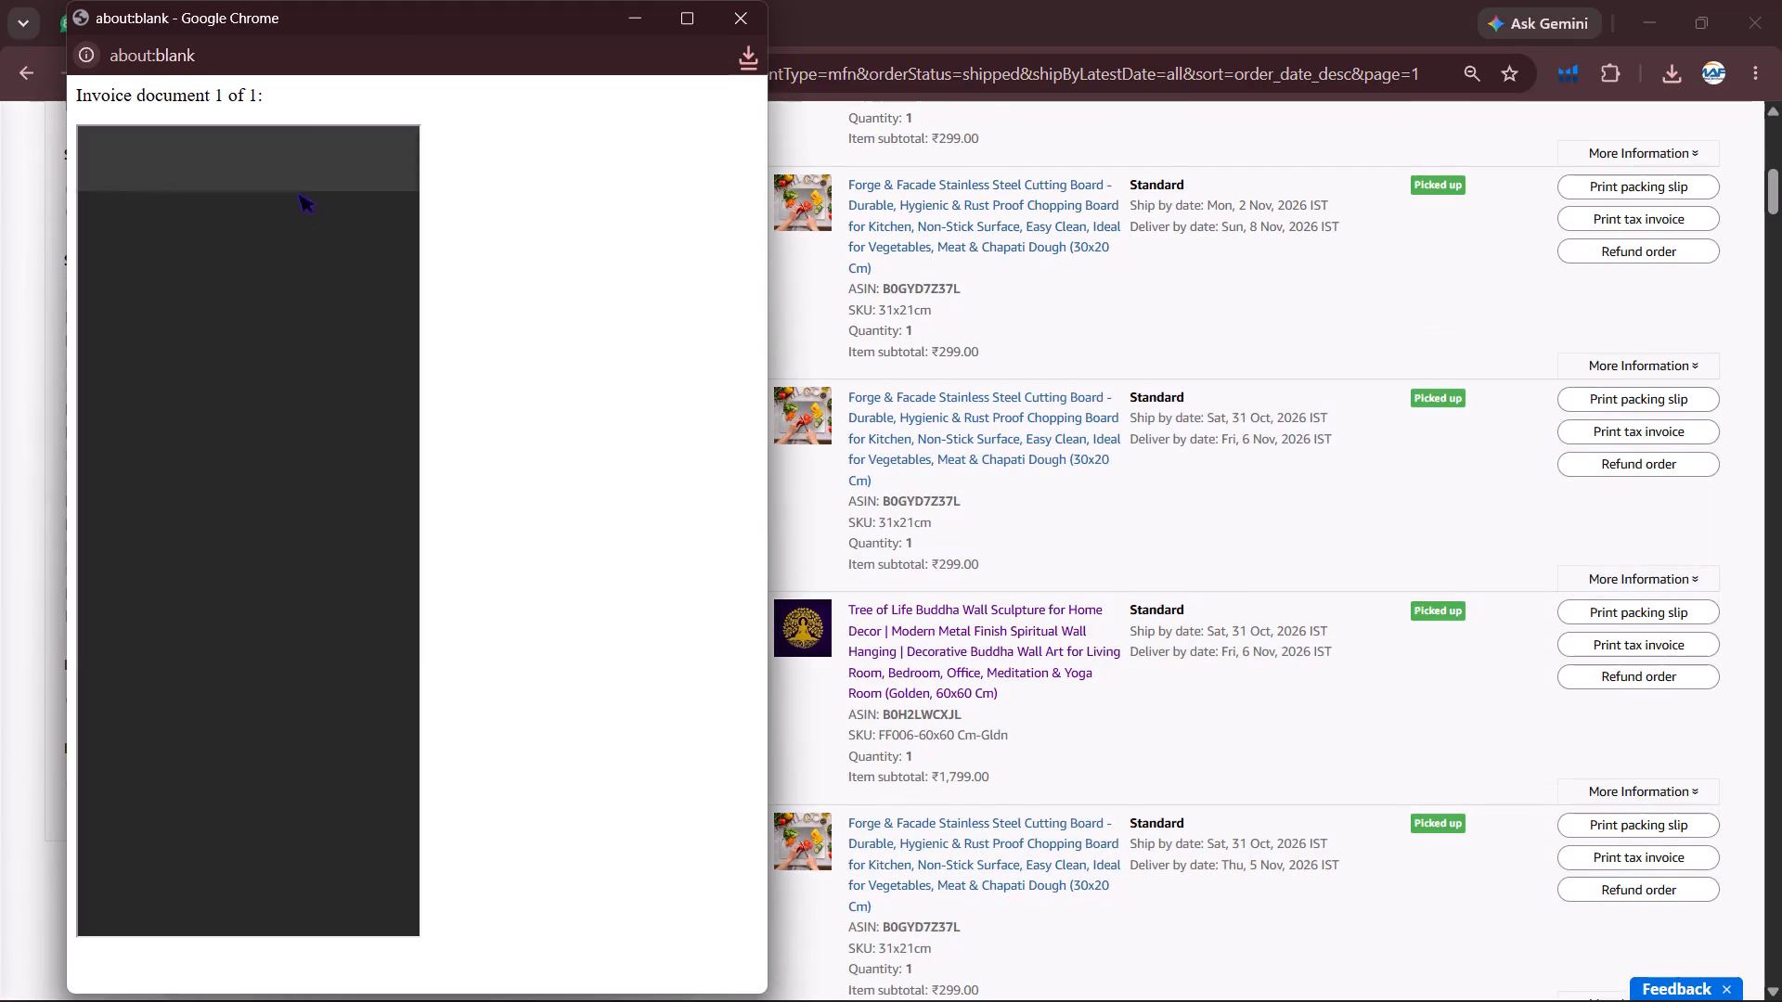
pyautogui.click(292, 165)
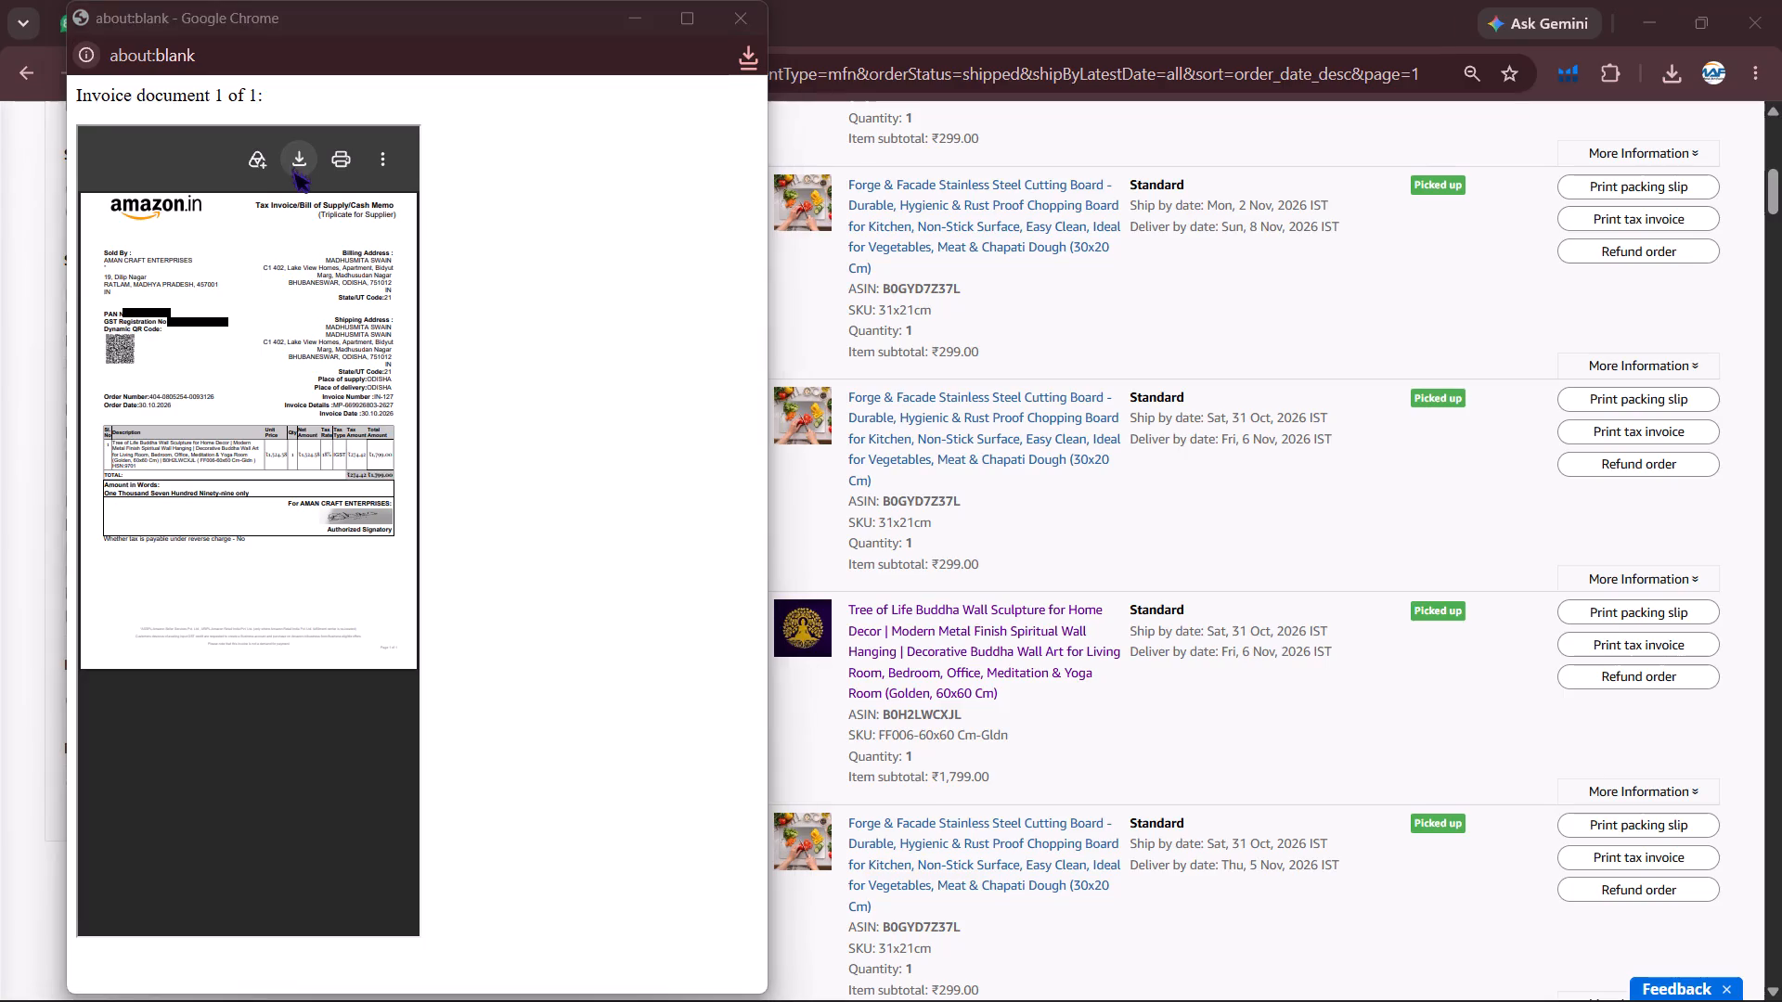
pyautogui.write('30-10')
pyautogui.write('26')
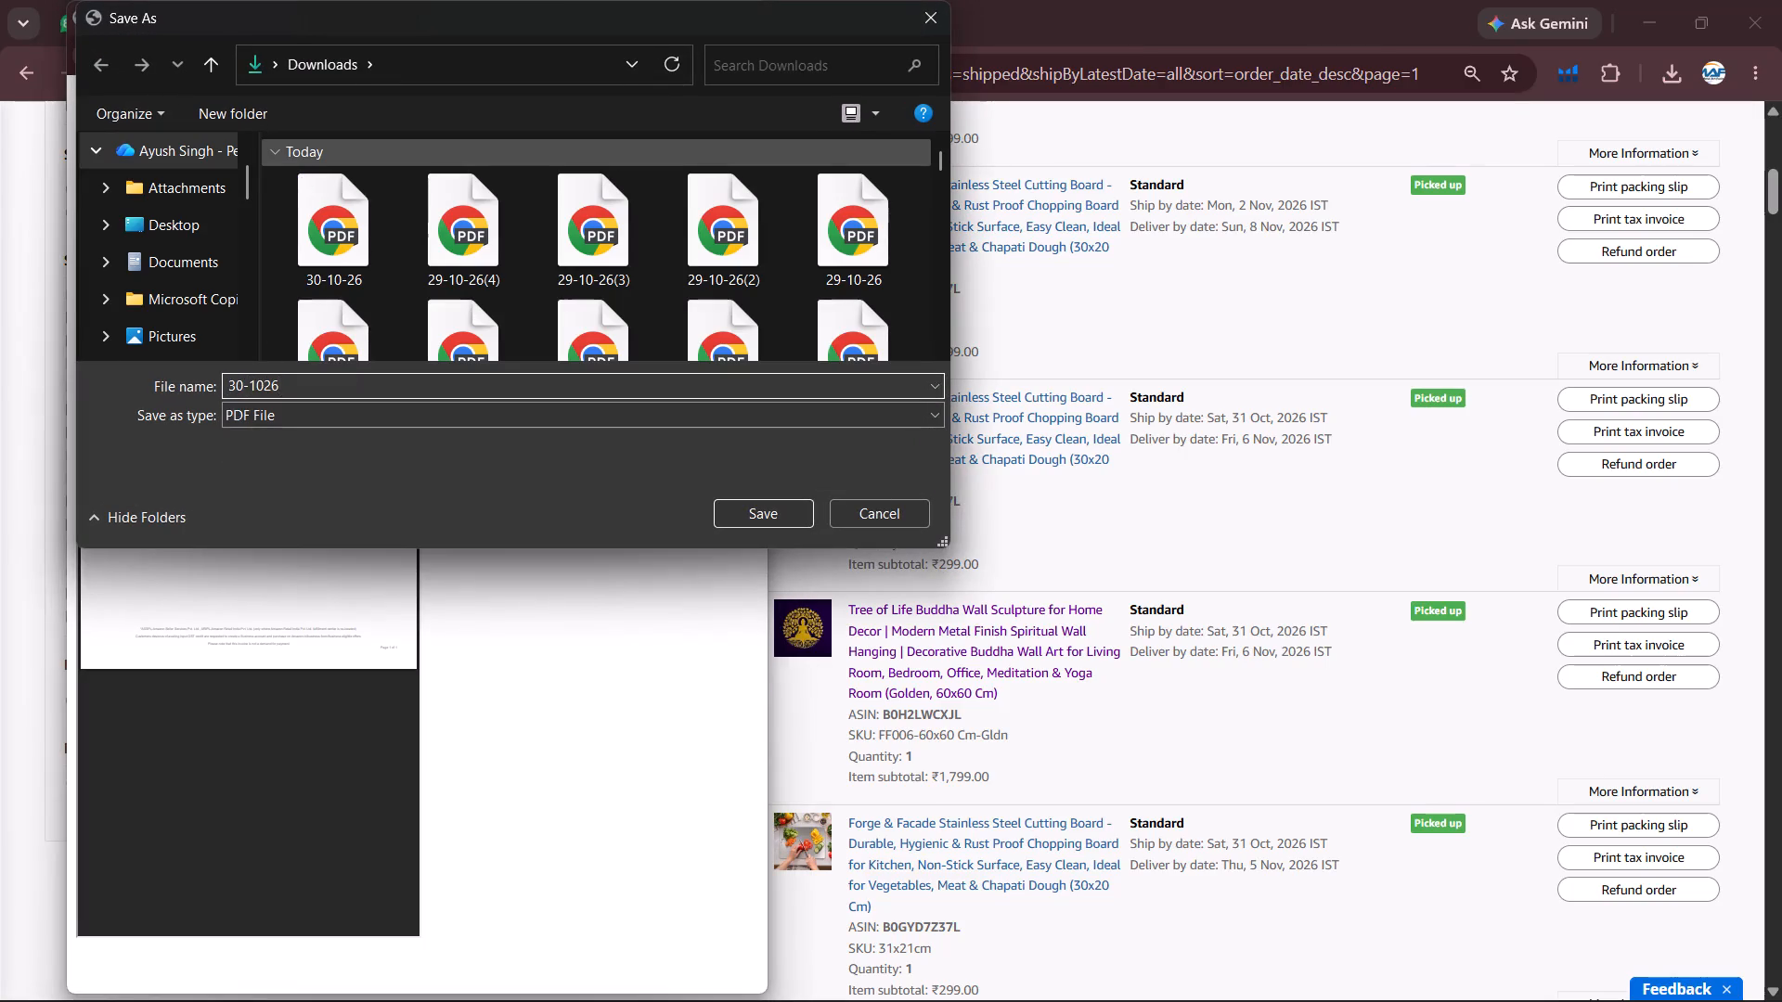
pyautogui.press('BackSpace')
pyautogui.press('BackSpace')
pyautogui.press('-')
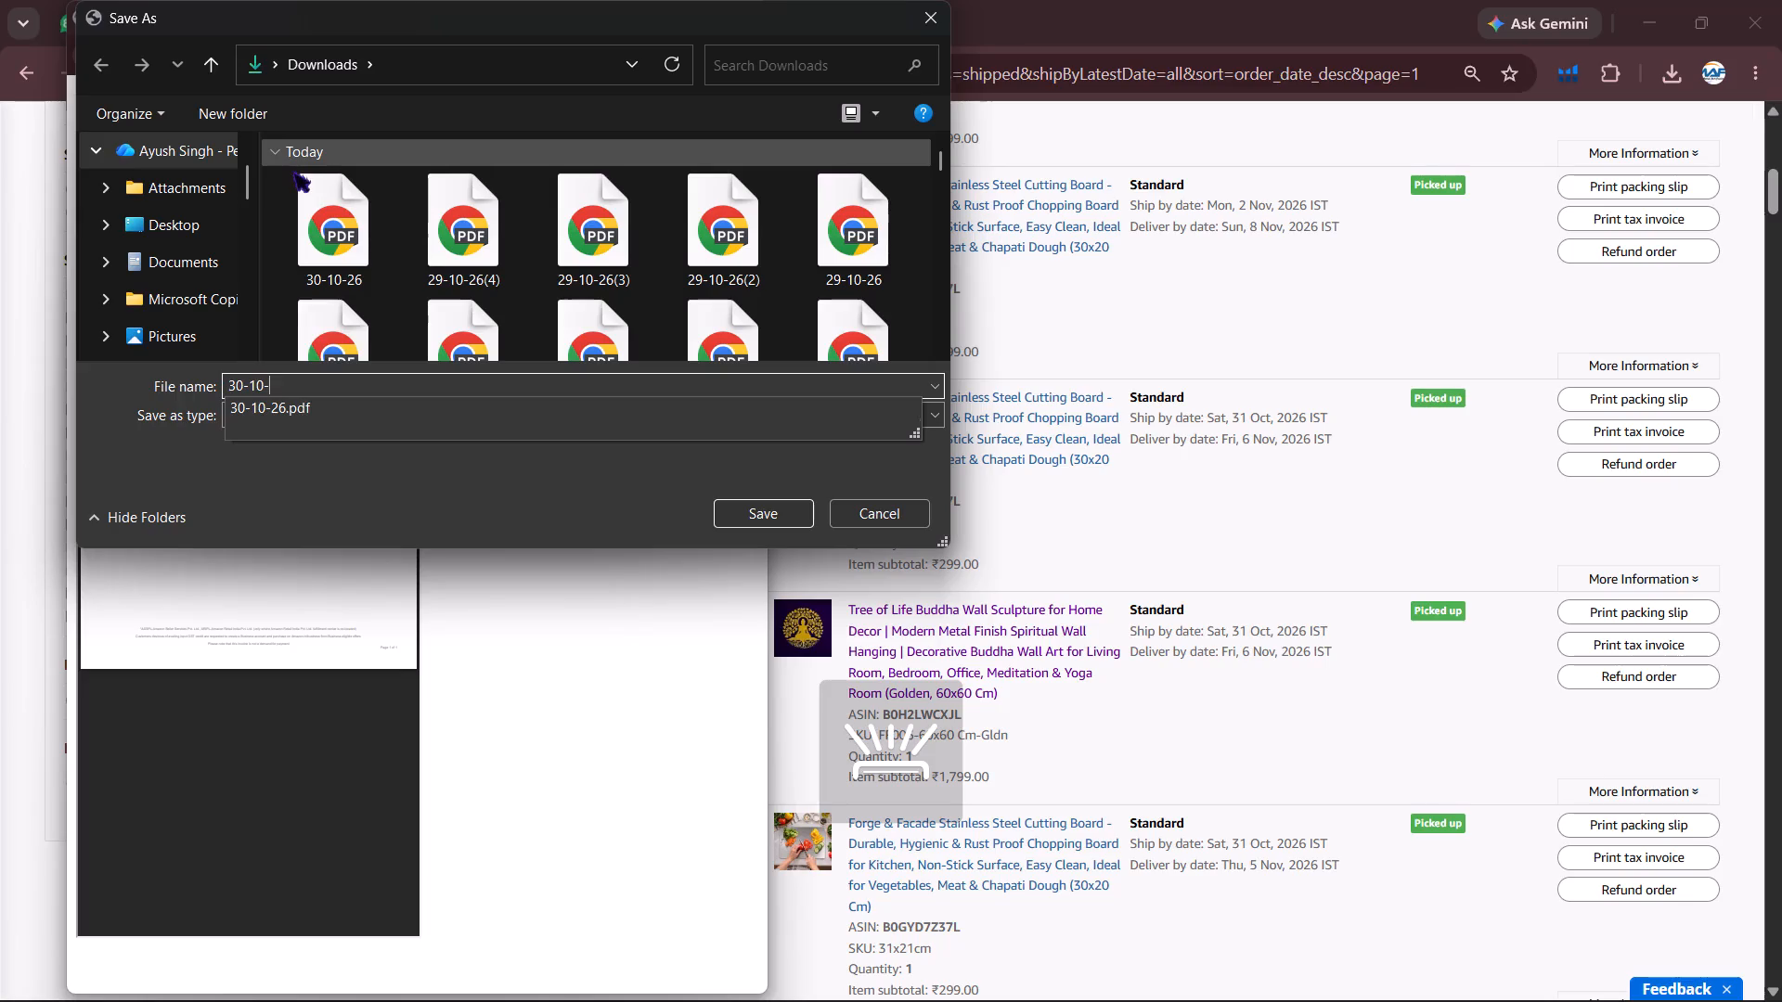
pyautogui.write('26')
pyautogui.hotkey('shift', '(')
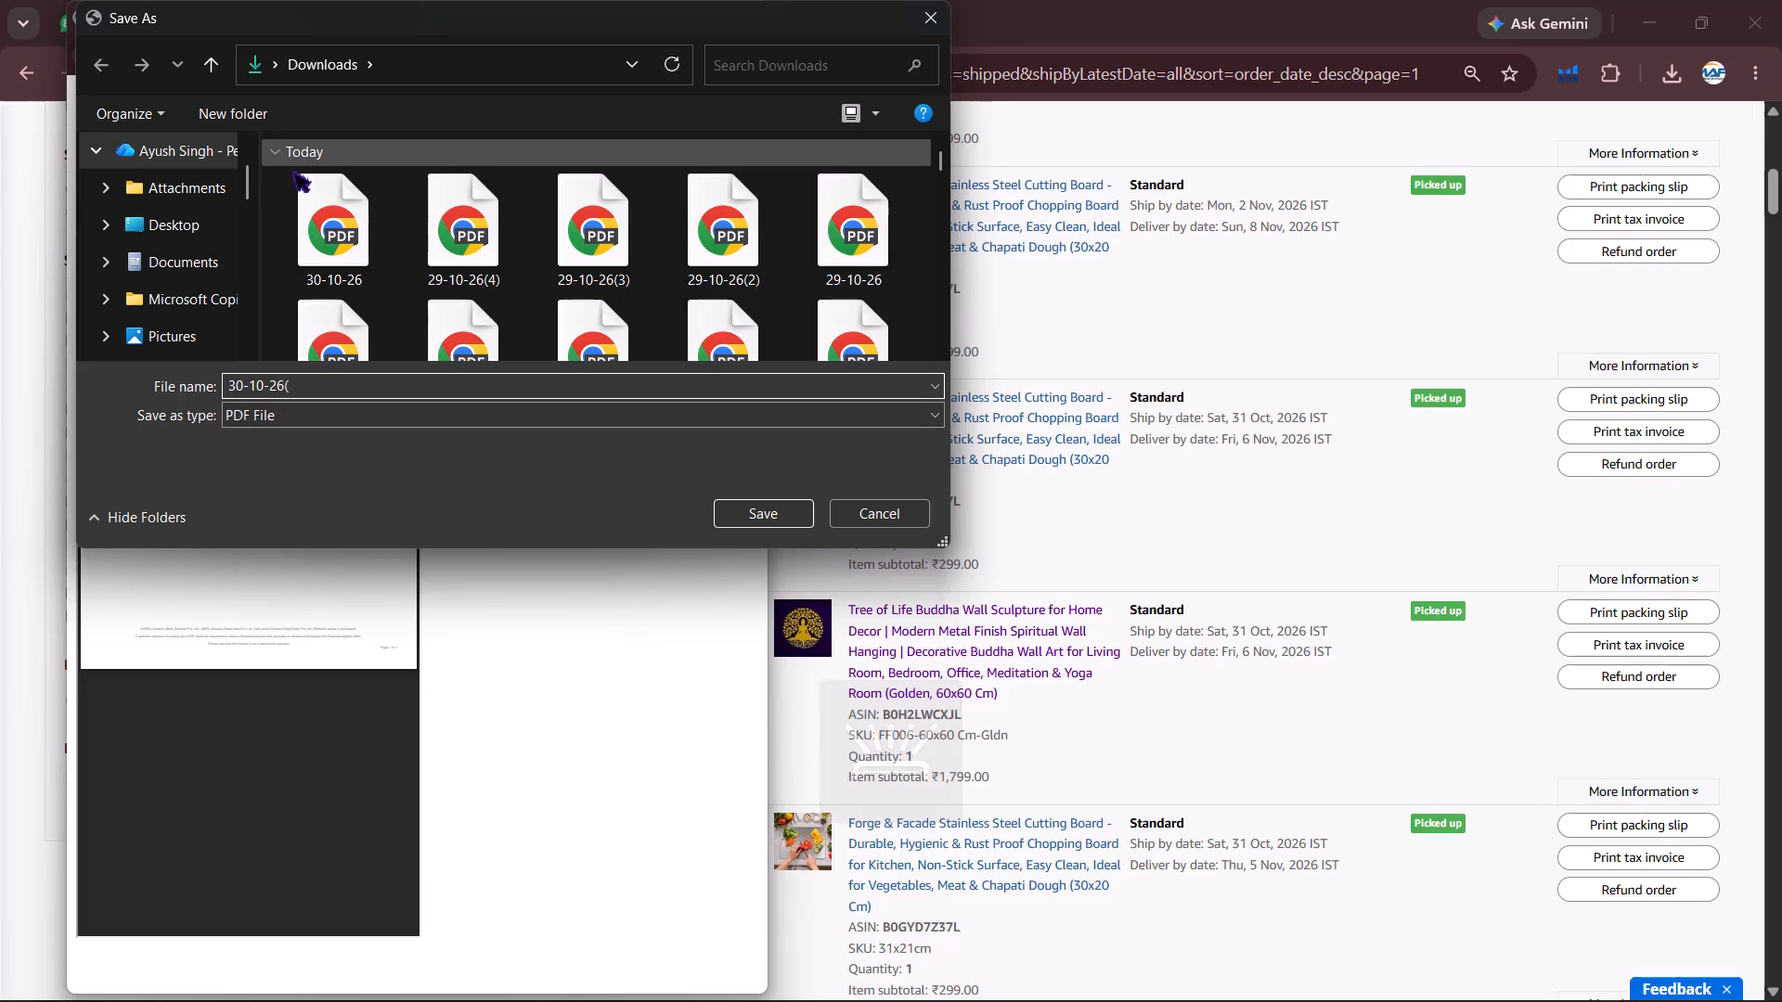
pyautogui.press('2')
pyautogui.hotkey('shift', ')')
pyautogui.press('Return')
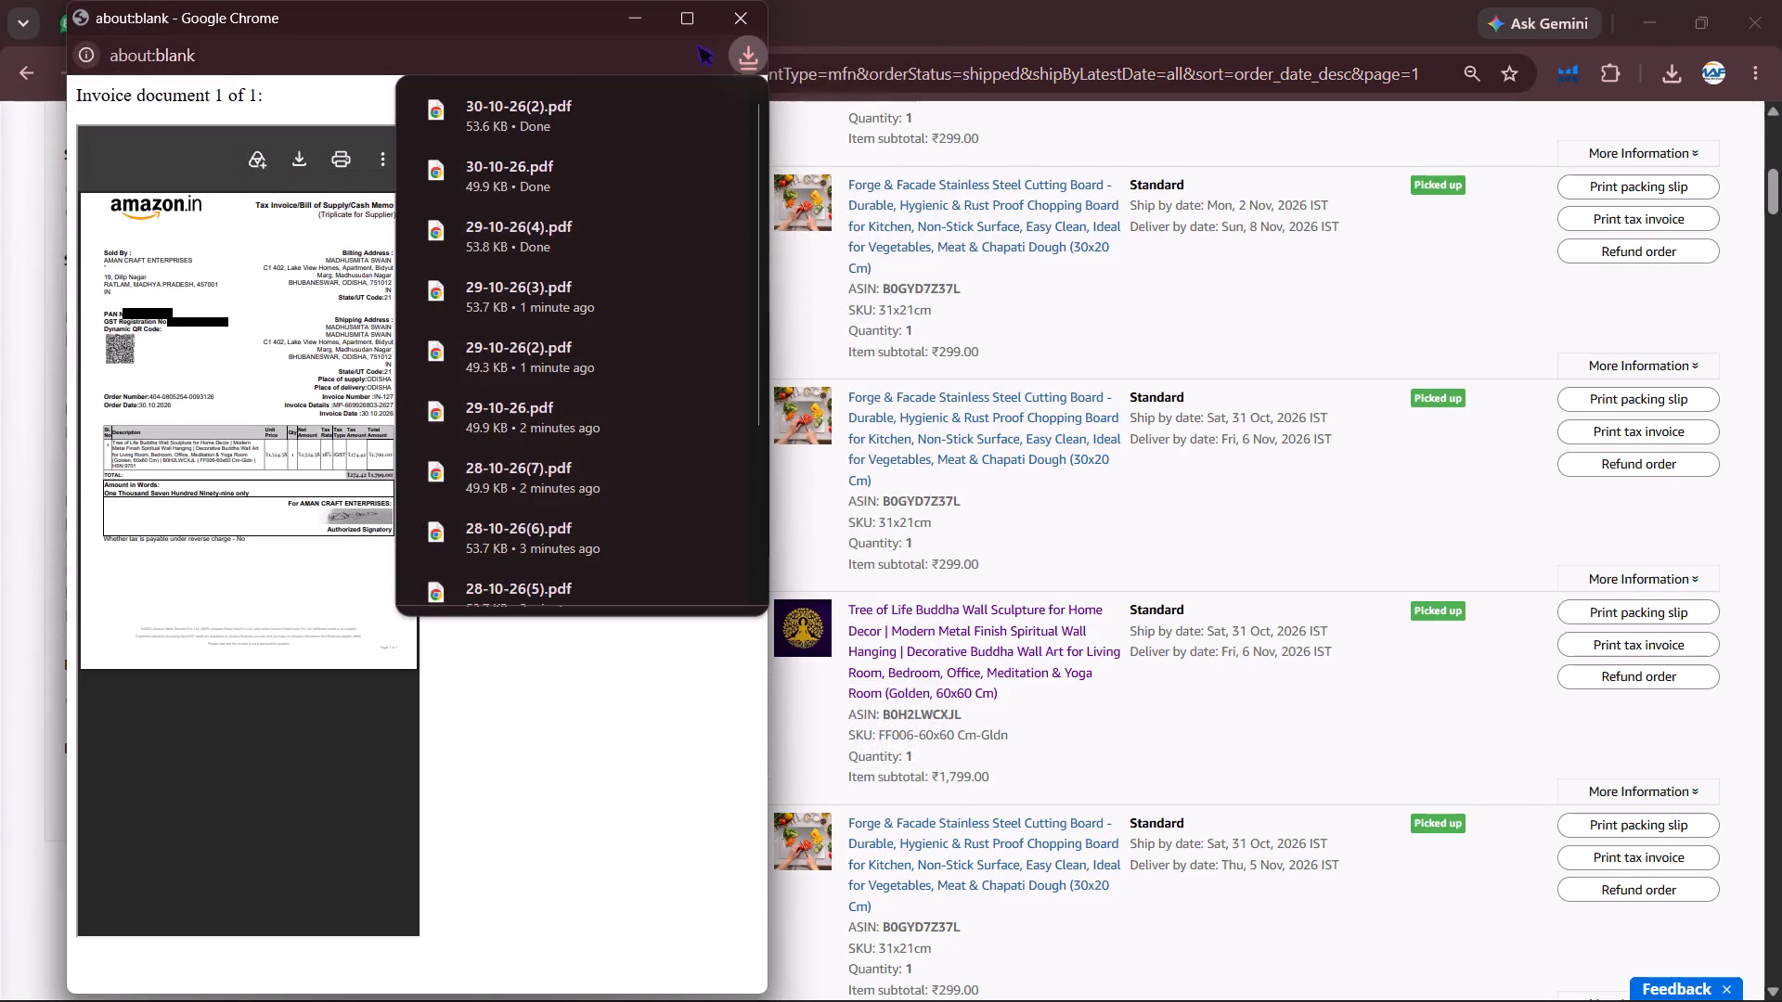
# Close the invoice window of the 30 October 11:14 am order.
pyautogui.click(725, 25)
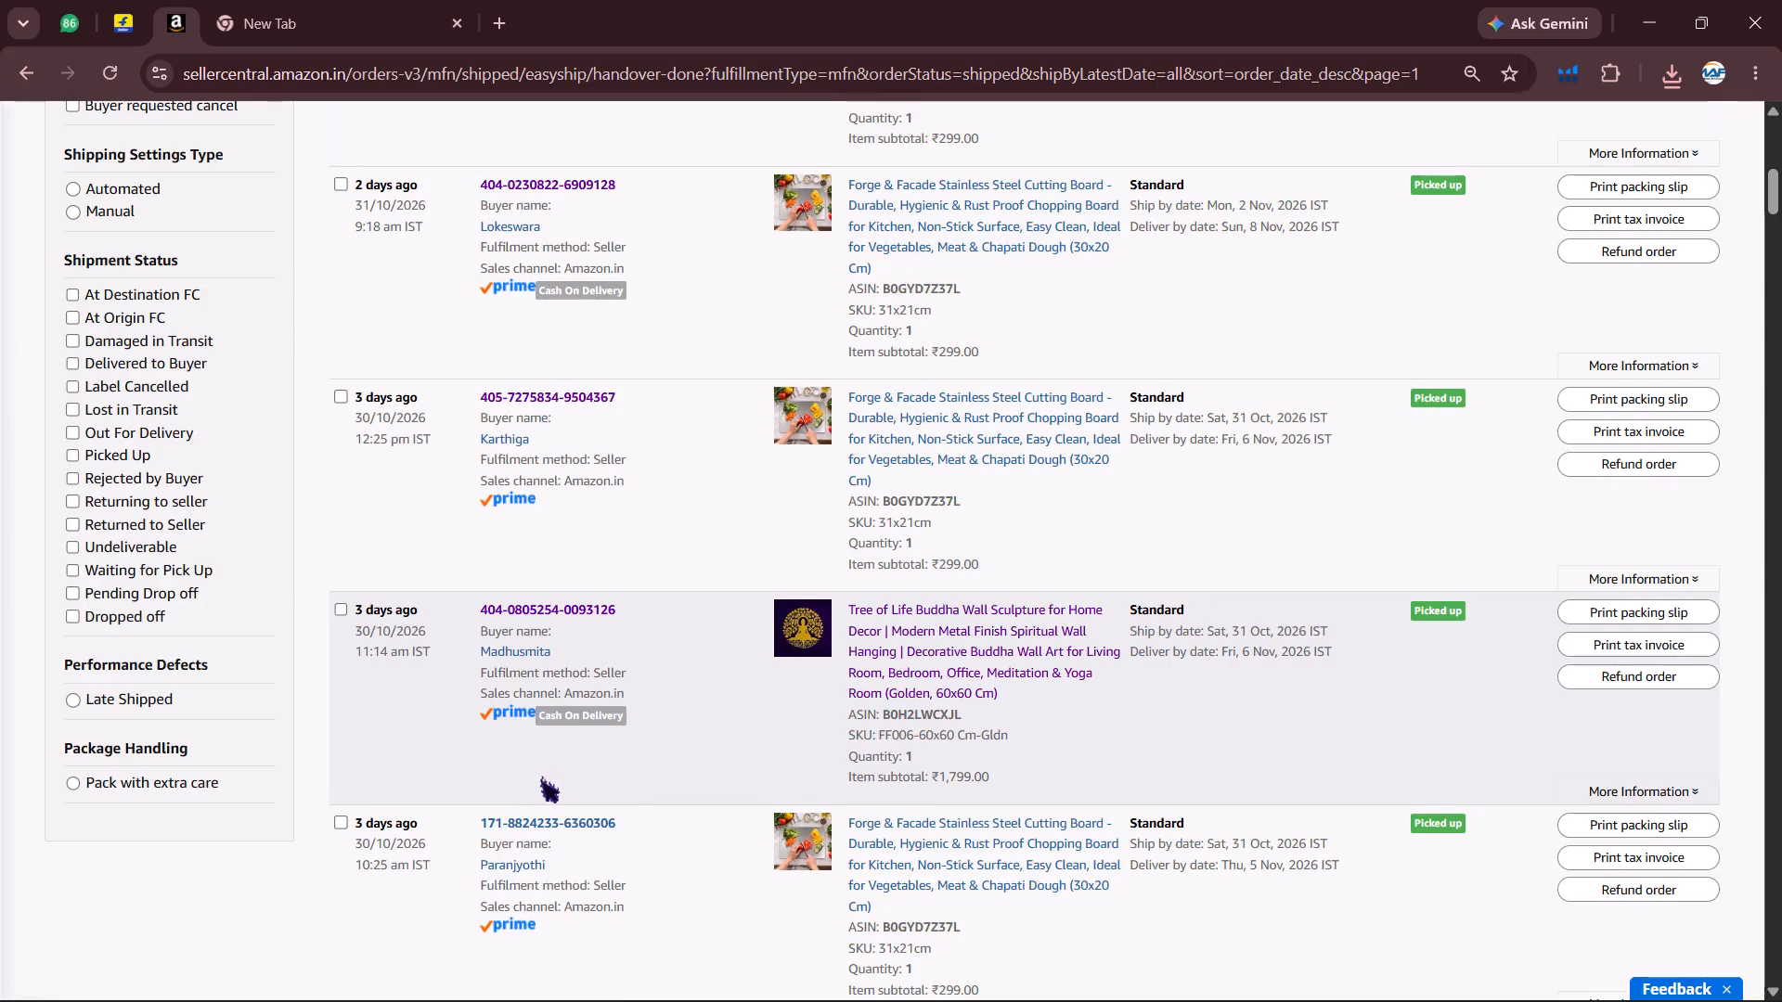
# Download the tax invoice of the 30 October 12:25 pm order to Downloads as 30-10-26(3), and close the invoice window.
pyautogui.scroll(-1, 654, 722)
pyautogui.scroll(2, 667, 710)
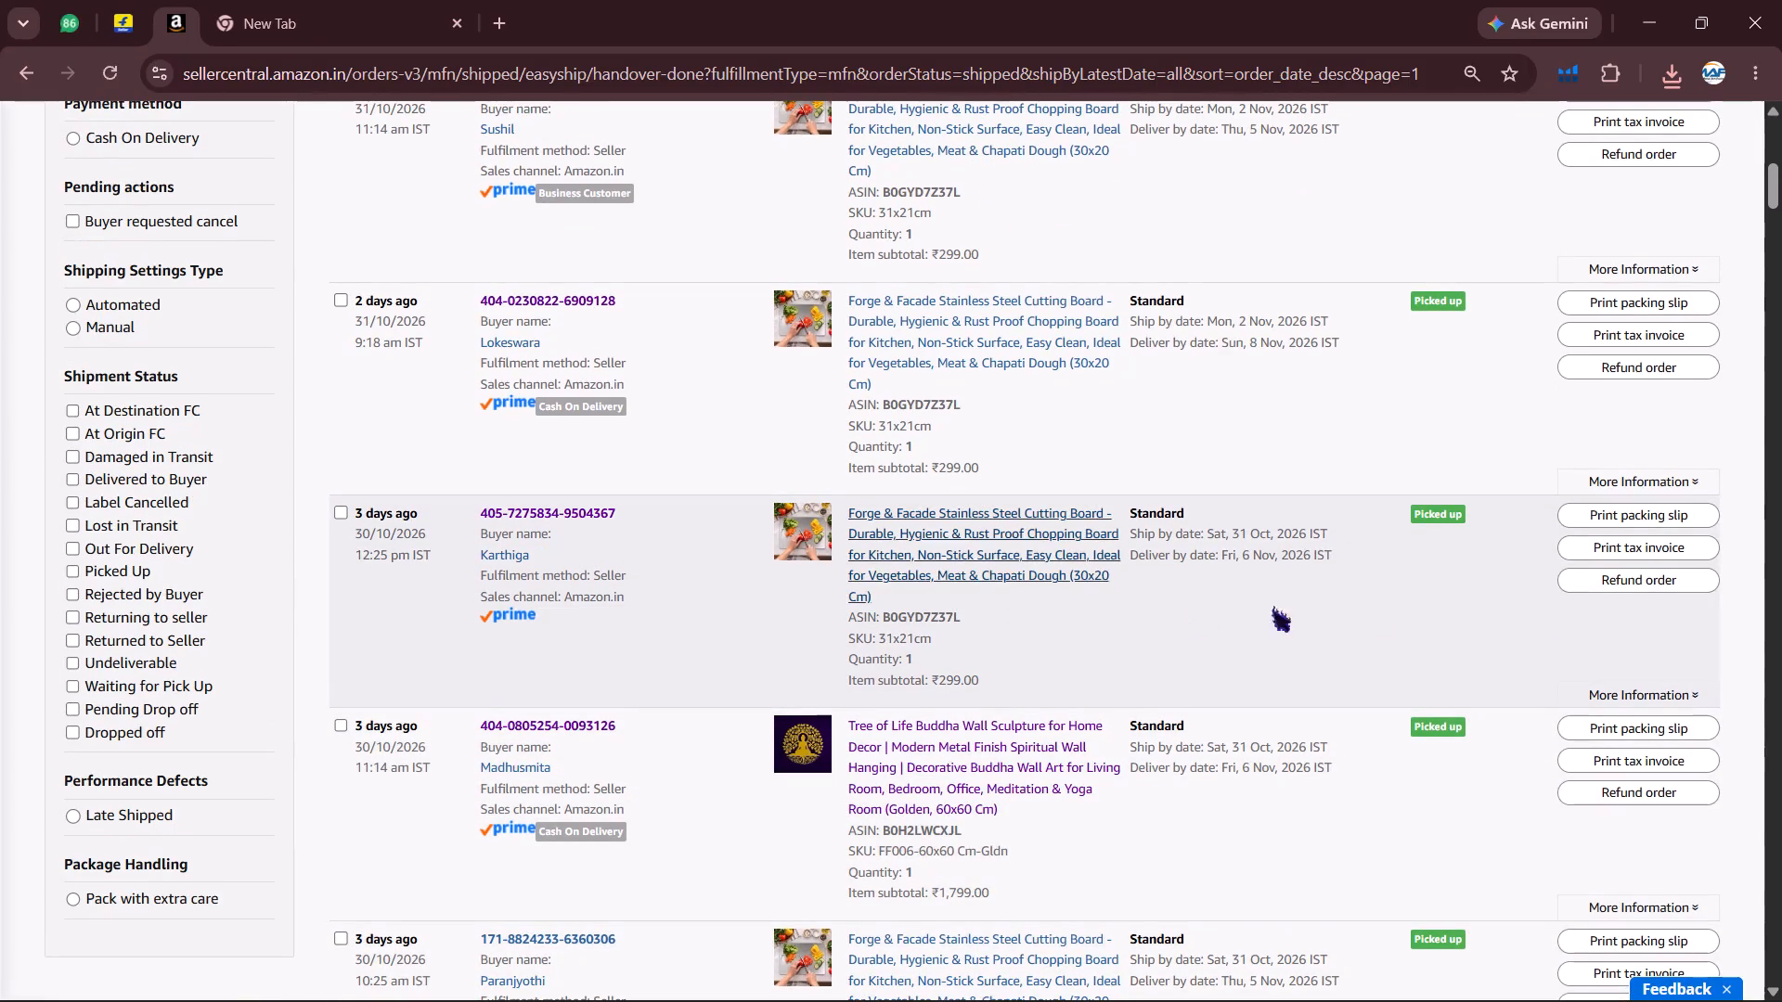
pyautogui.click(1633, 553)
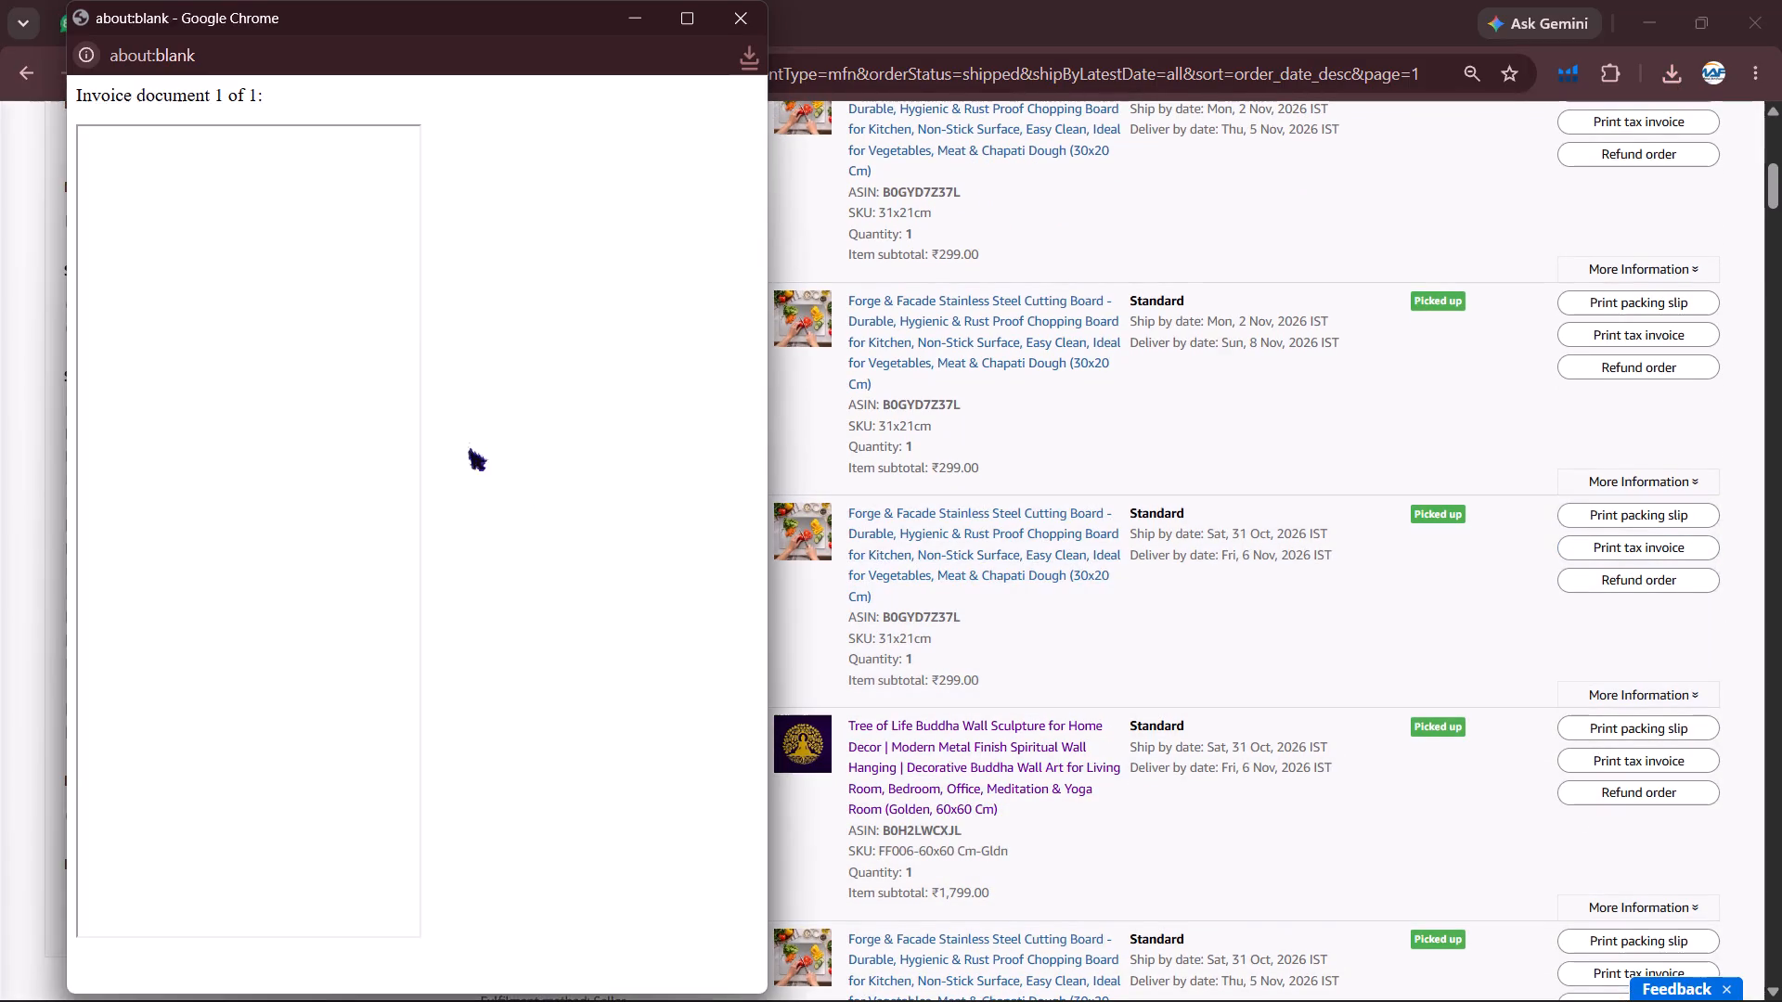
pyautogui.click(303, 160)
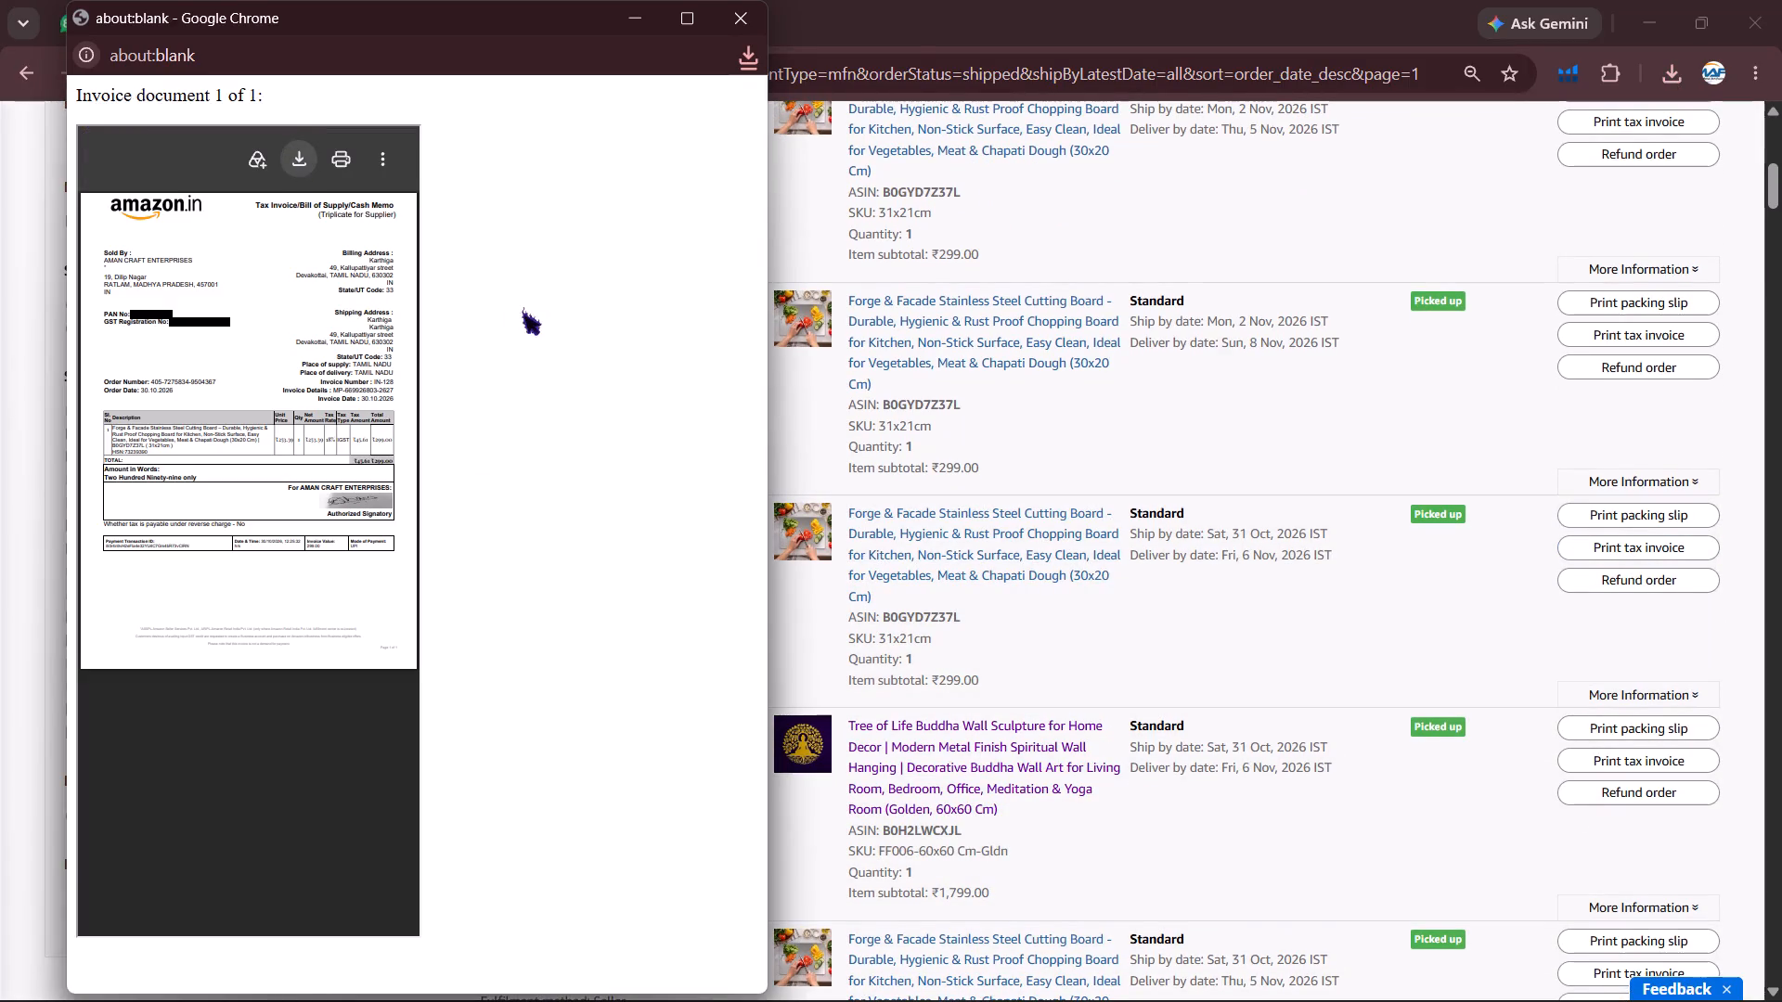
pyautogui.write('30-10-26')
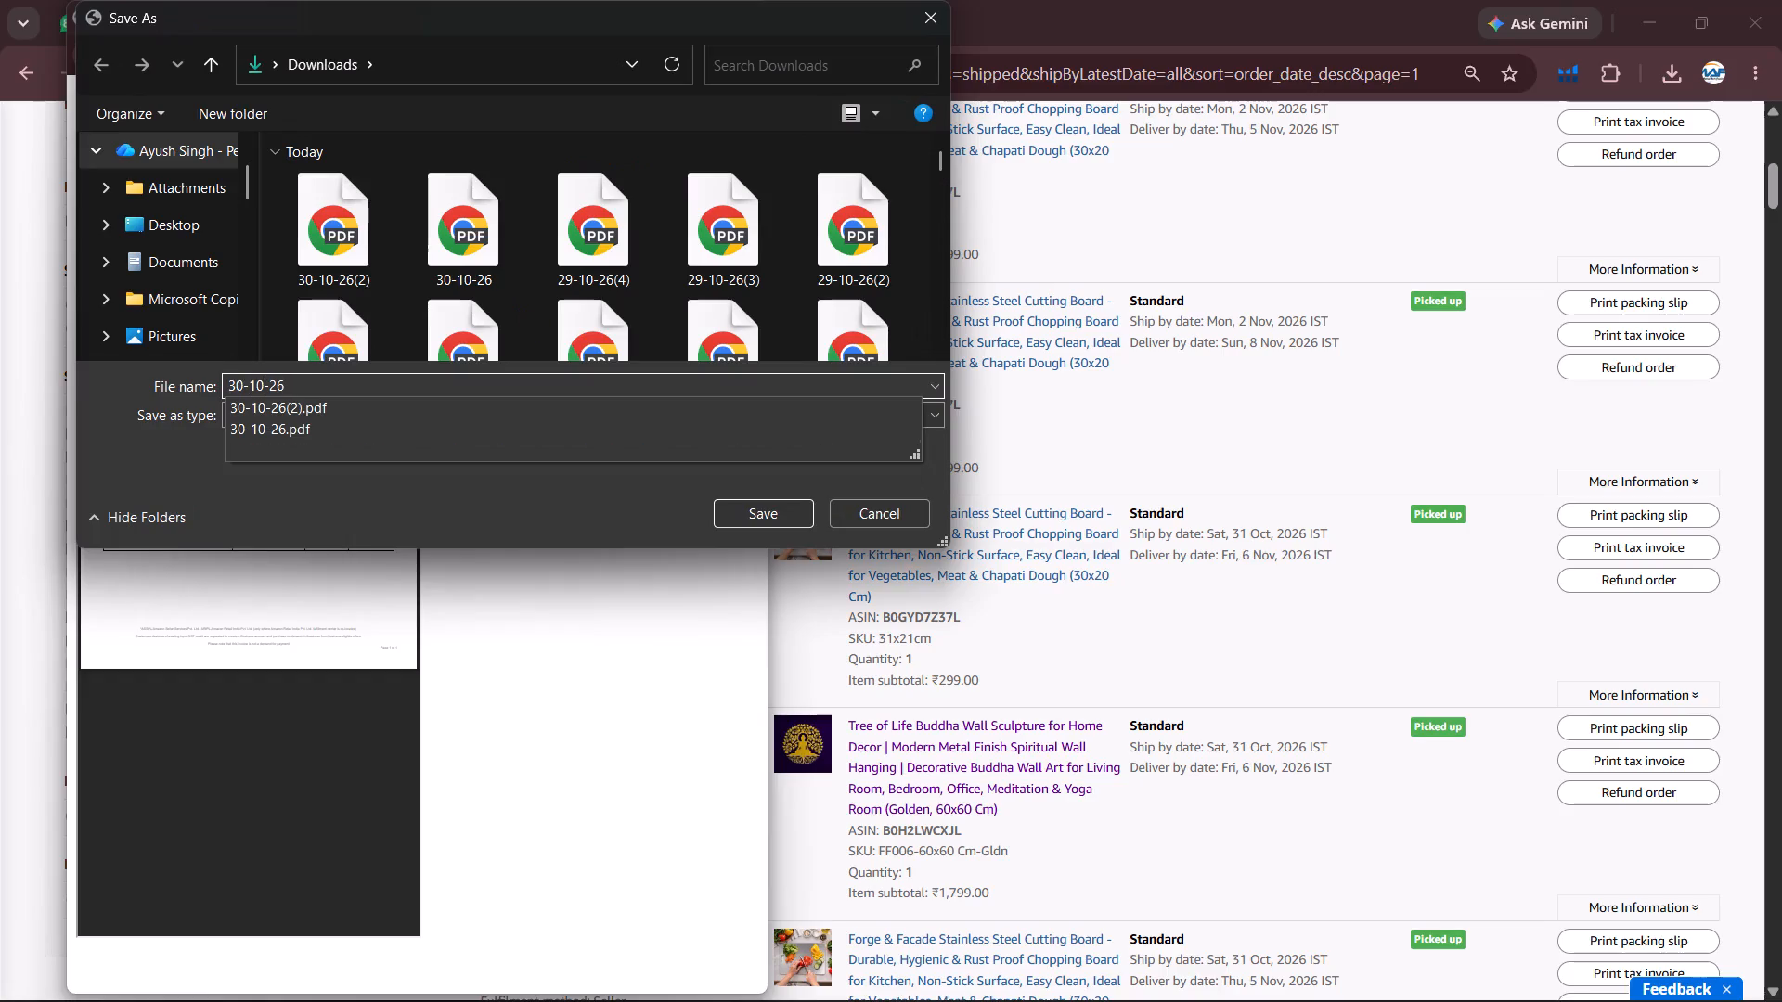
pyautogui.hotkey('shift', '(')
pyautogui.press('3')
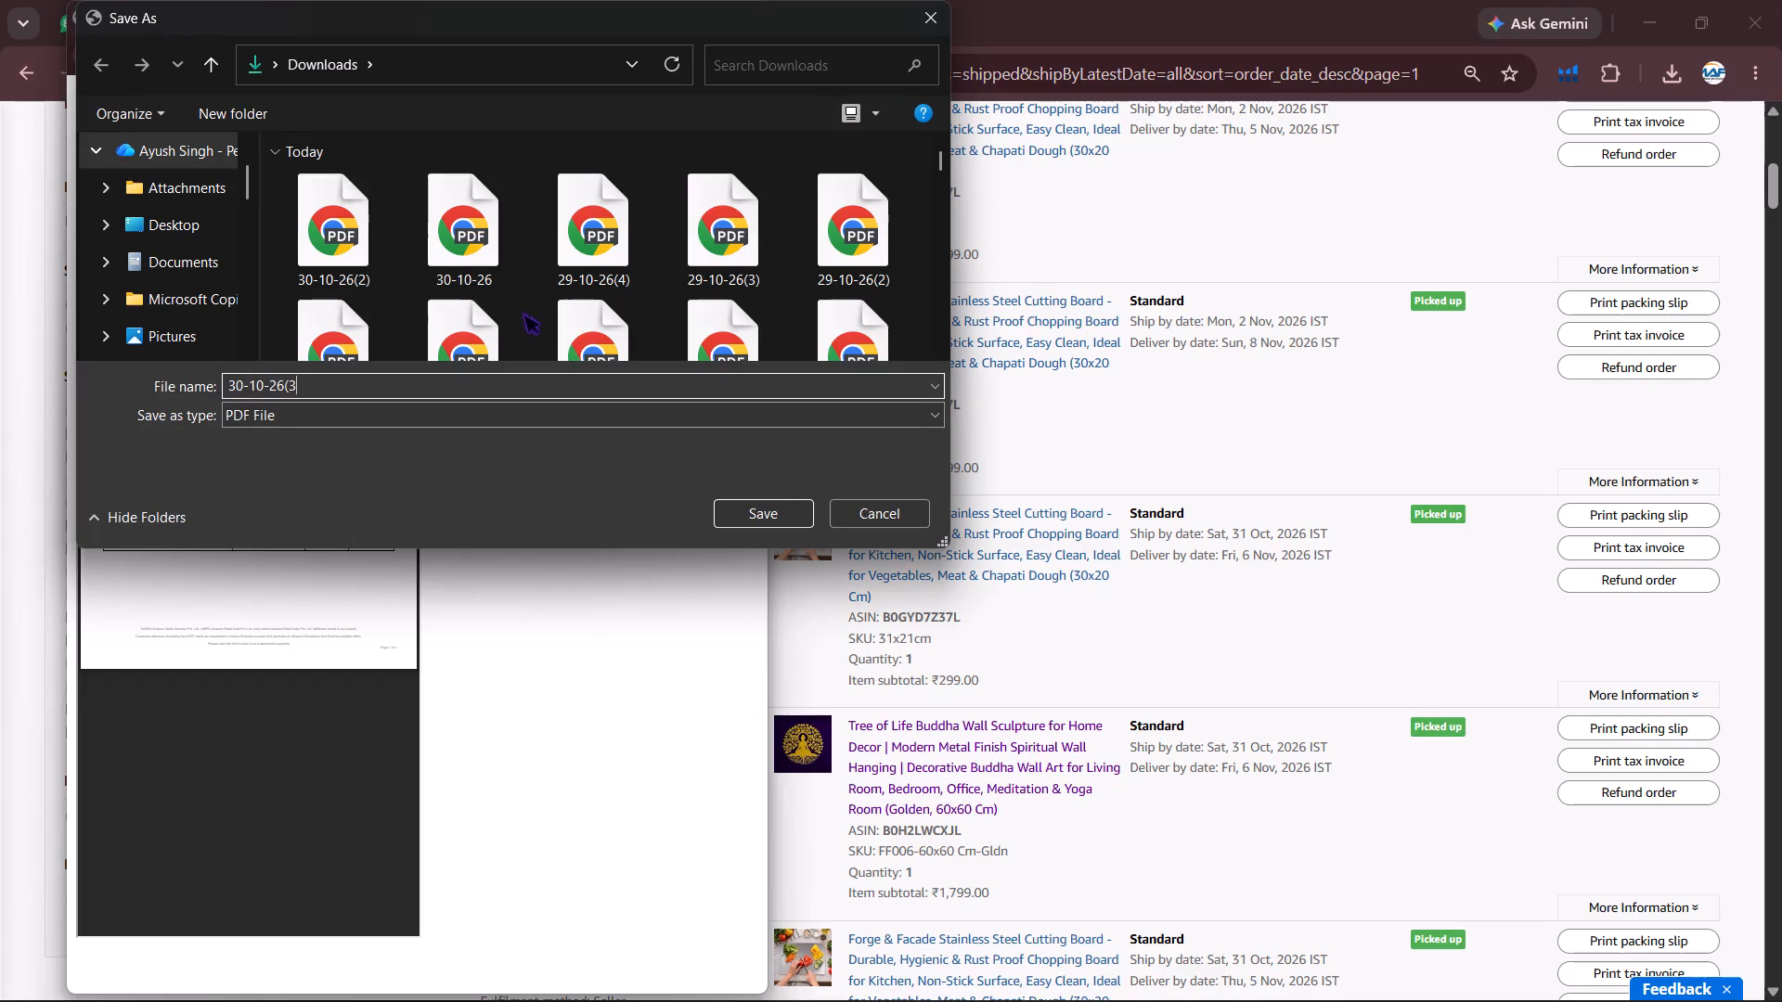
pyautogui.hotkey('shift', ')')
pyautogui.press('Return')
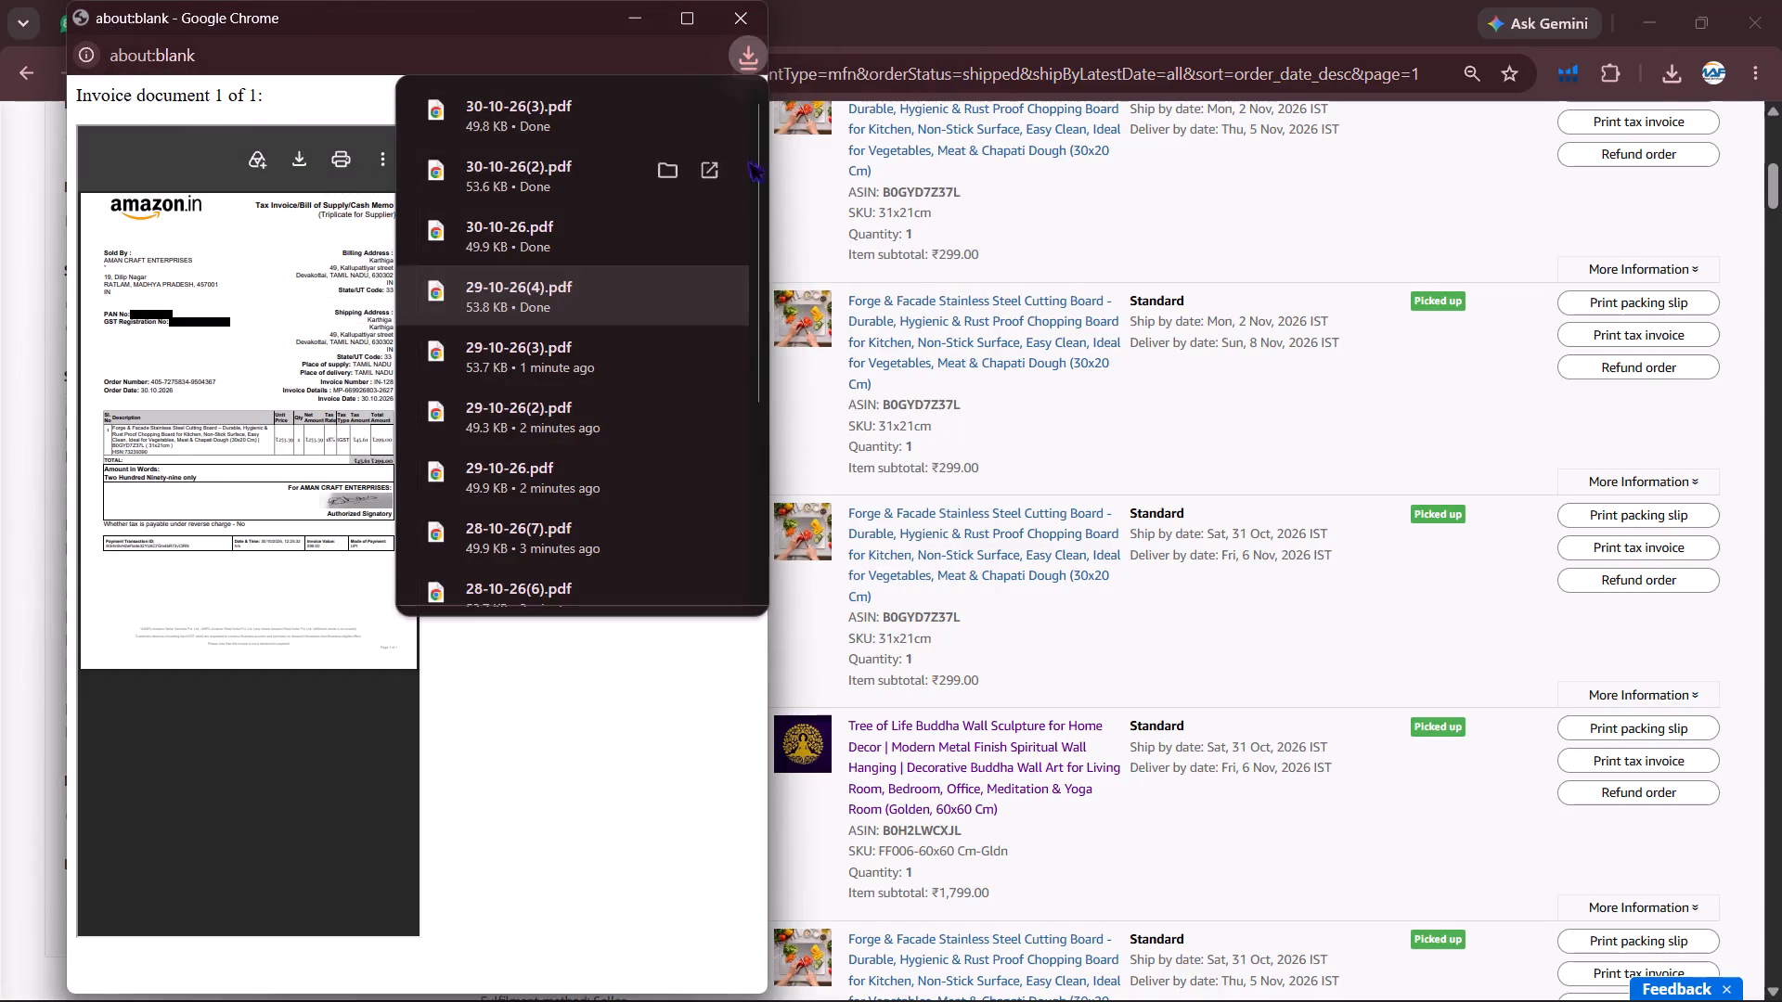
pyautogui.click(734, 5)
# Download the tax invoice of the 31 October 9:18 am order to Downloads as 31-10-26, and close the invoice window.
pyautogui.scroll(2, 755, 669)
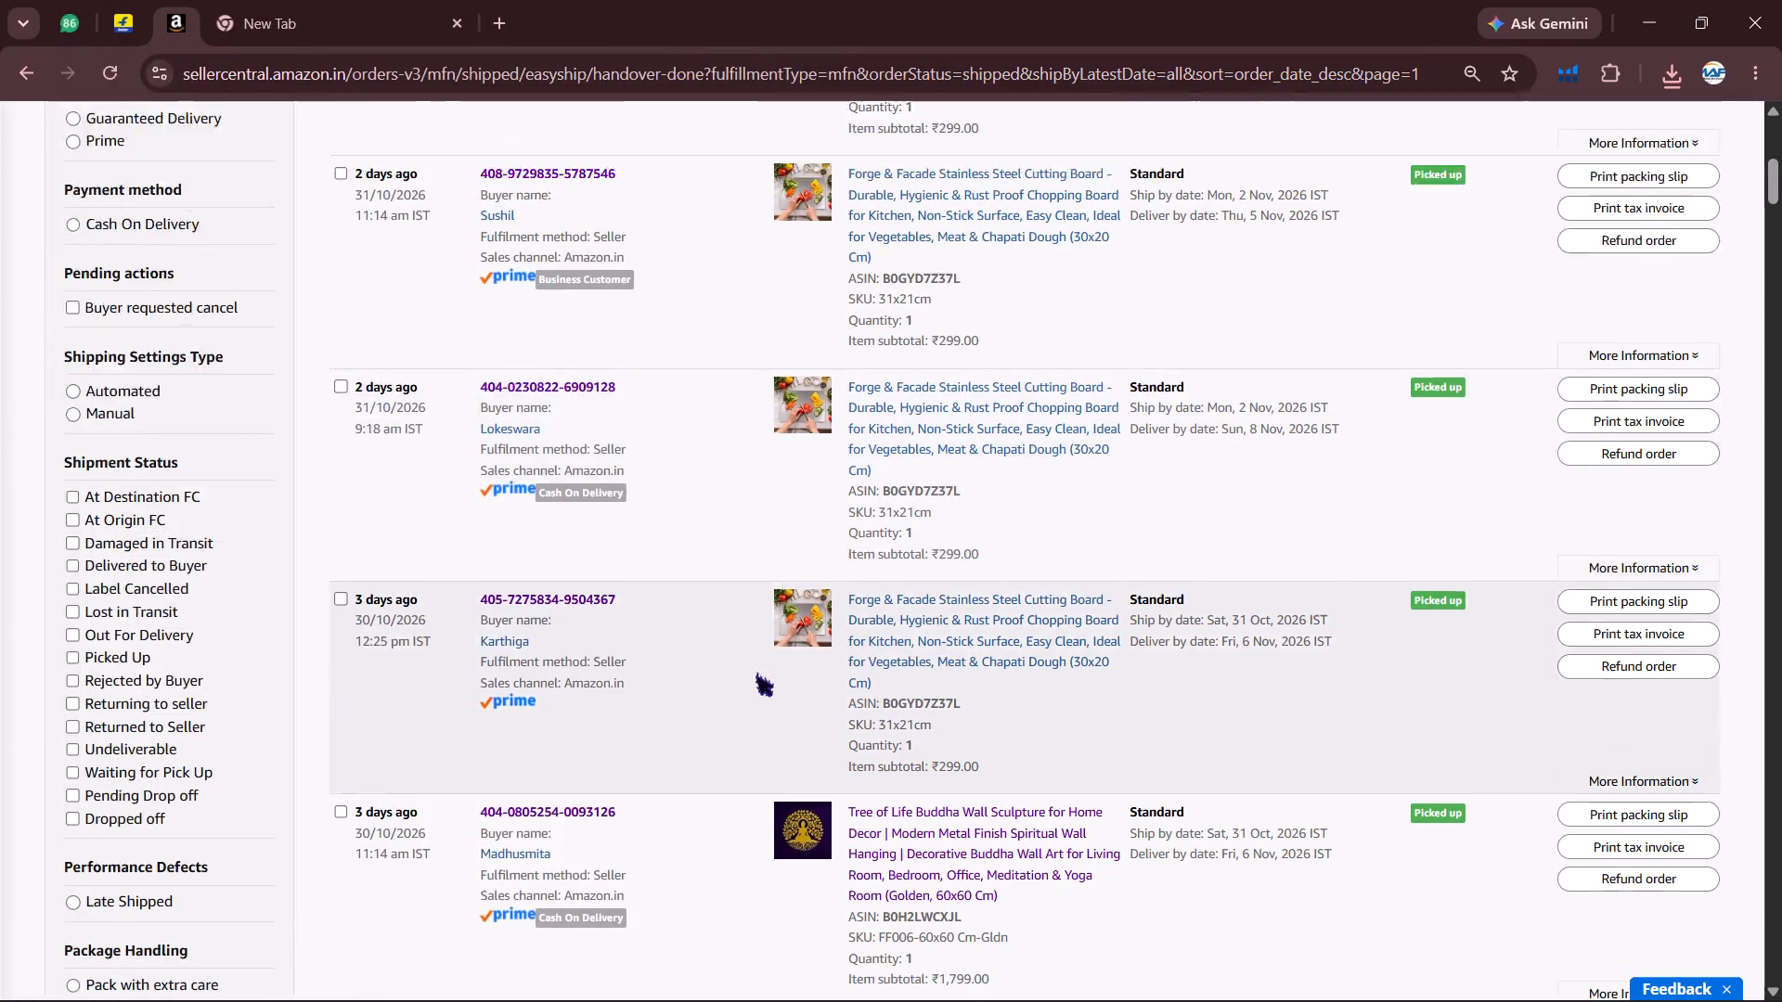
pyautogui.scroll(2, 1029, 739)
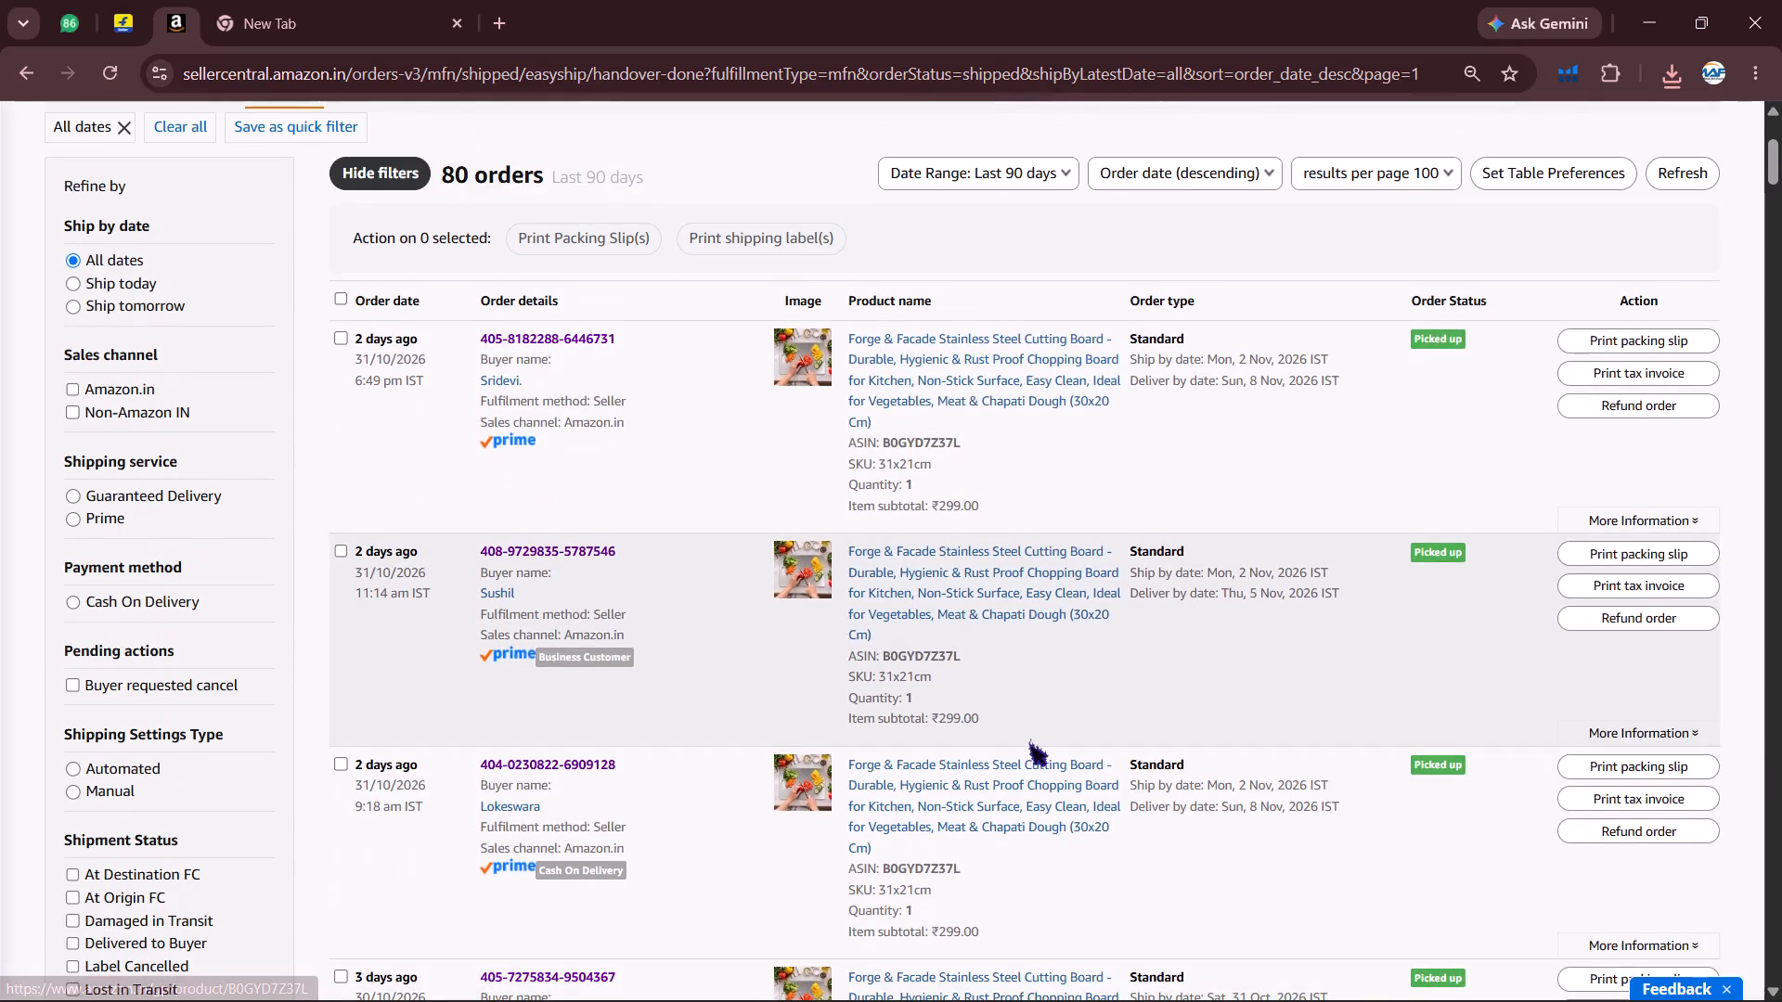
pyautogui.click(1631, 791)
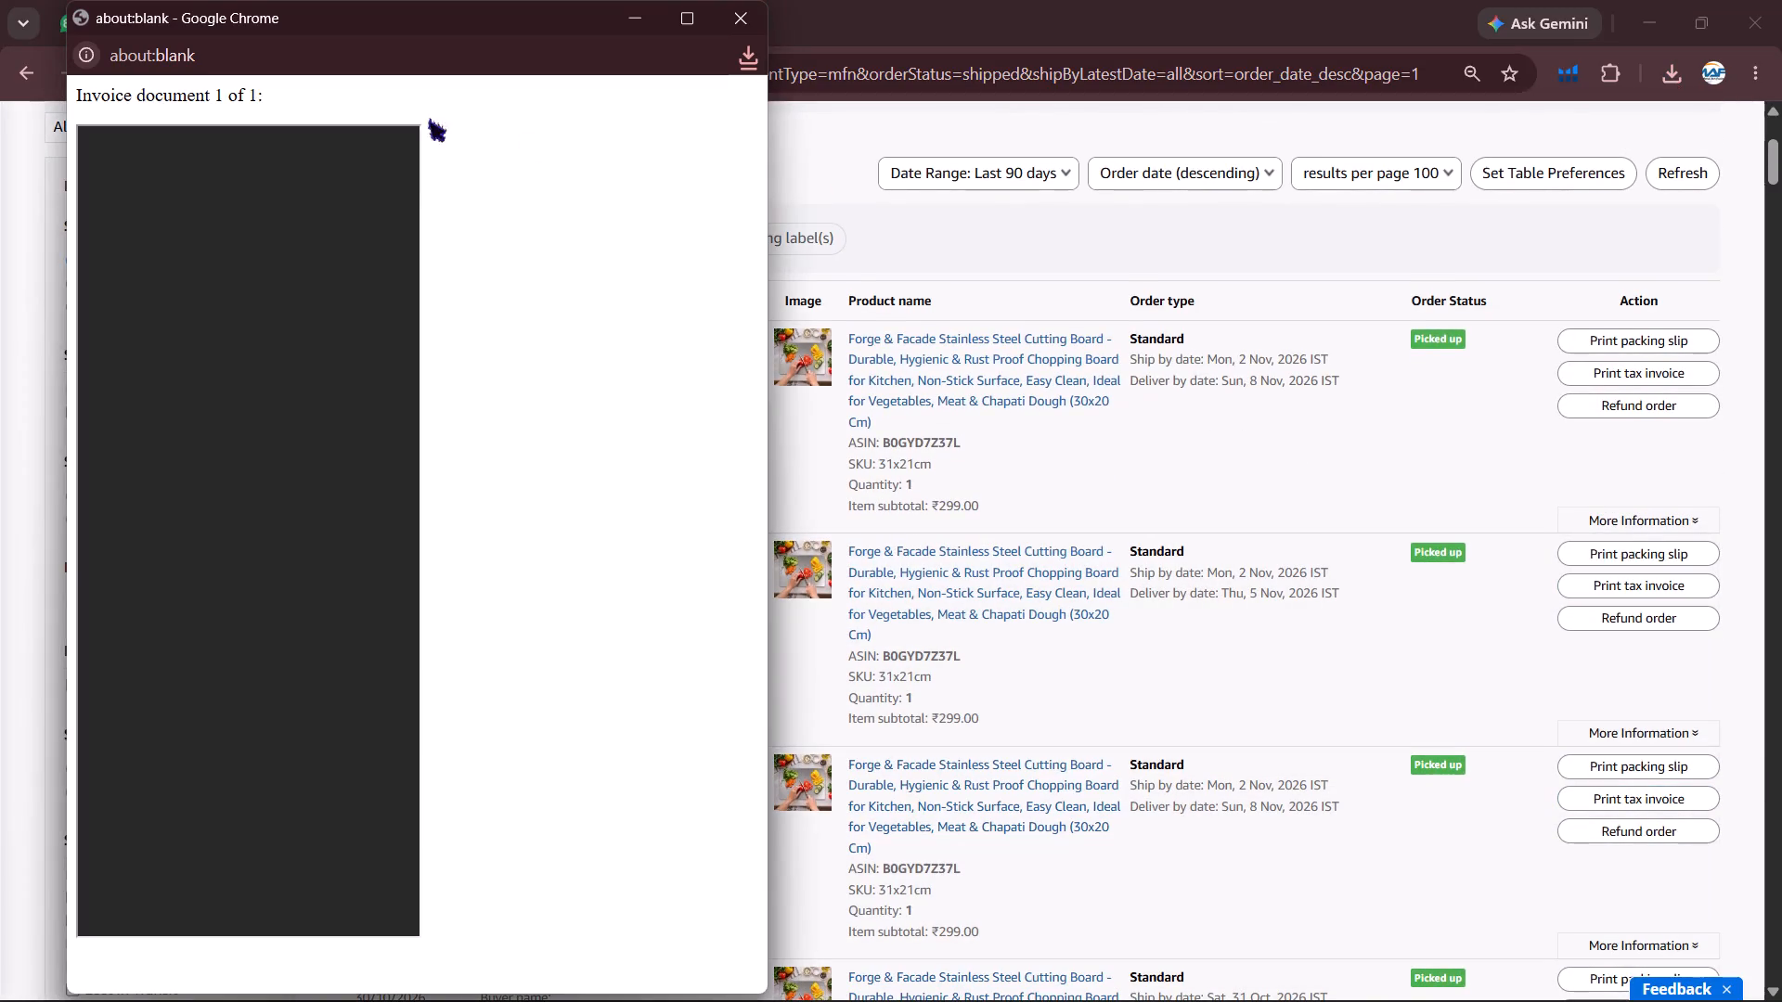
pyautogui.click(293, 175)
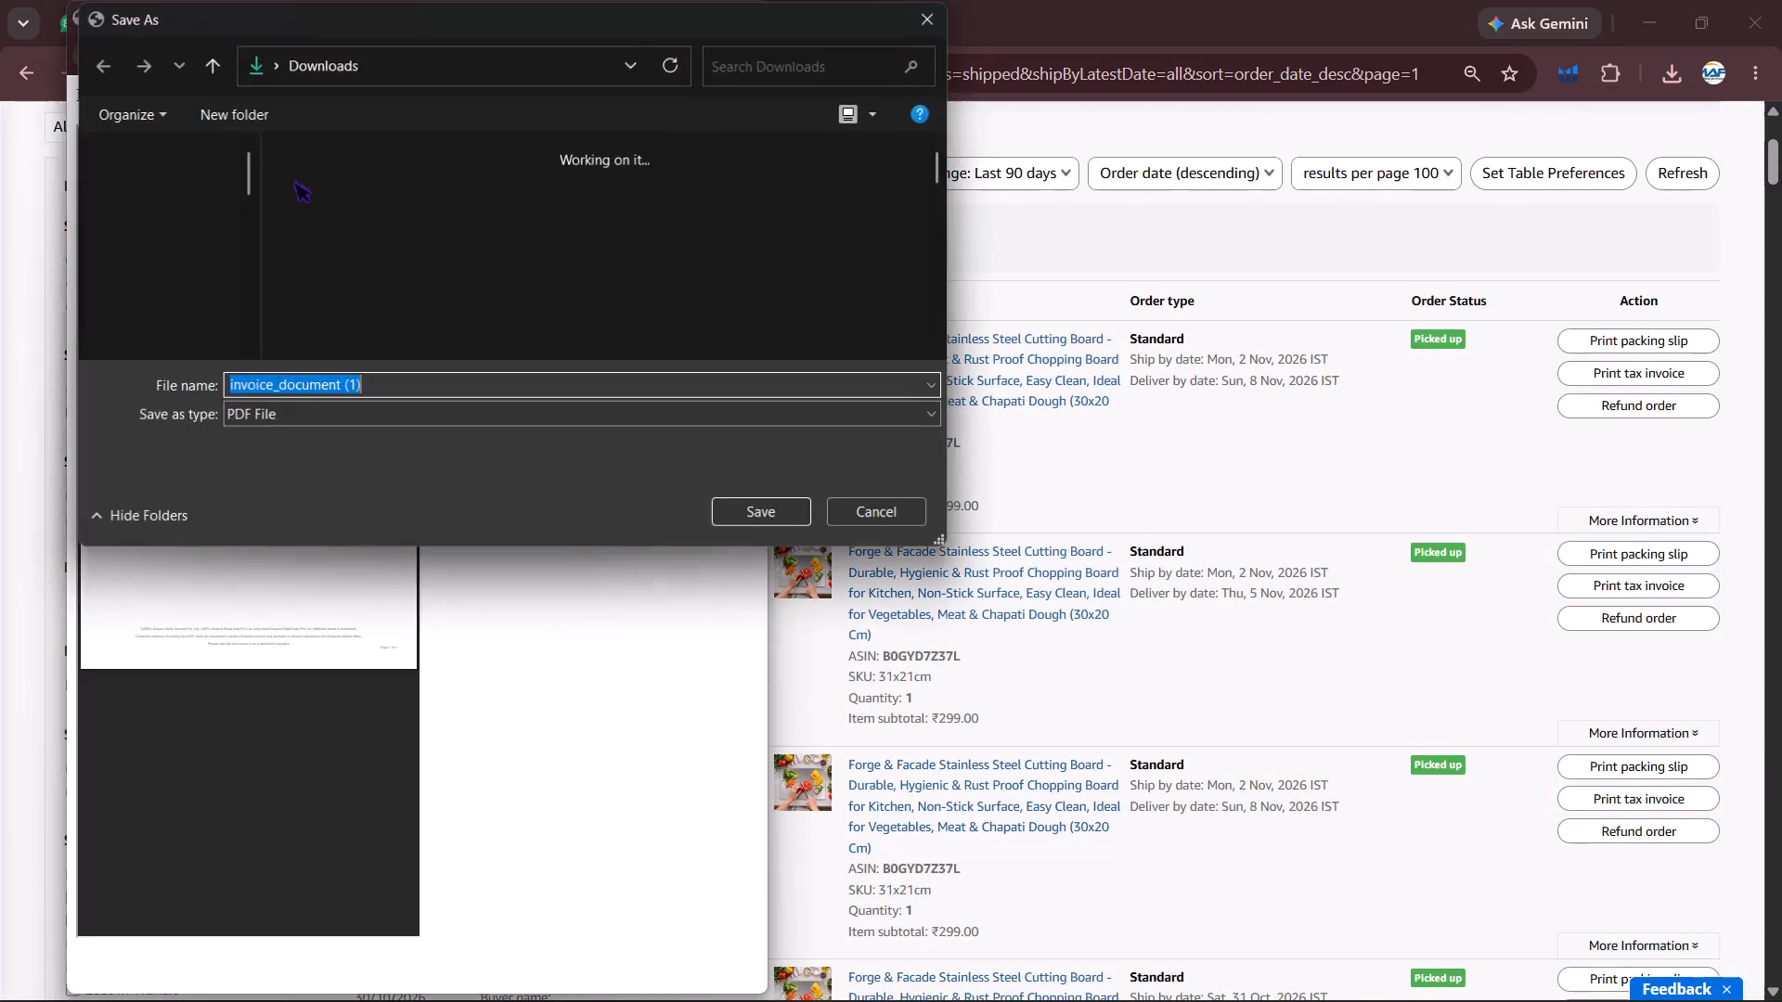
pyautogui.write('31-10-26')
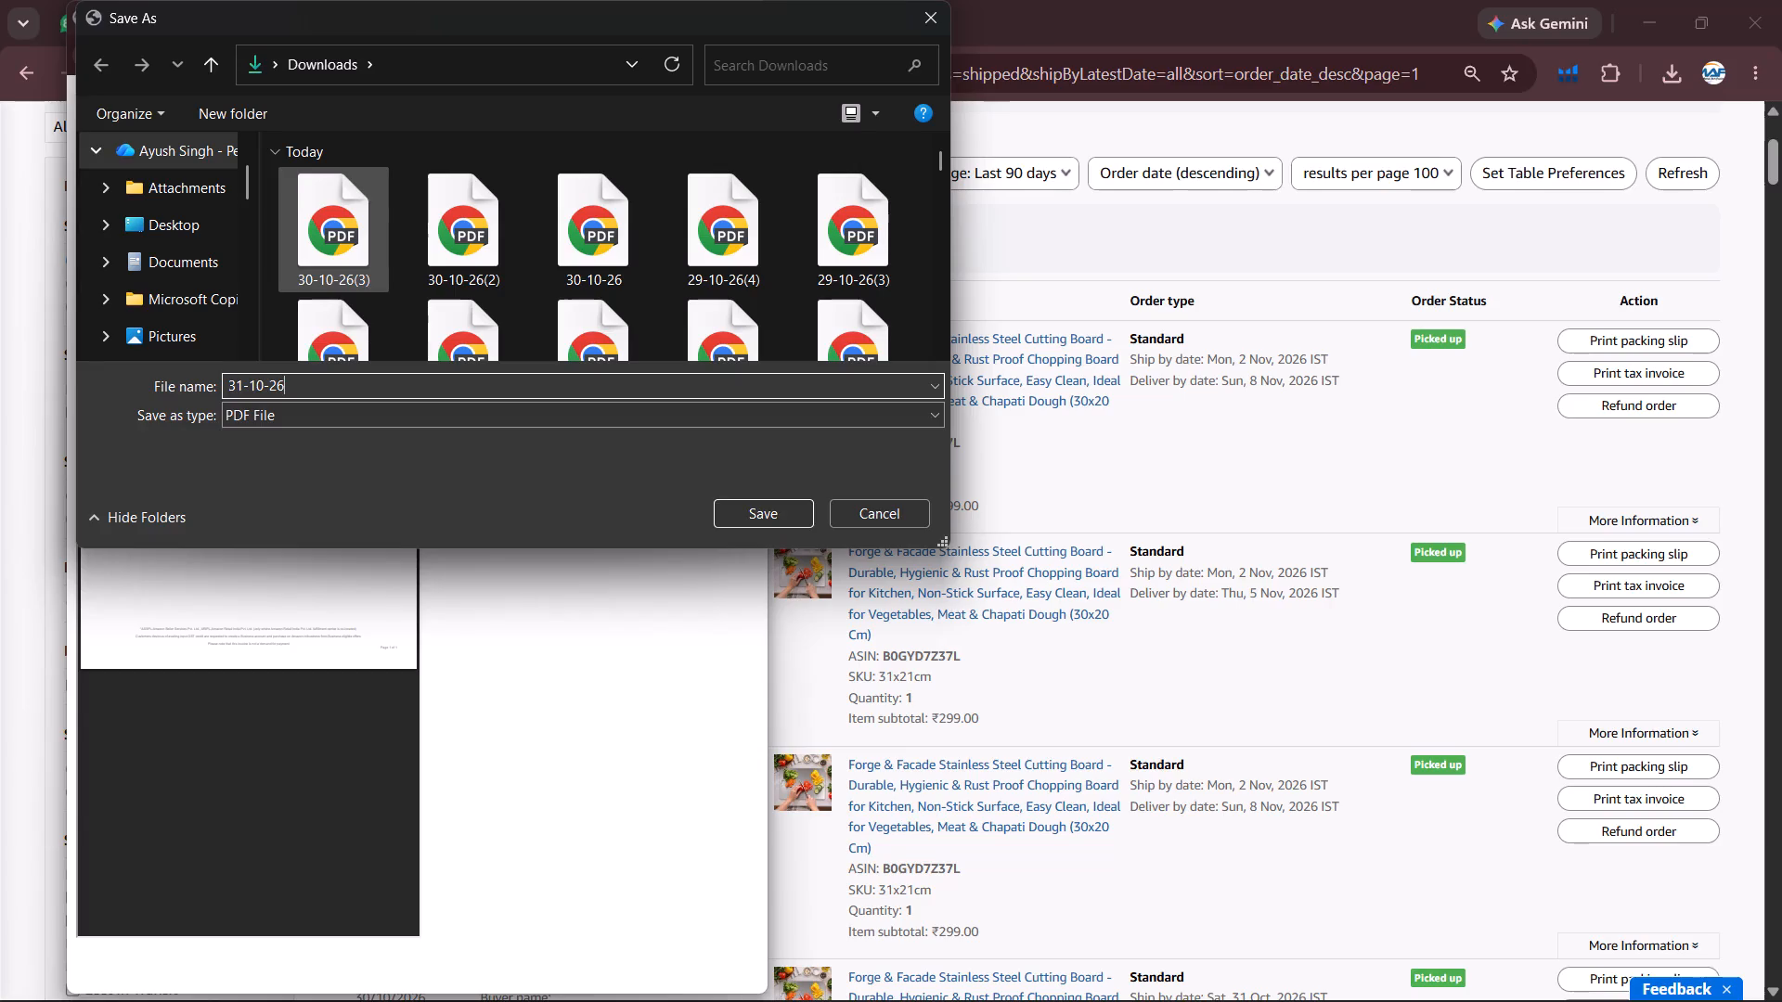
pyautogui.press('Return')
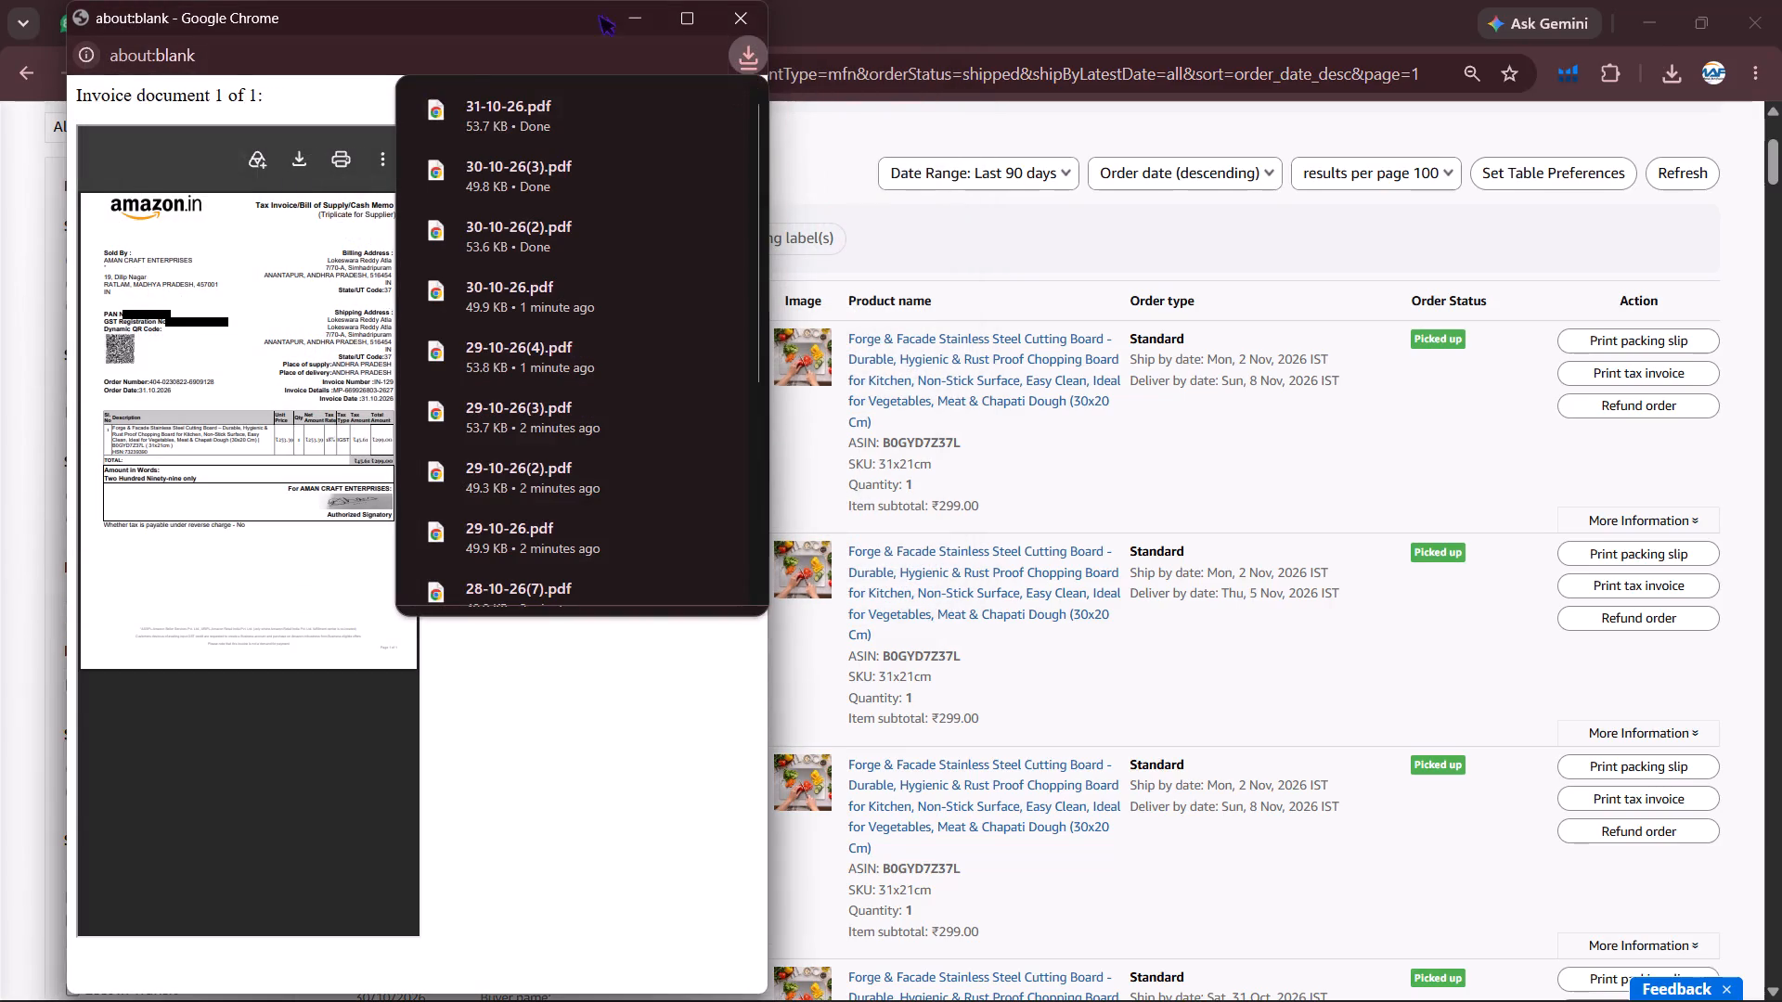
pyautogui.click(735, 18)
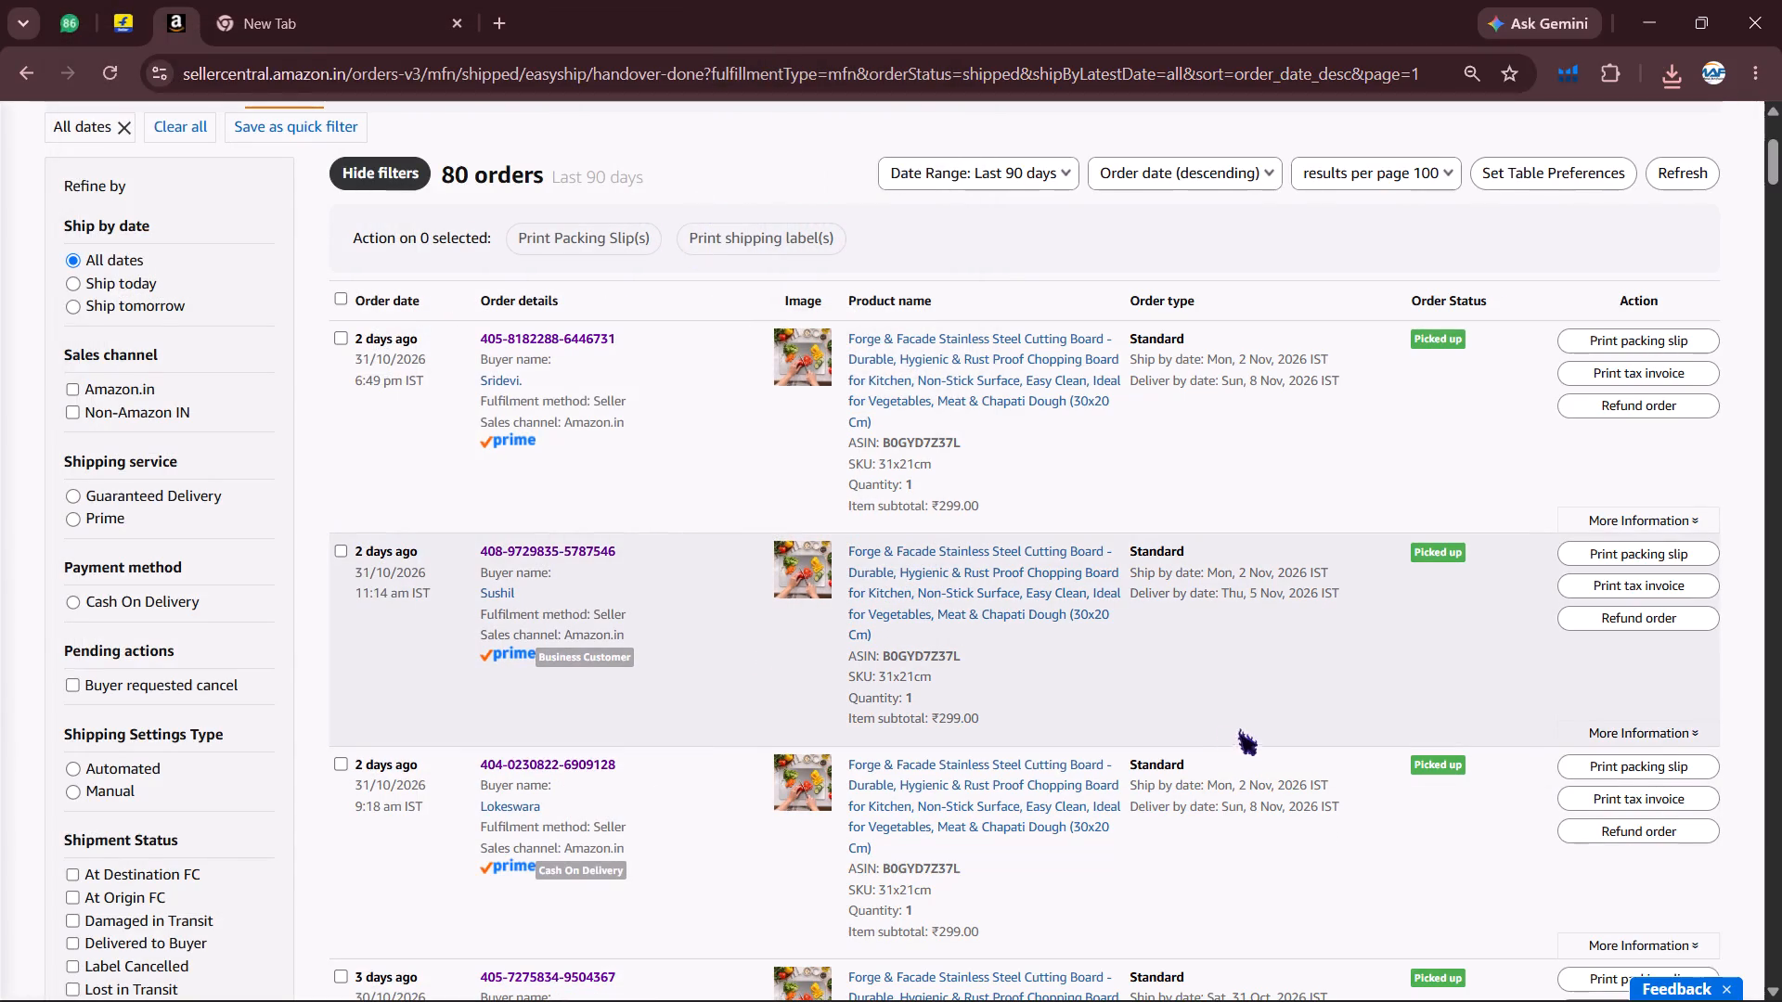
# Download the tax invoice of the 31 October 11:14 am order to Downloads as 31-10-26(2), and close the invoice window.
pyautogui.click(1631, 584)
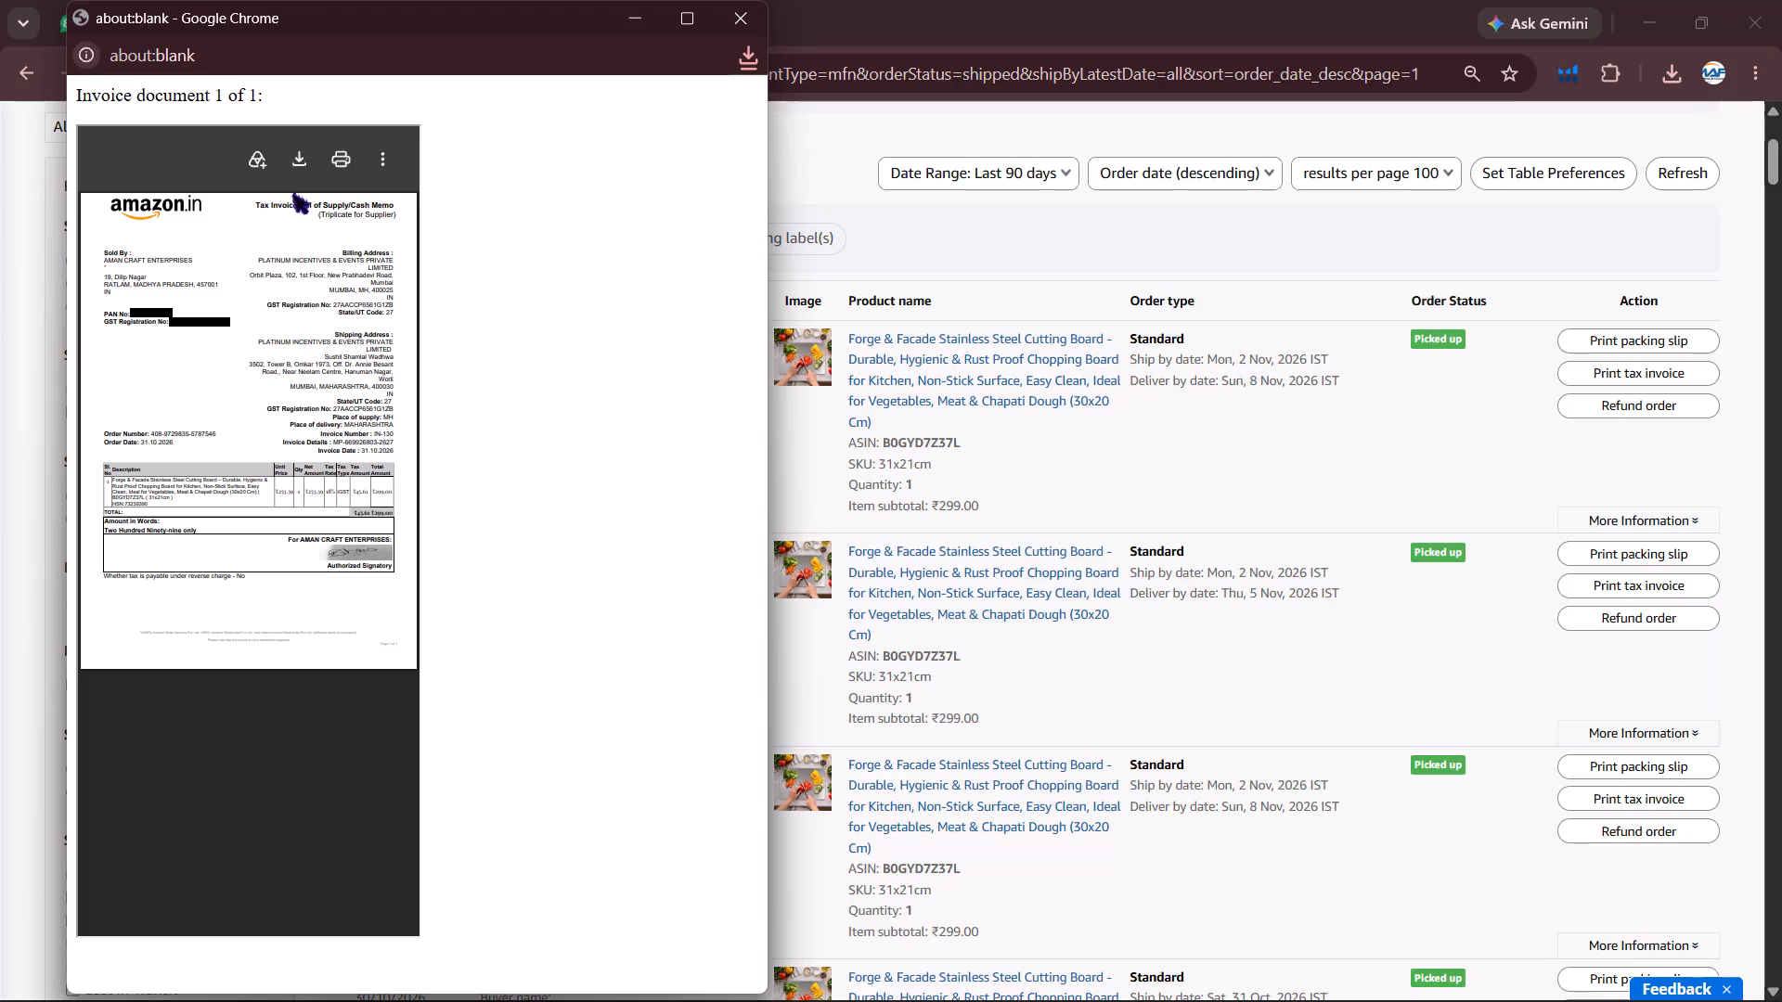
pyautogui.click(285, 157)
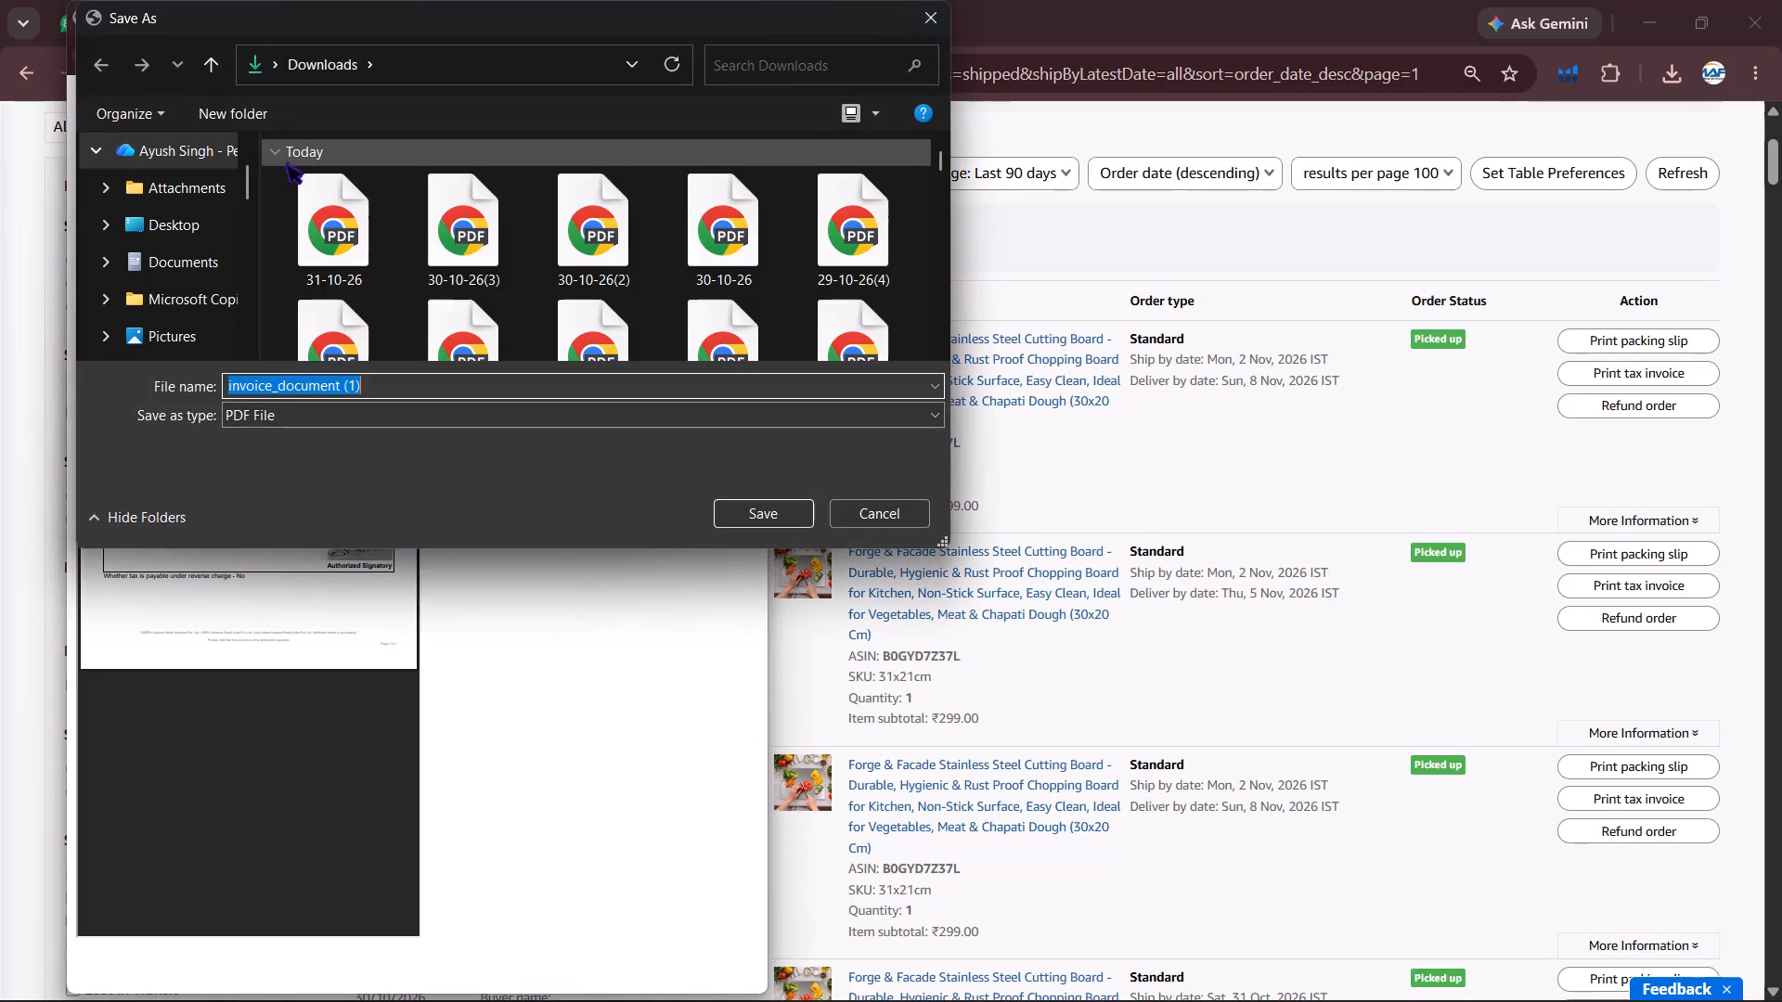
pyautogui.write('31')
pyautogui.press('-')
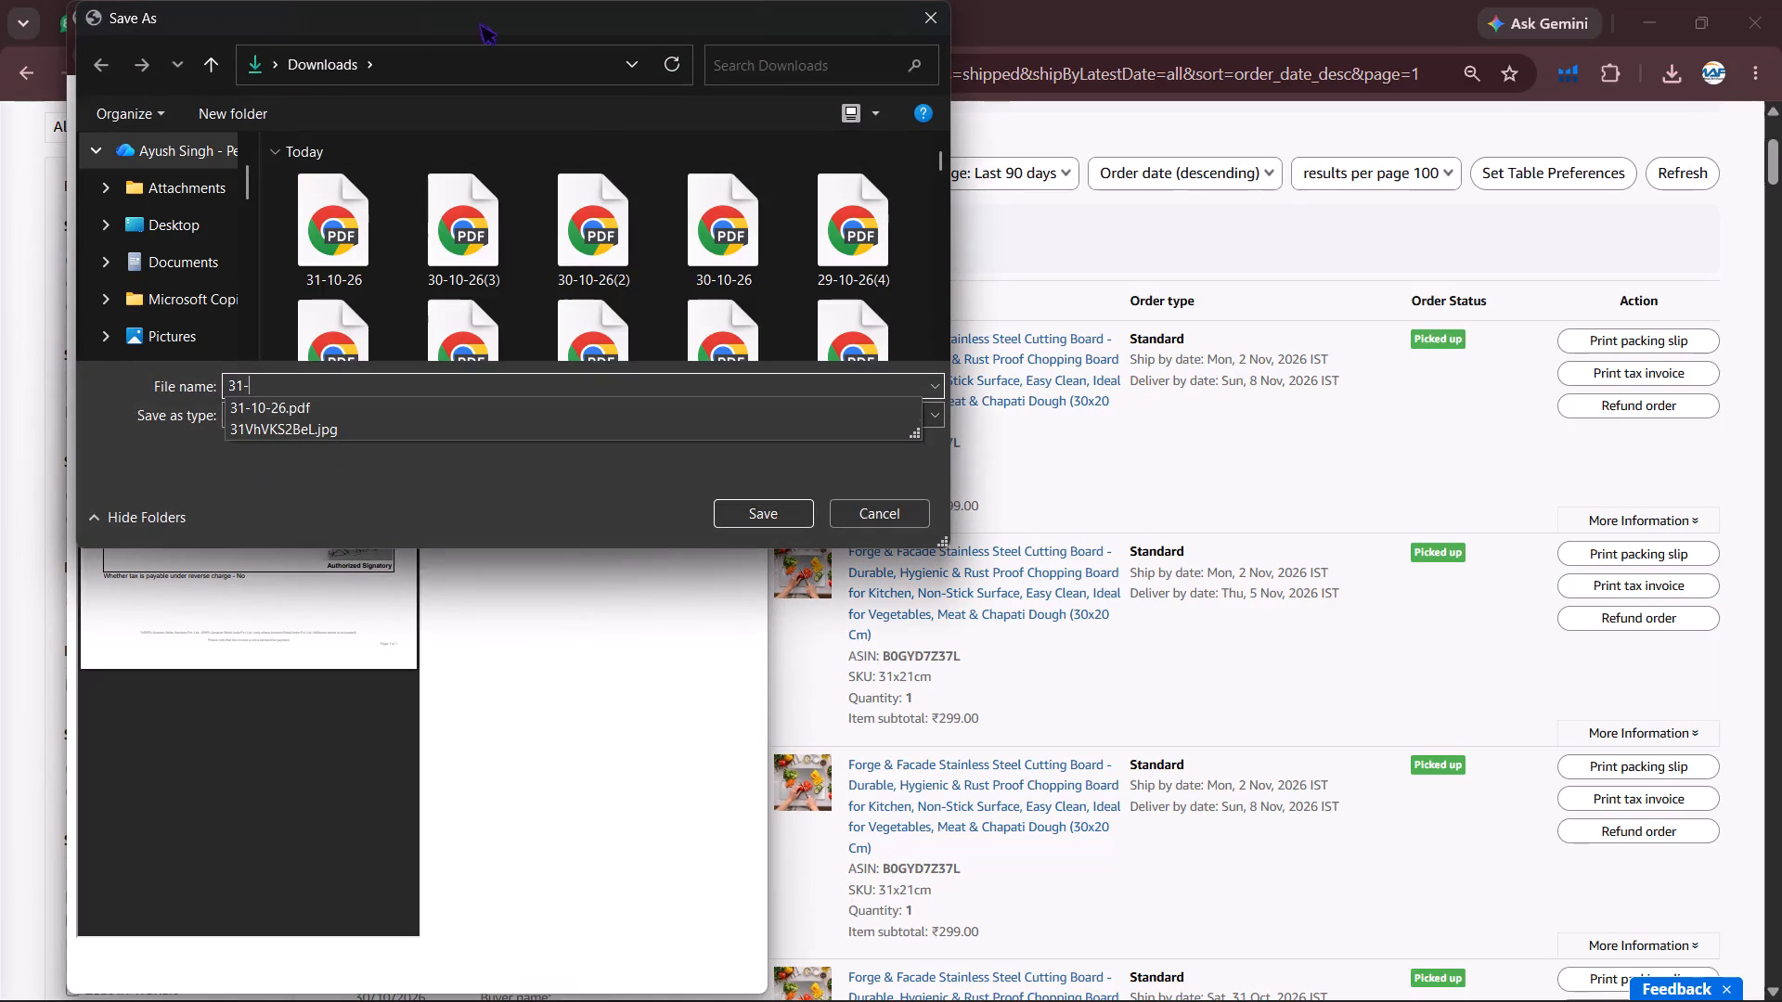
pyautogui.write('10')
pyautogui.press('-')
pyautogui.write('26')
pyautogui.hotkey('shift', '(')
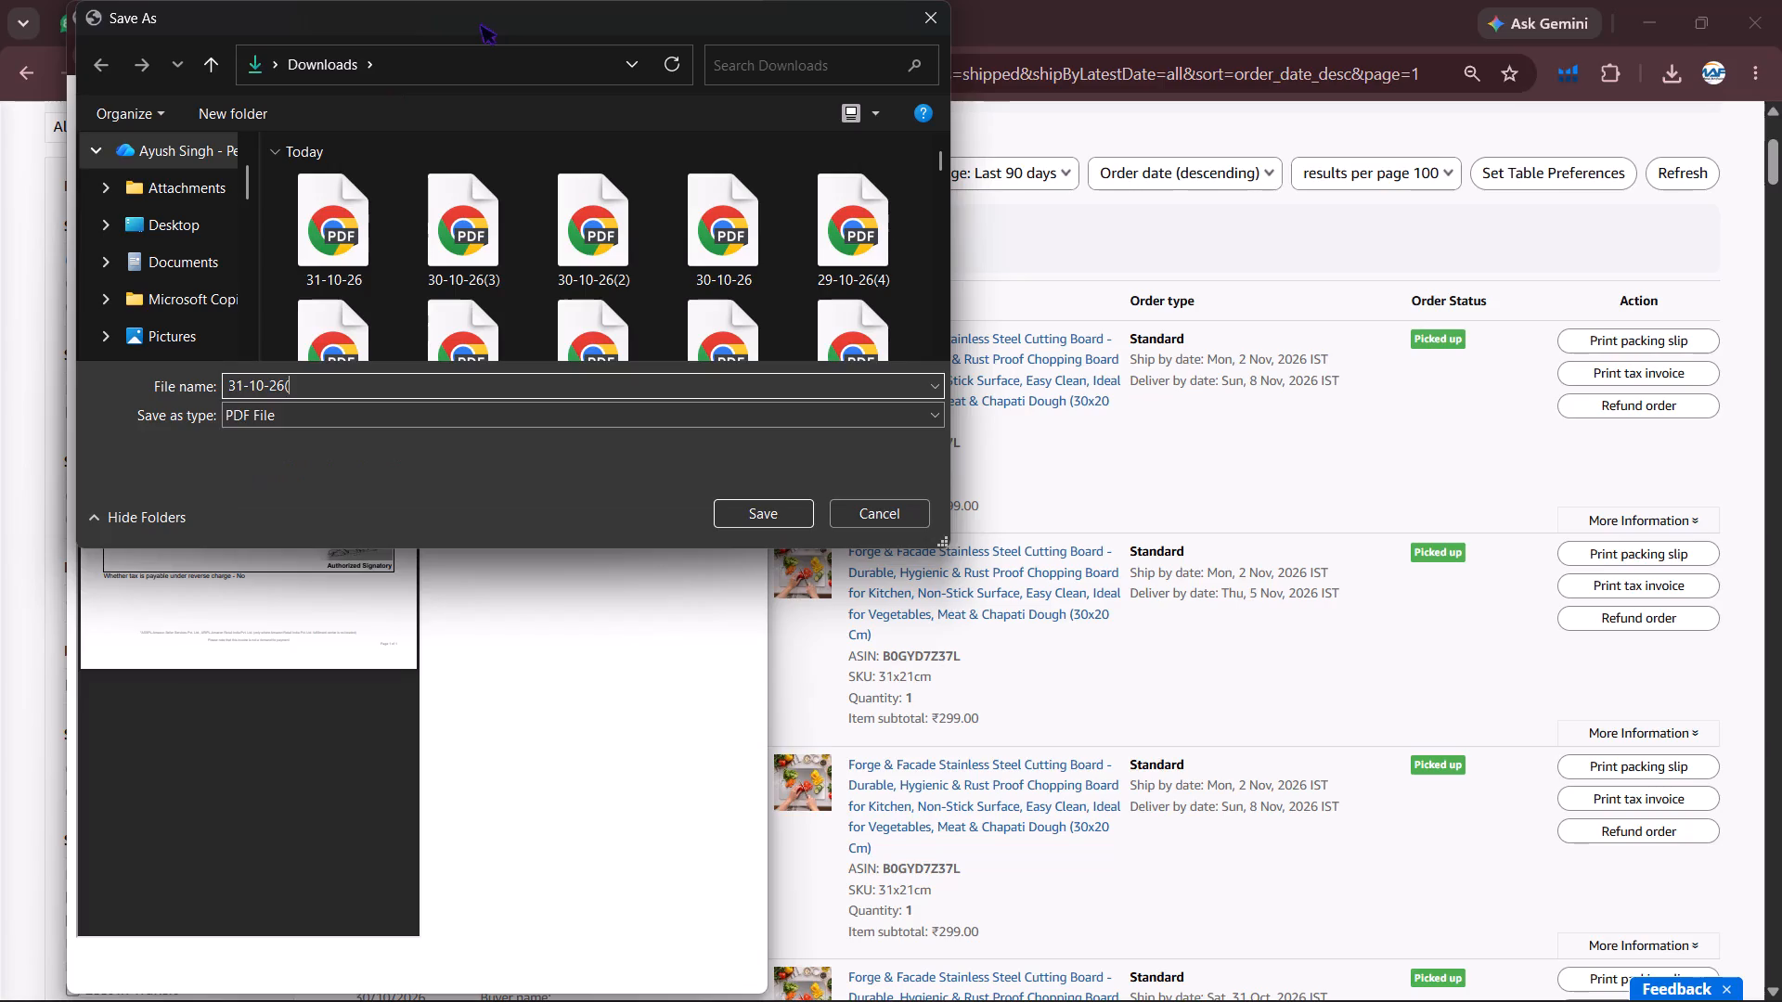
pyautogui.press('2')
pyautogui.hotkey('shift', ')')
pyautogui.press('Return')
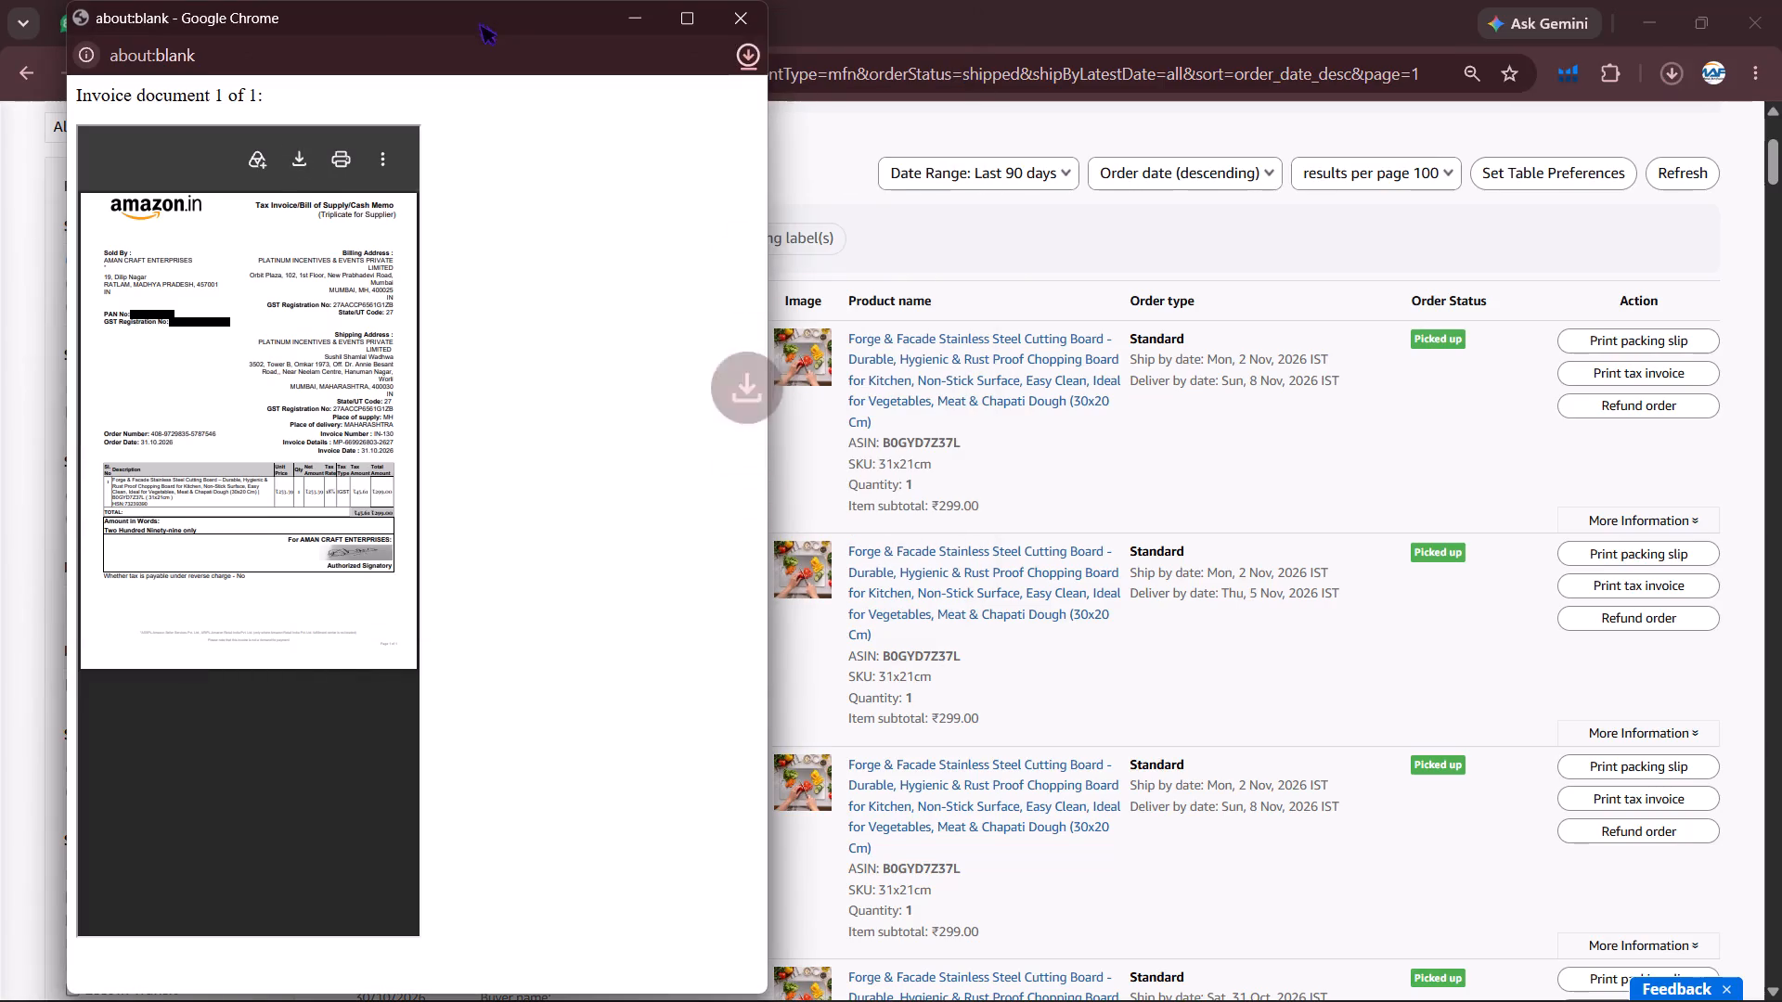
pyautogui.click(756, 19)
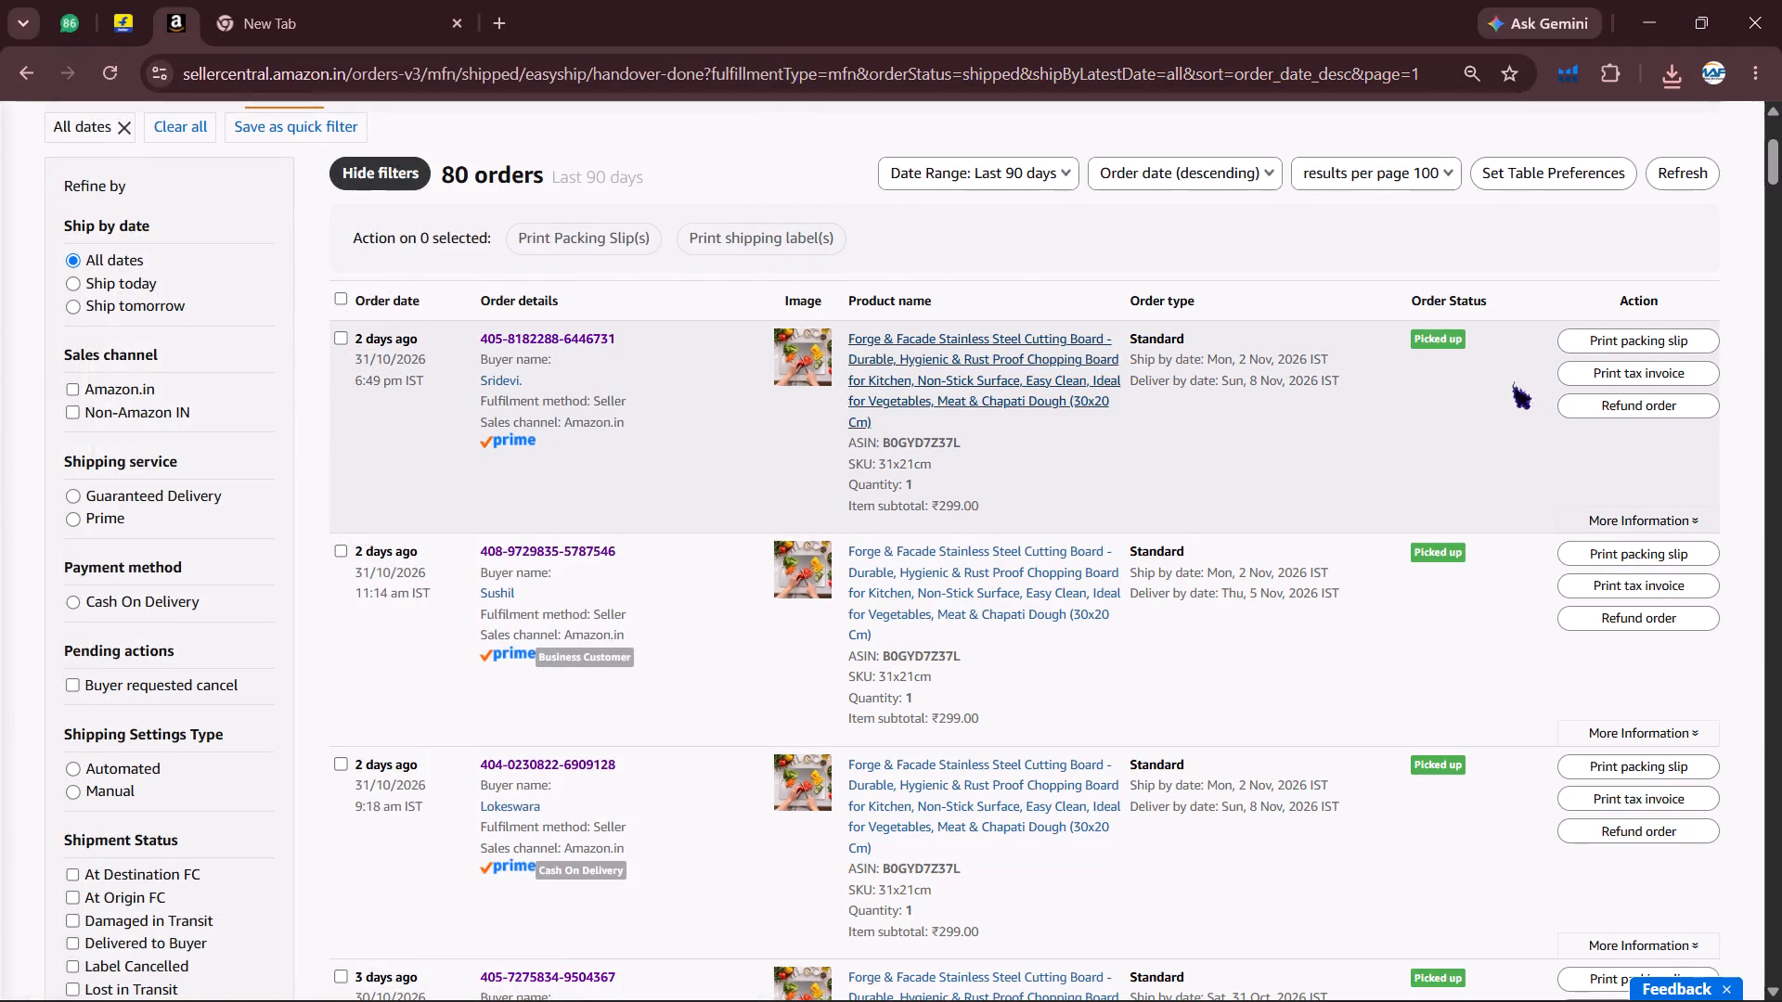
# Download the tax invoice of the 31 October 6:49 pm order to Downloads as 31-10-26(3), and close the invoice window.
pyautogui.click(1601, 374)
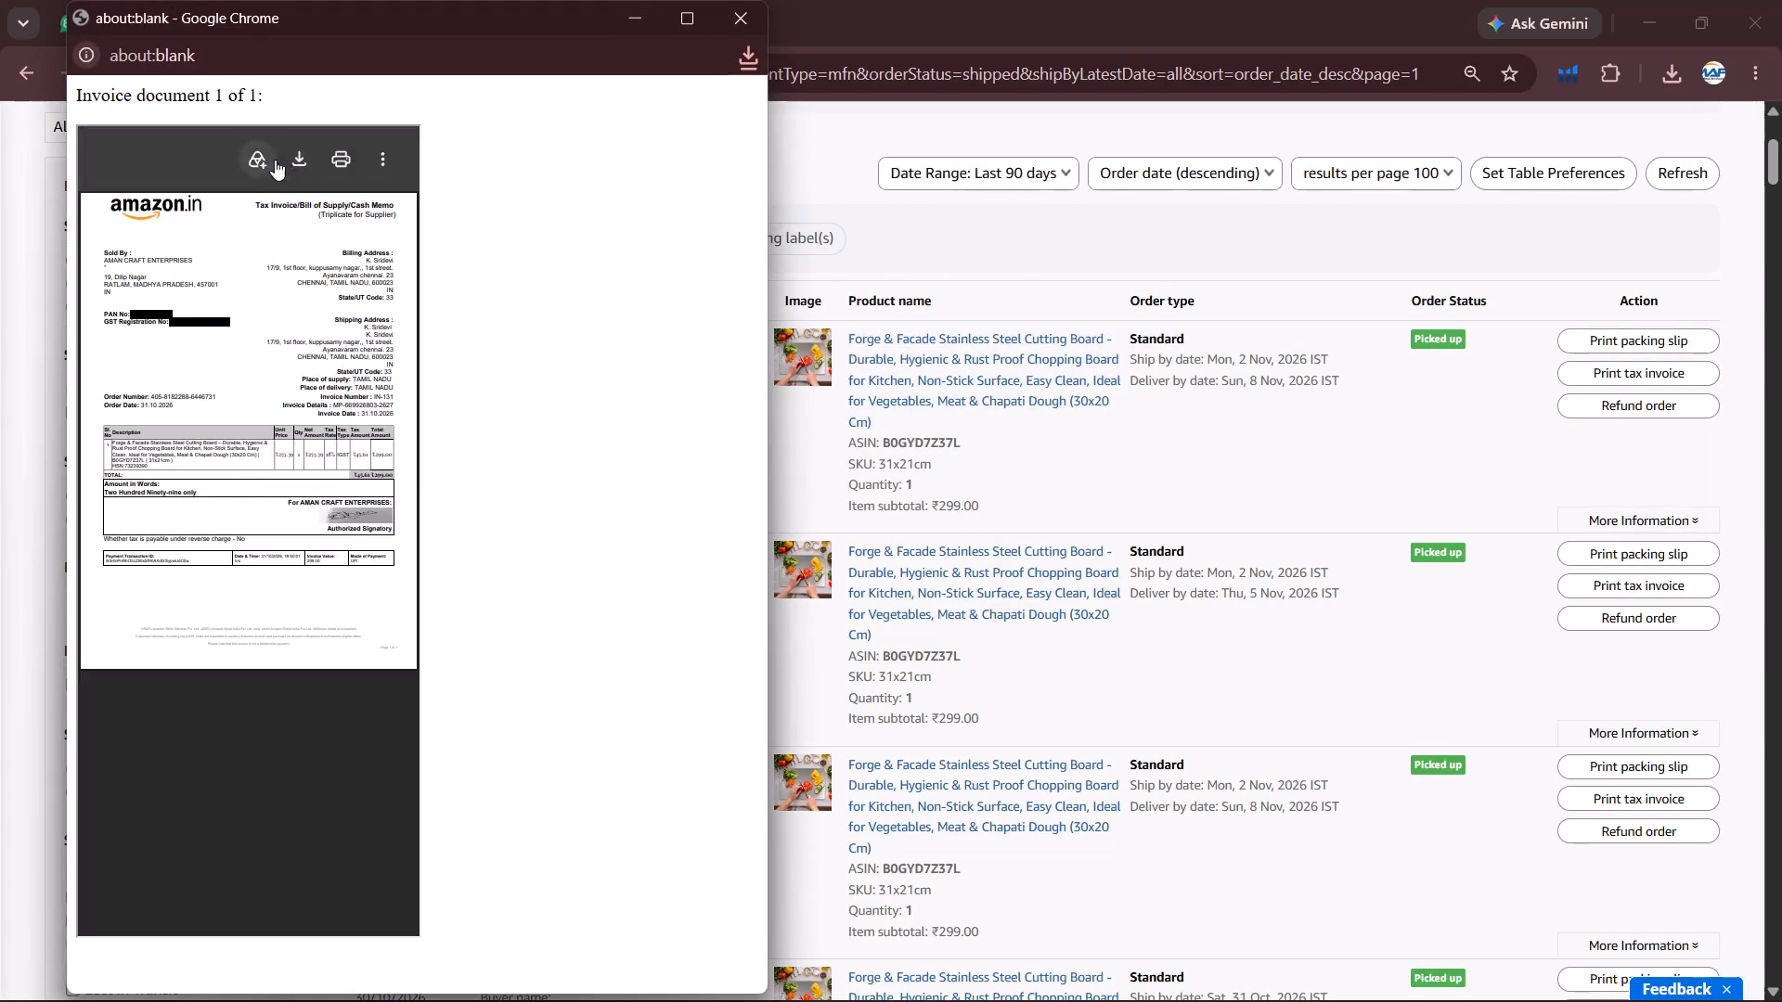
pyautogui.click(296, 168)
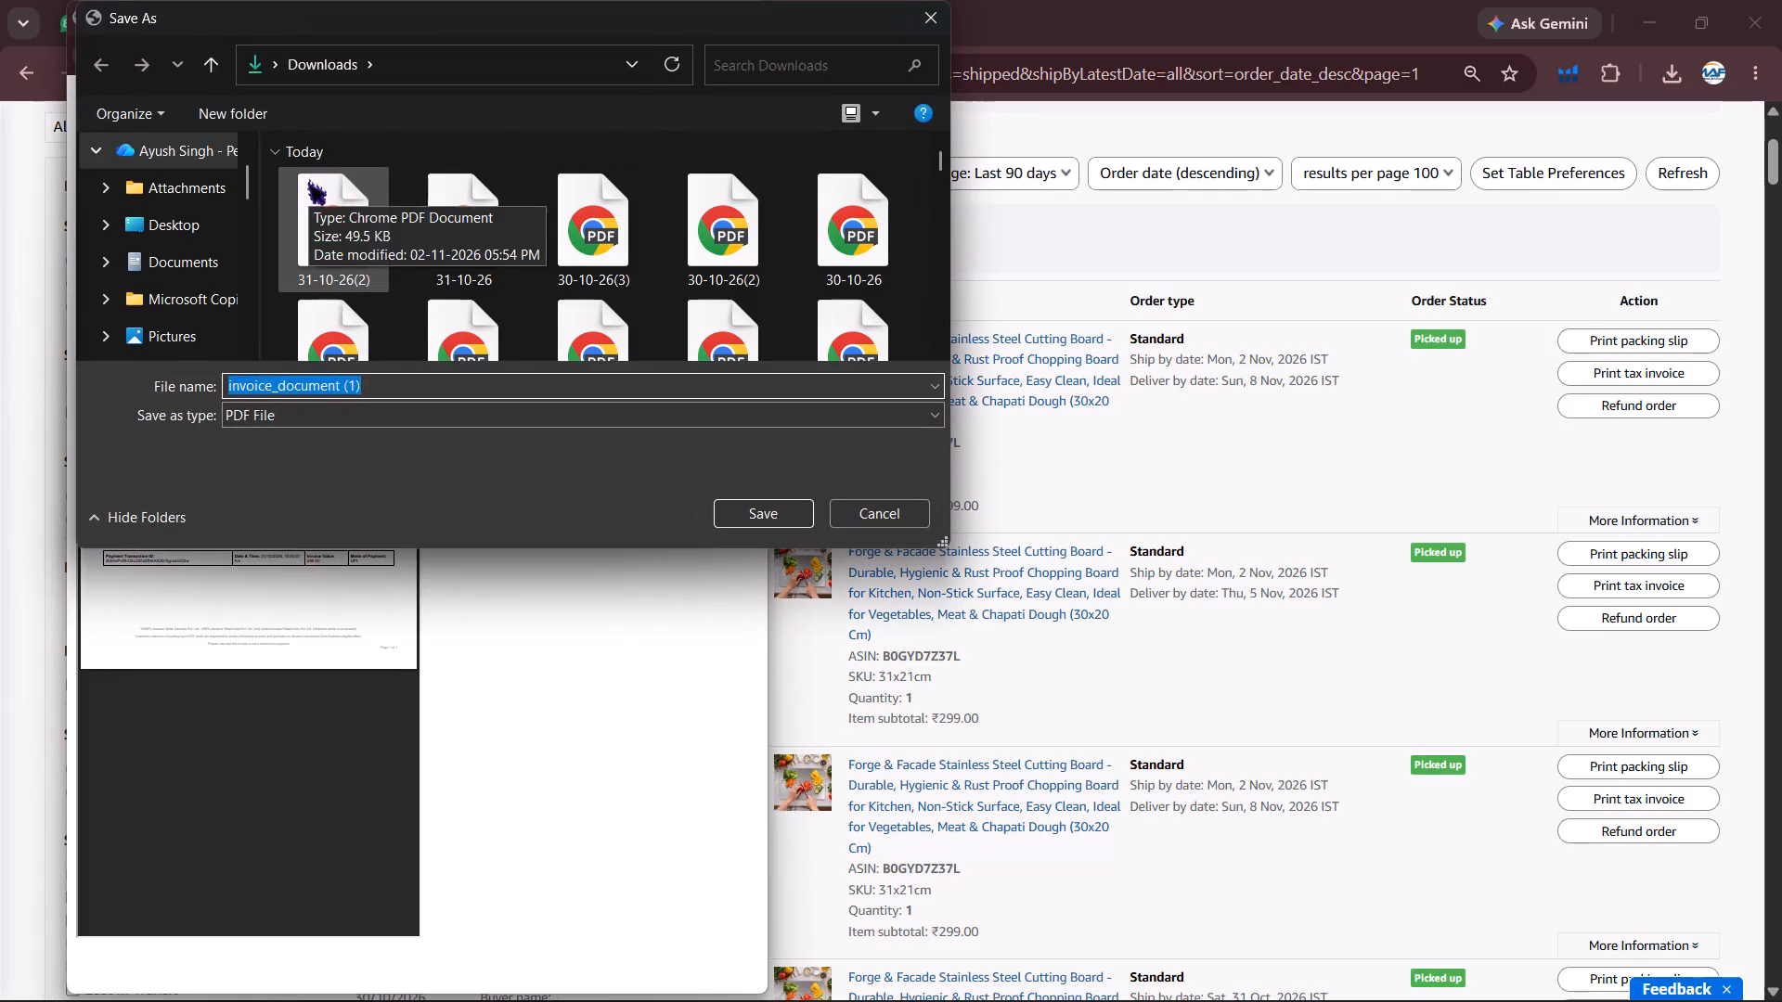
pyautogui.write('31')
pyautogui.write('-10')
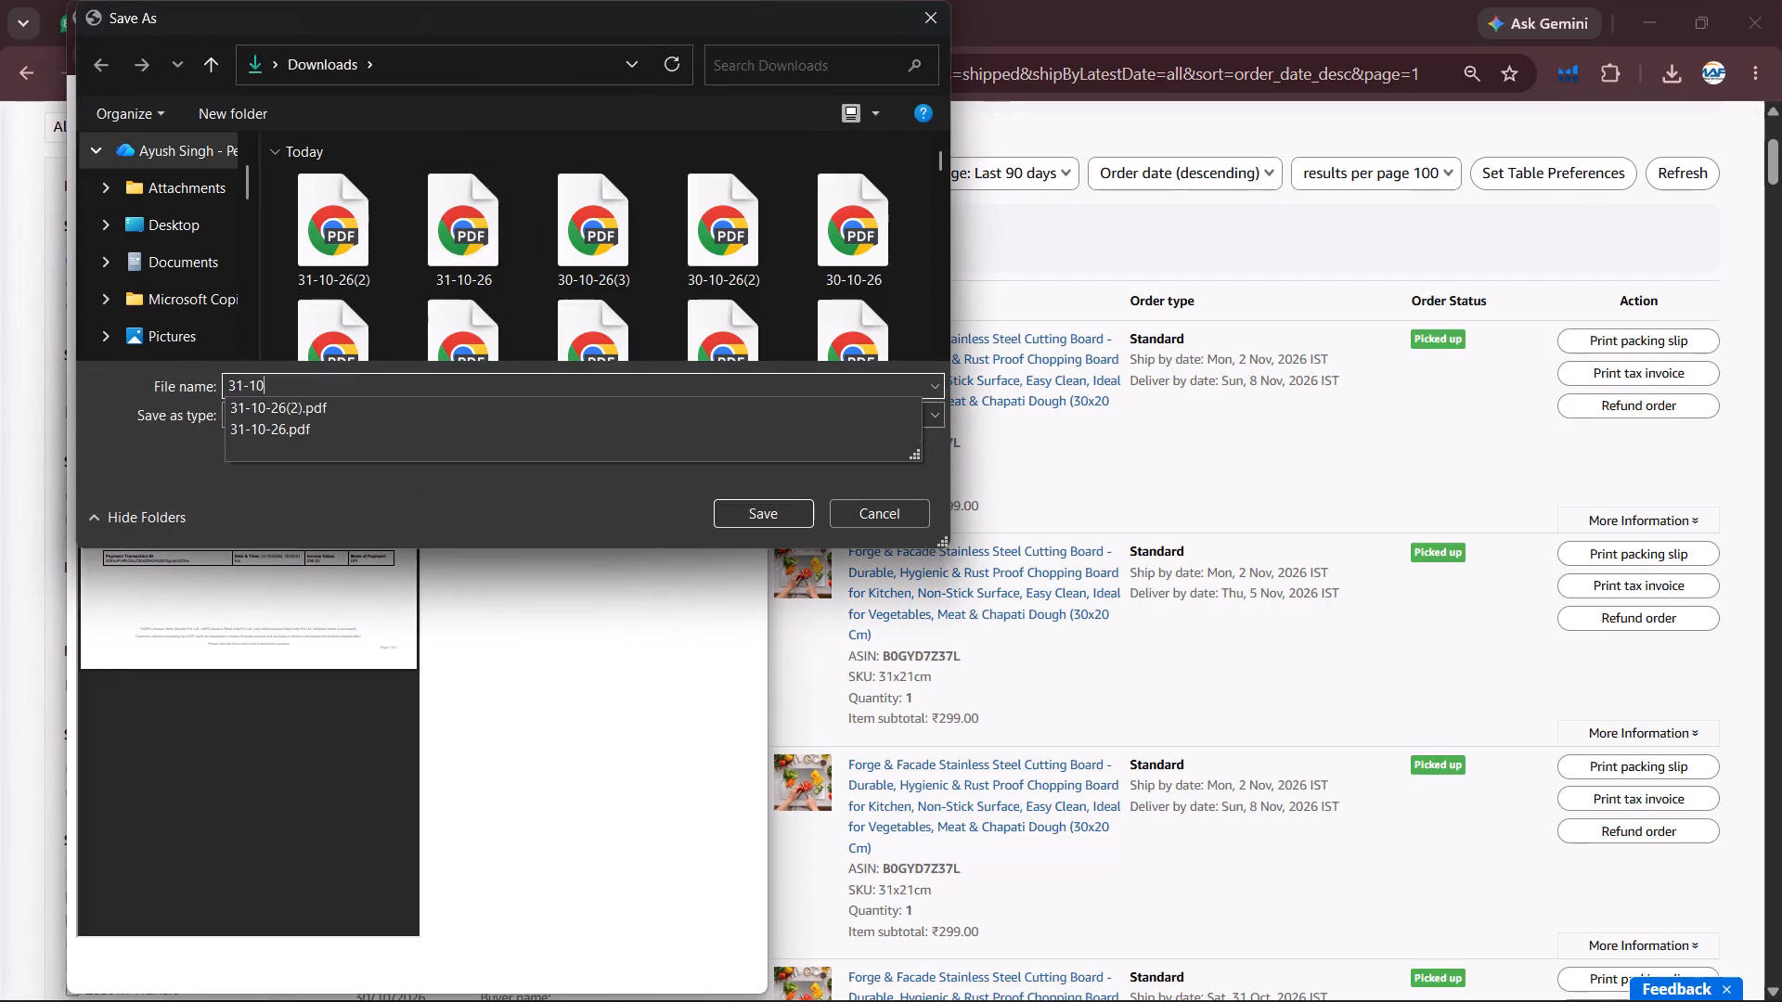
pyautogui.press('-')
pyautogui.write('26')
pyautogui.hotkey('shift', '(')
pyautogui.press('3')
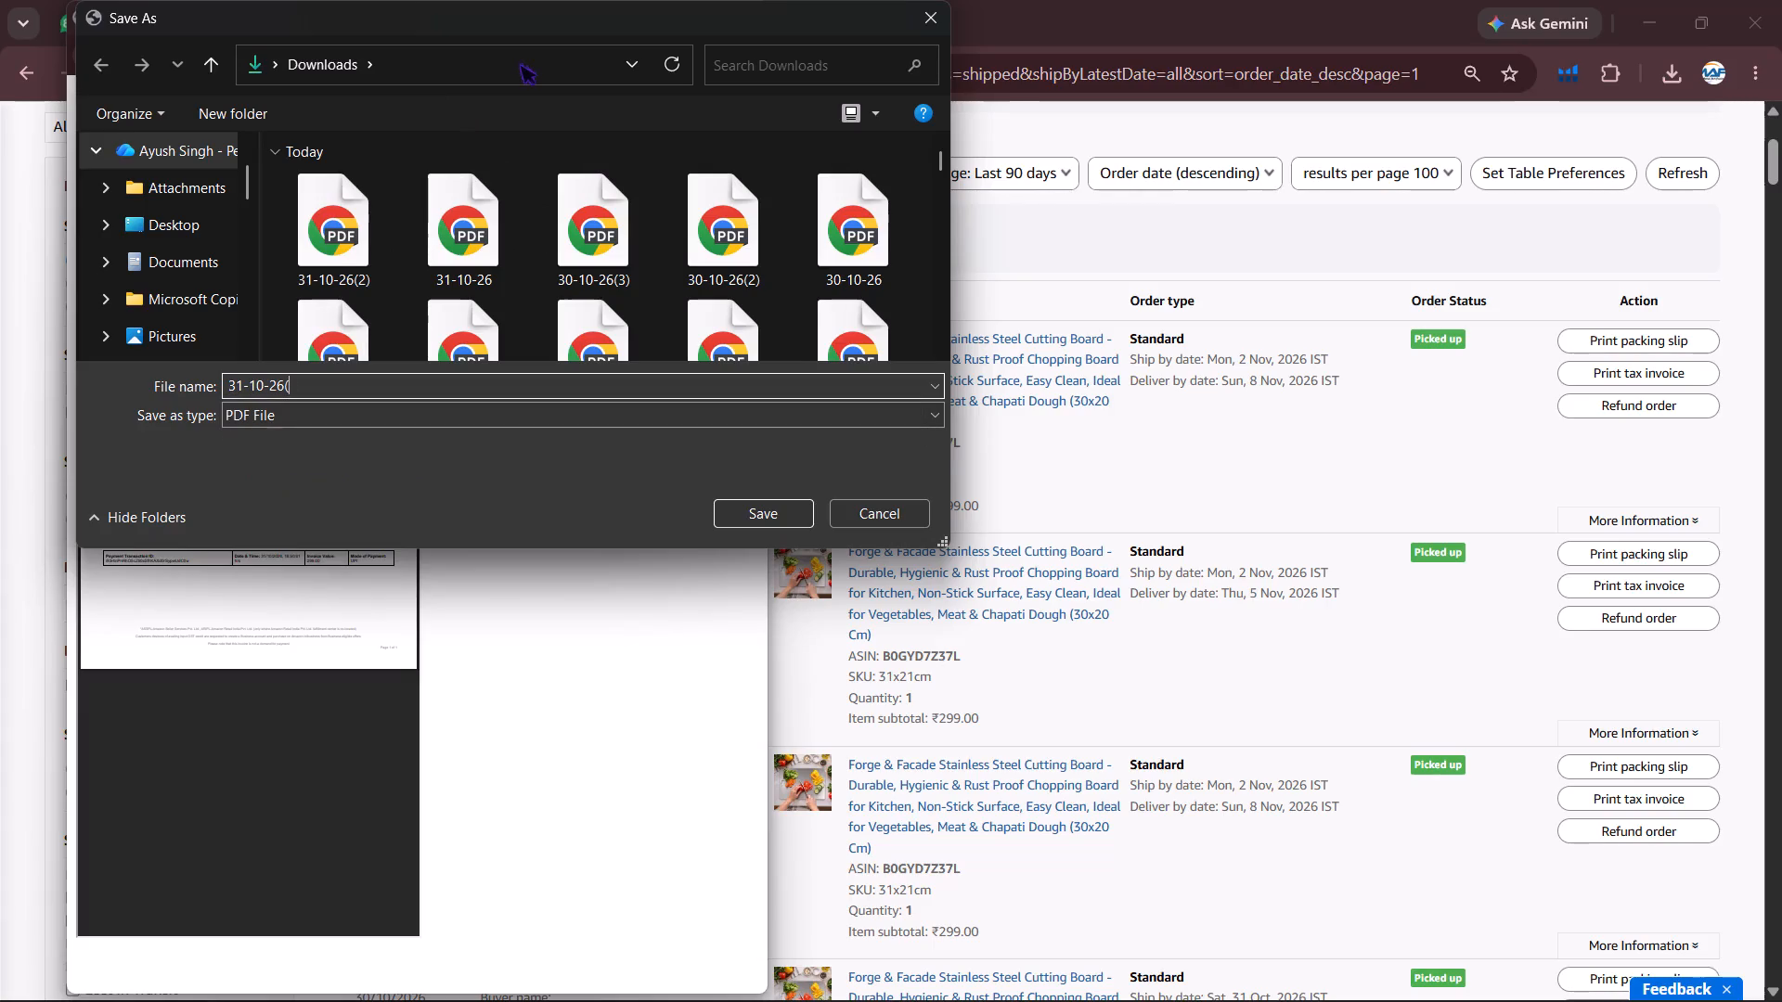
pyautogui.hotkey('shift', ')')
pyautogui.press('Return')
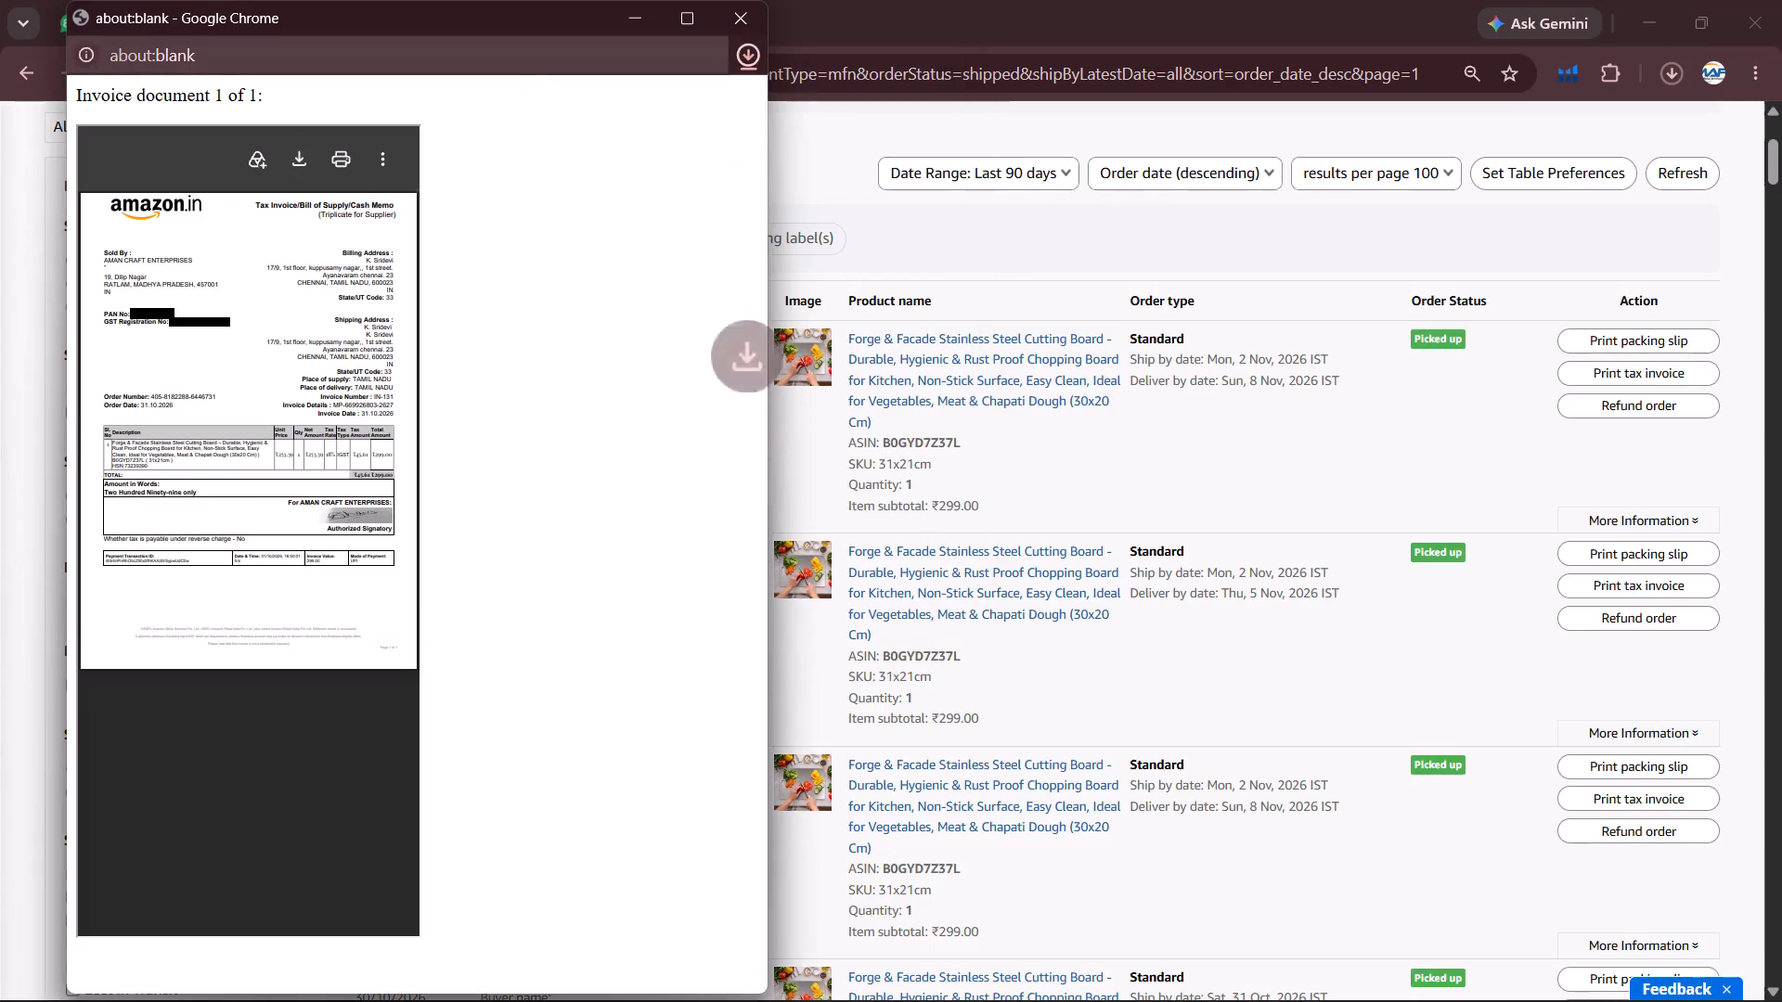
pyautogui.click(742, 16)
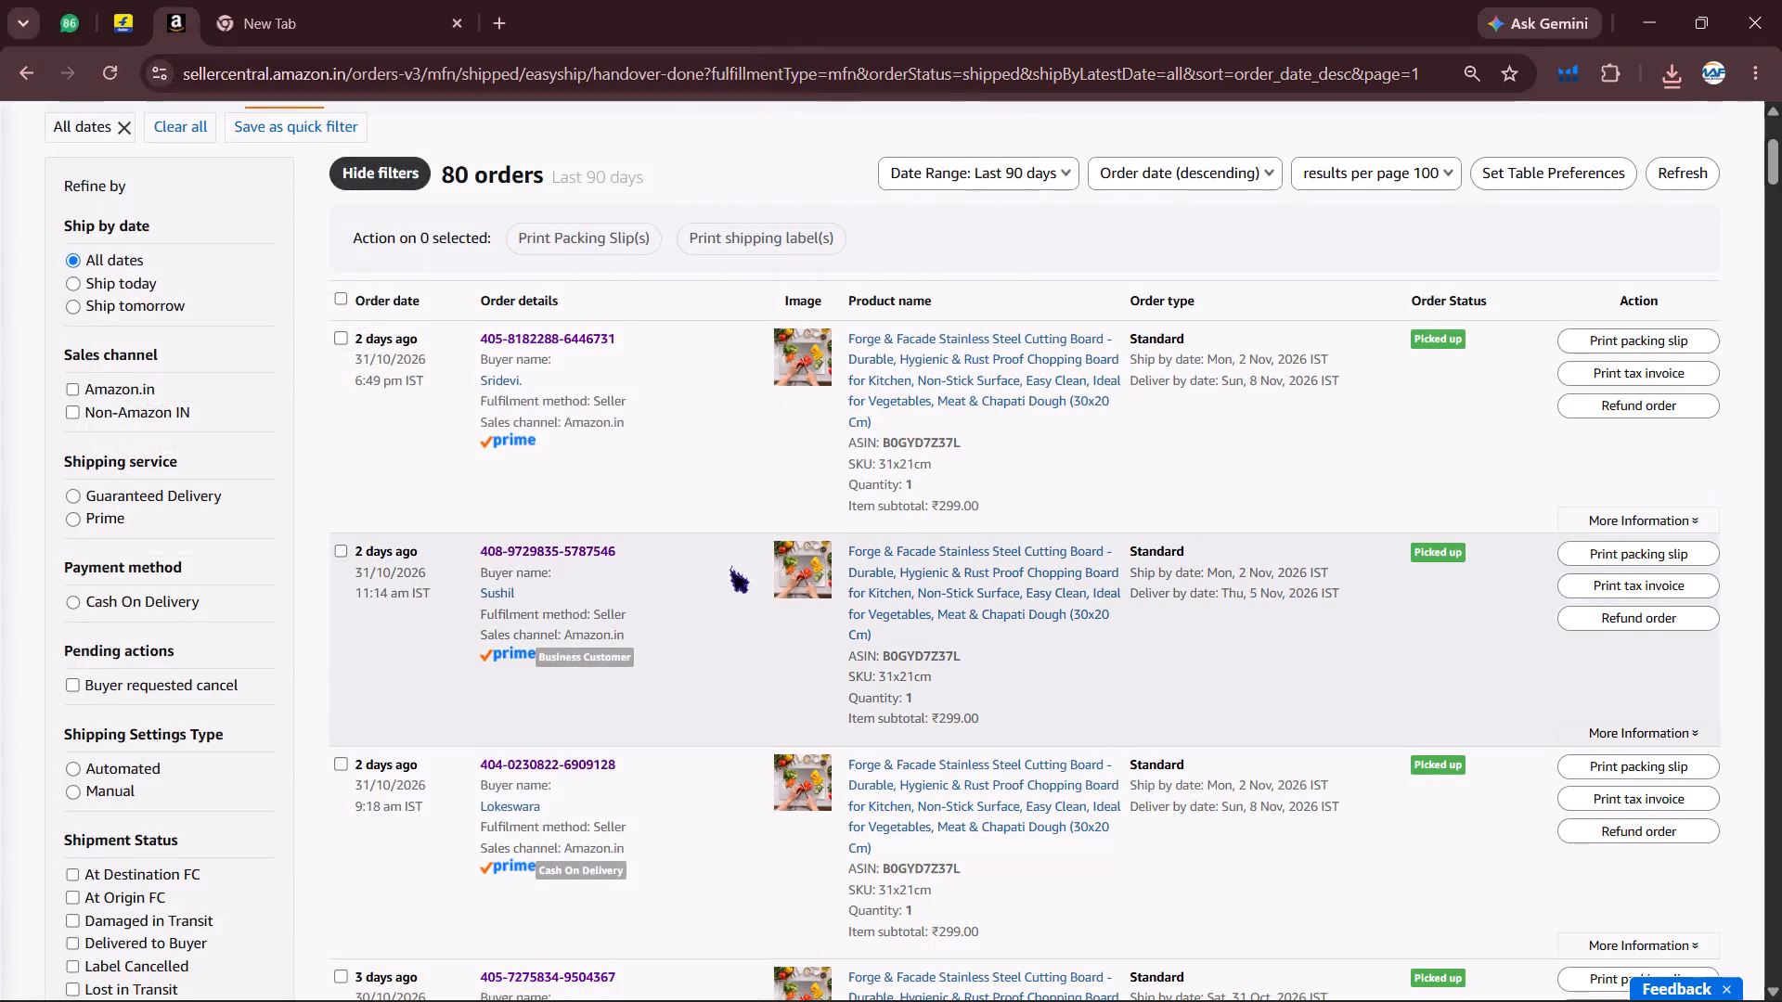
# Close the two leftover about:blank invoice windows and the Notepad window from the open-window overview.
pyautogui.scroll(10, 730, 565)
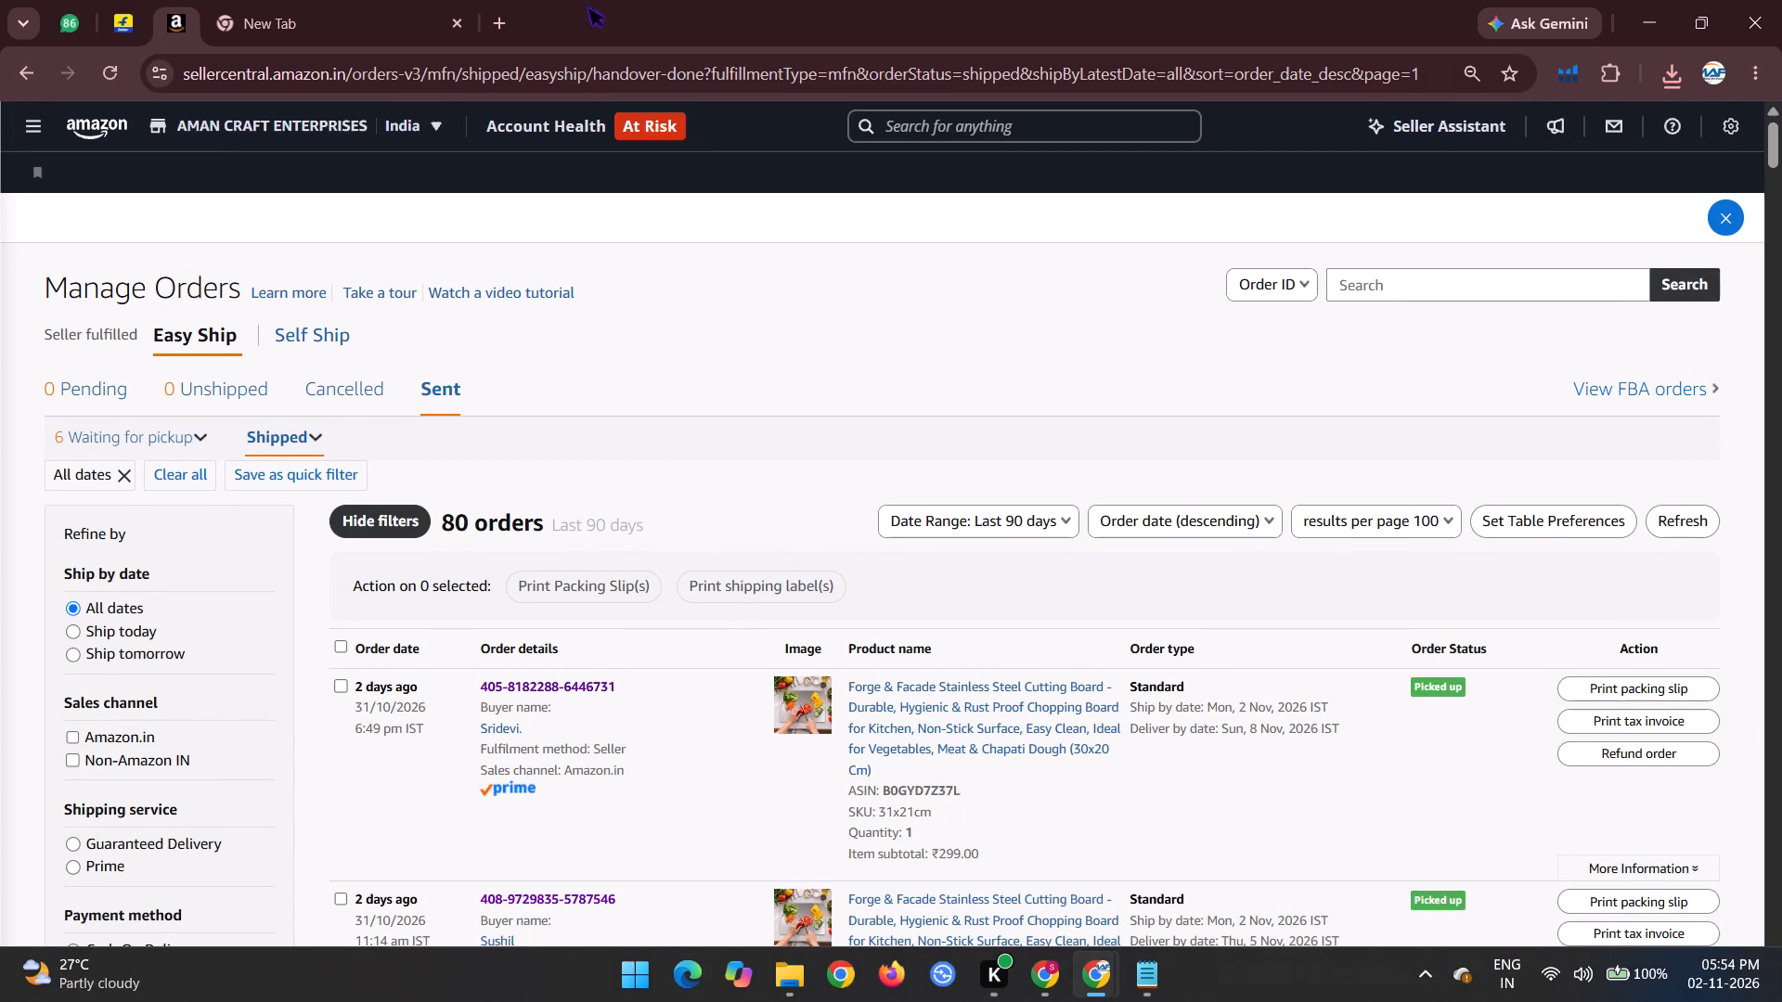
pyautogui.hotkey('alt', 'Tab')
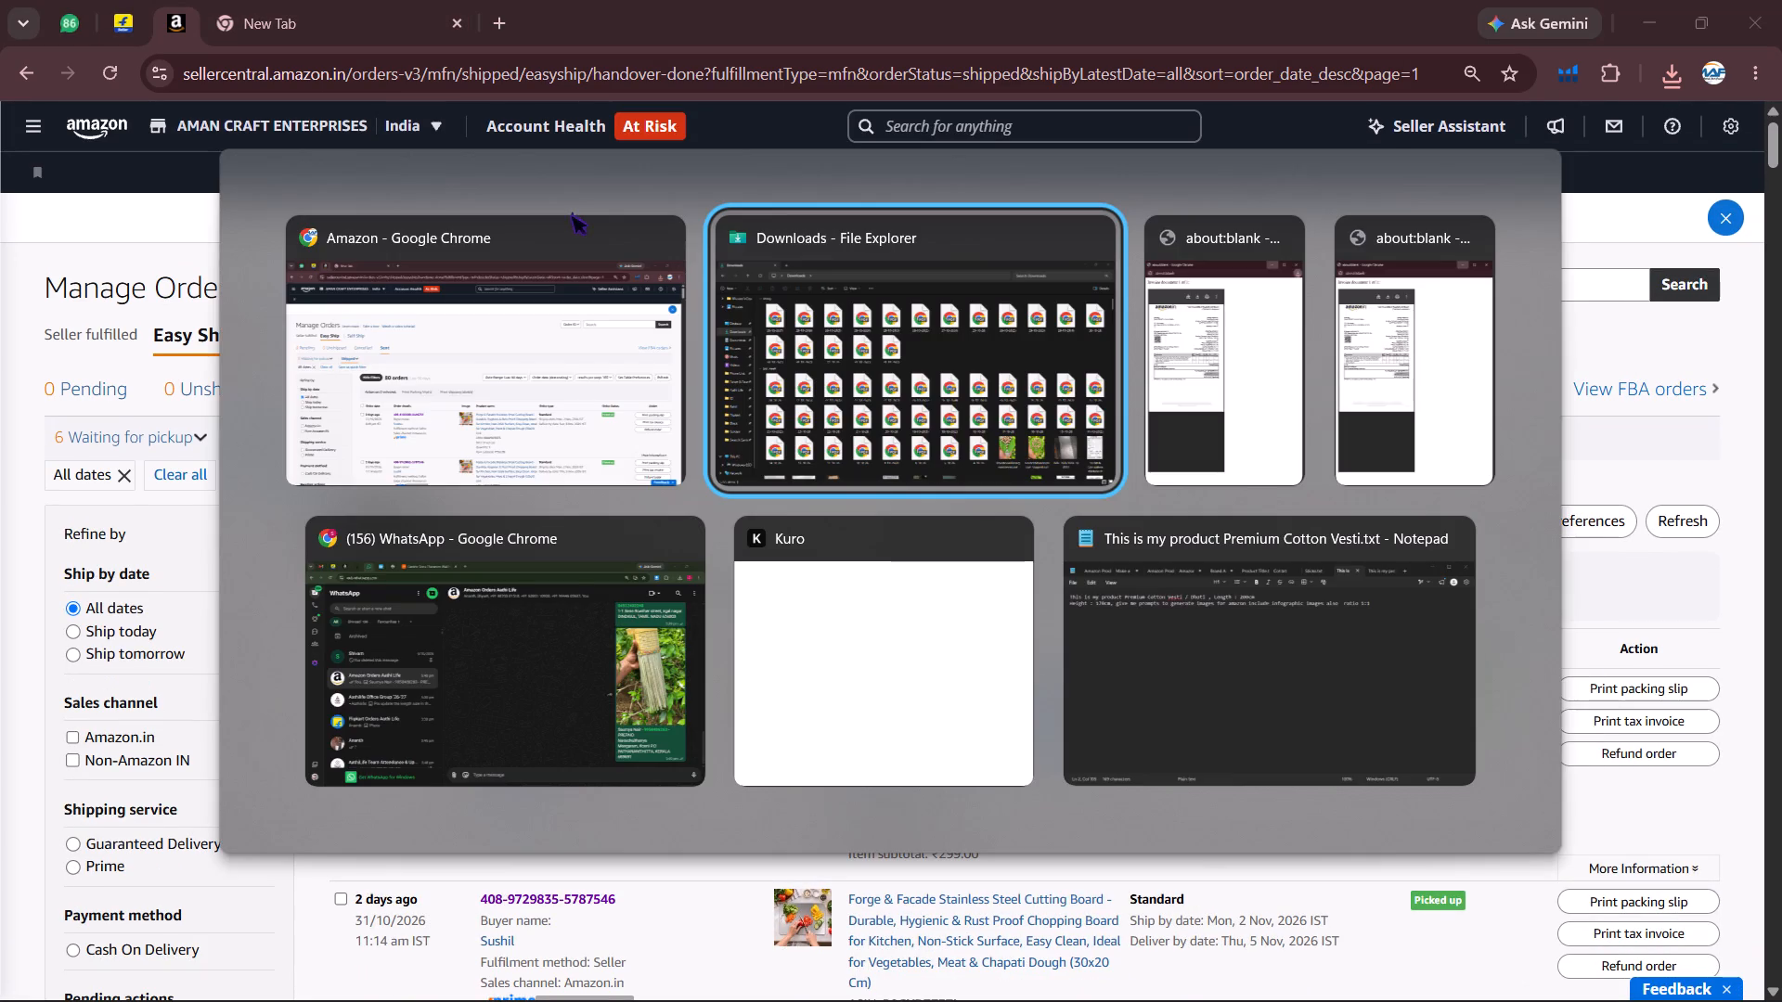
pyautogui.keyDown('alt'); pyautogui.click(1284, 242); pyautogui.keyUp('alt')
pyautogui.keyDown('alt'); pyautogui.click(1380, 247); pyautogui.keyUp('alt')
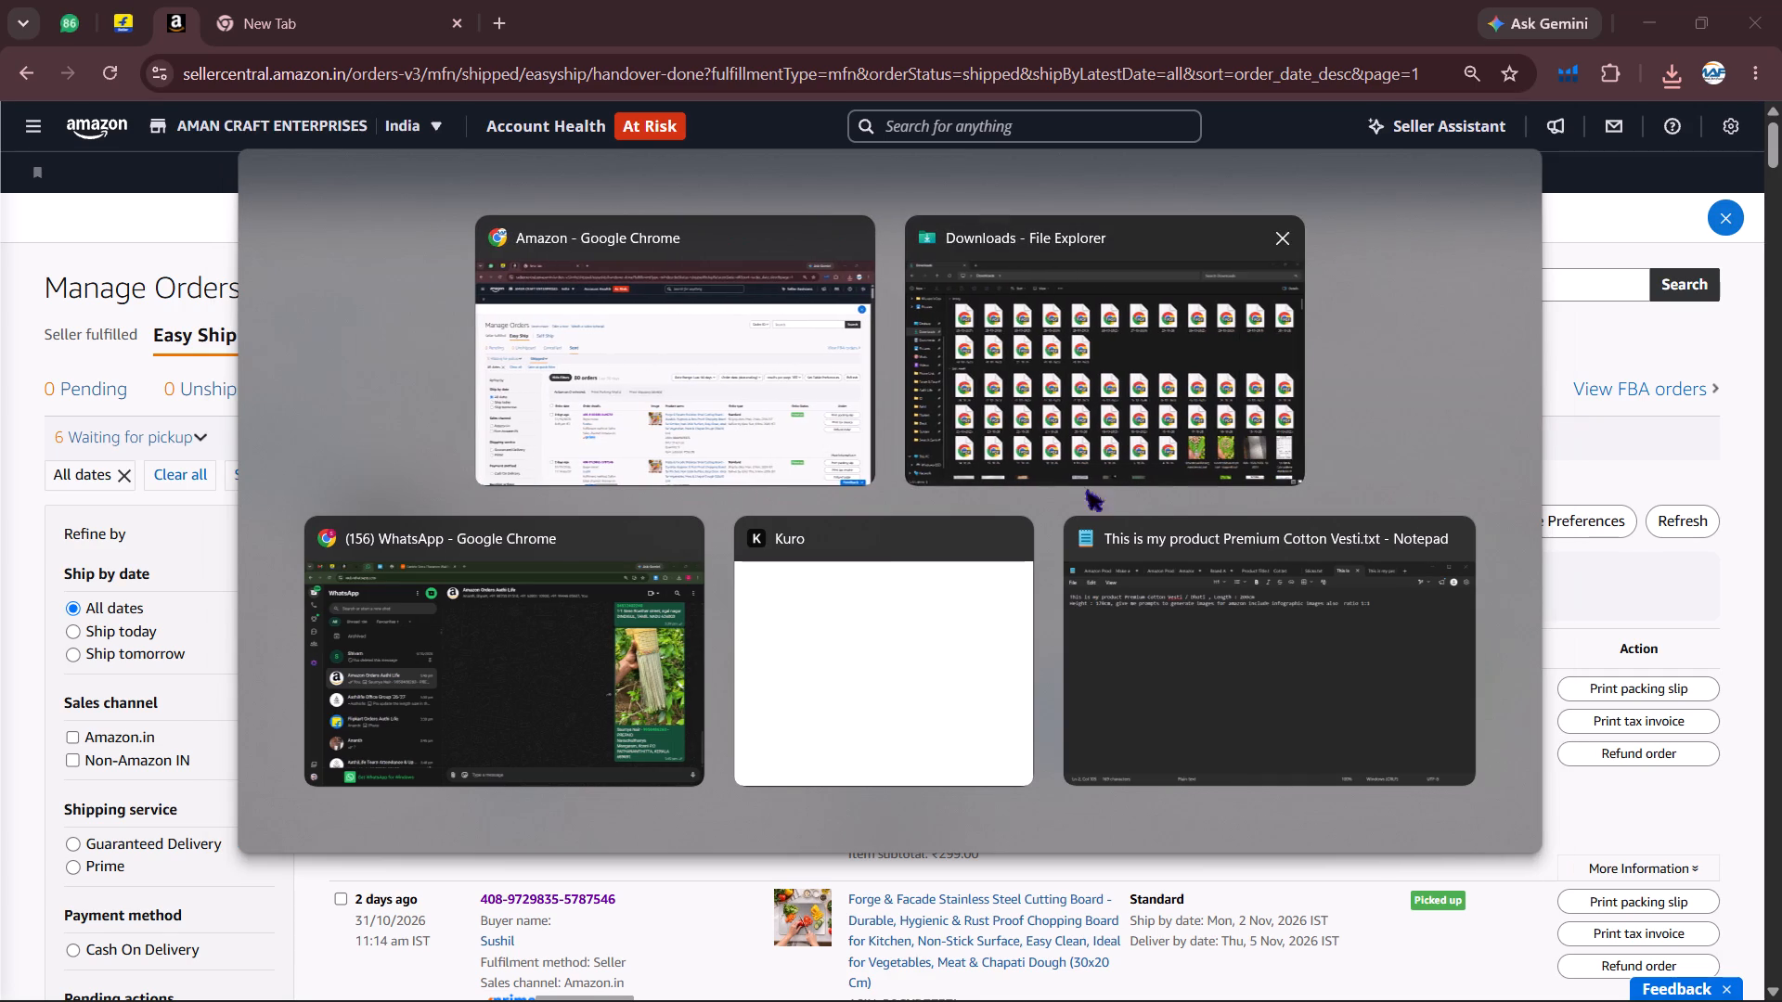
pyautogui.keyDown('alt'); pyautogui.click(1458, 531); pyautogui.keyUp('alt')
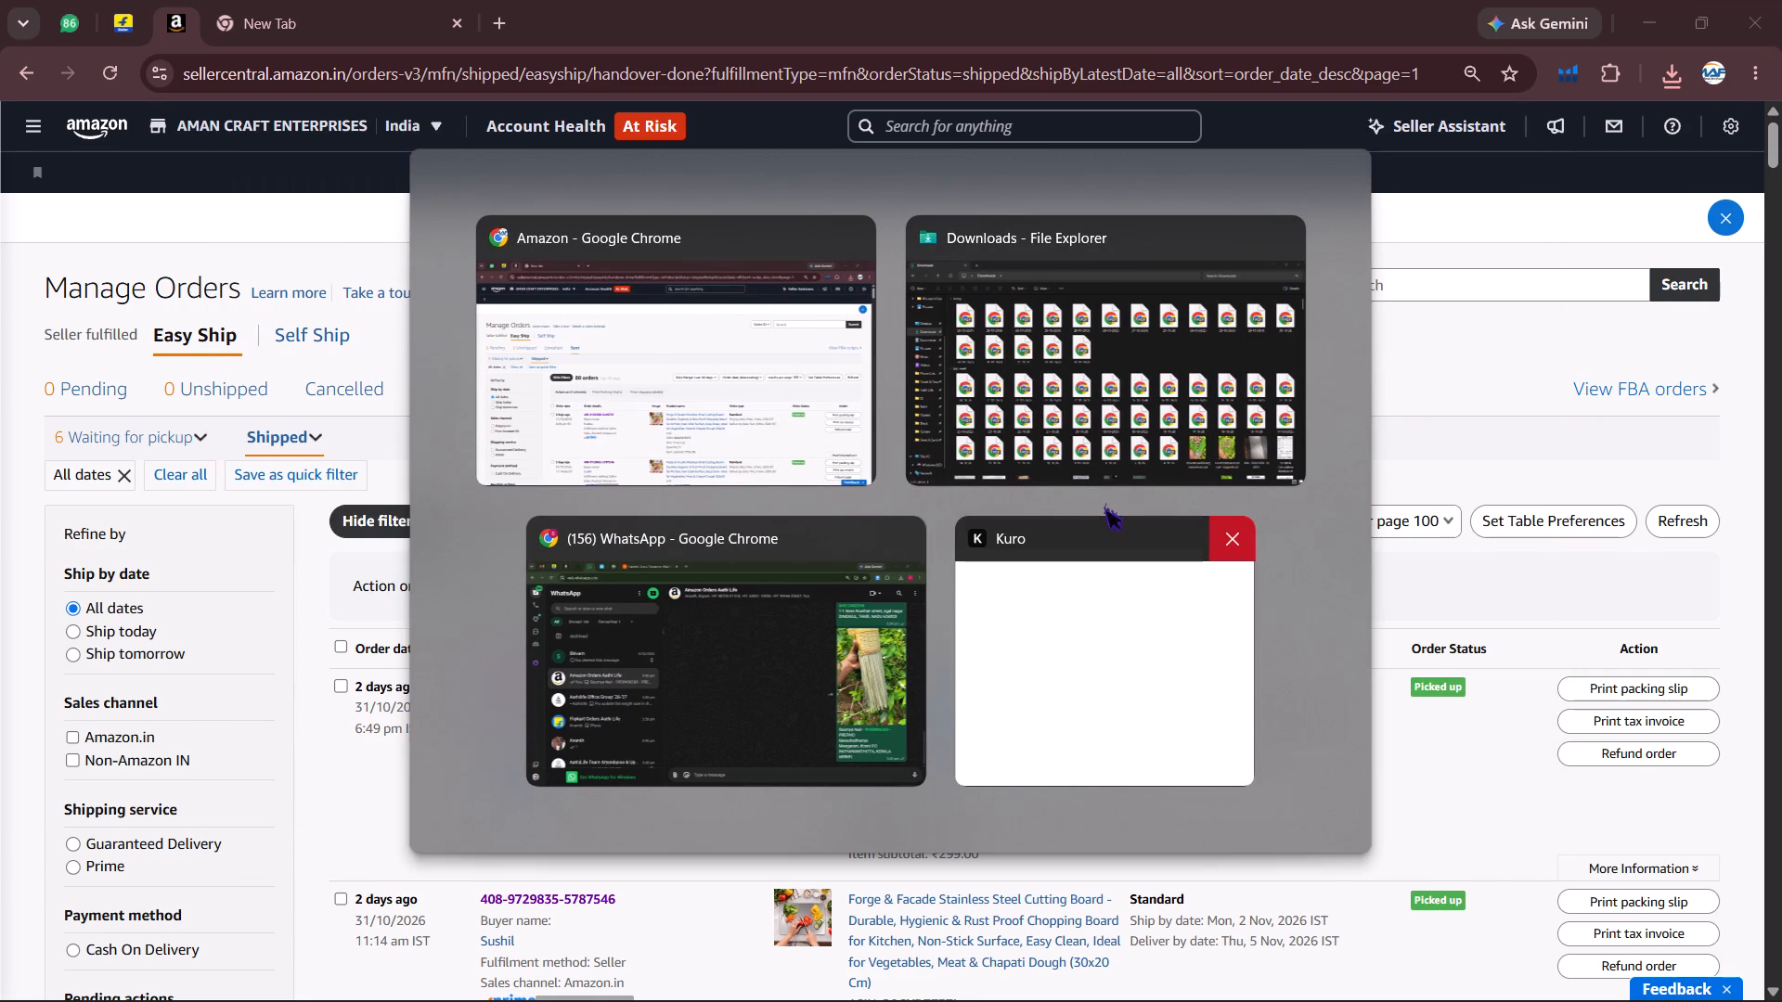
# Switch to the Downloads folder window in File Explorer.
pyautogui.hotkey('alt', 'Tab')
pyautogui.hotkey('alt', 'Tab')
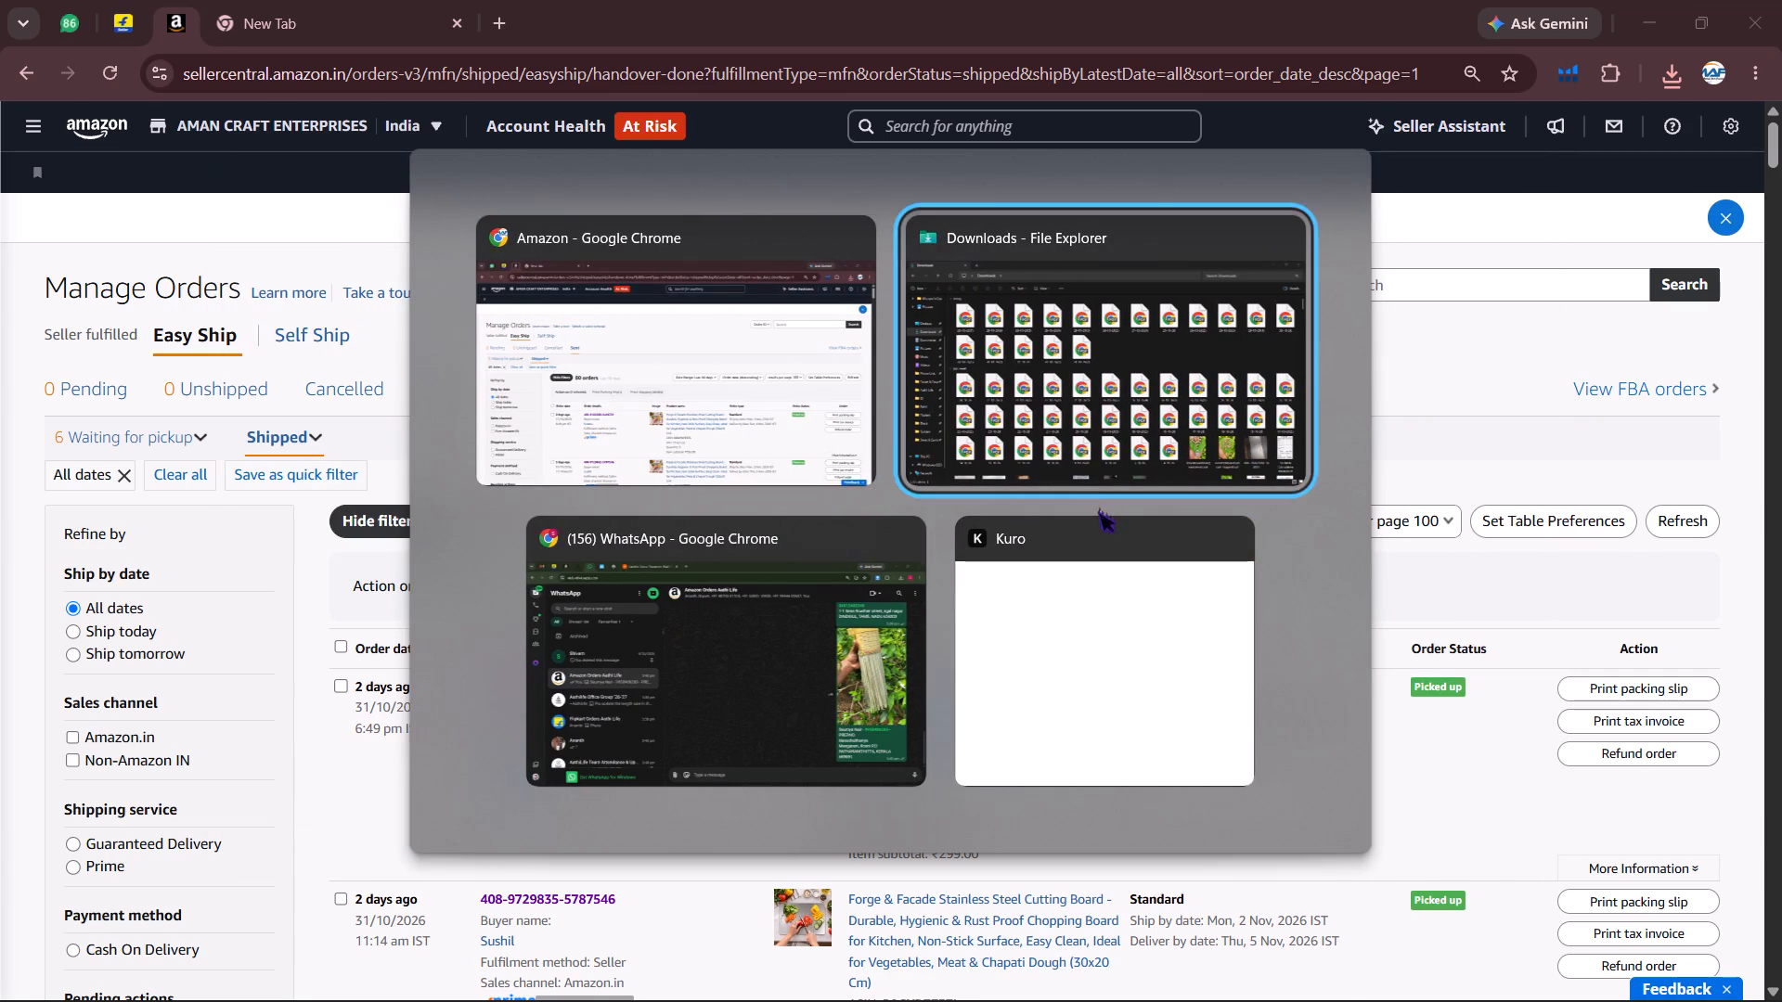